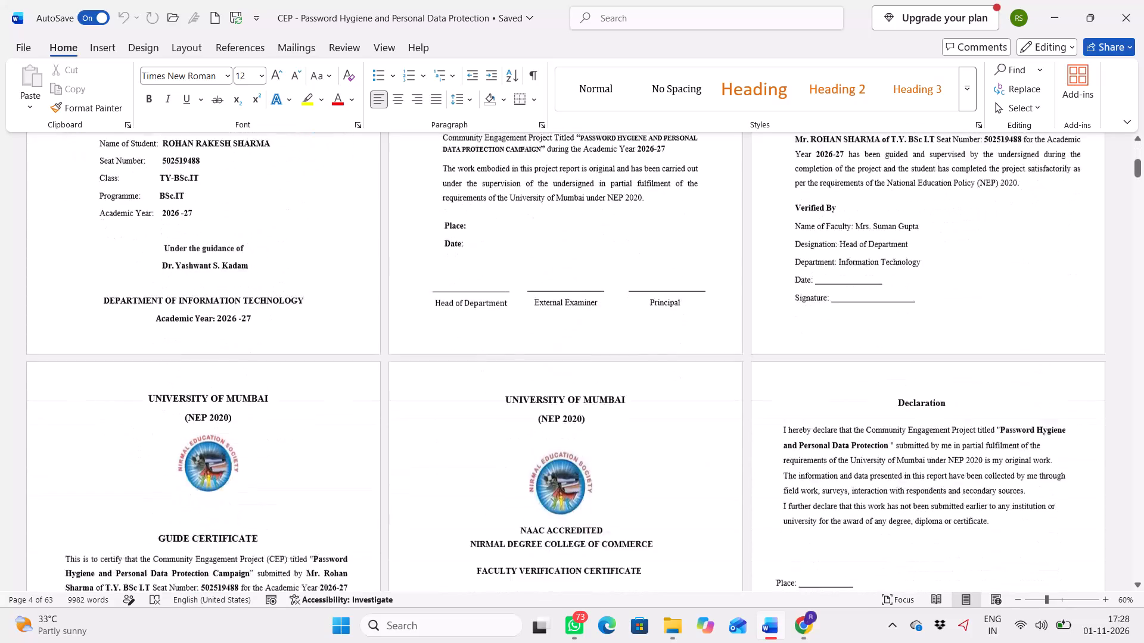
# Look through the project report from the certificate and declaration pages to Chapter 3 – Research Methodology, examining the contents tables and early chapters.
pyautogui.scroll(-5, 761, 508)
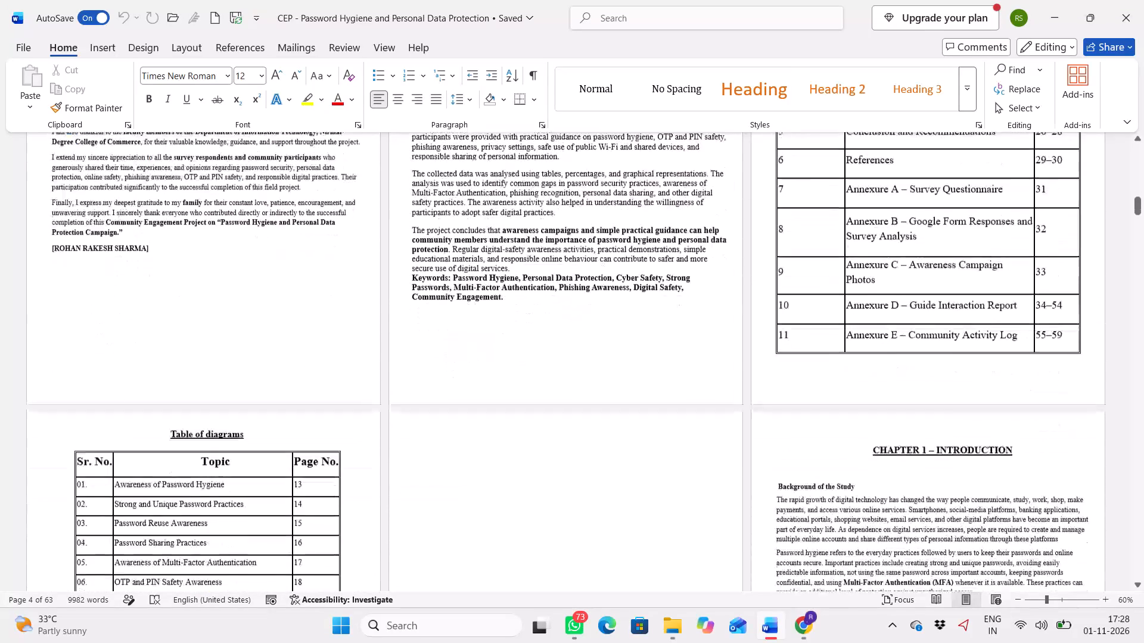
pyautogui.scroll(-9, 761, 508)
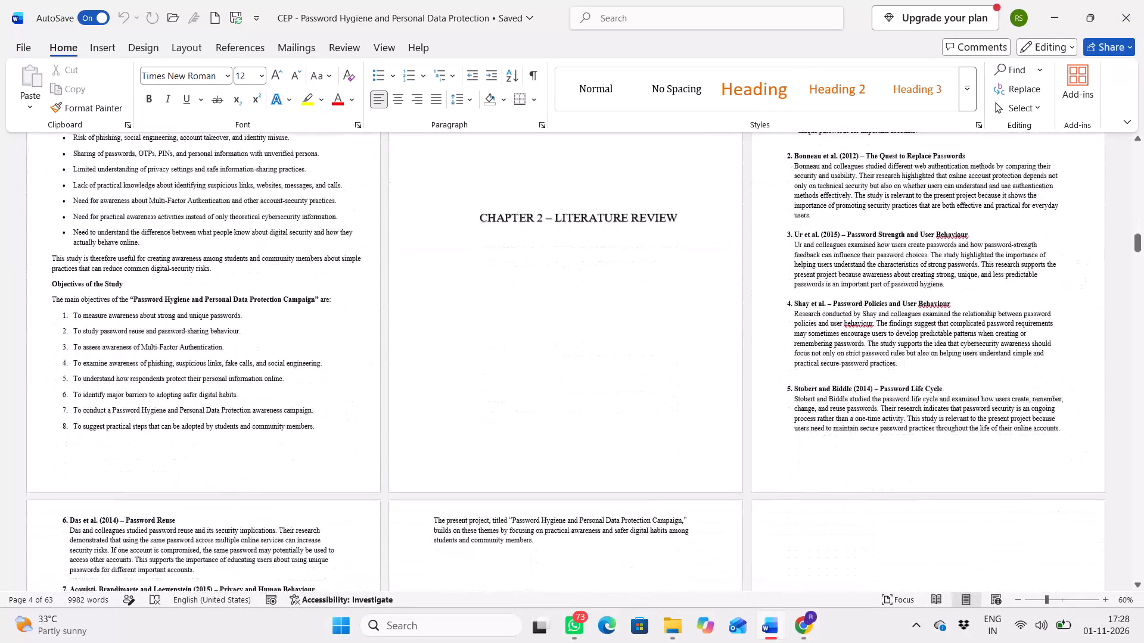
pyautogui.scroll(-9, 761, 508)
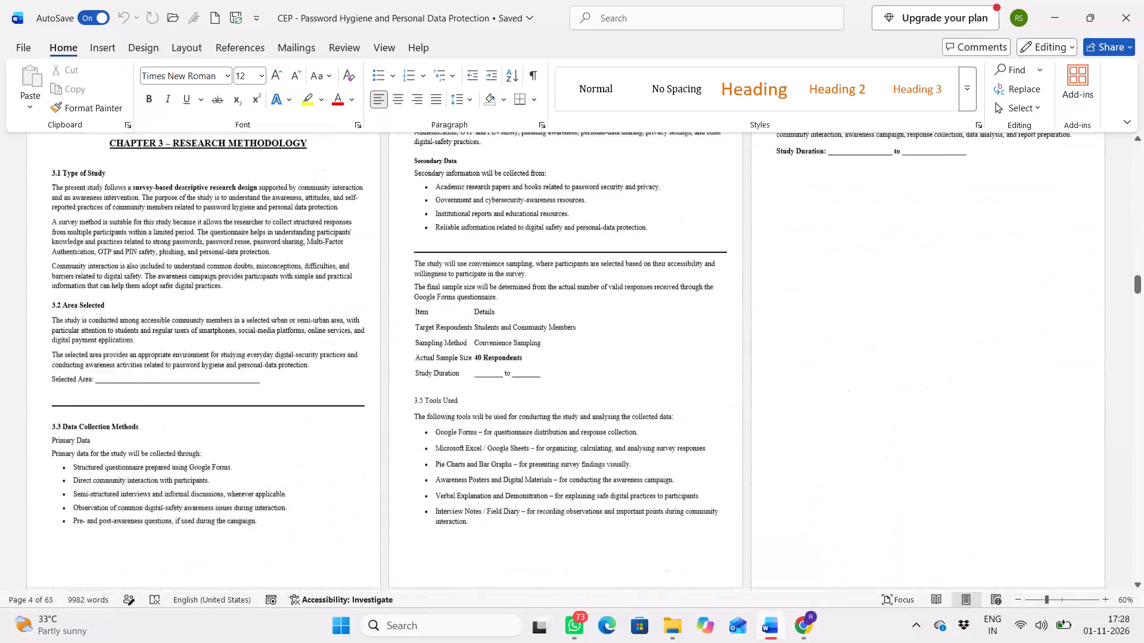
pyautogui.scroll(1, 761, 508)
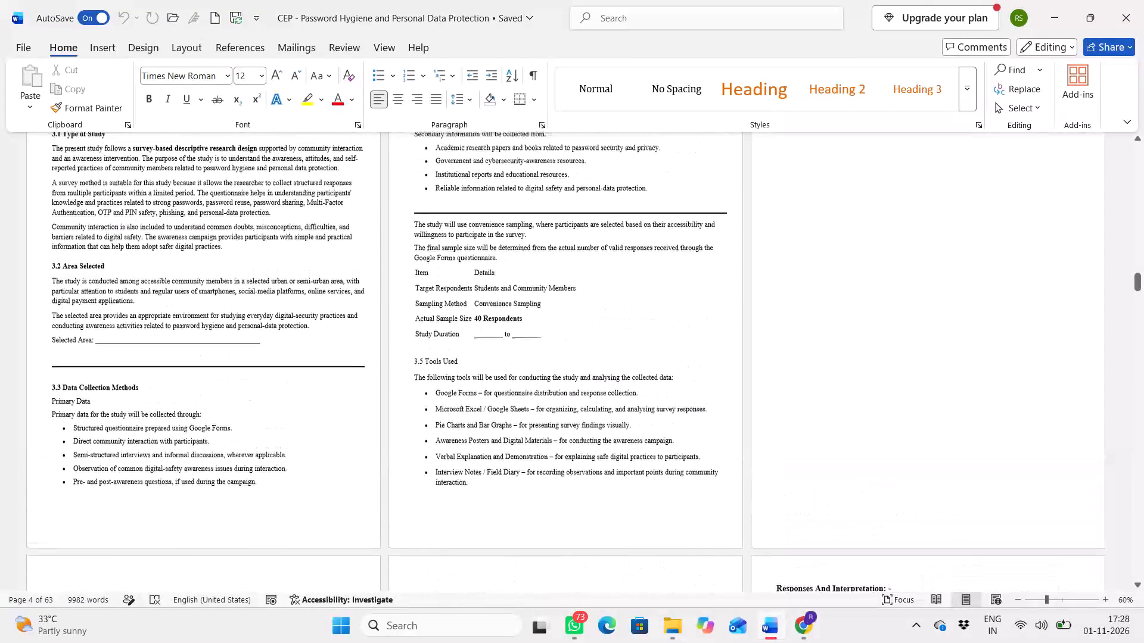
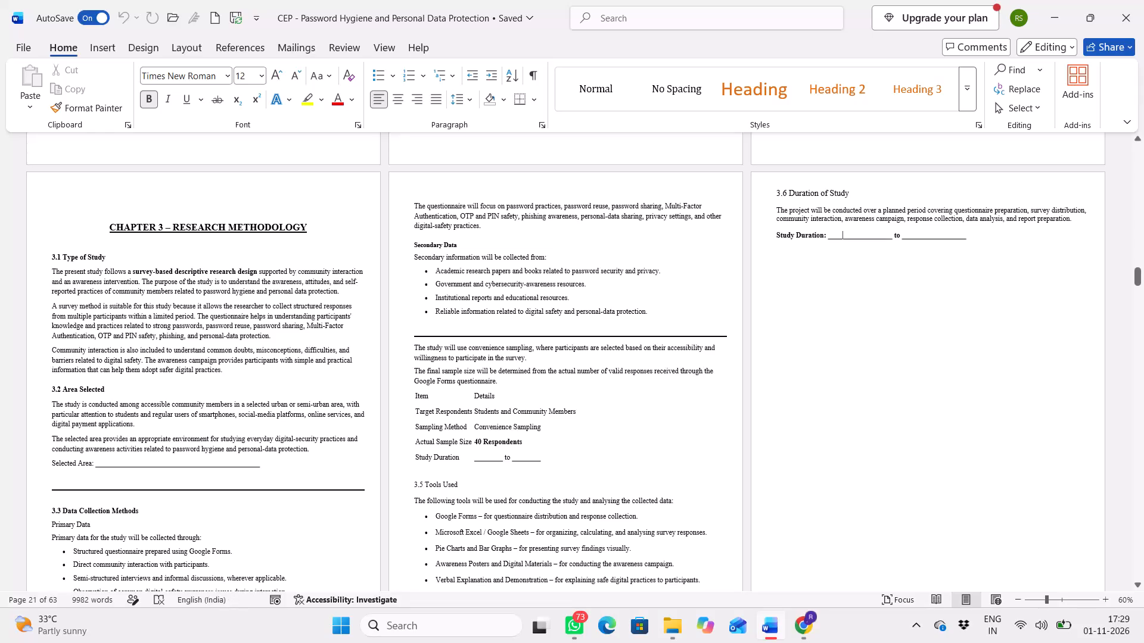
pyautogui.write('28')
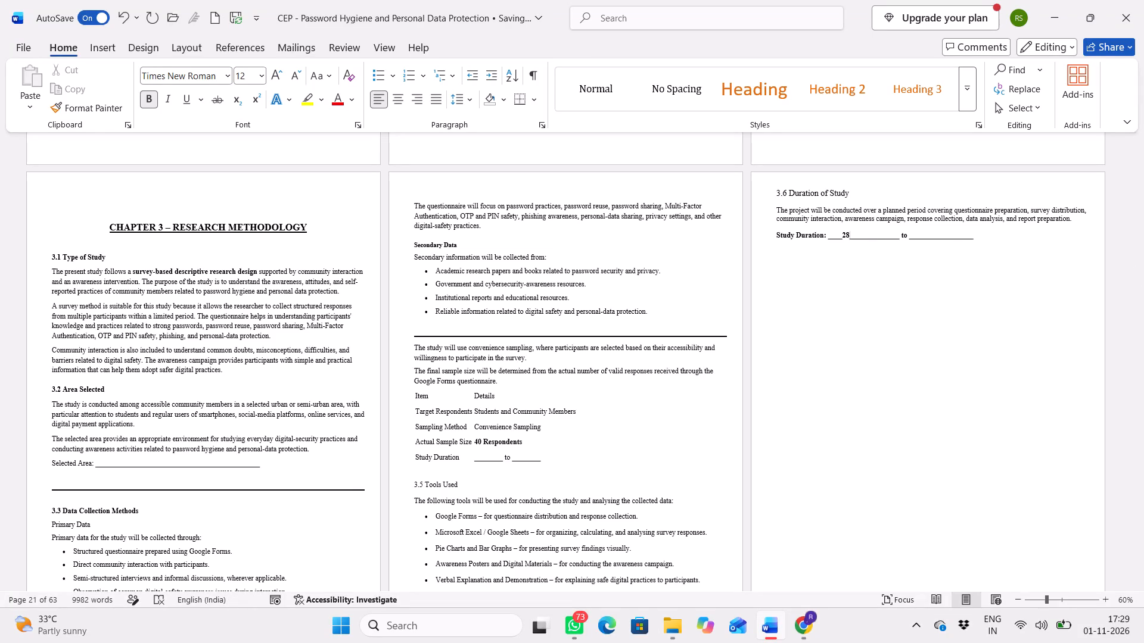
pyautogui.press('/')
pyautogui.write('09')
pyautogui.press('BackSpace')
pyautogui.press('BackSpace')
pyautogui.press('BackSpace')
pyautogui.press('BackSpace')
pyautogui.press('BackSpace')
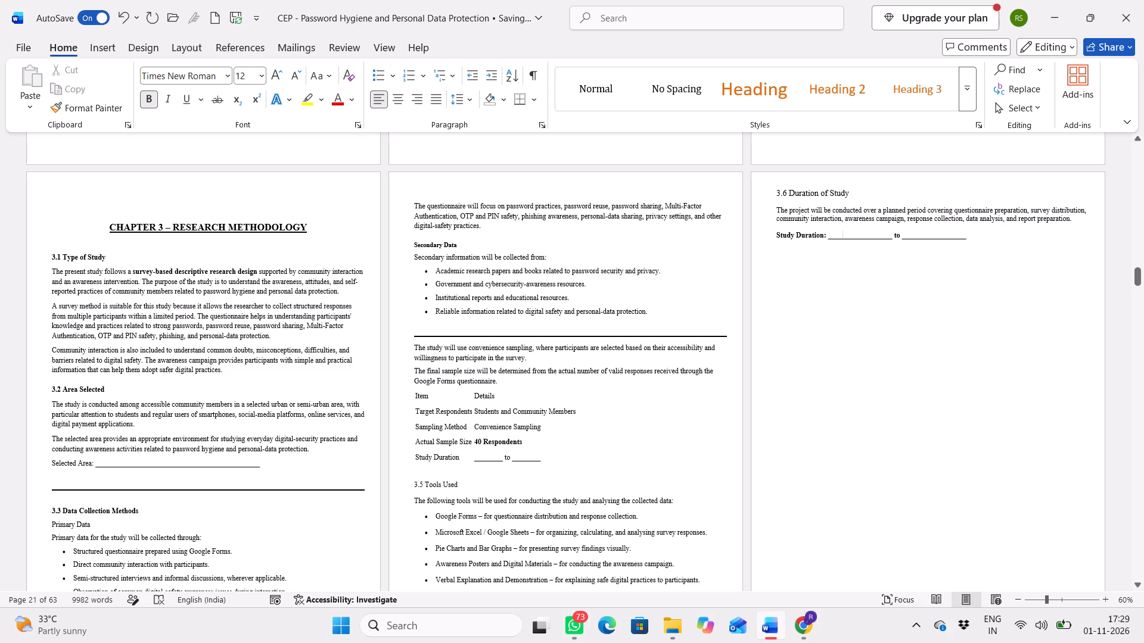
# Replace the start-date blank of the Study Duration line in section 3.6 with 28/09/2026, followed by a space.
pyautogui.moveTo(828, 244); pyautogui.dragTo(892, 241)
pyautogui.press('BackSpace')
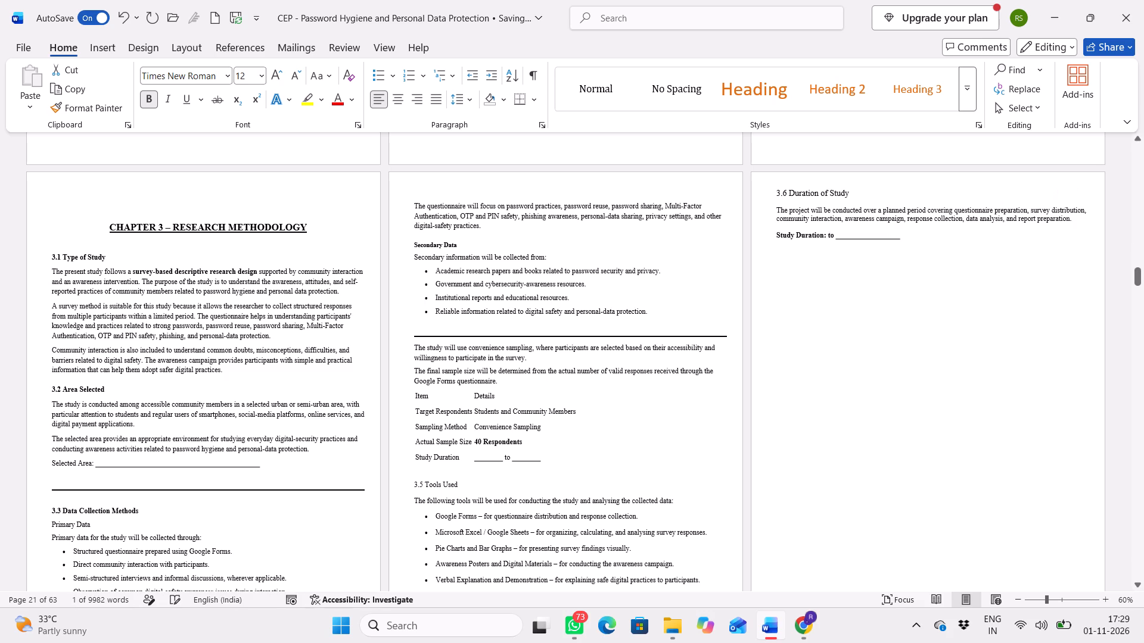
pyautogui.write('28/09/200')
pyautogui.press('BackSpace')
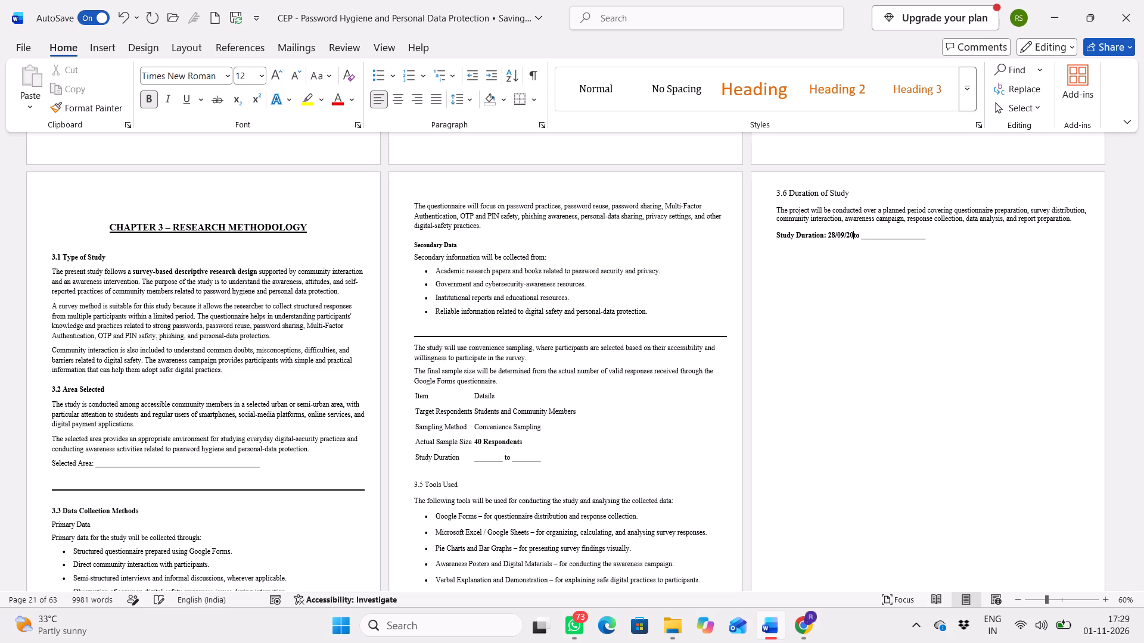
pyautogui.write('26')
pyautogui.press('space')
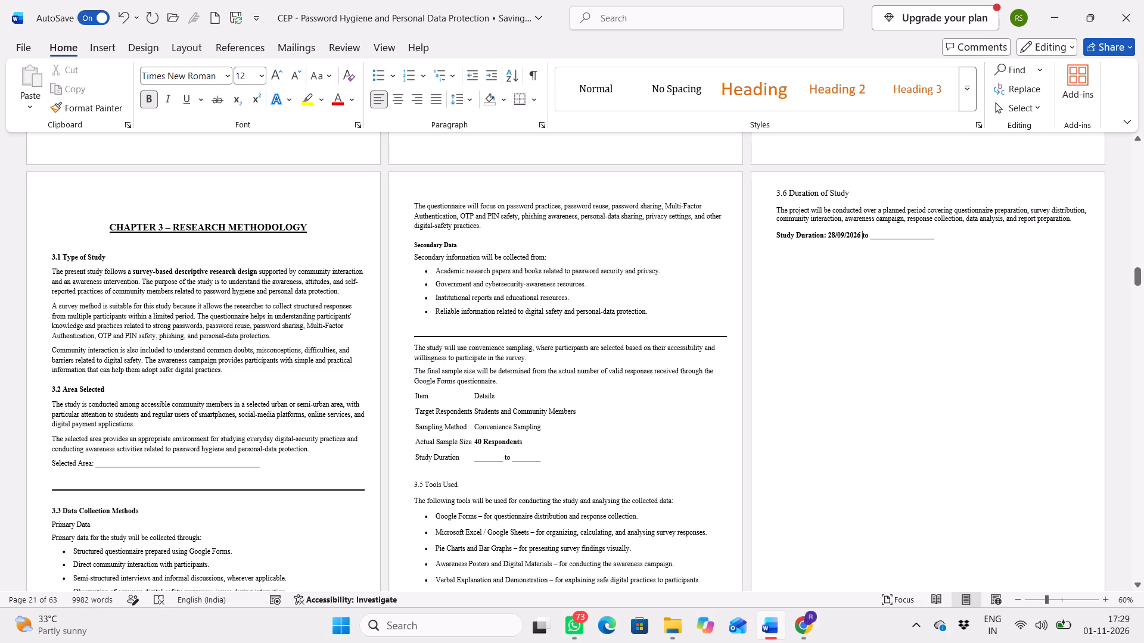
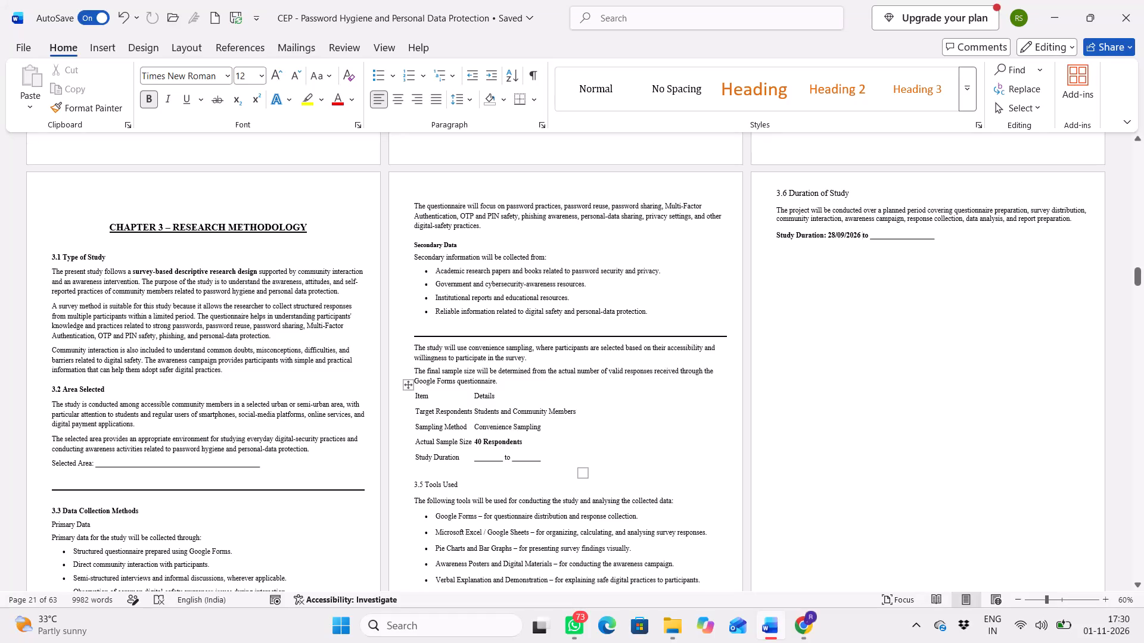
# Replace the Selected Area blank in section 3.2 with Naigaon, followed by a space.
pyautogui.click(107, 460)
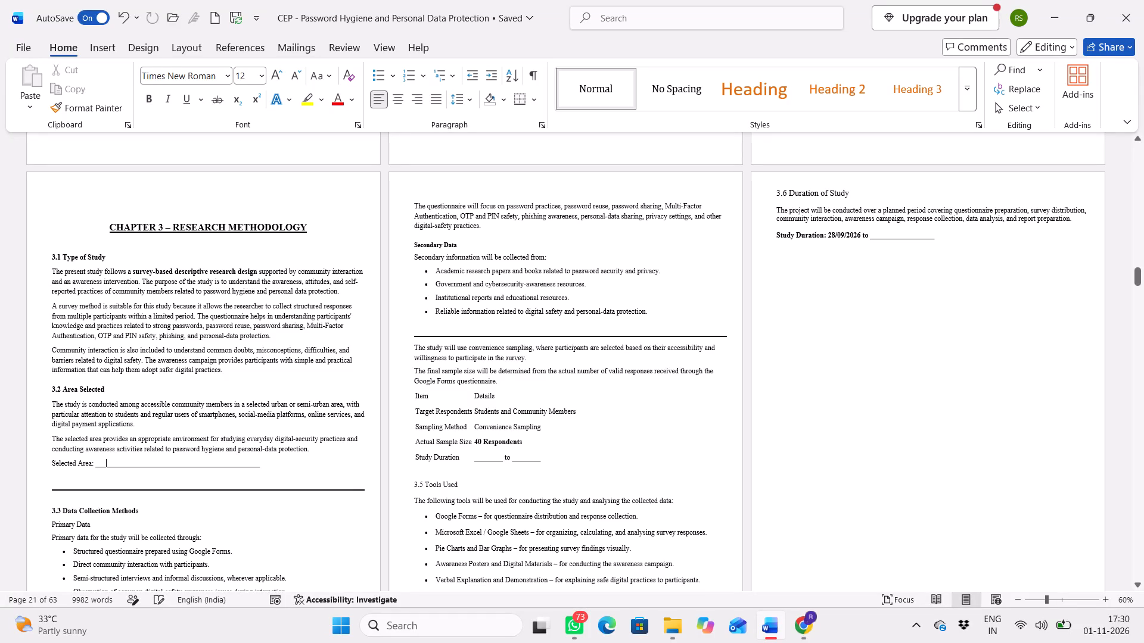
pyautogui.hotkey('shift', 'n')
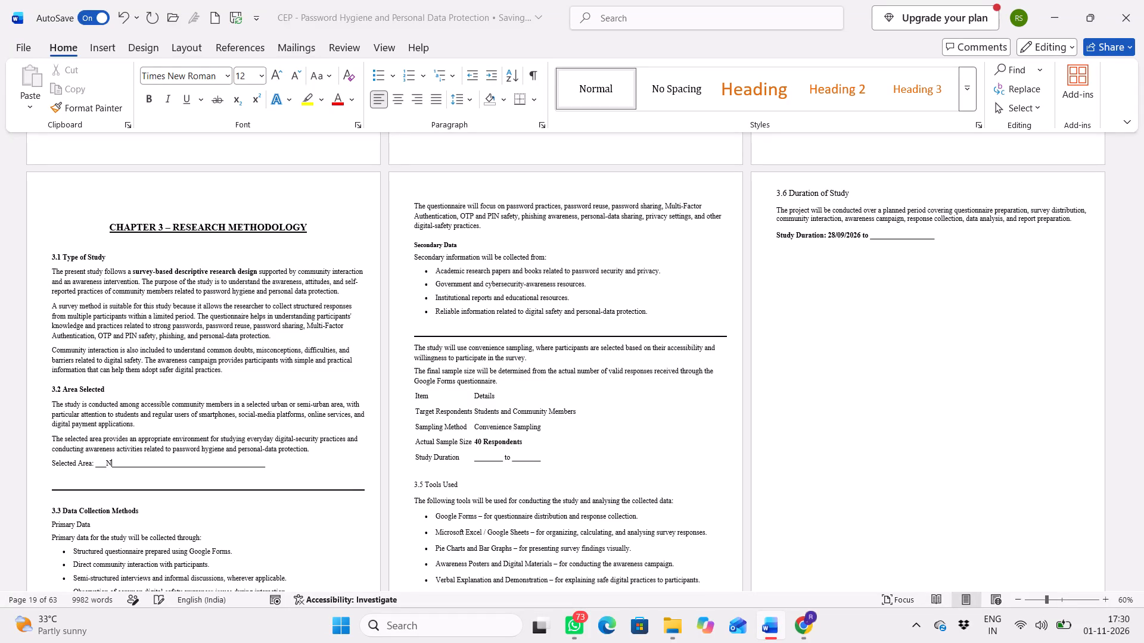
pyautogui.write('ai')
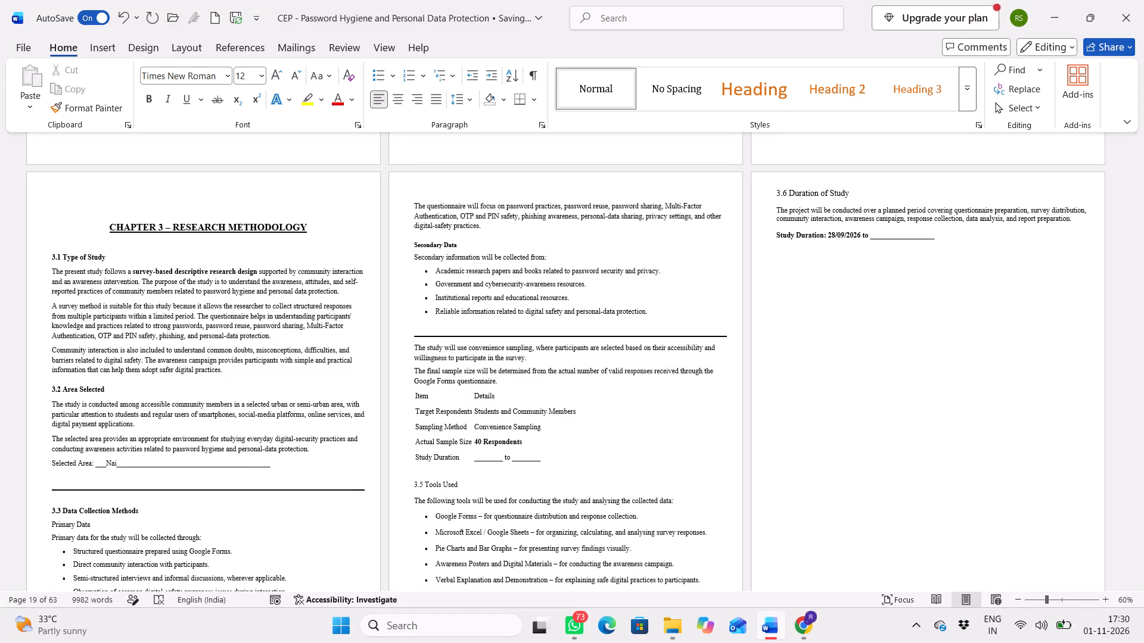
pyautogui.moveTo(96, 468); pyautogui.dragTo(190, 471)
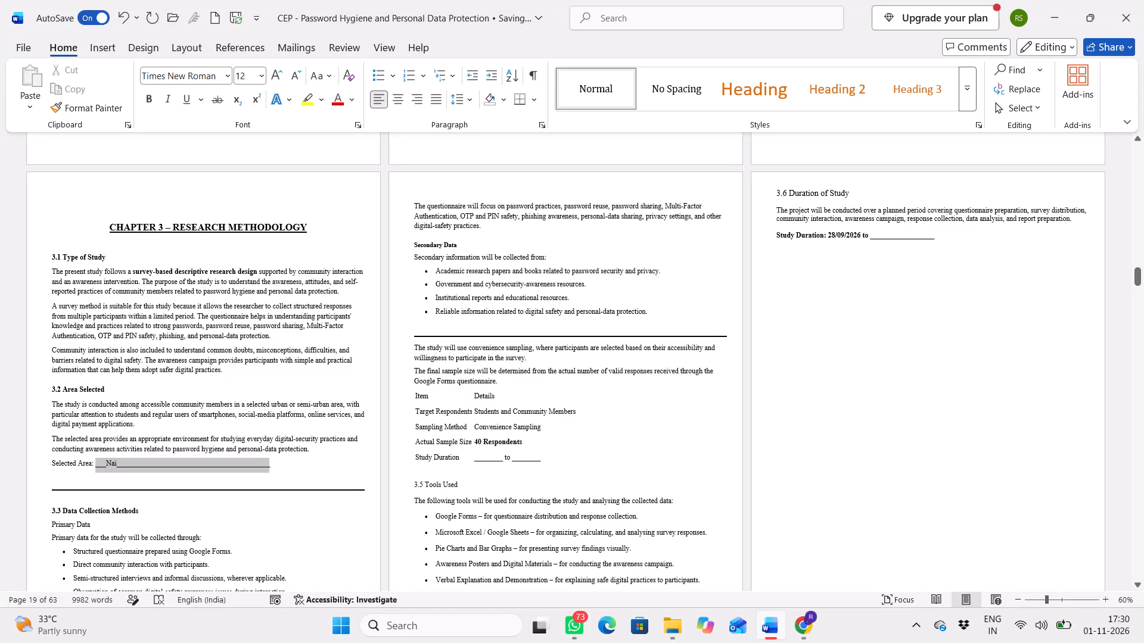
pyautogui.moveTo(190, 471); pyautogui.dragTo(248, 477)
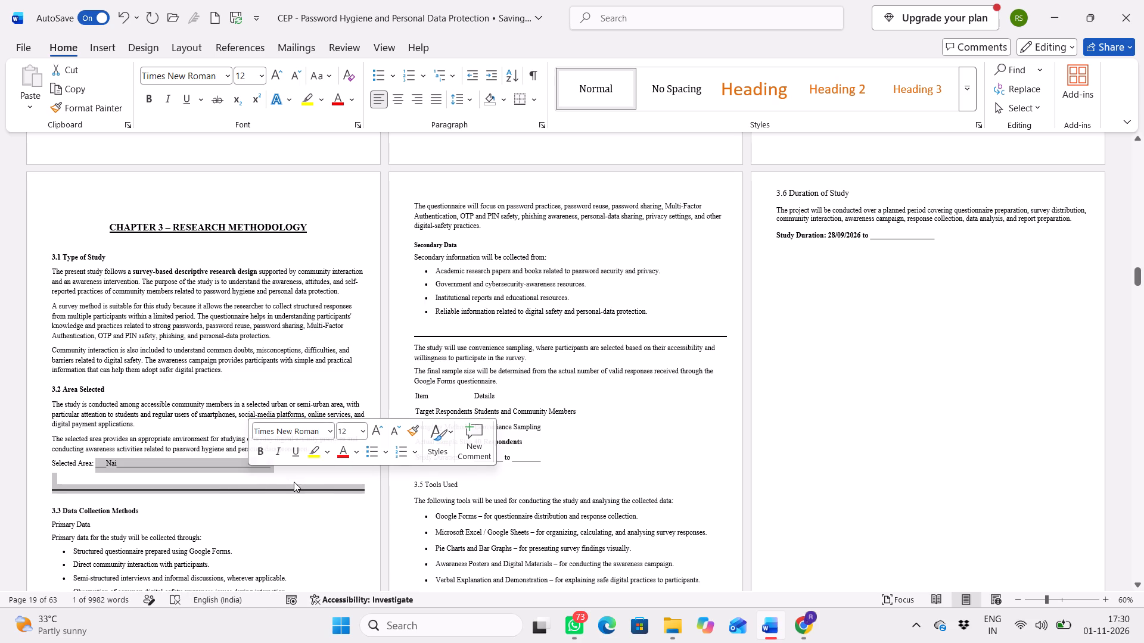
pyautogui.click(310, 477)
pyautogui.moveTo(282, 464); pyautogui.dragTo(98, 462)
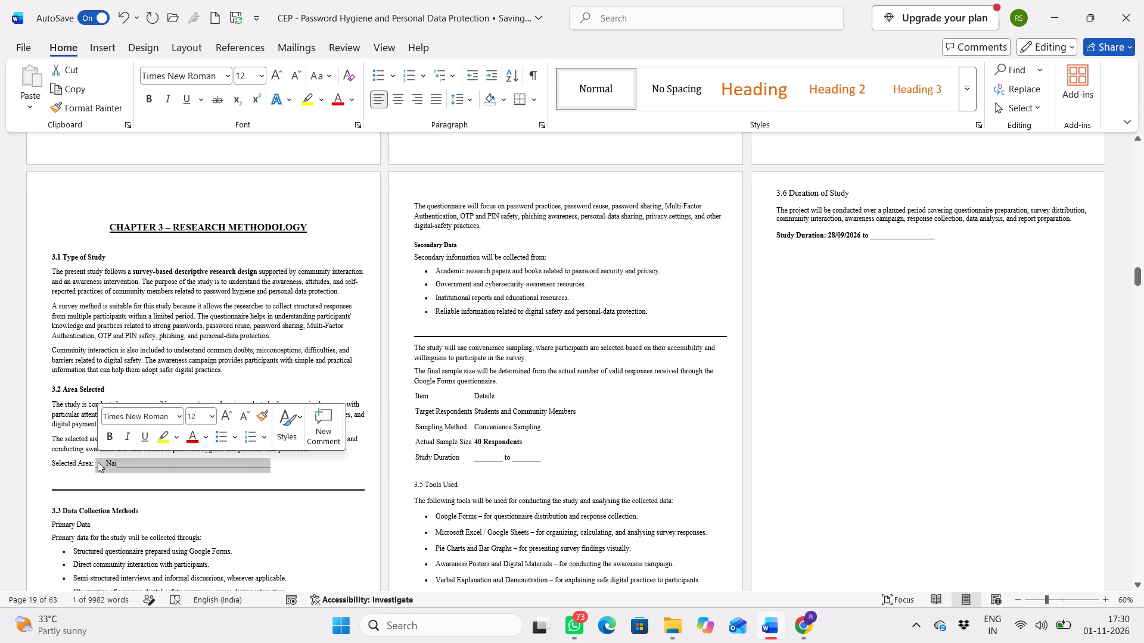
pyautogui.press('BackSpace')
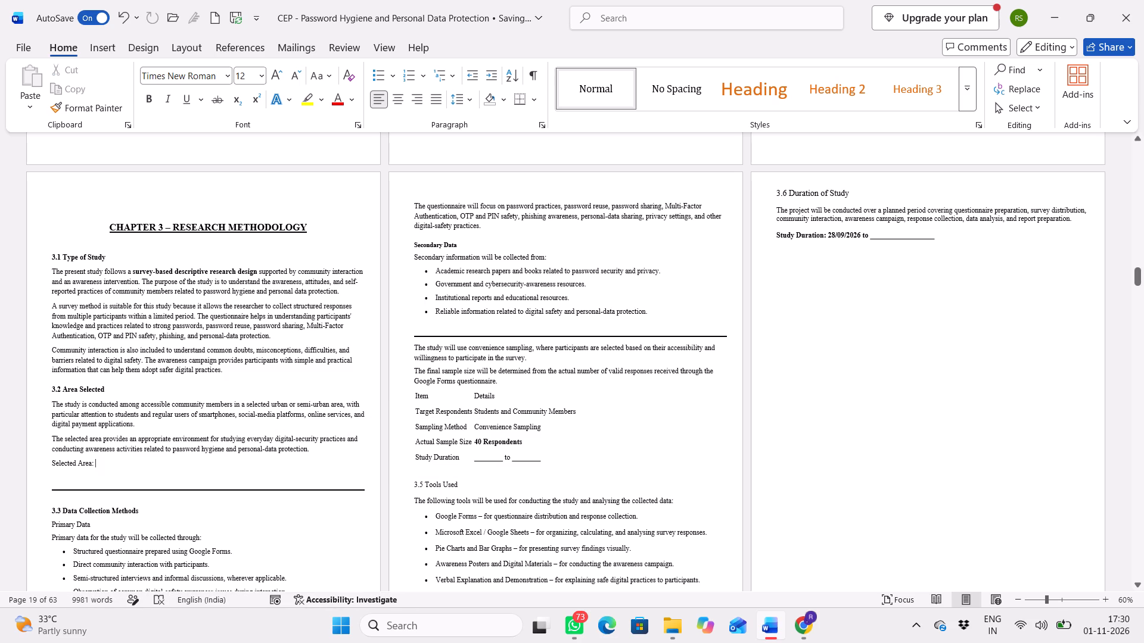
pyautogui.write('Naigaon')
pyautogui.press('space')
# Underline and bold the word Naigaon on the Selected Area line.
pyautogui.moveTo(123, 466); pyautogui.dragTo(114, 464)
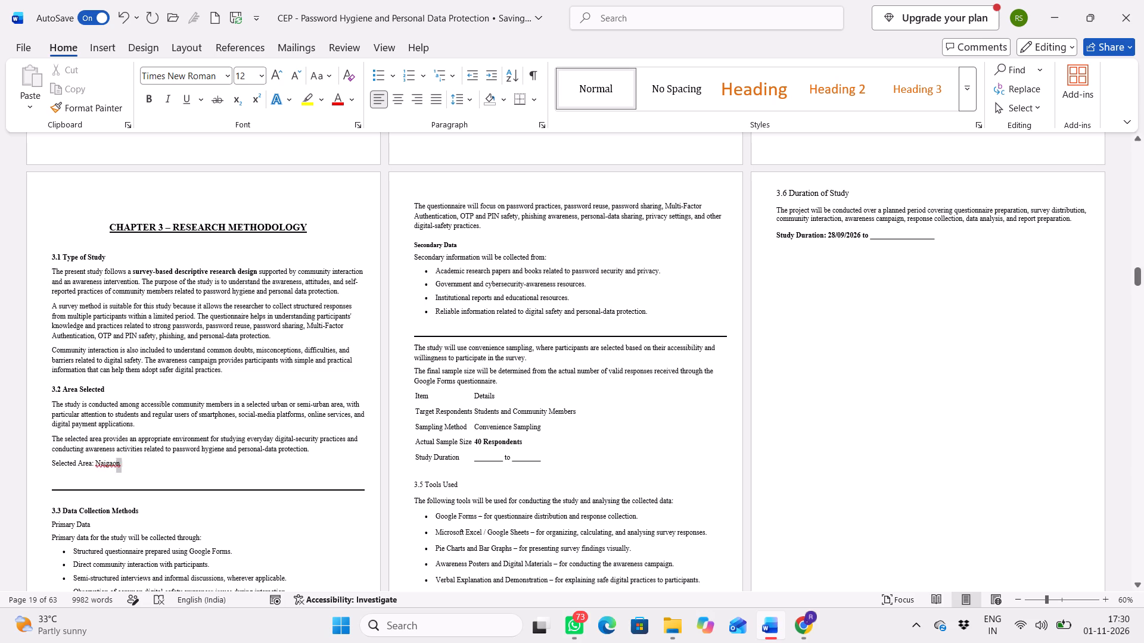
pyautogui.moveTo(114, 464); pyautogui.dragTo(96, 463)
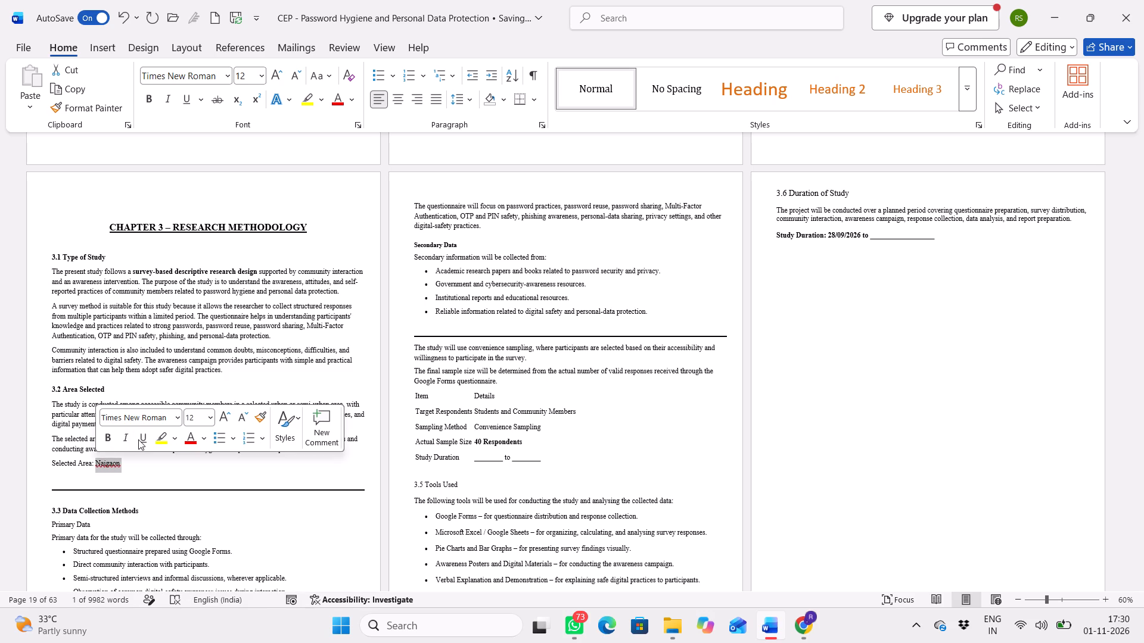
pyautogui.click(138, 439)
pyautogui.click(106, 441)
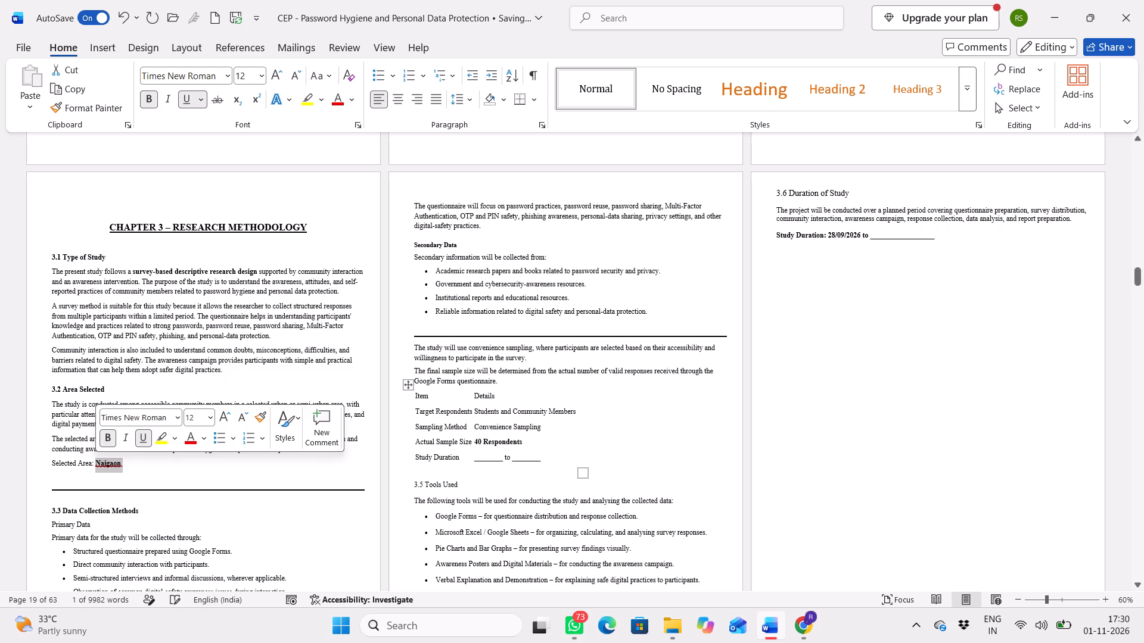
# Delete the end-date blank after "to" on the Study Duration line in section 3.6.
pyautogui.moveTo(942, 236); pyautogui.dragTo(908, 244)
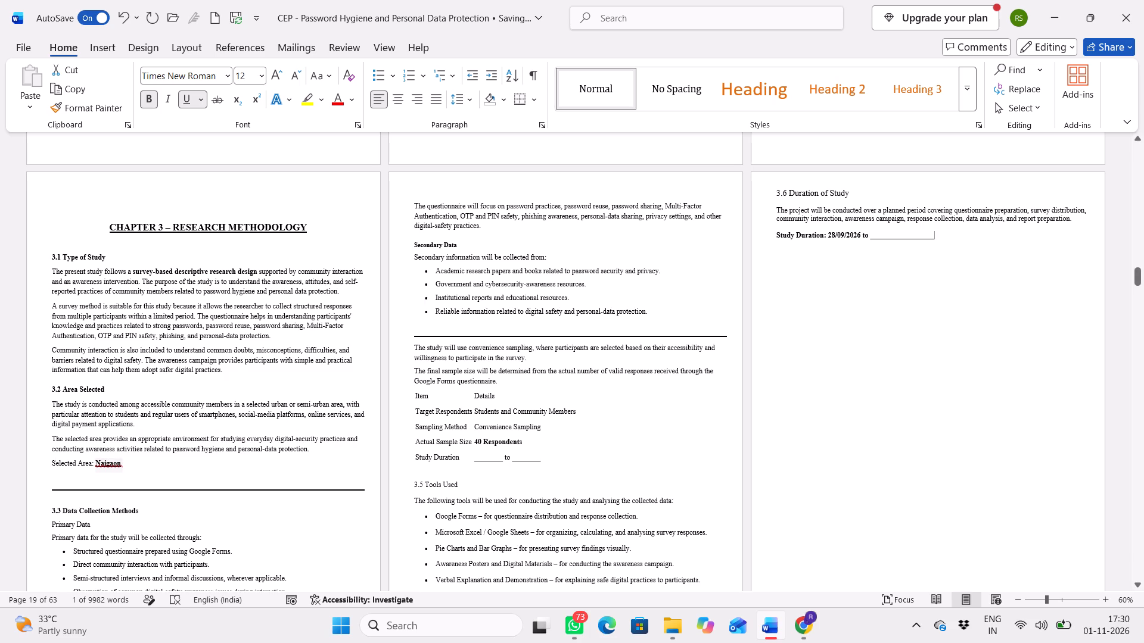
pyautogui.moveTo(908, 244); pyautogui.dragTo(872, 242)
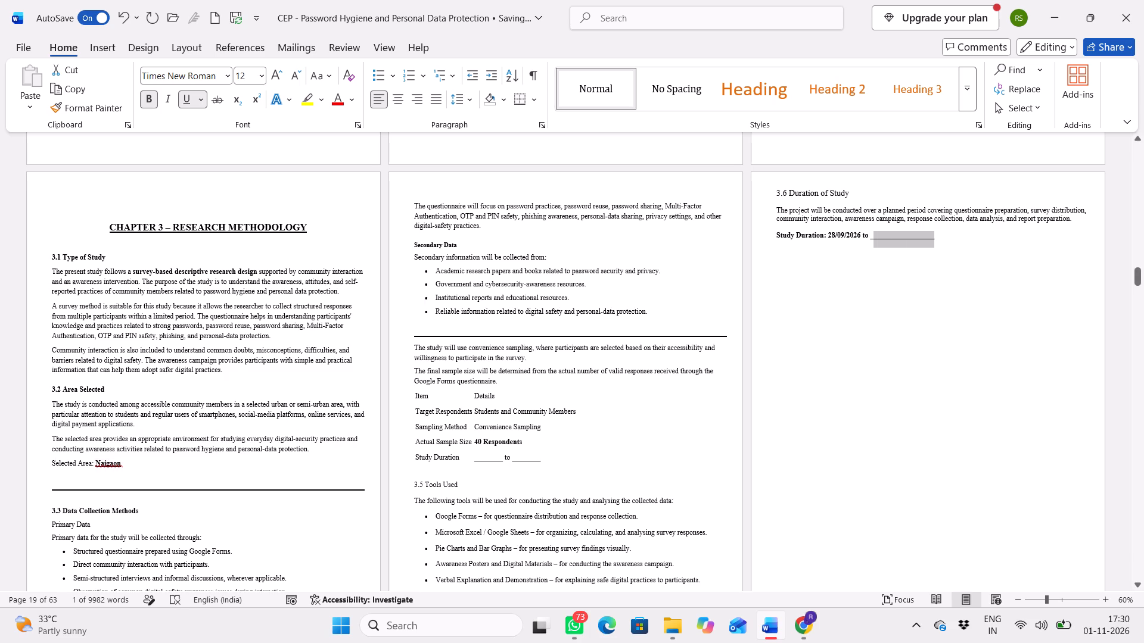
pyautogui.moveTo(872, 242); pyautogui.dragTo(870, 242)
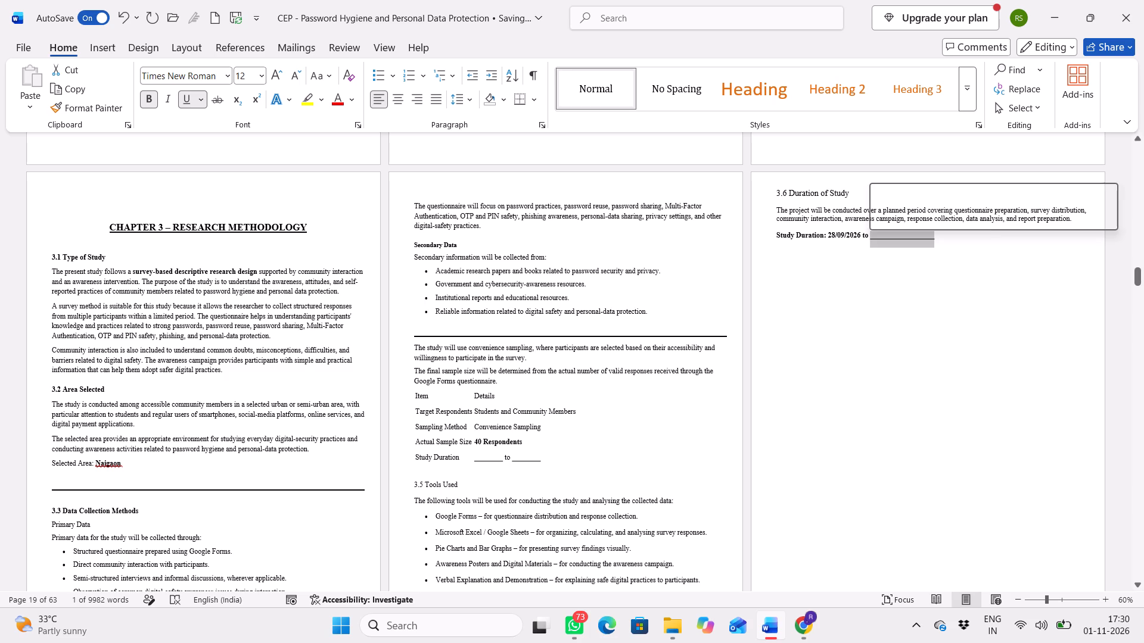
pyautogui.press('BackSpace')
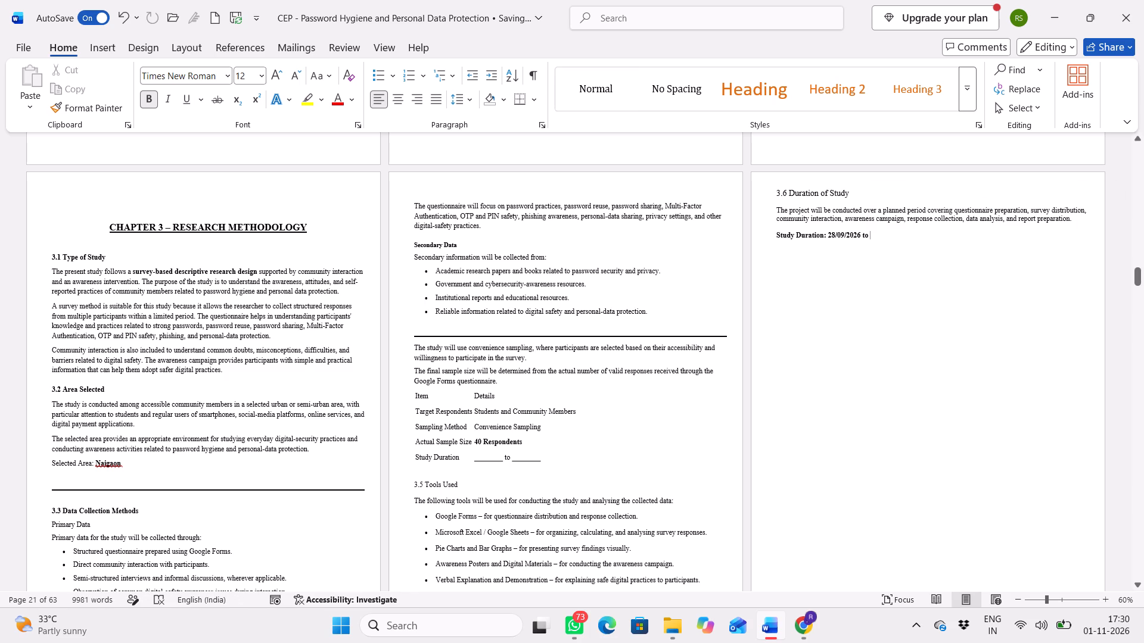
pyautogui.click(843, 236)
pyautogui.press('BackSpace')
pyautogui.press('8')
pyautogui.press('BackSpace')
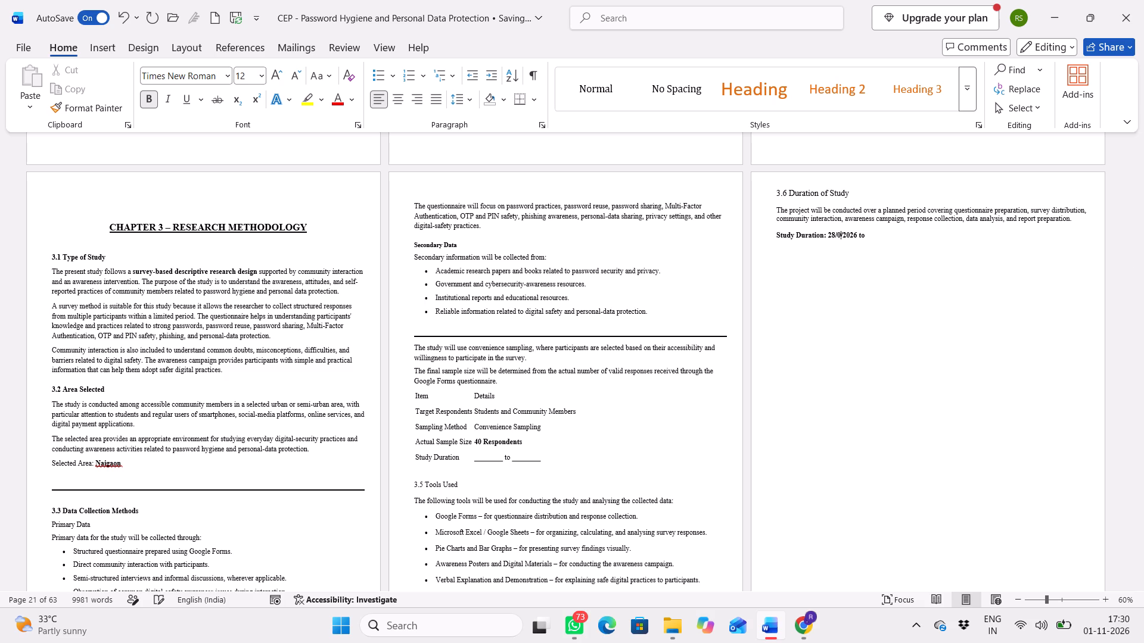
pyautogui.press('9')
# Enter 25/10/2026 as the end date on the Study Duration line in section 3.6.
pyautogui.click(898, 236)
pyautogui.write('25')
pyautogui.press('/')
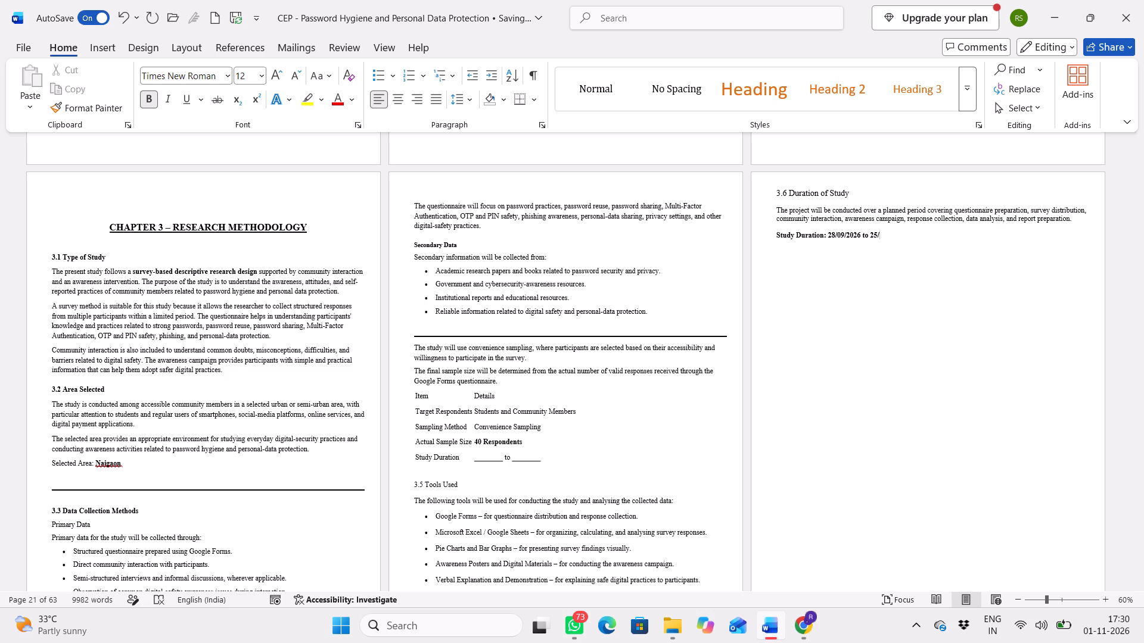
pyautogui.write('10/2026')
# Underline the full date range 28/09/2026 to 25/10/2026 on the section 3.6 Study Duration line.
pyautogui.moveTo(909, 238); pyautogui.dragTo(880, 235)
pyautogui.moveTo(880, 235); pyautogui.dragTo(831, 239)
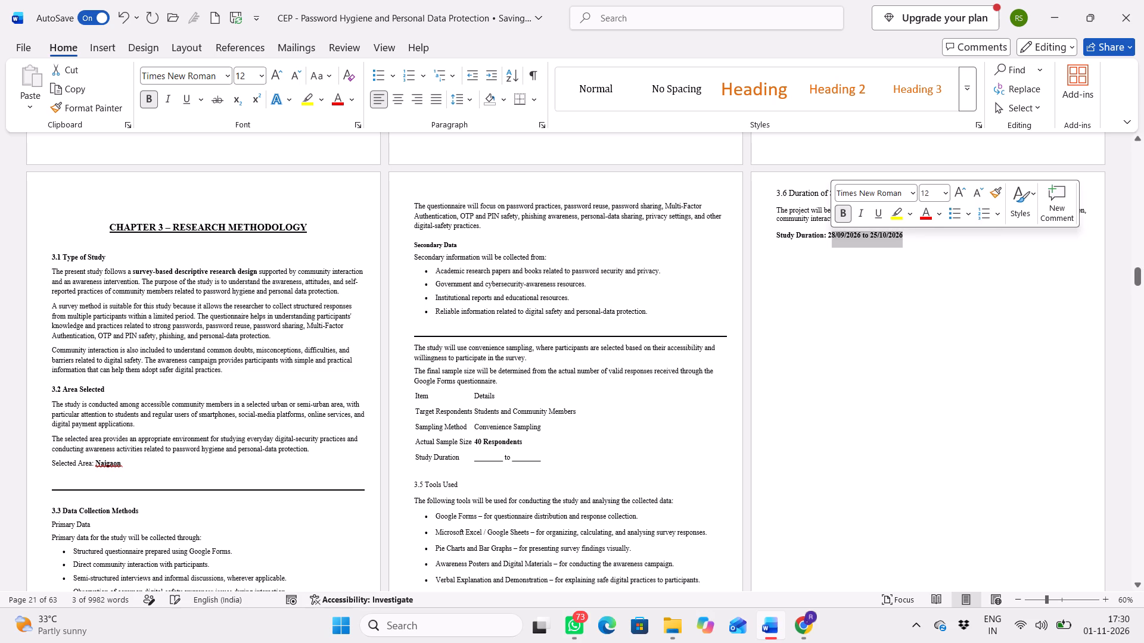
pyautogui.moveTo(828, 238); pyautogui.dragTo(907, 238)
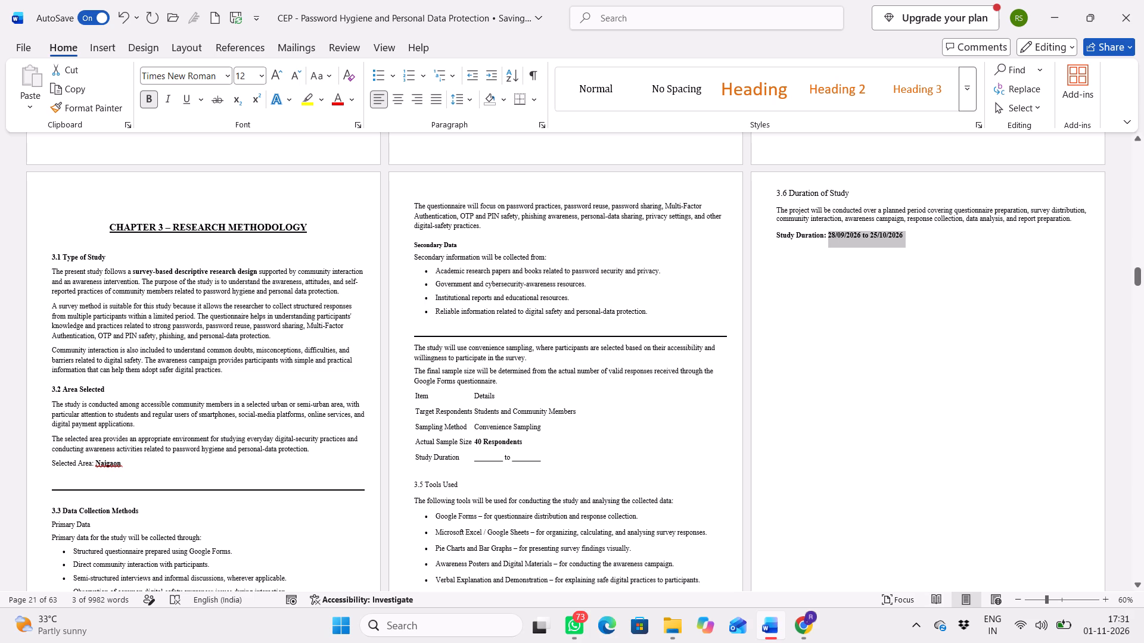
pyautogui.moveTo(907, 238); pyautogui.dragTo(908, 238)
pyautogui.click(943, 214)
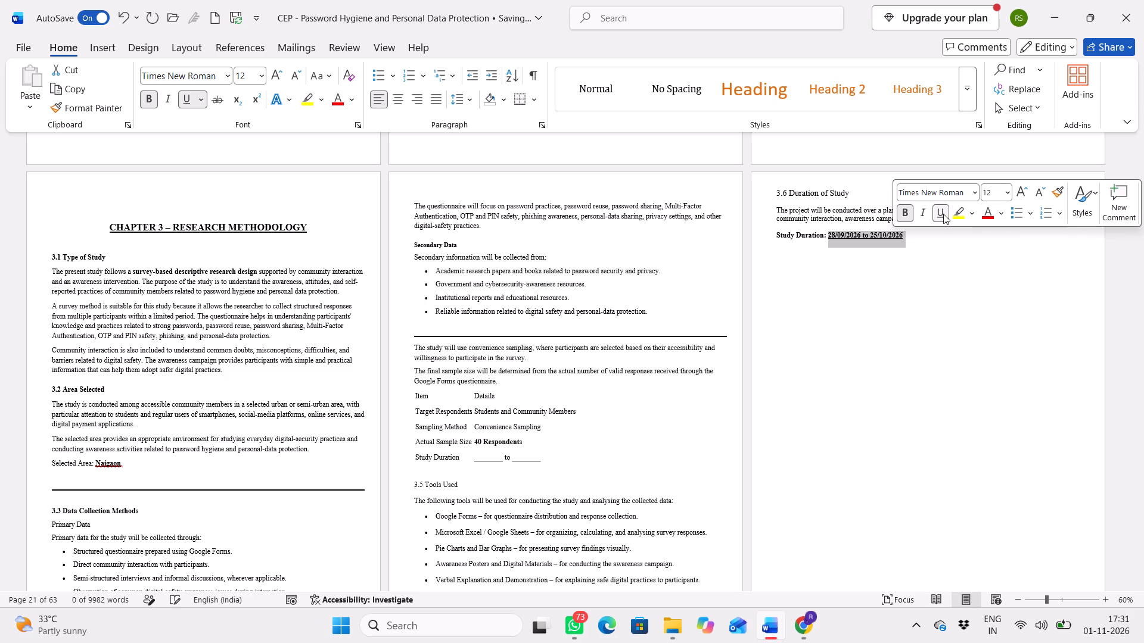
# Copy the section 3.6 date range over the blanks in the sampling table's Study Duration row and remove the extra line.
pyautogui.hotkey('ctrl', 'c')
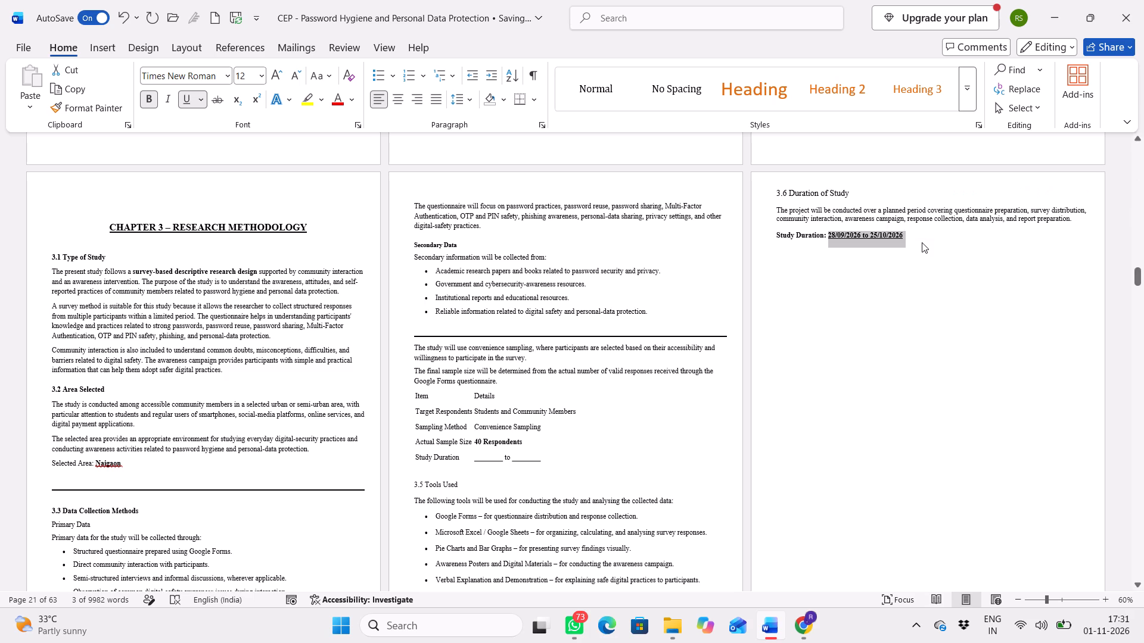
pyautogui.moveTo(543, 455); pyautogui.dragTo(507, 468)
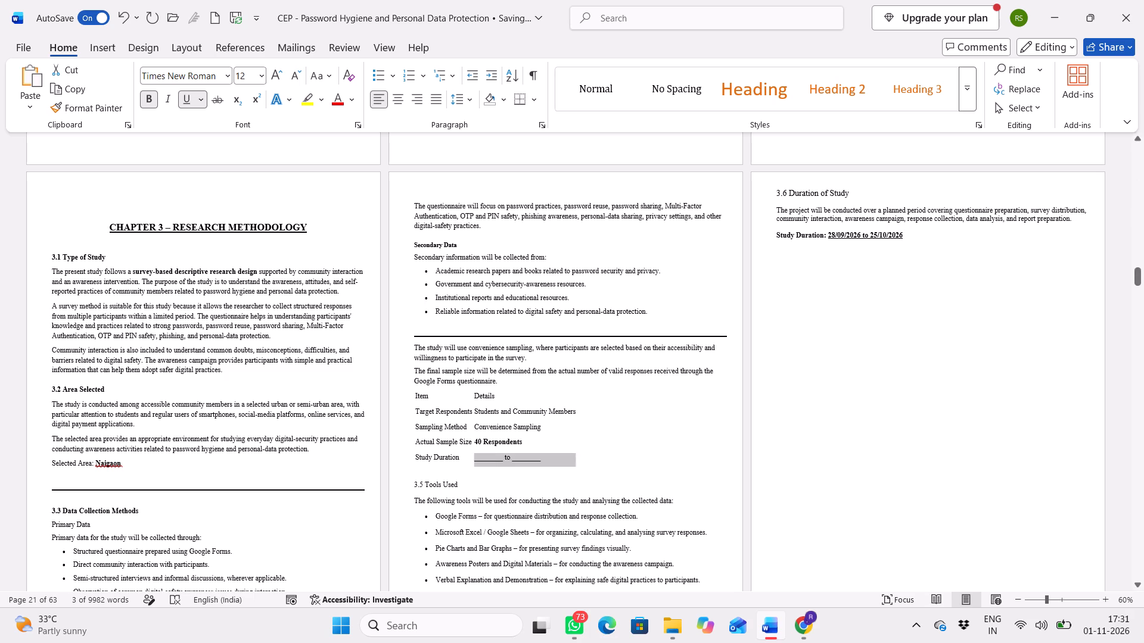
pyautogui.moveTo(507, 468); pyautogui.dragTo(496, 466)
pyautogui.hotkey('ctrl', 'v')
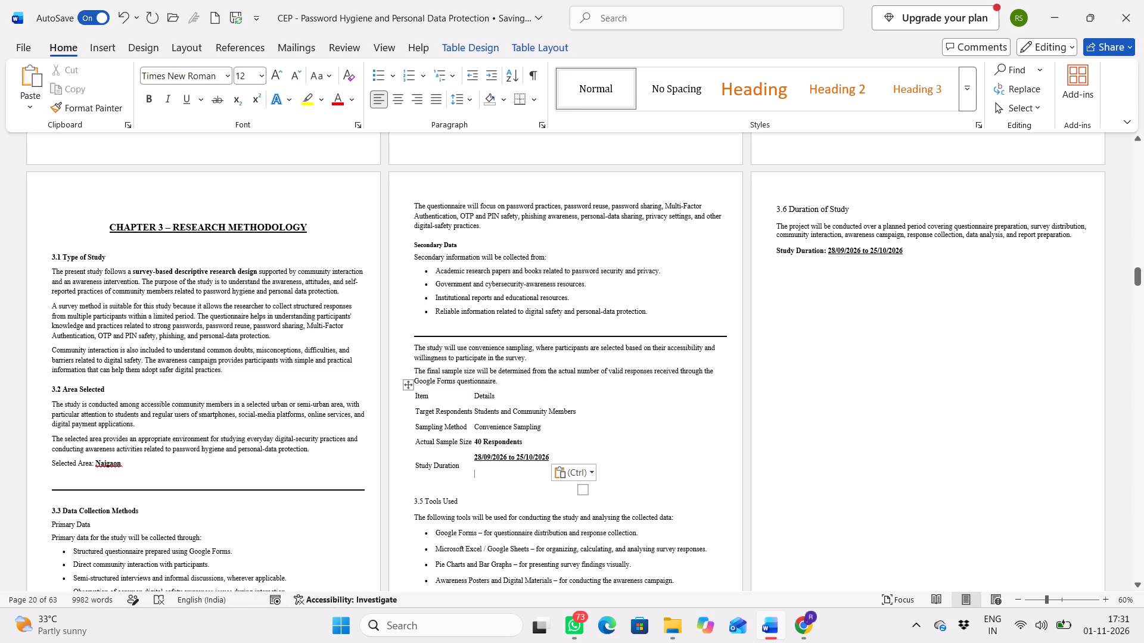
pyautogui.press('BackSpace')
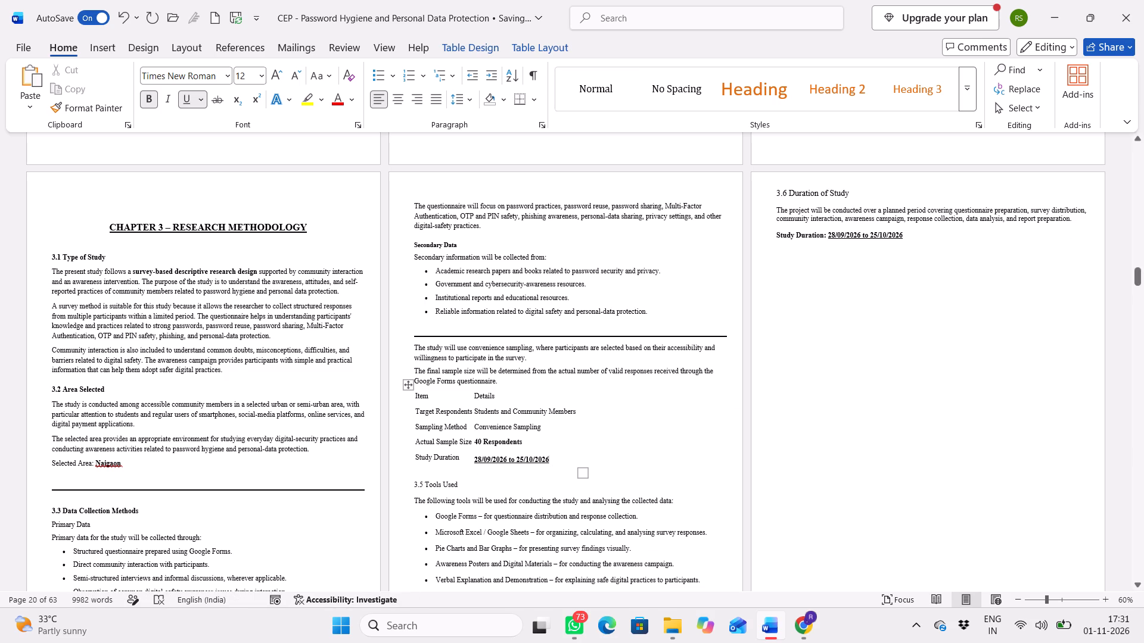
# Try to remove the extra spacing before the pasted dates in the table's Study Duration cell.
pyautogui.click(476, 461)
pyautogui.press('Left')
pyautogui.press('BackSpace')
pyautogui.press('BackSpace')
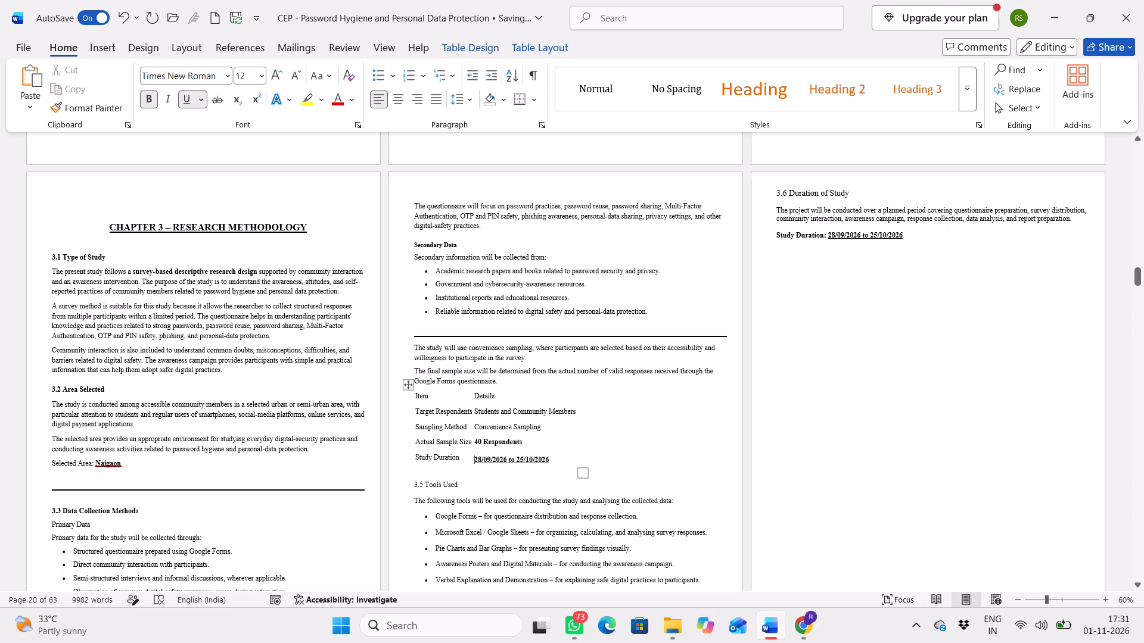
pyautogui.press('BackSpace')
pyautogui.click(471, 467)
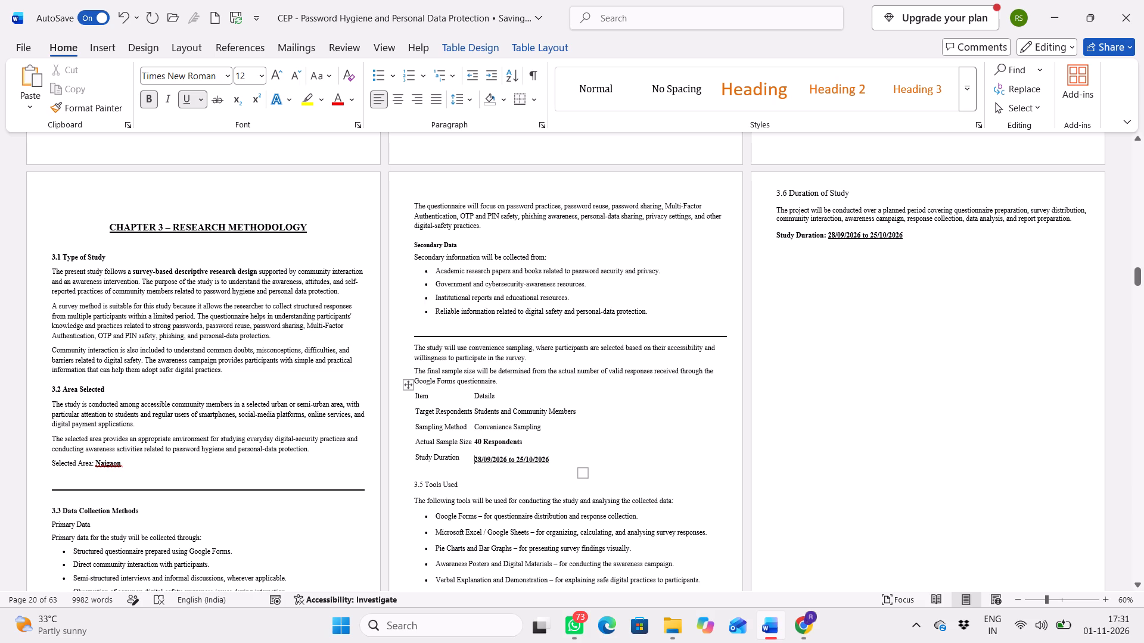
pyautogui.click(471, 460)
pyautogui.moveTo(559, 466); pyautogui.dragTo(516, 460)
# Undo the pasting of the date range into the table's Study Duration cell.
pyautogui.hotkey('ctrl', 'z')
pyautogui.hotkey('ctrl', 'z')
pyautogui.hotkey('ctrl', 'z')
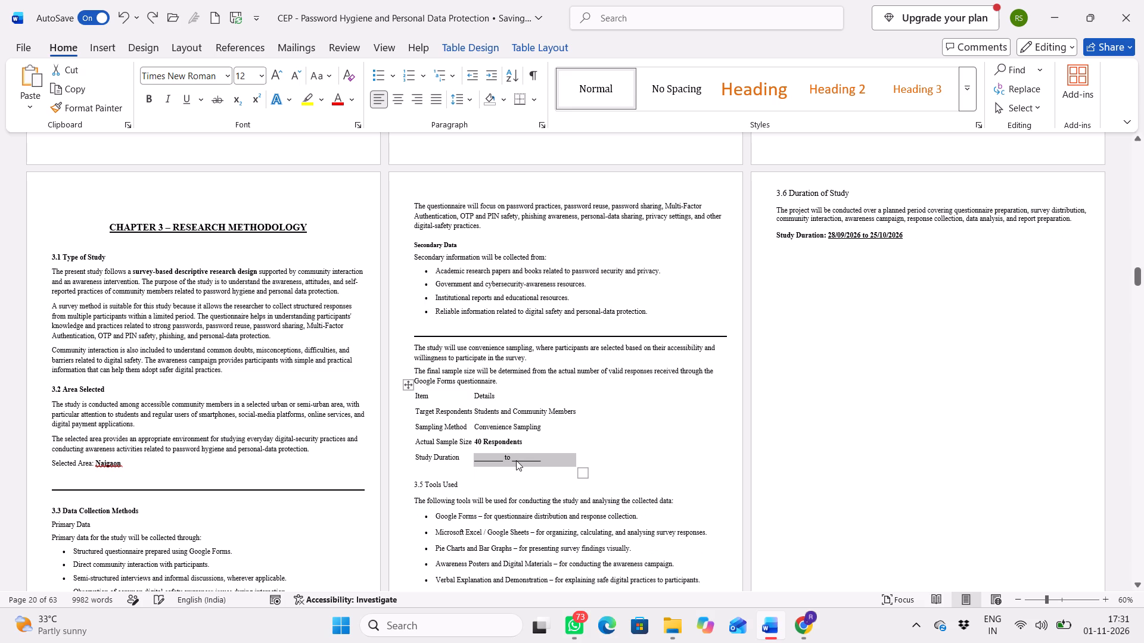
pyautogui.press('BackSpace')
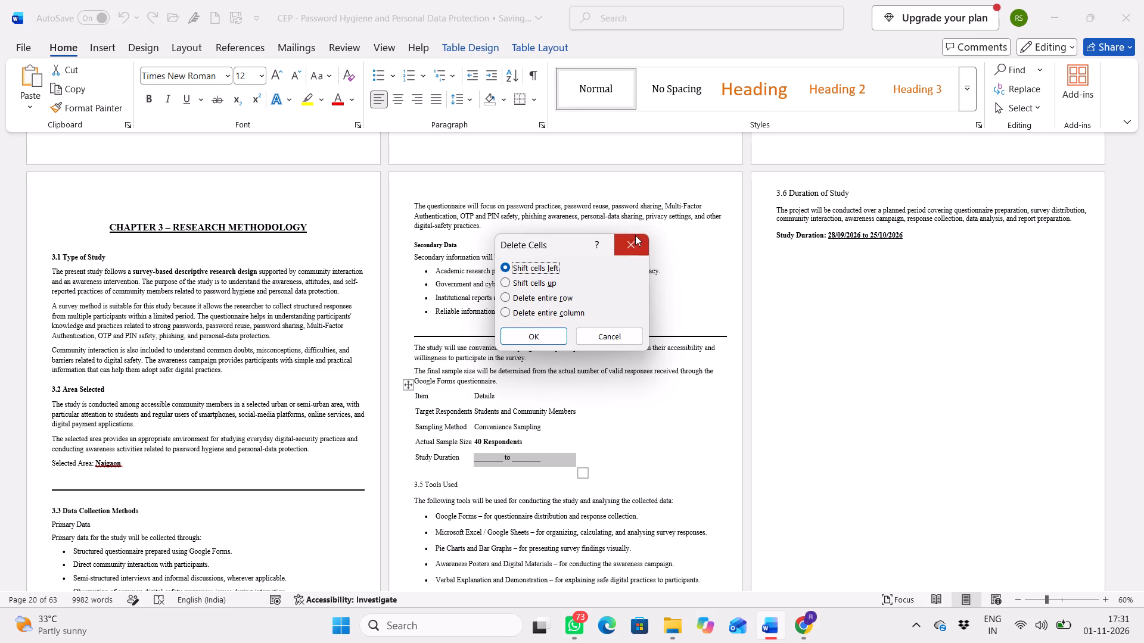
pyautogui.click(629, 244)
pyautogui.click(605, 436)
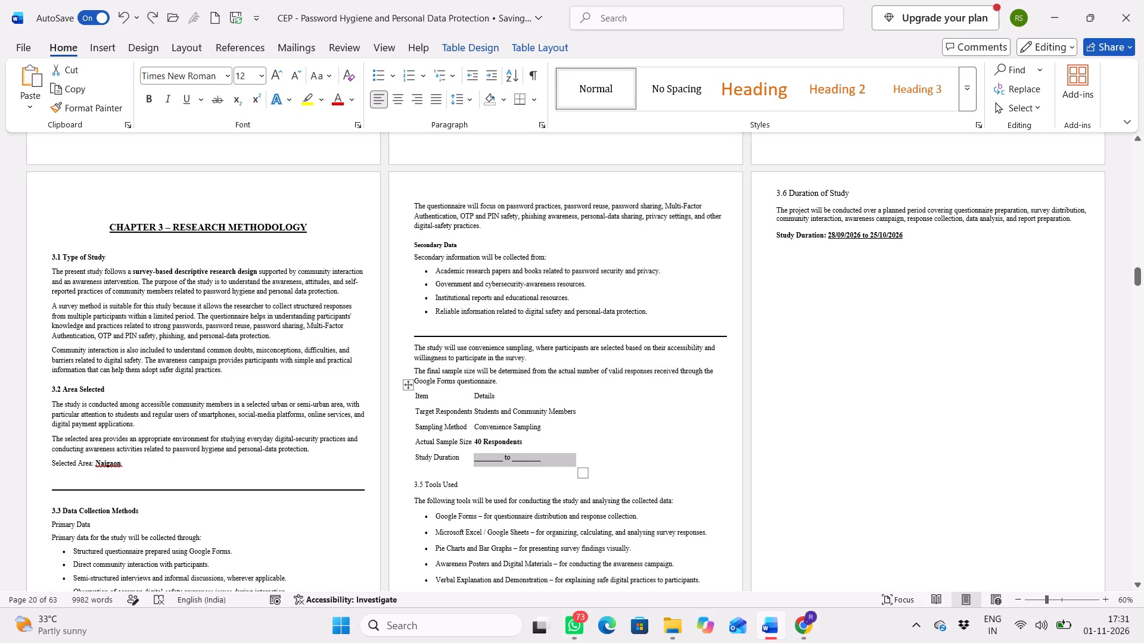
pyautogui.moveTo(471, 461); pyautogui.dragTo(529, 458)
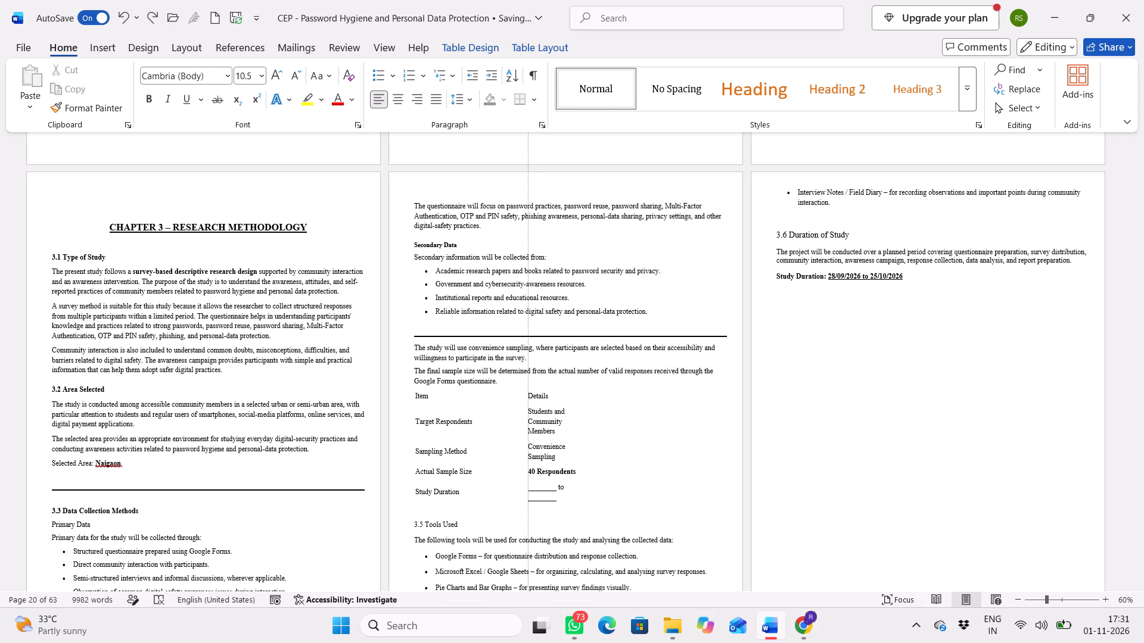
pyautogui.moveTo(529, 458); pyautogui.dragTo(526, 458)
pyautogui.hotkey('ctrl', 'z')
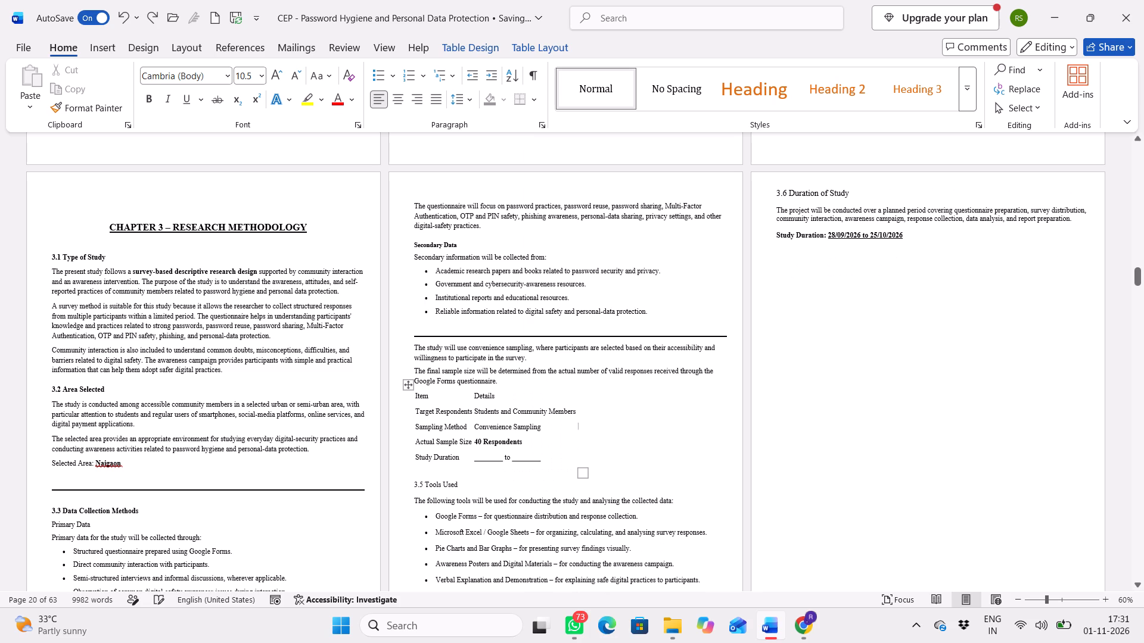
# Delete the blank date cell in the sampling table's Study Duration row, shifting cells left.
pyautogui.moveTo(474, 461); pyautogui.dragTo(502, 460)
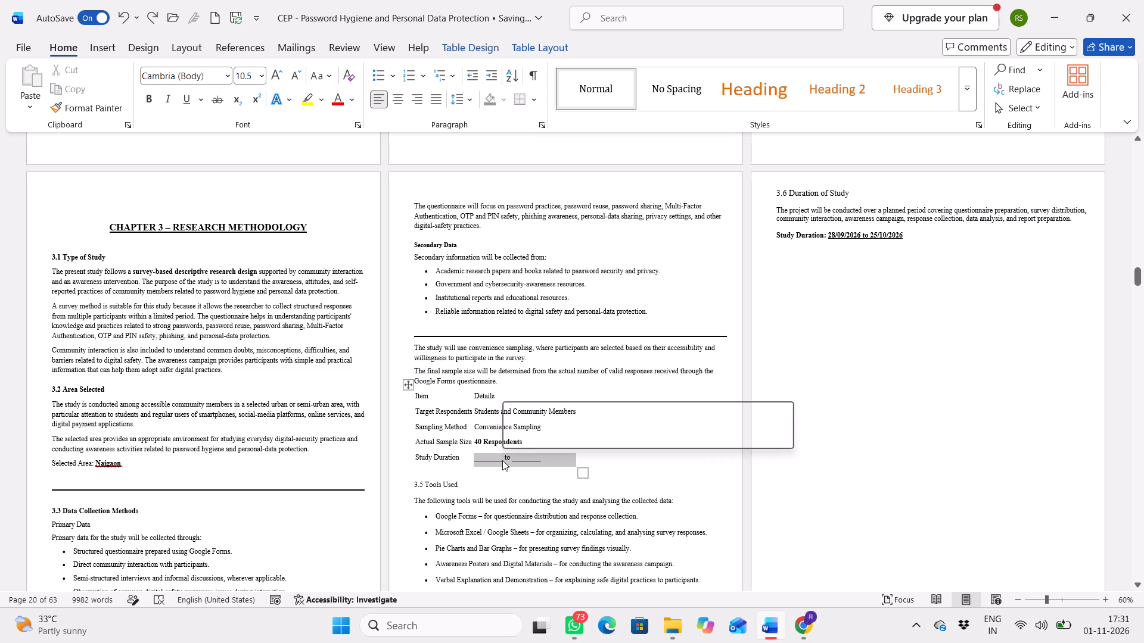
pyautogui.press('BackSpace')
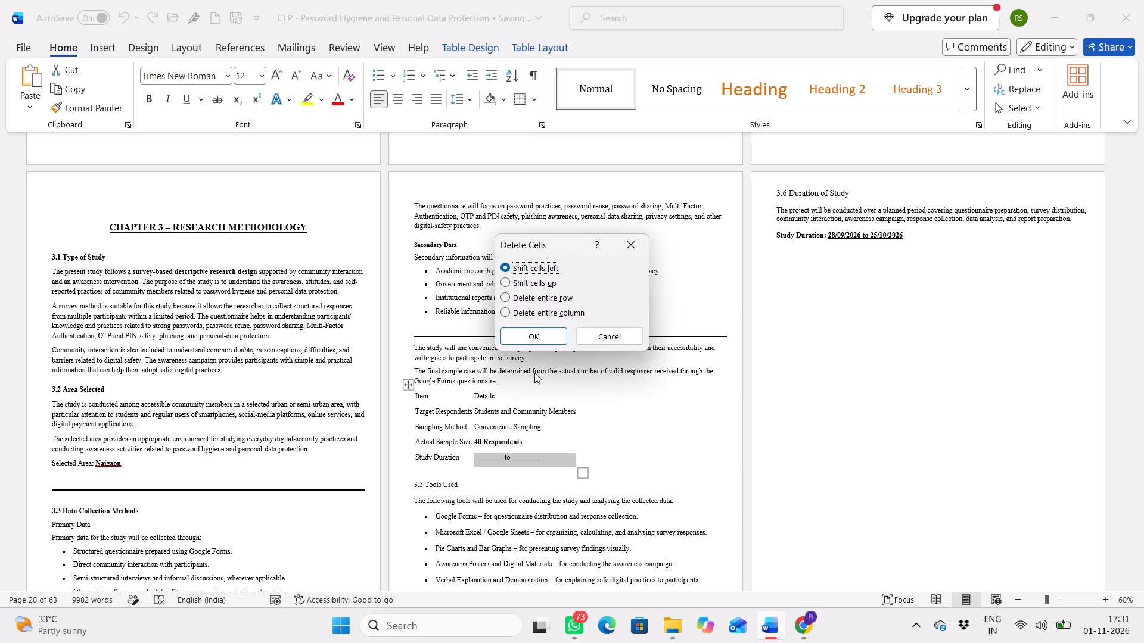
pyautogui.click(537, 339)
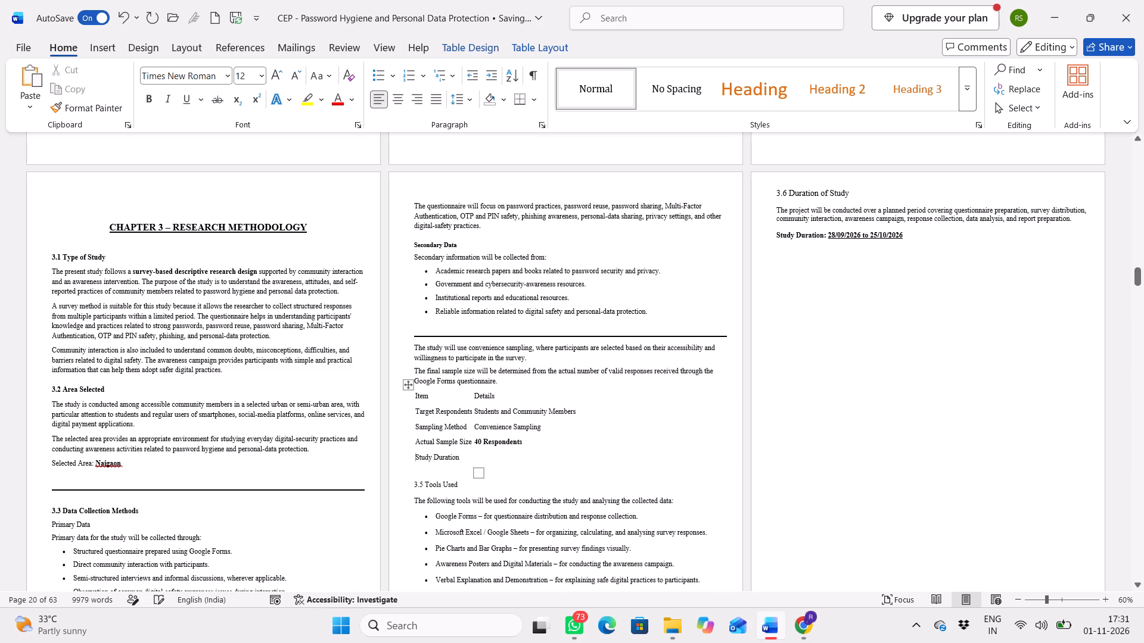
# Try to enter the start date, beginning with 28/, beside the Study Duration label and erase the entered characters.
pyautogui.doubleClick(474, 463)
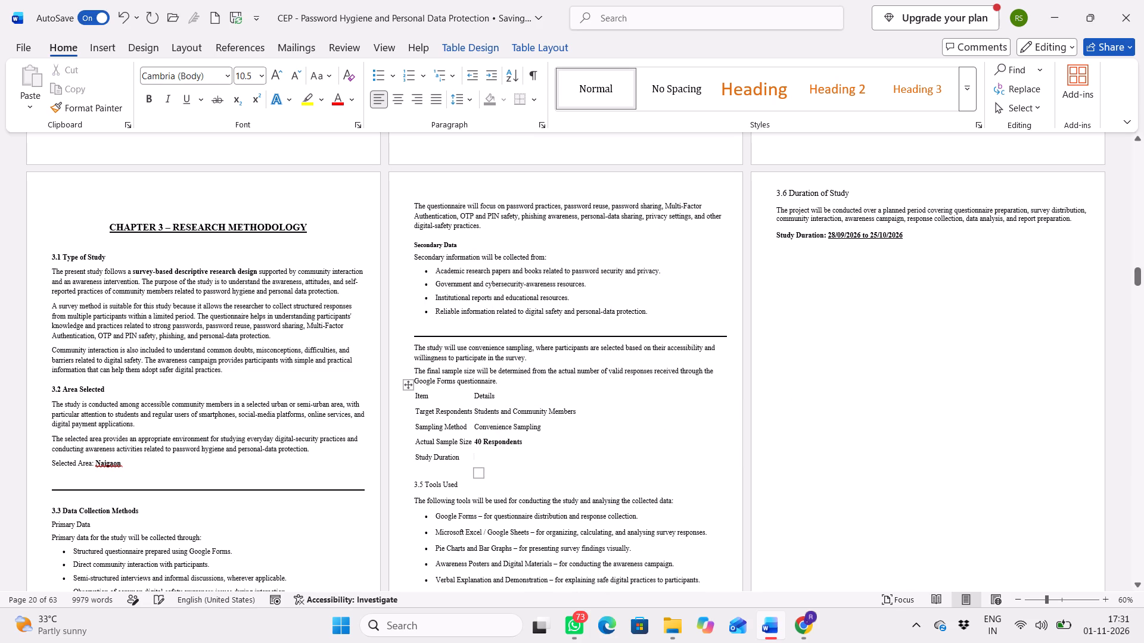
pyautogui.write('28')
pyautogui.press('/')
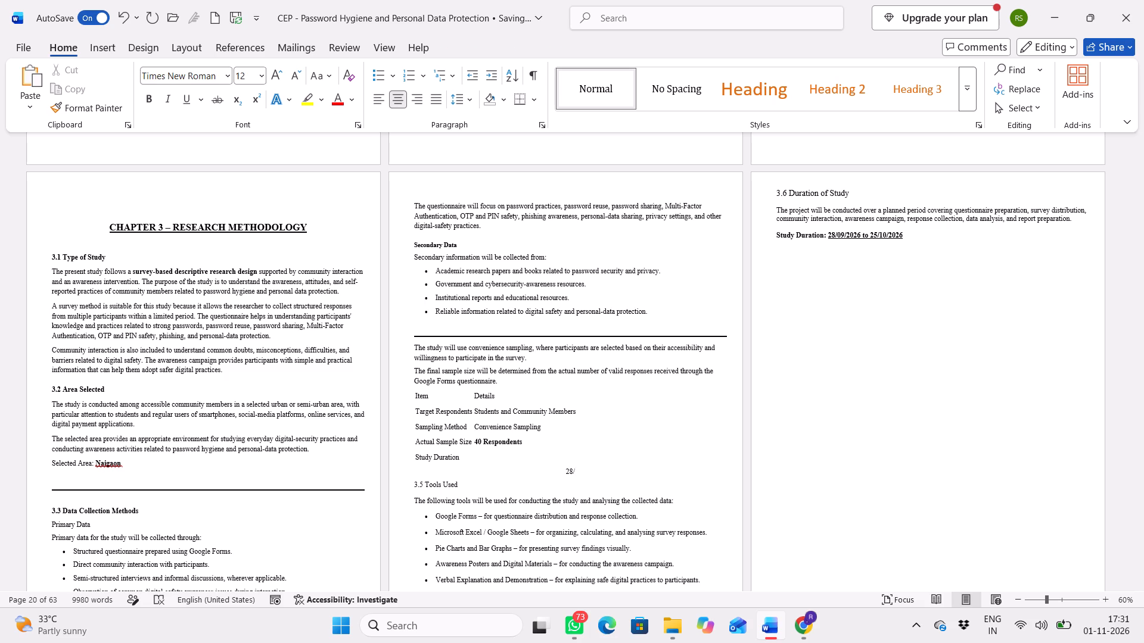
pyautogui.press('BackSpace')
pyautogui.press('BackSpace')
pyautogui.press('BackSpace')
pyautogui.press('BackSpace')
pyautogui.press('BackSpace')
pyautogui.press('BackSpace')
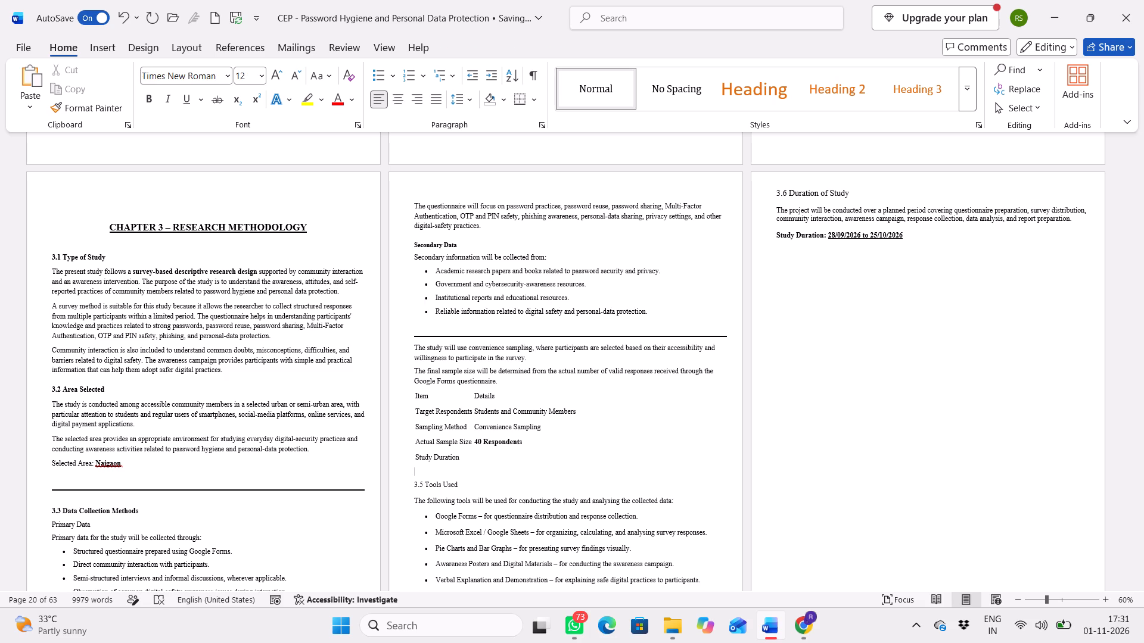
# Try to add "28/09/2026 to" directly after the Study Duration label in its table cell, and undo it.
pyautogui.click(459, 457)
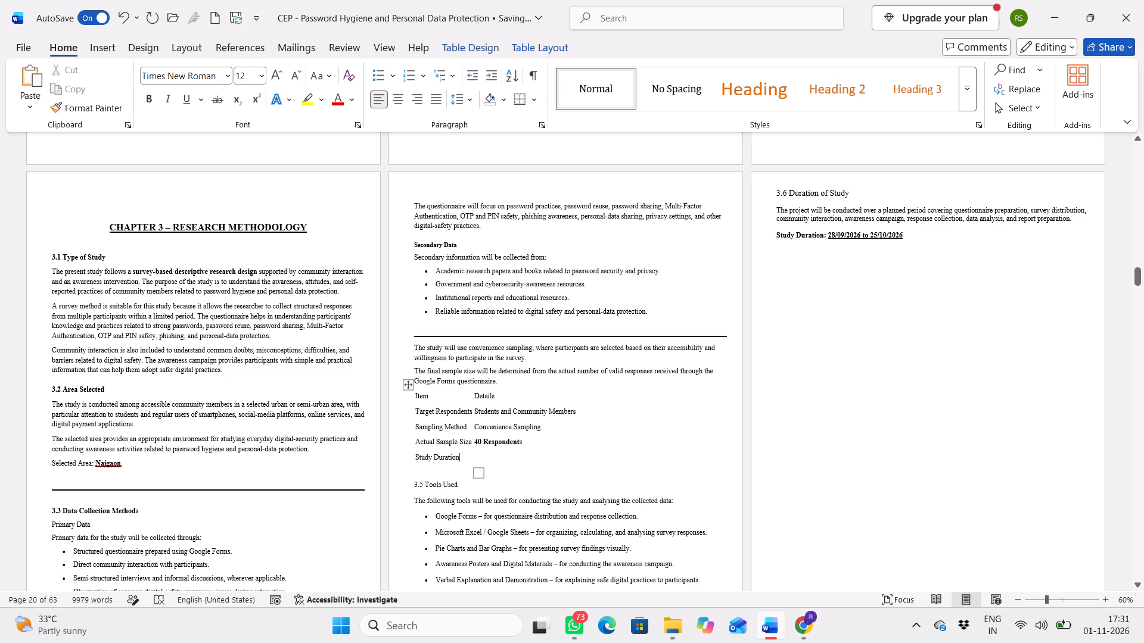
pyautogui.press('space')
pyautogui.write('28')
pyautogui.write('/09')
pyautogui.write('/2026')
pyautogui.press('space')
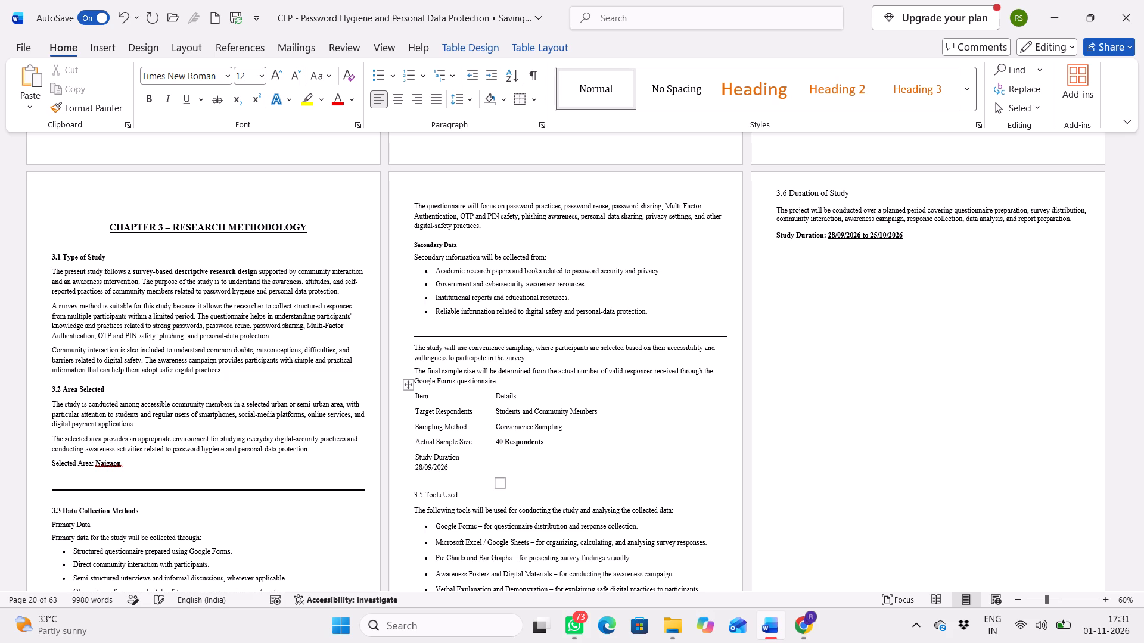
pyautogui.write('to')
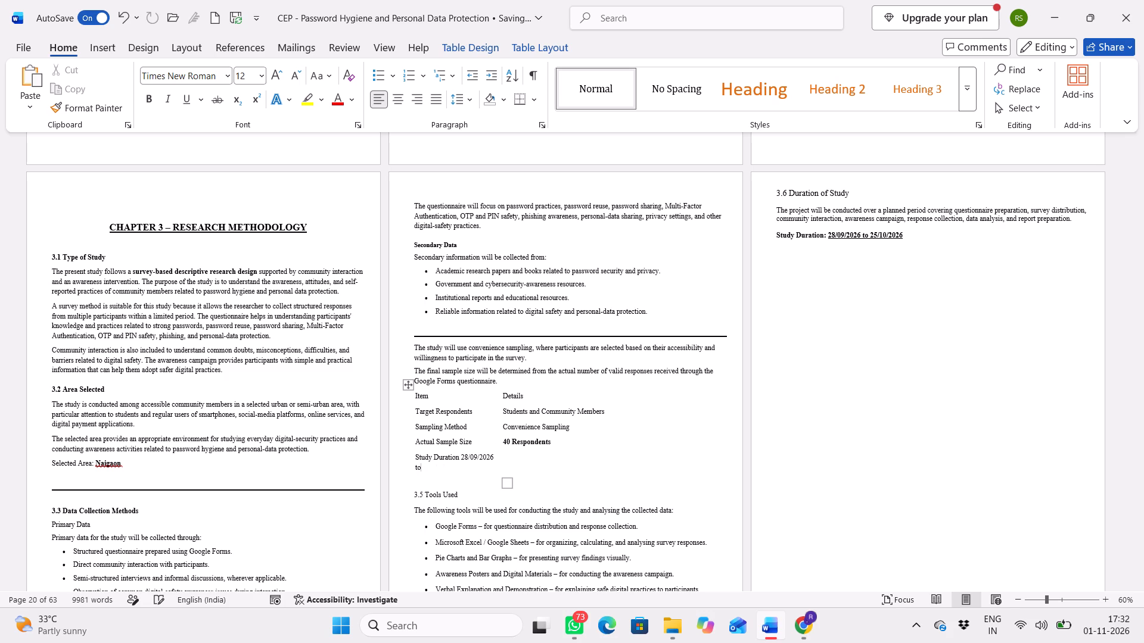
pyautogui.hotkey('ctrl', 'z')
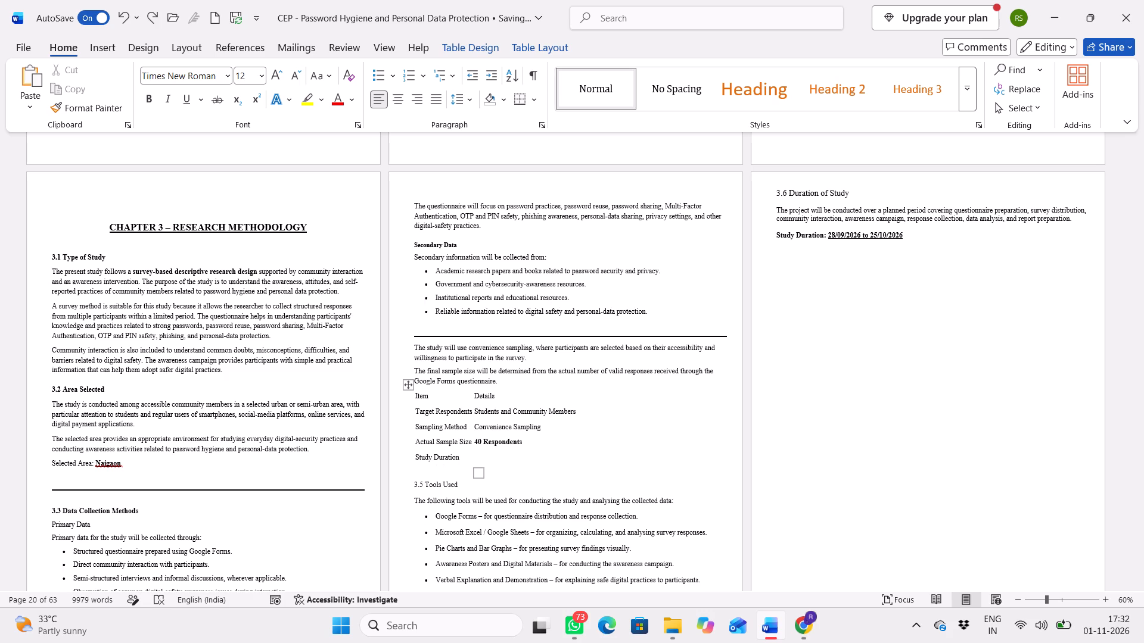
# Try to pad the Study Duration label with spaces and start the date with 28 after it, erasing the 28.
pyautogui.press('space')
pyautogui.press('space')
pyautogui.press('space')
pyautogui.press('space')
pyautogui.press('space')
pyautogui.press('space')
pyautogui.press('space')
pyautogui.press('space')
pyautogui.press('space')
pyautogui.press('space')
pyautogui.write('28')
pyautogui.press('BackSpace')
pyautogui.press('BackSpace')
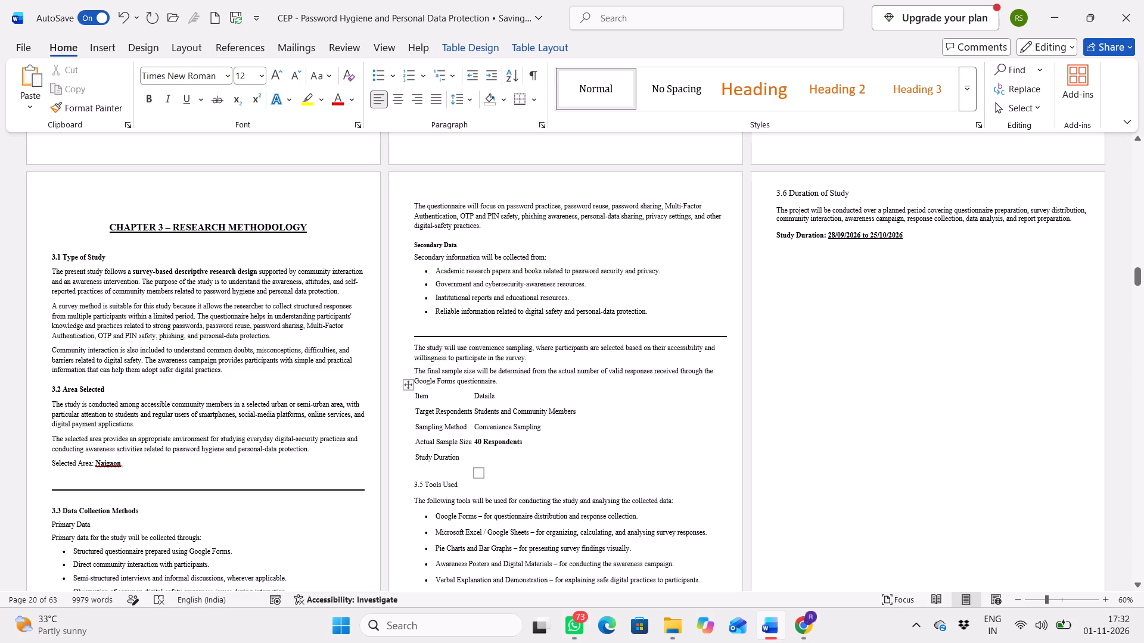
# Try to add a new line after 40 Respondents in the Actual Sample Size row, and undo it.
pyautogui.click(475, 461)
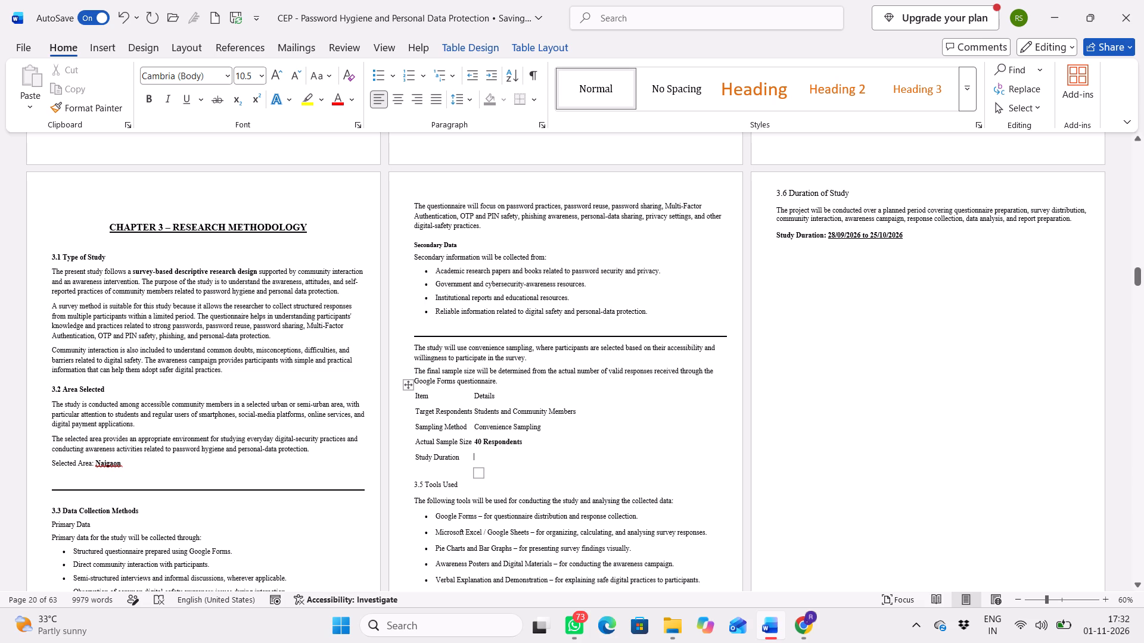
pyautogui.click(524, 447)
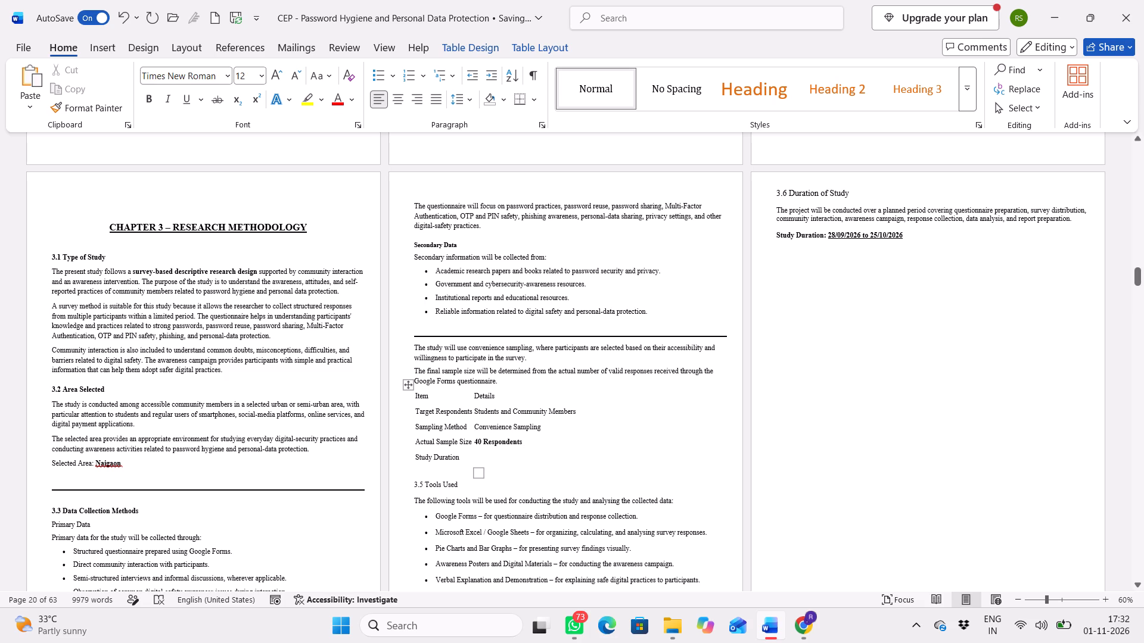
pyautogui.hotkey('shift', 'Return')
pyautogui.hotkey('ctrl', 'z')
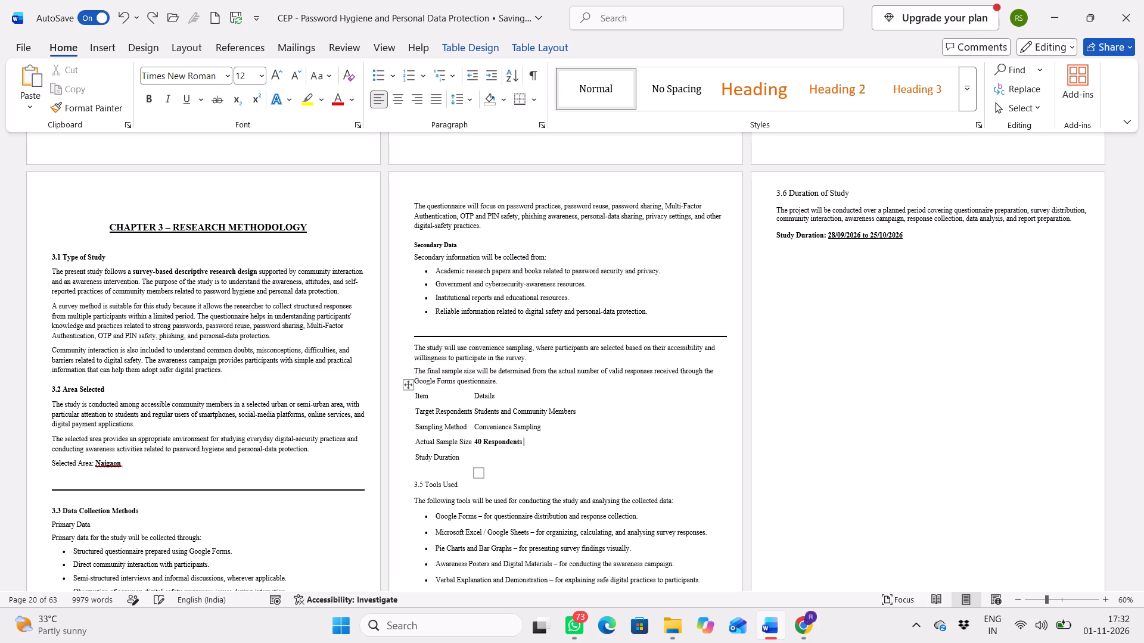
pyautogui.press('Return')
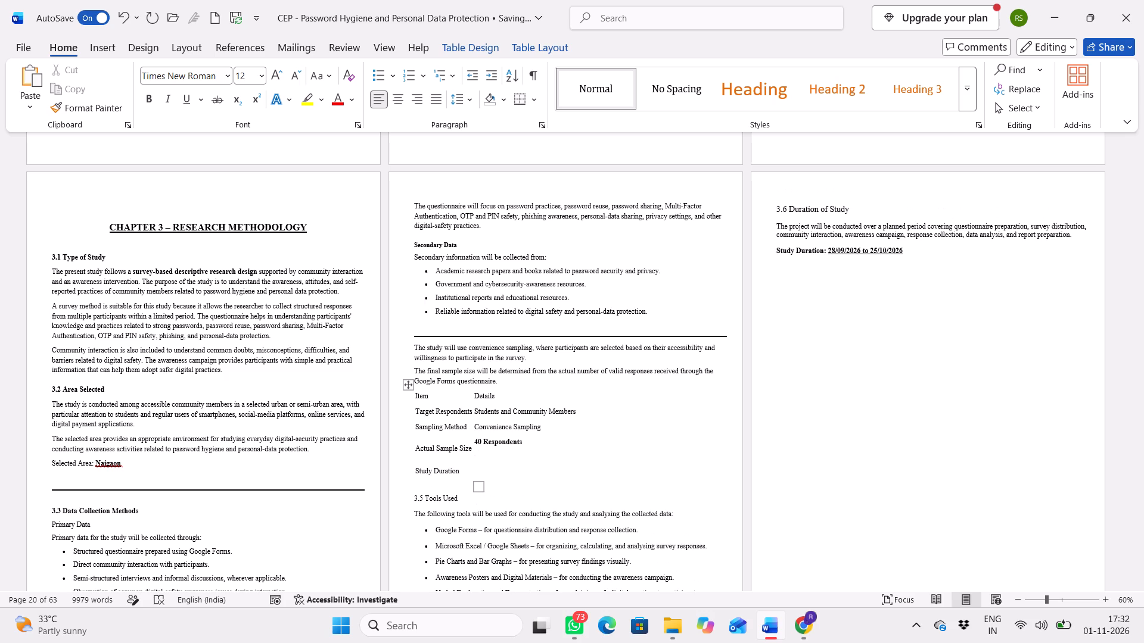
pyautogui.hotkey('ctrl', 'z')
# Delete the Study Duration label from the last row of the sampling table.
pyautogui.moveTo(470, 461); pyautogui.dragTo(442, 458)
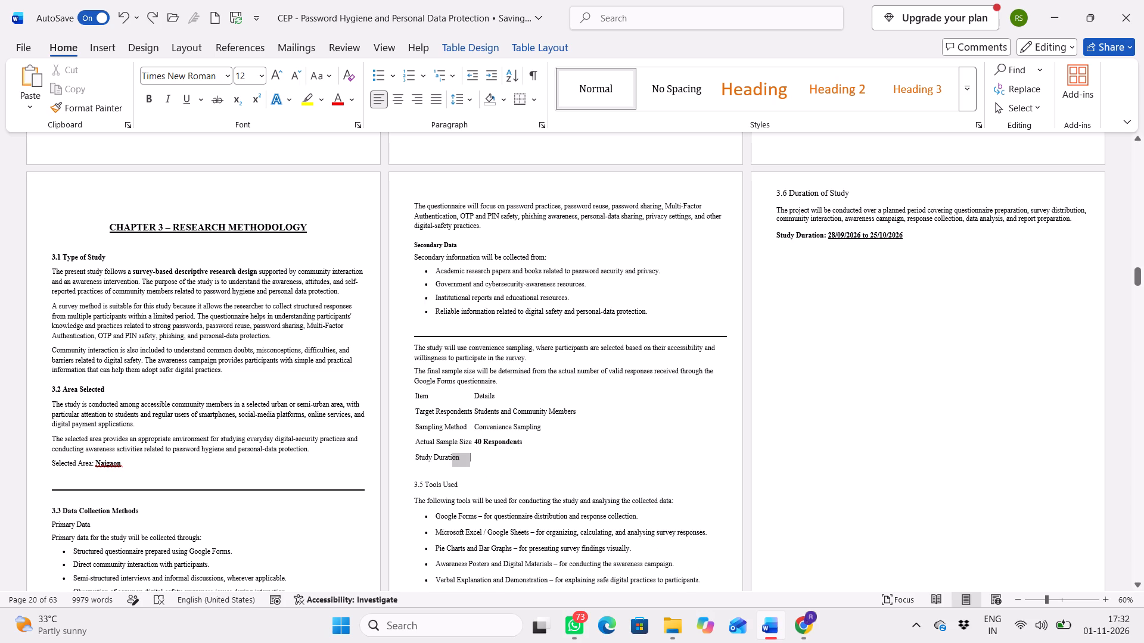
pyautogui.moveTo(442, 458); pyautogui.dragTo(406, 458)
pyautogui.press('BackSpace')
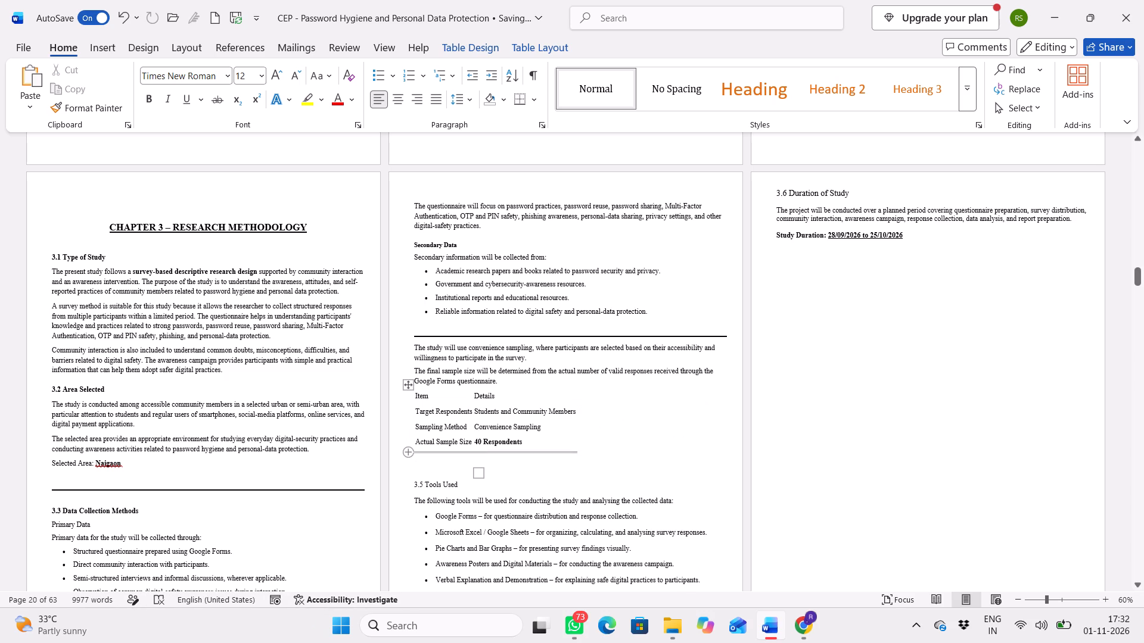
pyautogui.press('BackSpace')
pyautogui.press('Down')
pyautogui.press('BackSpace')
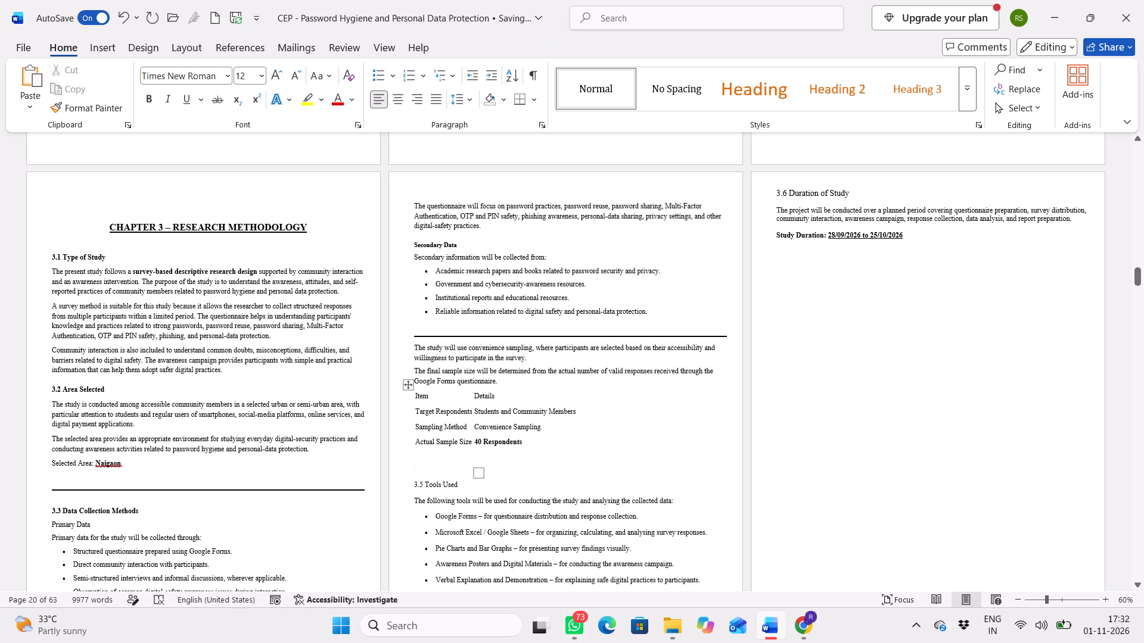
pyautogui.press('BackSpace')
# Turn off the solid color option for the horizontal line above the convenience sampling paragraph.
pyautogui.moveTo(412, 338); pyautogui.dragTo(723, 338)
pyautogui.doubleClick(723, 338)
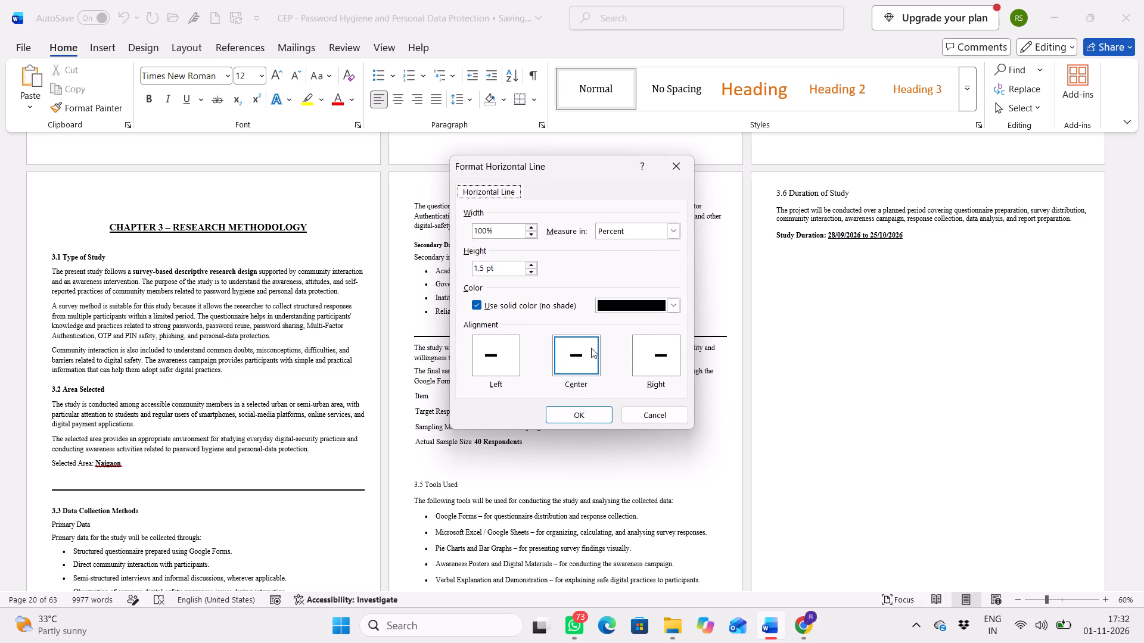
pyautogui.click(480, 303)
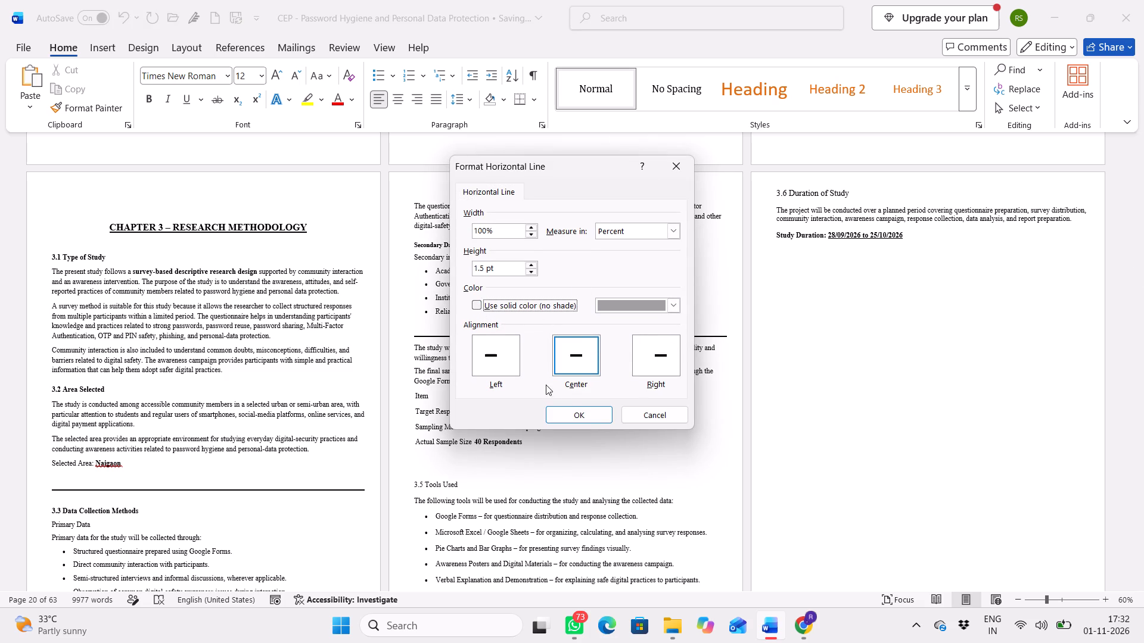
pyautogui.click(582, 407)
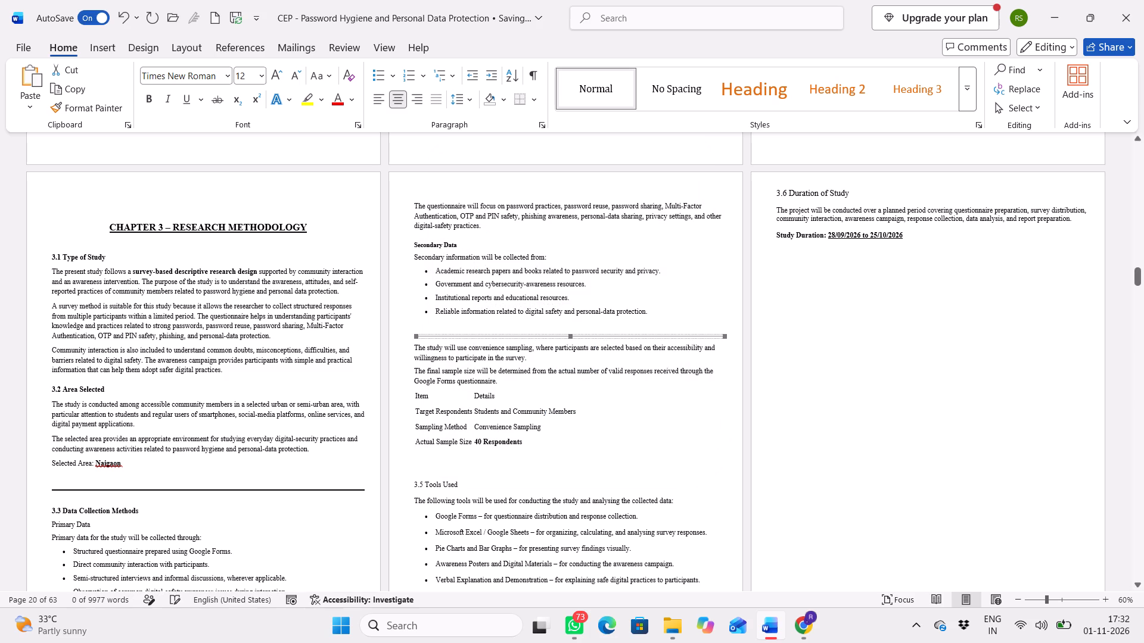
pyautogui.click(661, 314)
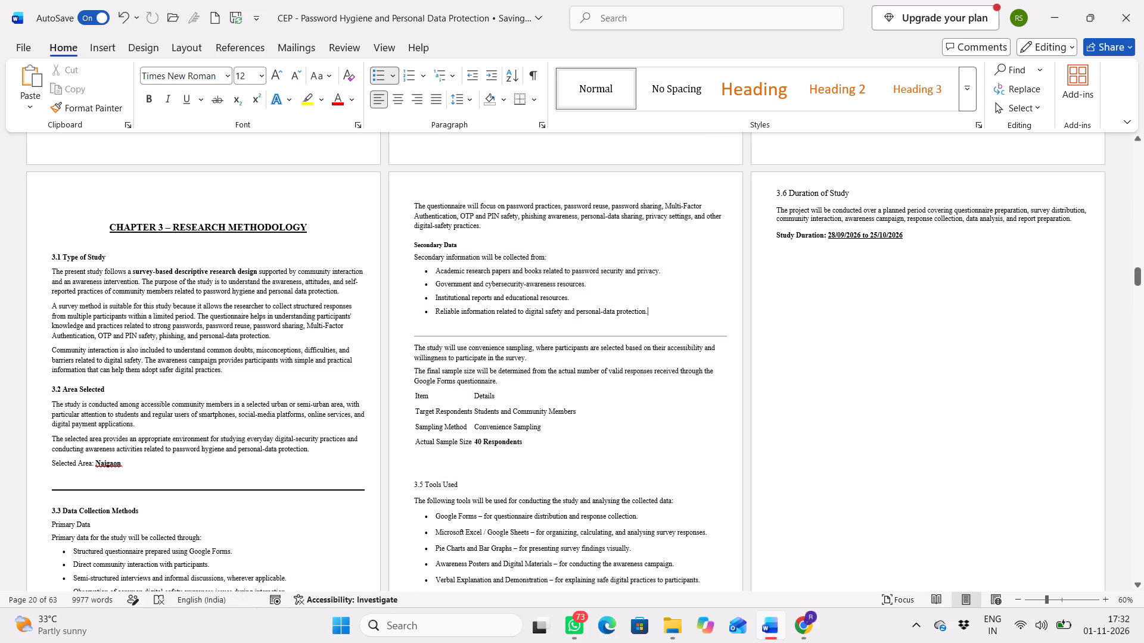
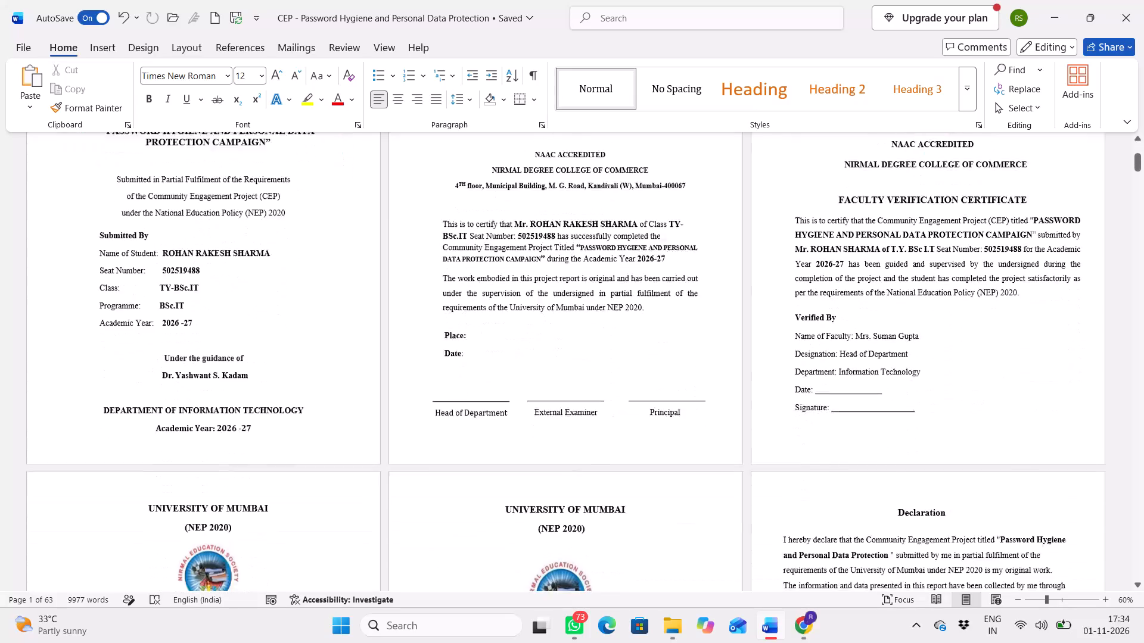
# Look over the title, certificate and declaration pages at the front of the project report.
pyautogui.scroll(-1, 868, 581)
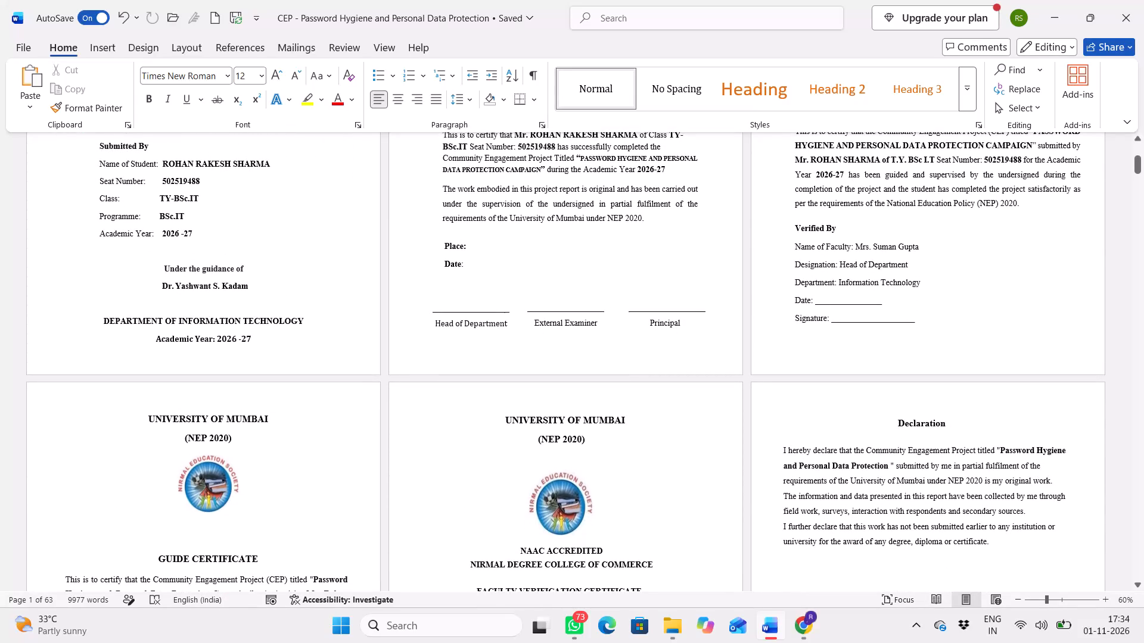
pyautogui.scroll(-2, 868, 581)
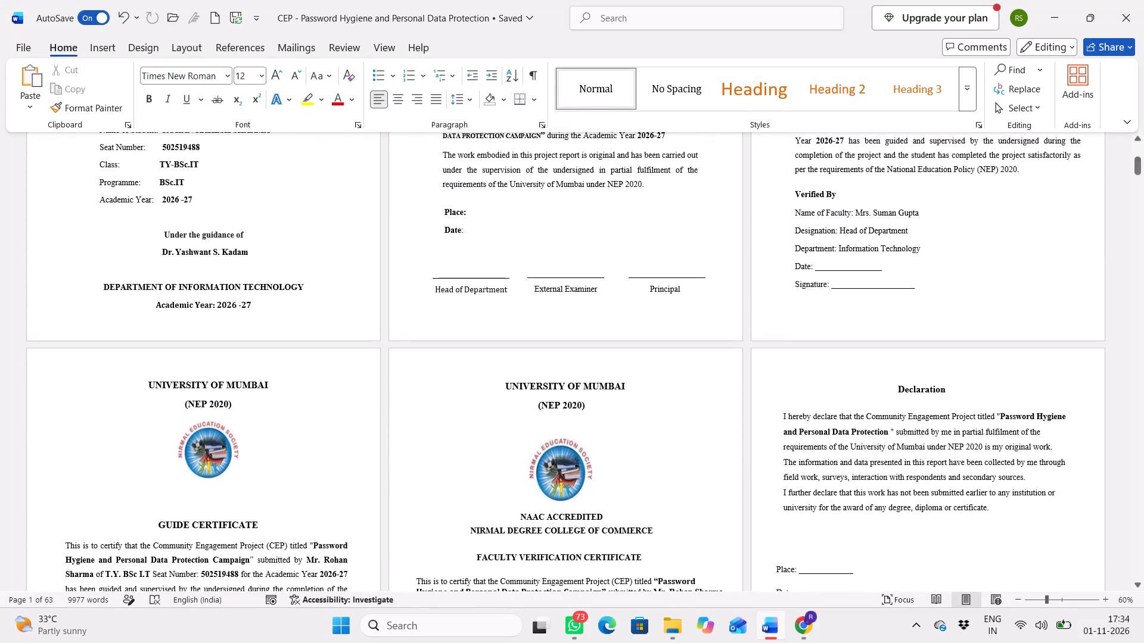
pyautogui.scroll(-1, 747, 603)
pyautogui.scroll(-1, 548, 466)
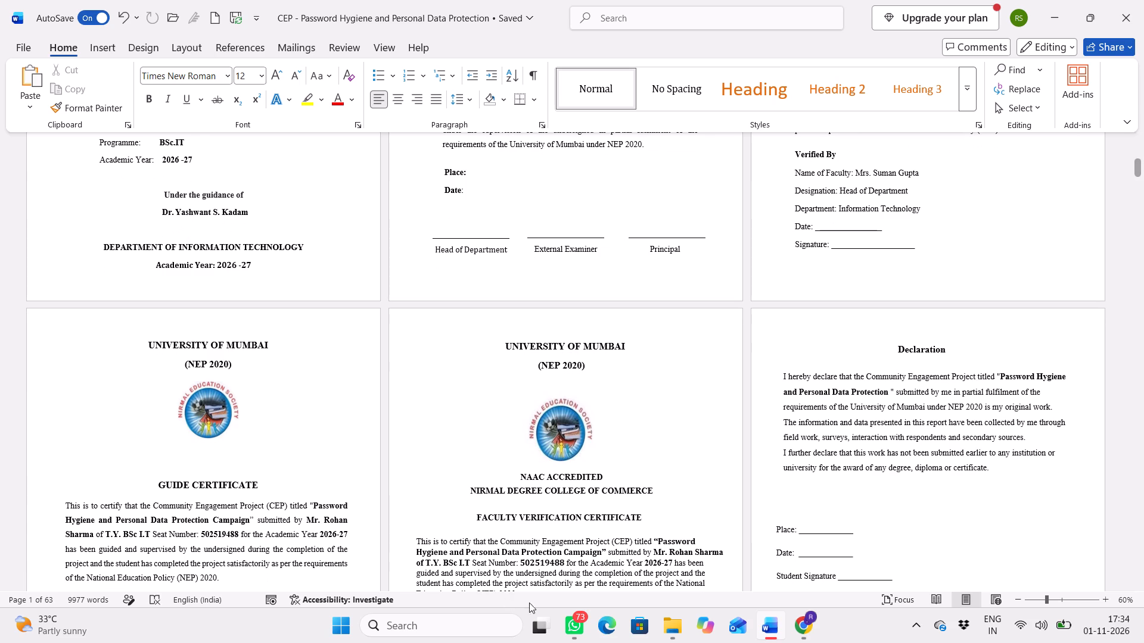
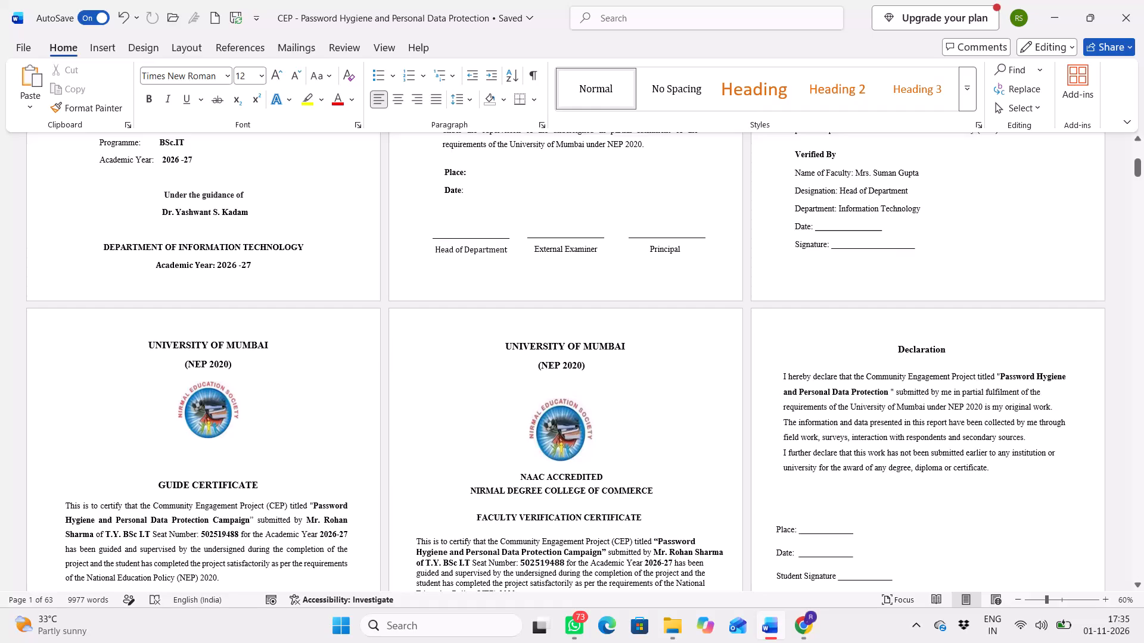
# Replace the title Mrs. with Dr. before the faculty member's name under Verified By in the Faculty Verification Certificate.
pyautogui.scroll(-1, 524, 394)
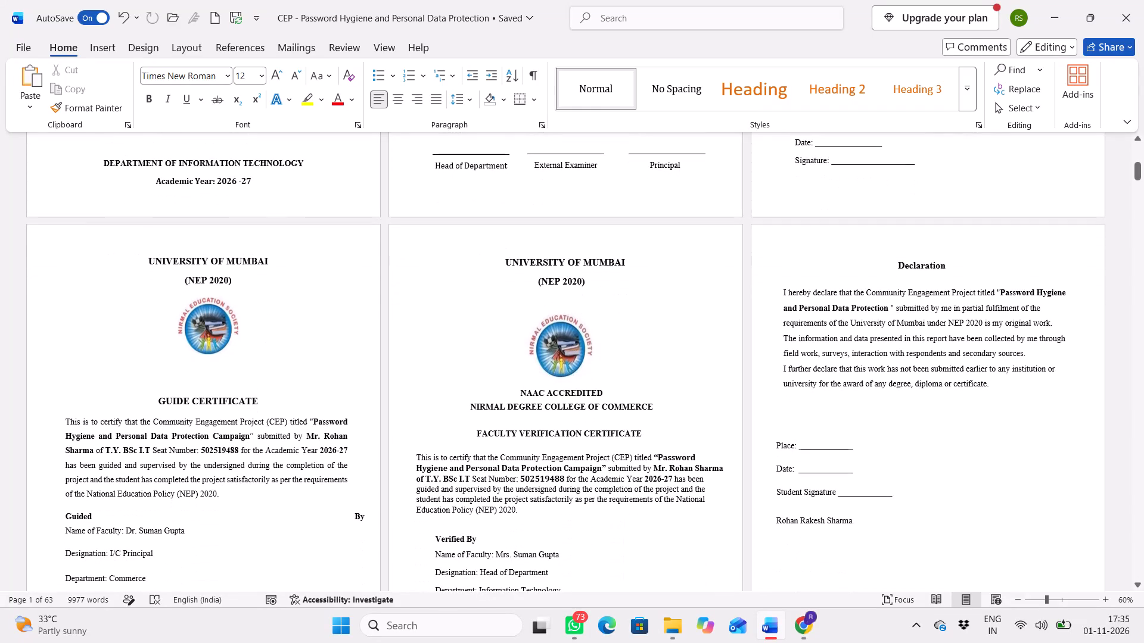
pyautogui.scroll(-1, 524, 394)
pyautogui.scroll(1, 524, 394)
pyautogui.scroll(-1, 524, 394)
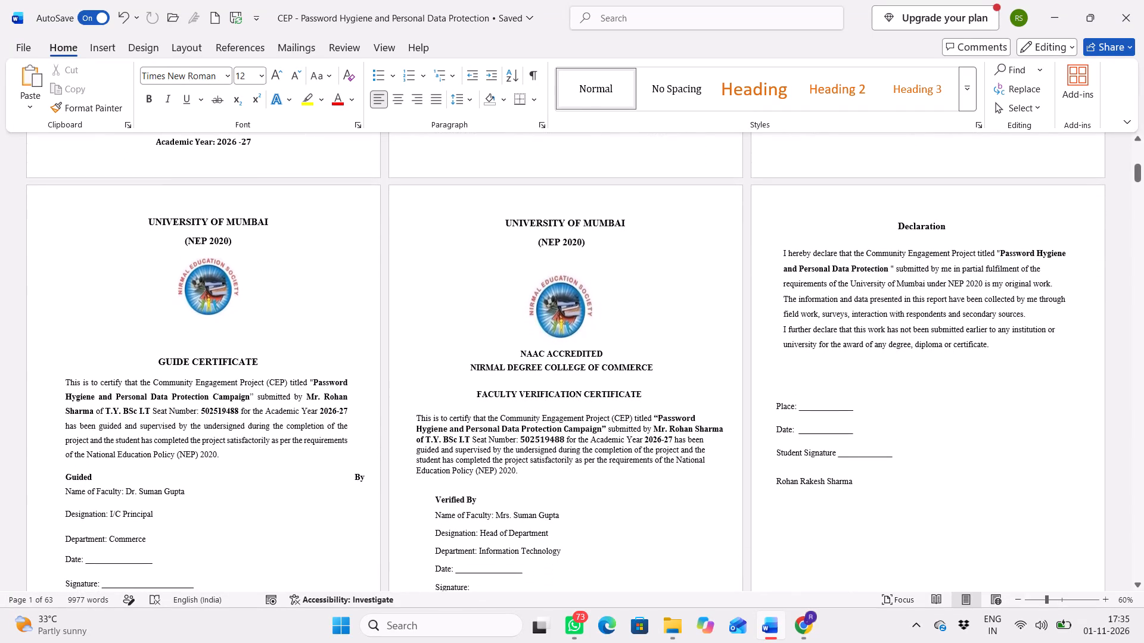
pyautogui.click(514, 513)
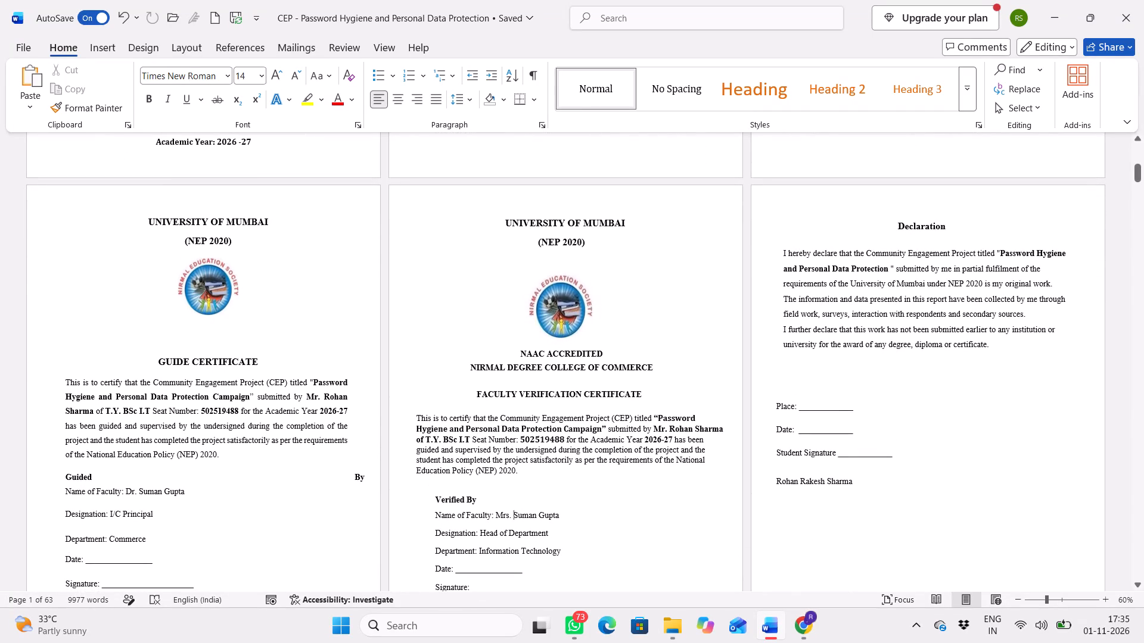
pyautogui.press('BackSpace')
pyautogui.press('BackSpace')
pyautogui.press('BackSpace')
pyautogui.press('BackSpace')
pyautogui.click(514, 513)
pyautogui.press('BackSpace')
pyautogui.press('BackSpace')
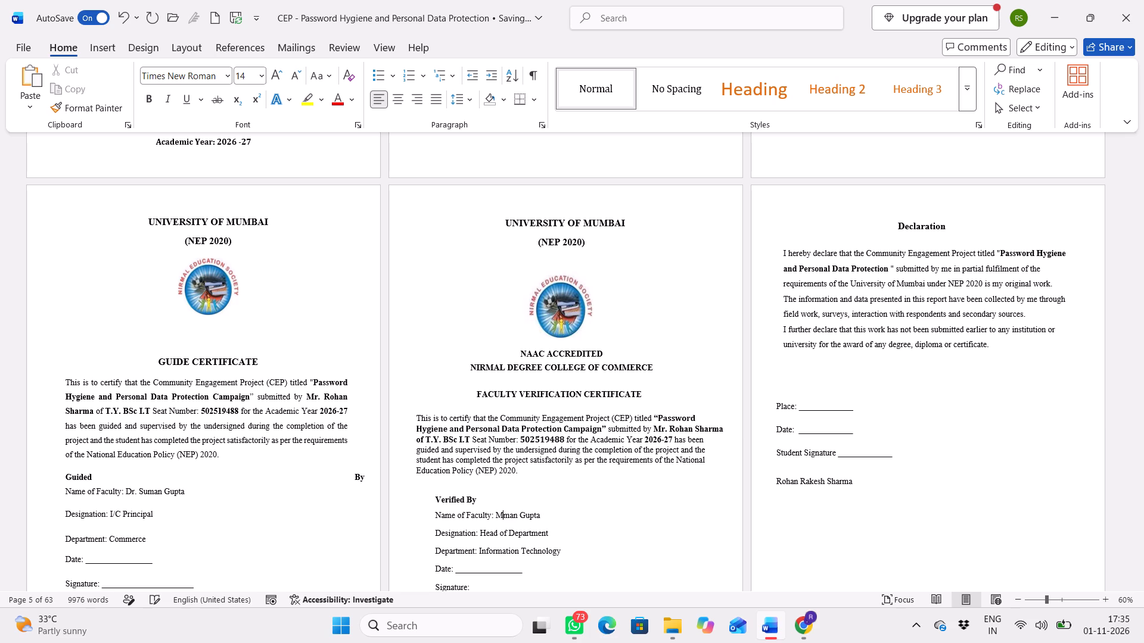
pyautogui.press('BackSpace')
# Complete the faculty name under Verified By on the page 5 certificate, adding the title Dr. and the missing first letters.
pyautogui.hotkey('shift', 'f')
pyautogui.press('BackSpace')
pyautogui.hotkey('shift', 'f')
pyautogui.hotkey('shift', 'BackSpace')
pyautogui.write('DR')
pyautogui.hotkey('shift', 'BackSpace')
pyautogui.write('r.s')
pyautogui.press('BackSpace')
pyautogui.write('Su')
# Look through the pages from the certificates to the start of Chapter 1, including the acknowledgement, abstract and contents tables.
pyautogui.scroll(-1, 566, 531)
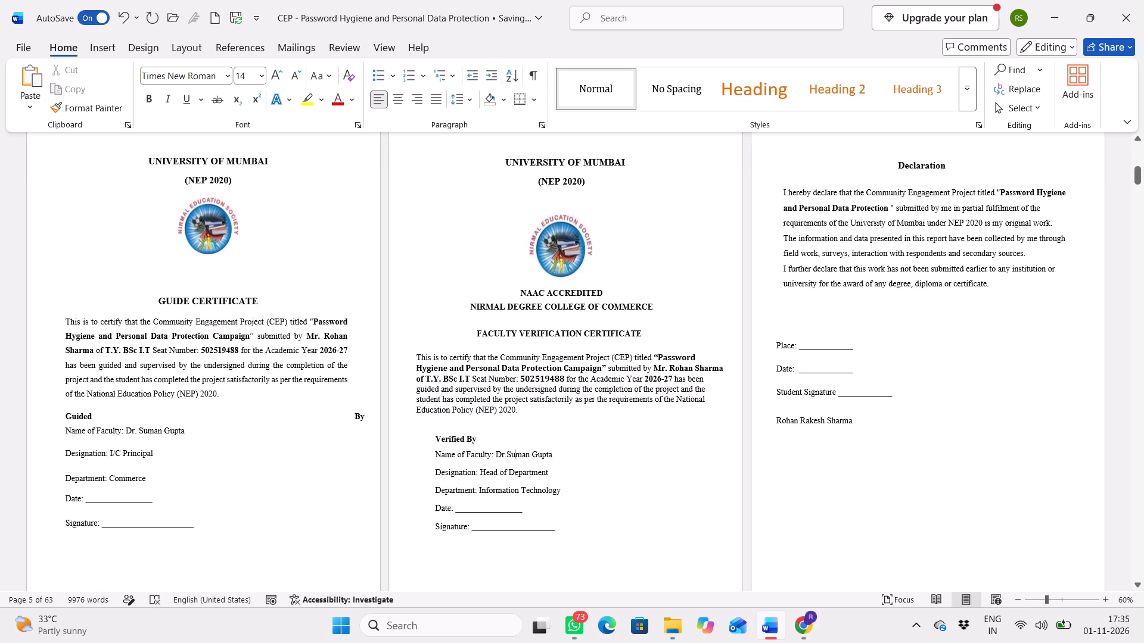
pyautogui.scroll(-2, 619, 522)
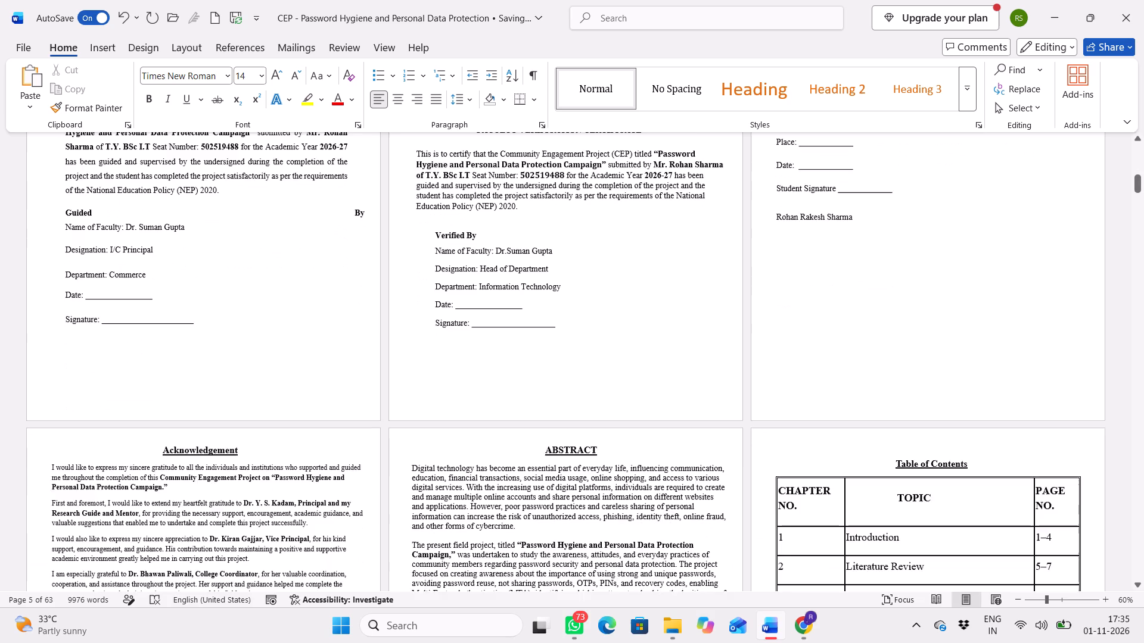
pyautogui.scroll(-3, 619, 522)
pyautogui.scroll(5, 619, 522)
pyautogui.scroll(-1, 619, 522)
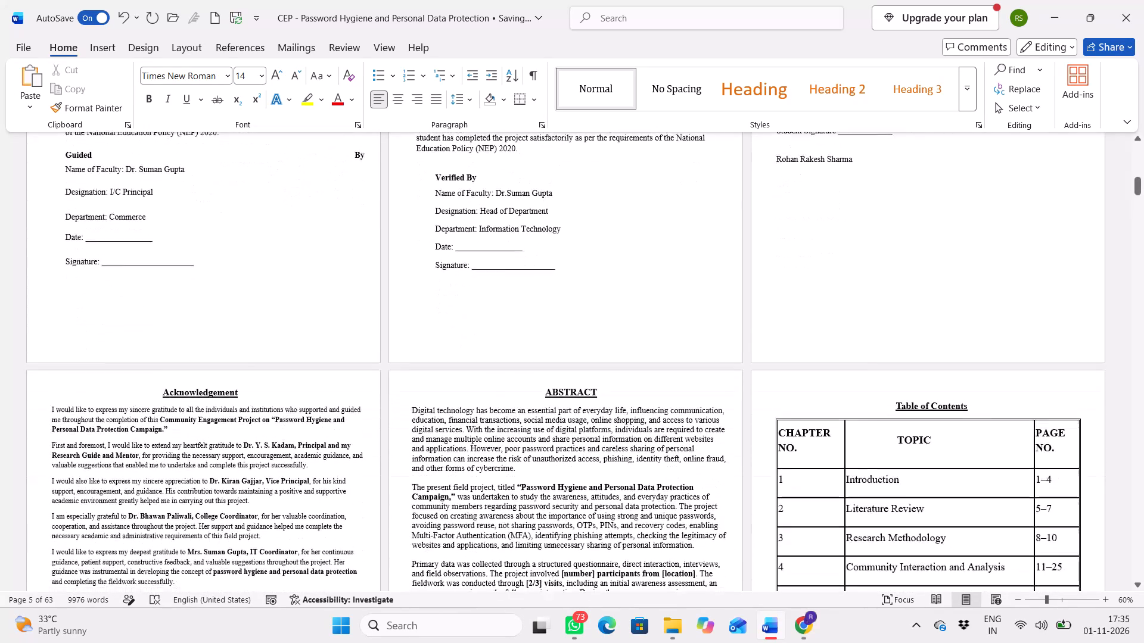
pyautogui.scroll(-3, 619, 522)
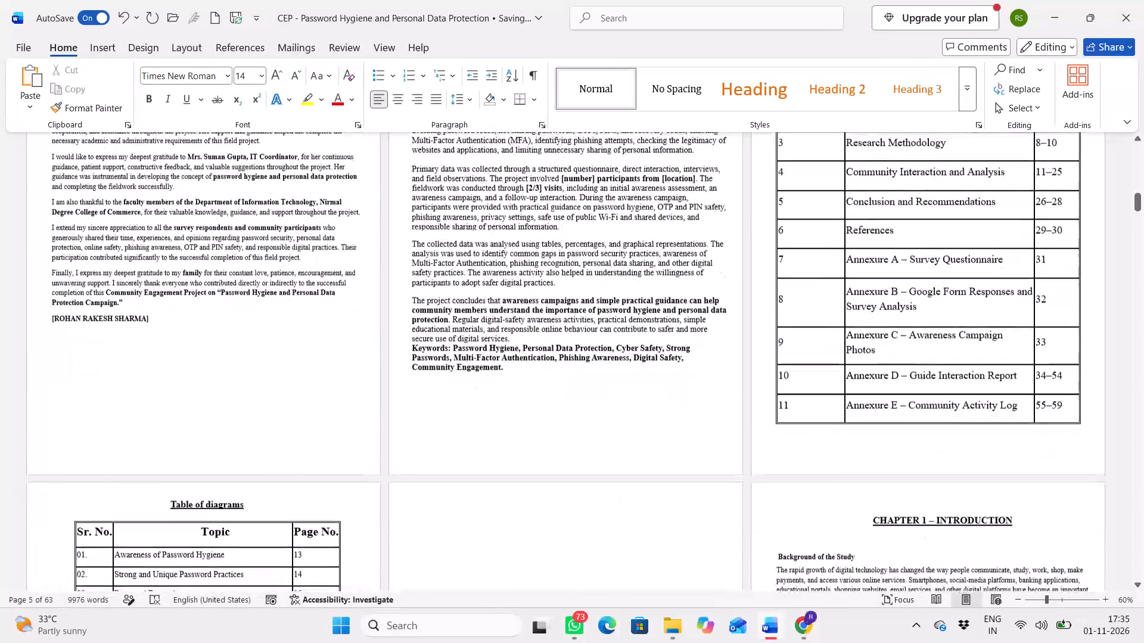
pyautogui.scroll(-1, 619, 522)
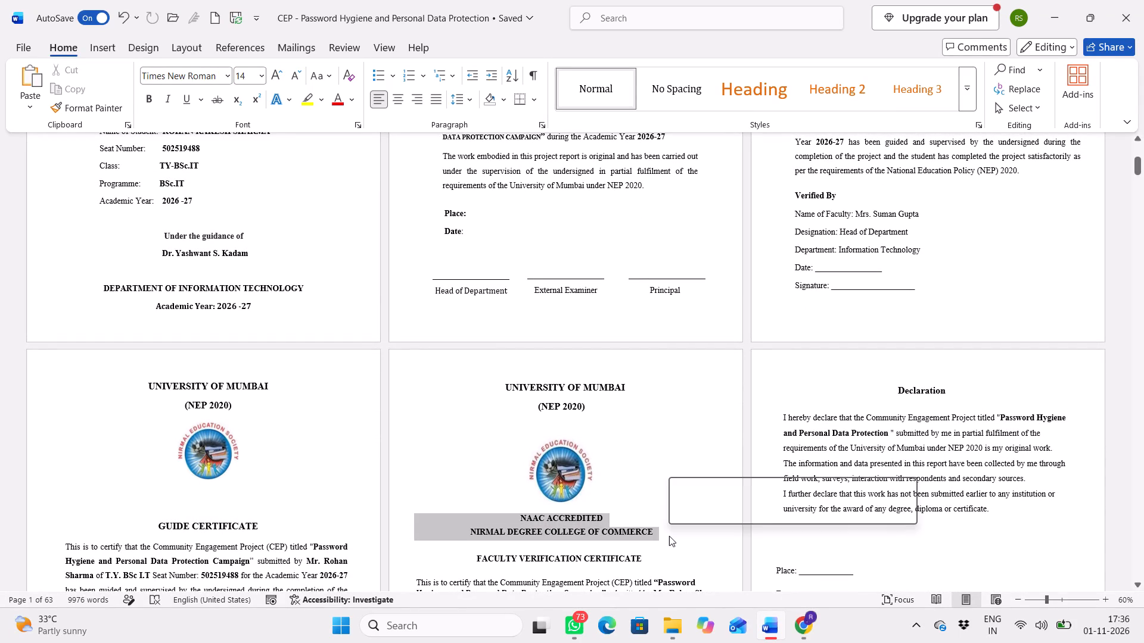
# Copy the NAAC ACCREDITED and NIRMAL DEGREE COLLEGE OF COMMERCE lines below the Guide Certificate's logo and remove the extra blank lines beneath them.
pyautogui.hotkey('ctrl', 'c')
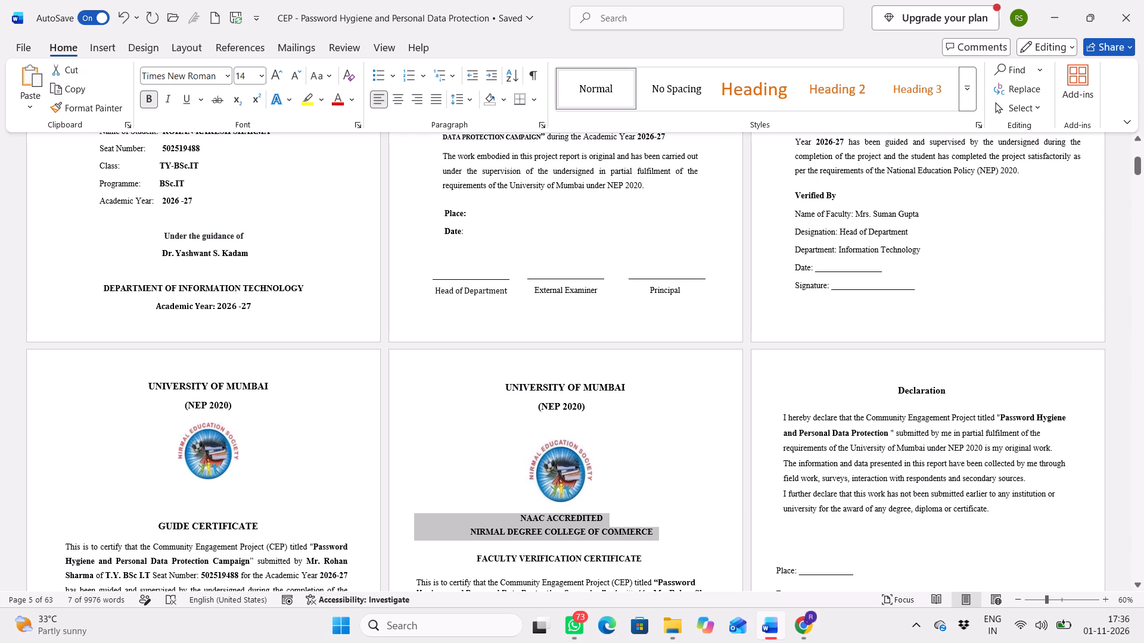
pyautogui.click(163, 492)
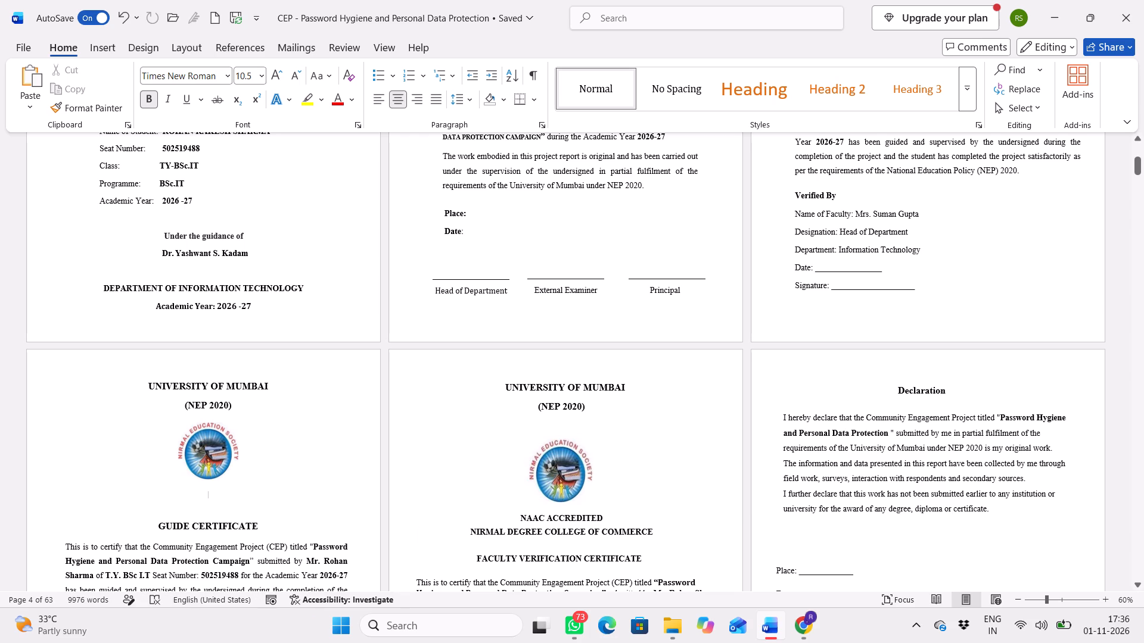
pyautogui.hotkey('ctrl', 'v')
pyautogui.press('BackSpace')
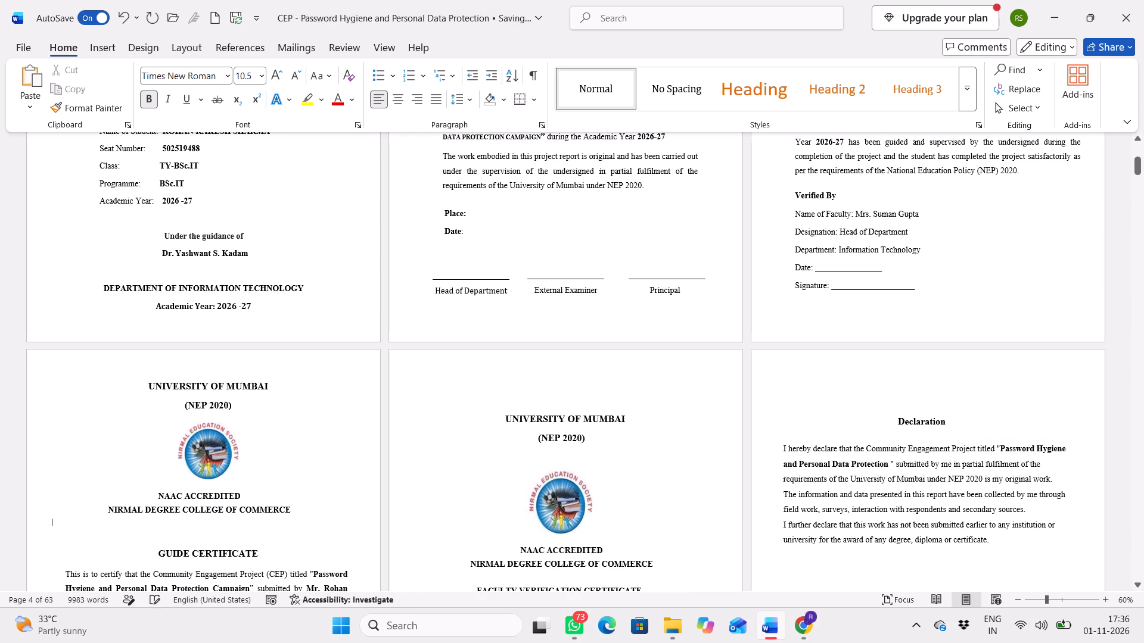
pyautogui.press('BackSpace')
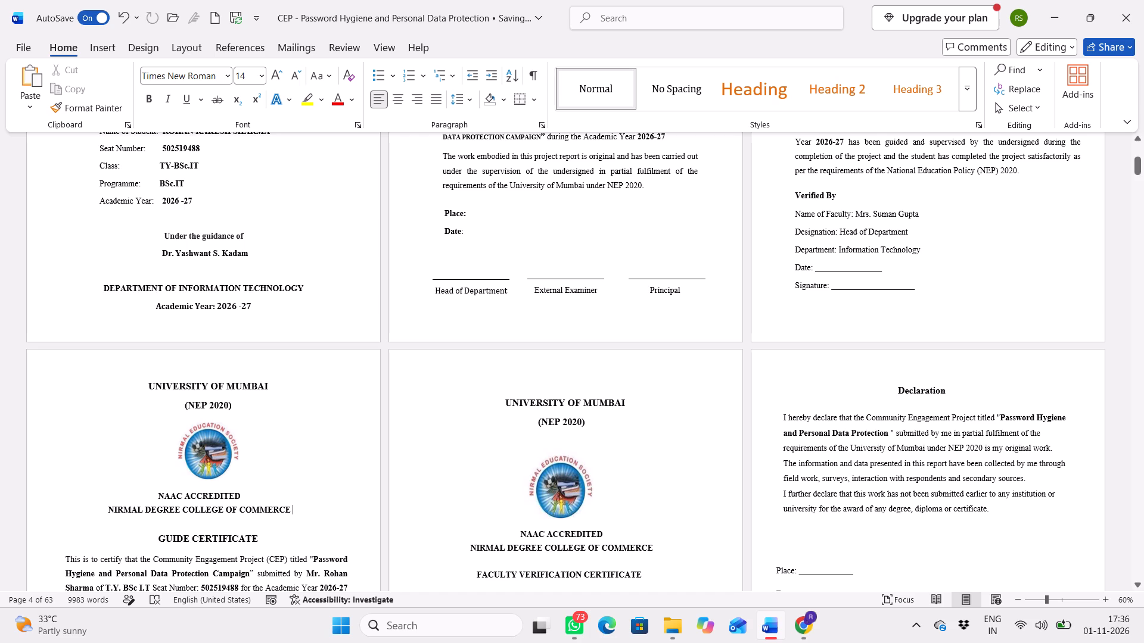
pyautogui.rightClick(468, 472)
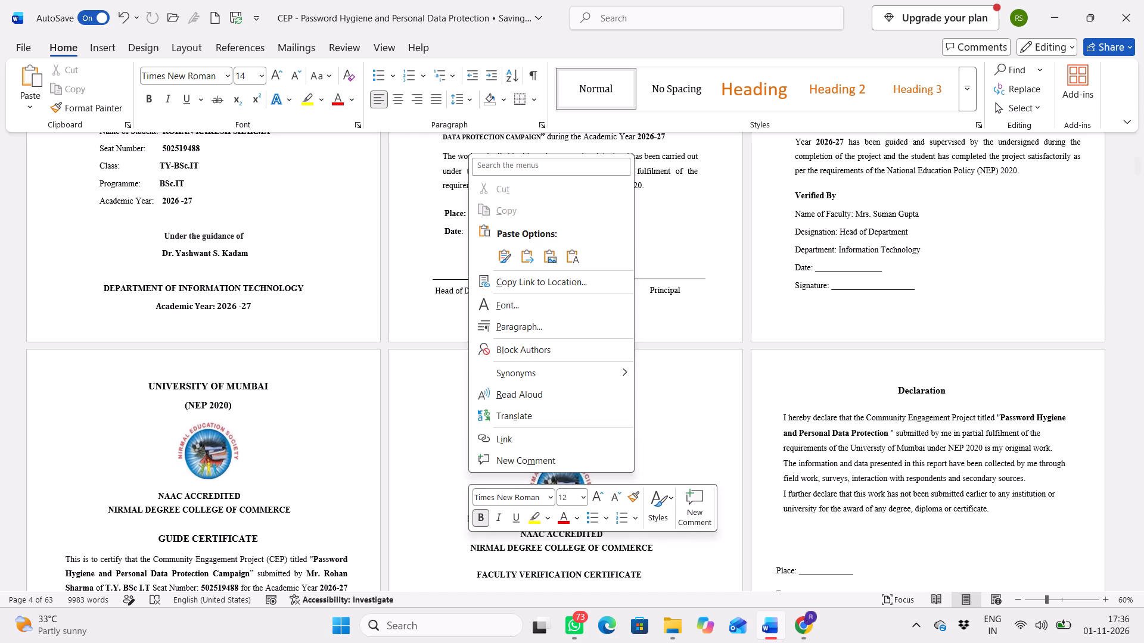
pyautogui.click(442, 417)
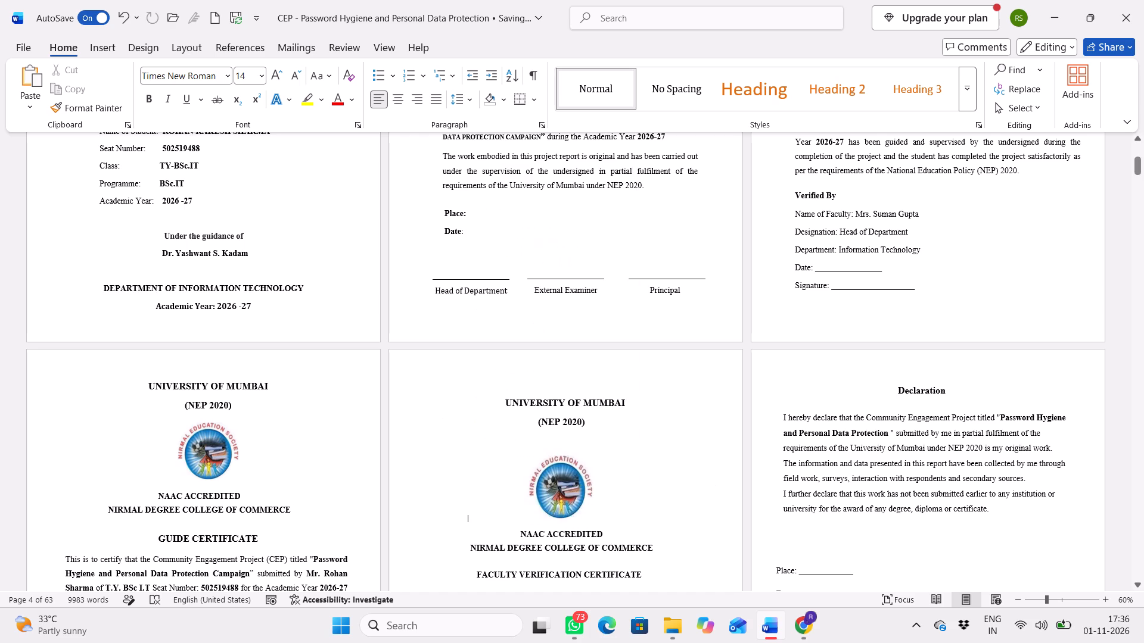
# Compare the font sizes of the college heading lines on pages 2 and 3 and of the FACULTY VERIFICATION CERTIFICATE title.
pyautogui.scroll(2, 518, 429)
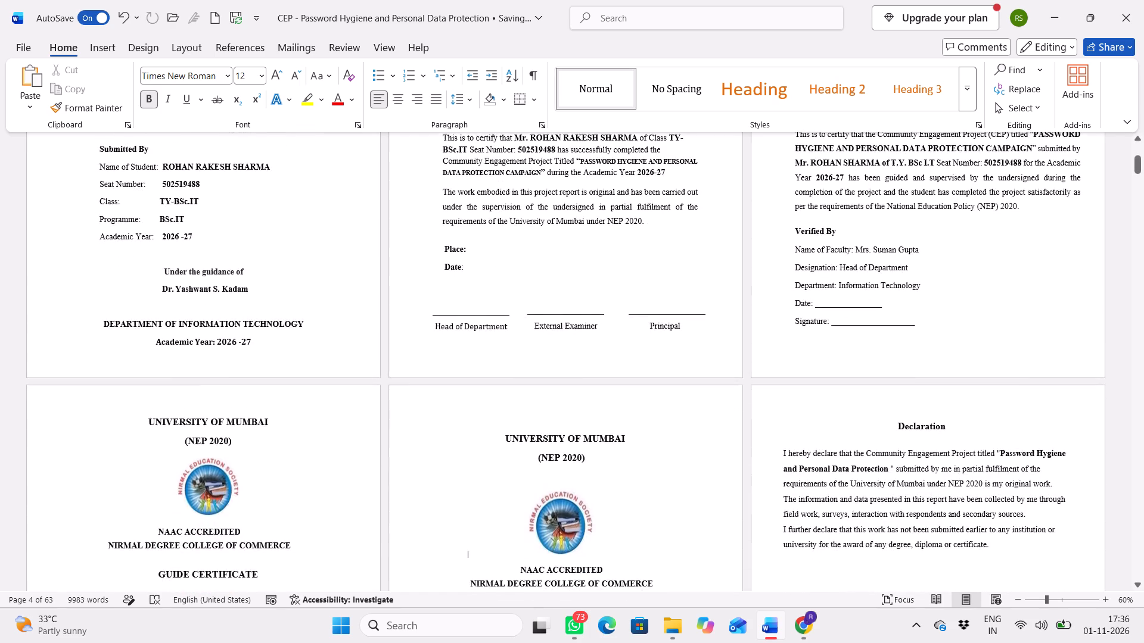
pyautogui.scroll(4, 518, 429)
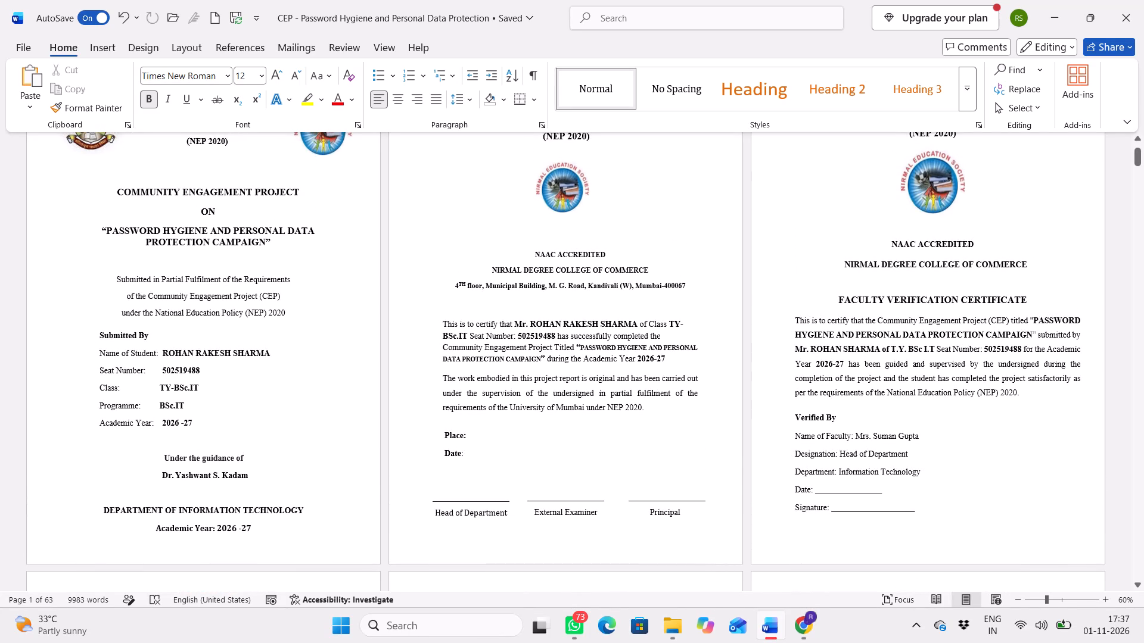
pyautogui.click(840, 293)
pyautogui.moveTo(840, 293); pyautogui.dragTo(1059, 302)
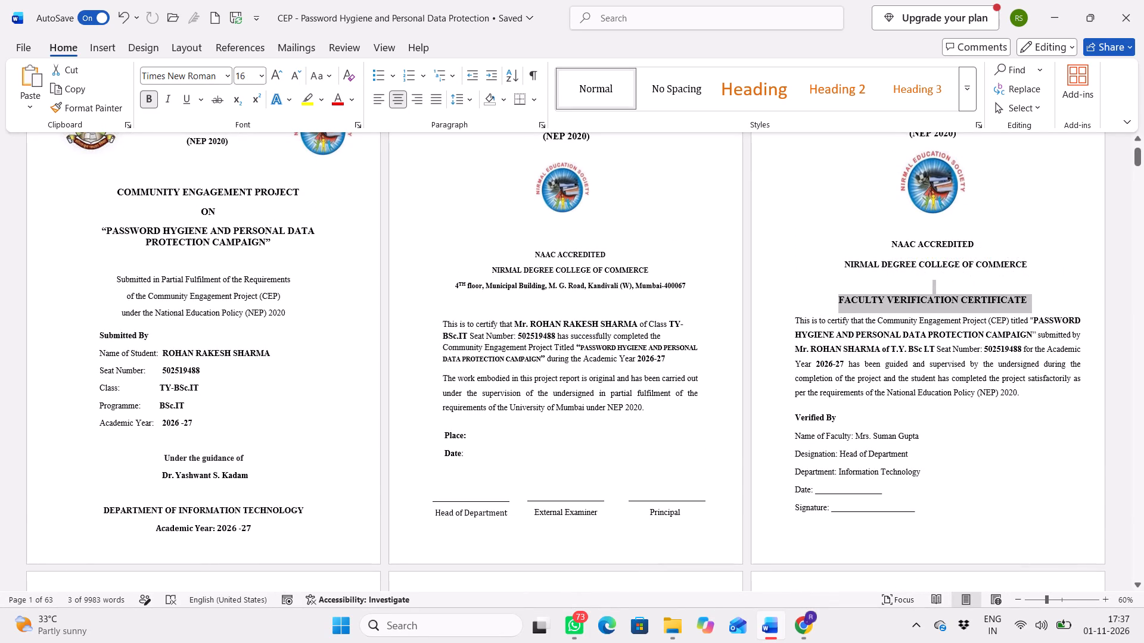
pyautogui.scroll(1, 415, 313)
pyautogui.moveTo(531, 251); pyautogui.dragTo(636, 270)
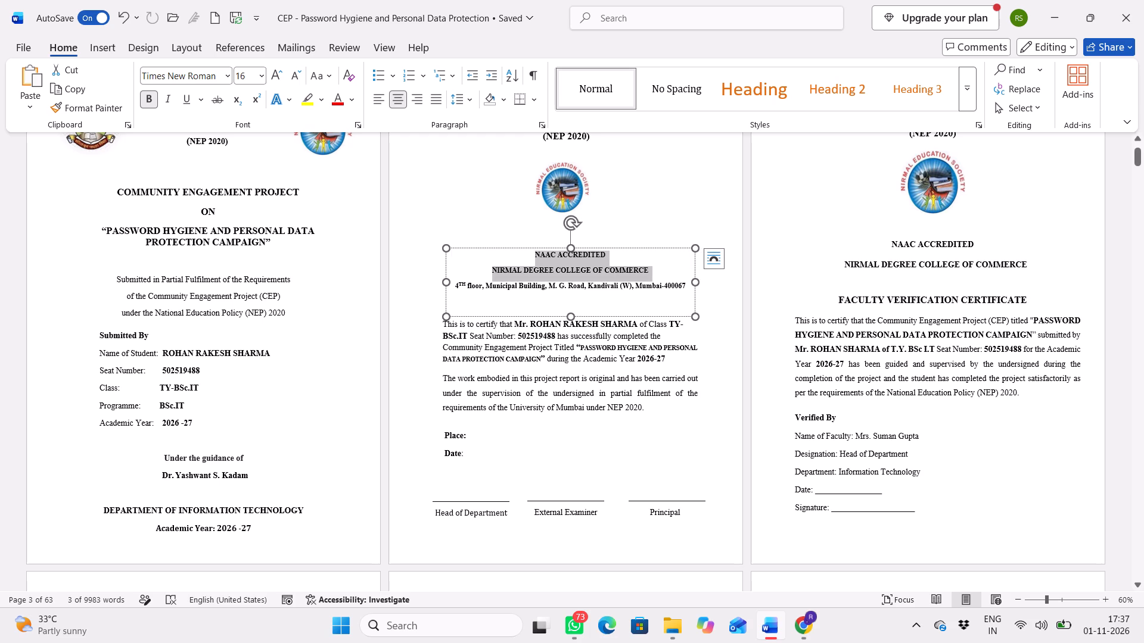
pyautogui.moveTo(636, 270); pyautogui.dragTo(639, 270)
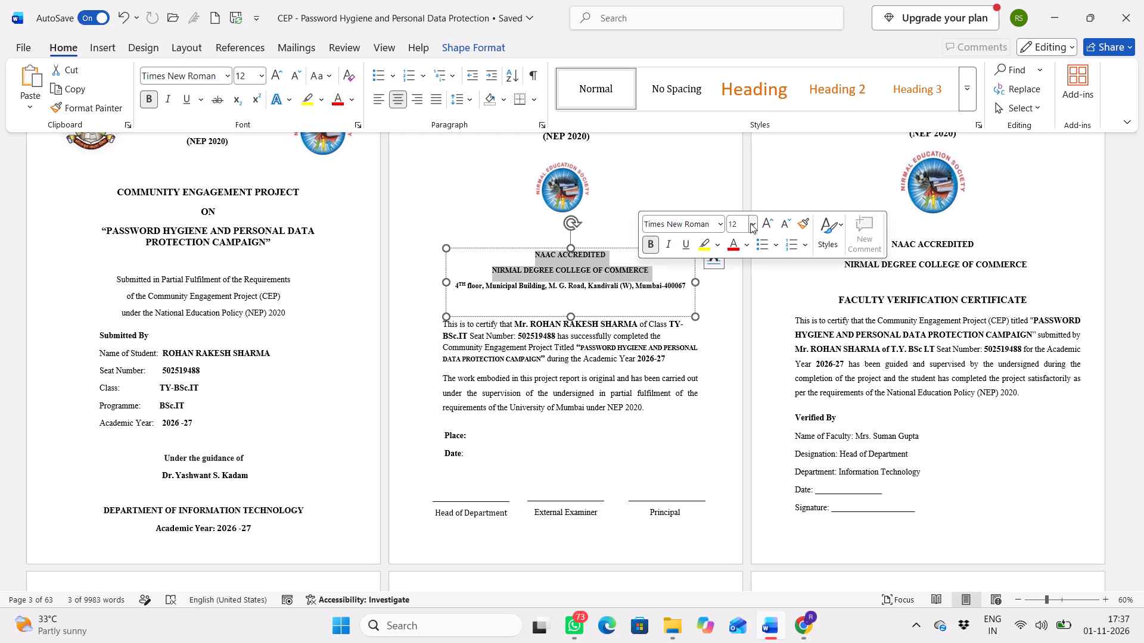
pyautogui.click(750, 223)
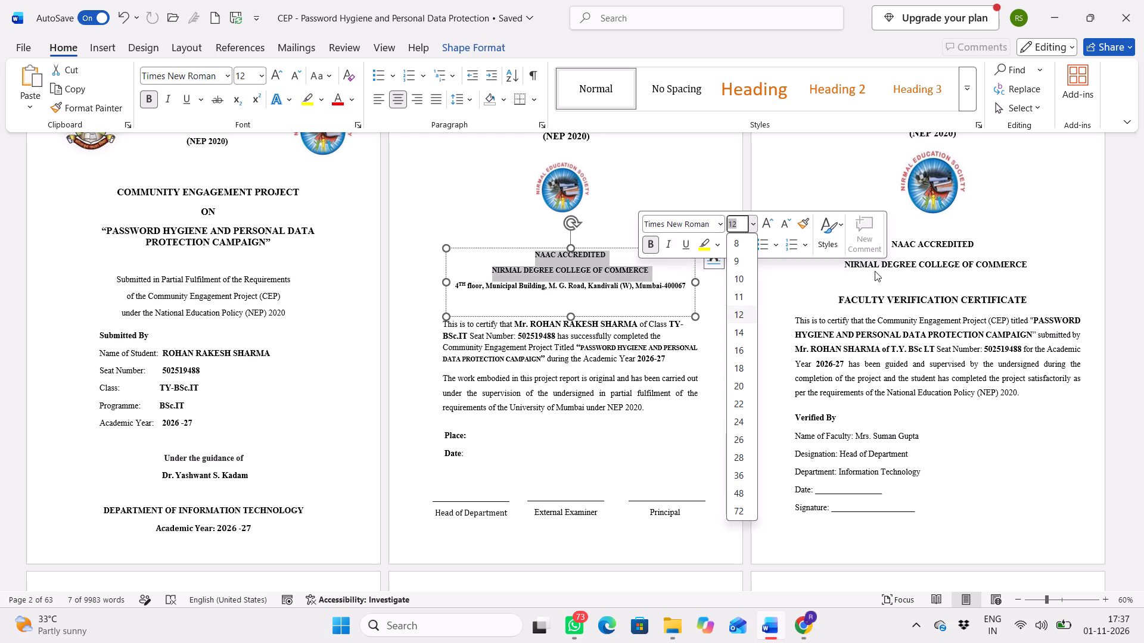
pyautogui.click(875, 271)
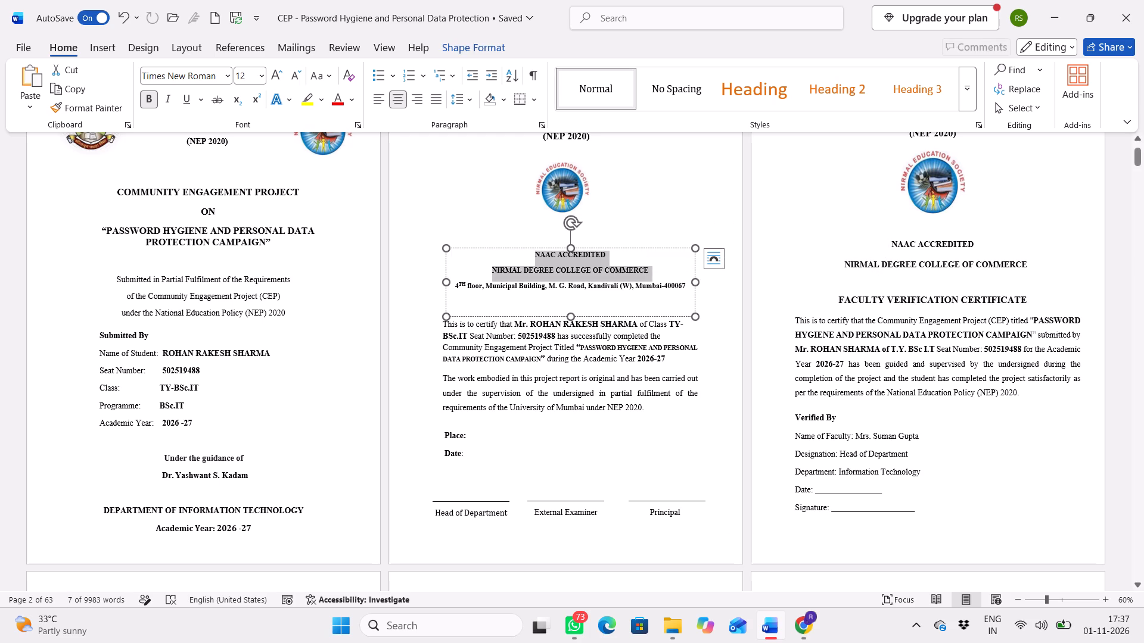
pyautogui.moveTo(1030, 271); pyautogui.dragTo(890, 245)
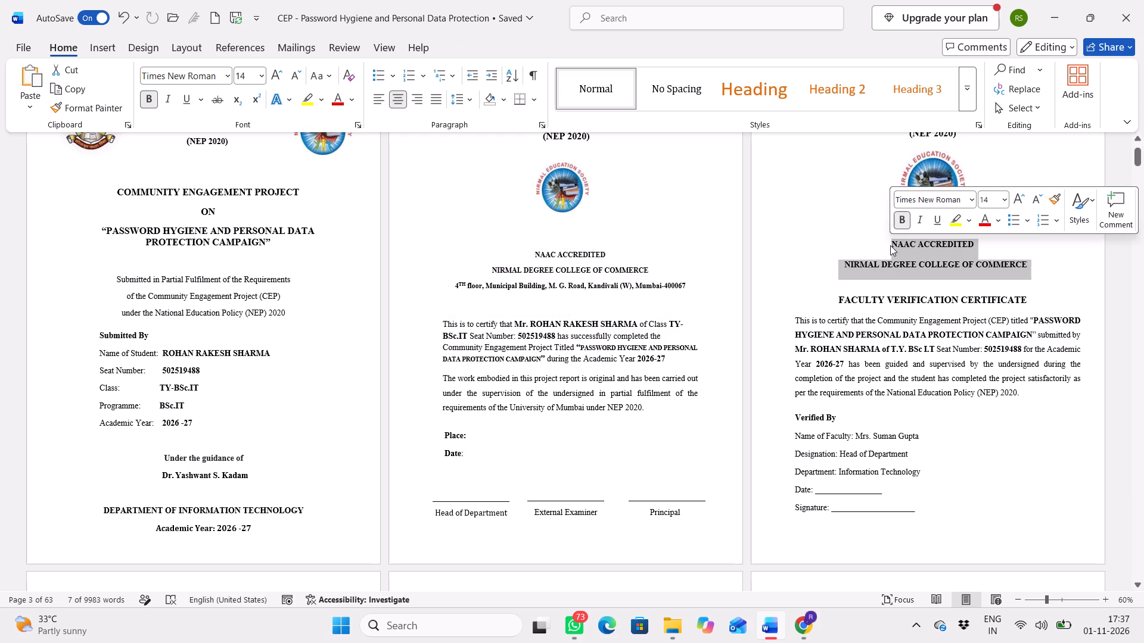
pyautogui.moveTo(649, 271); pyautogui.dragTo(533, 246)
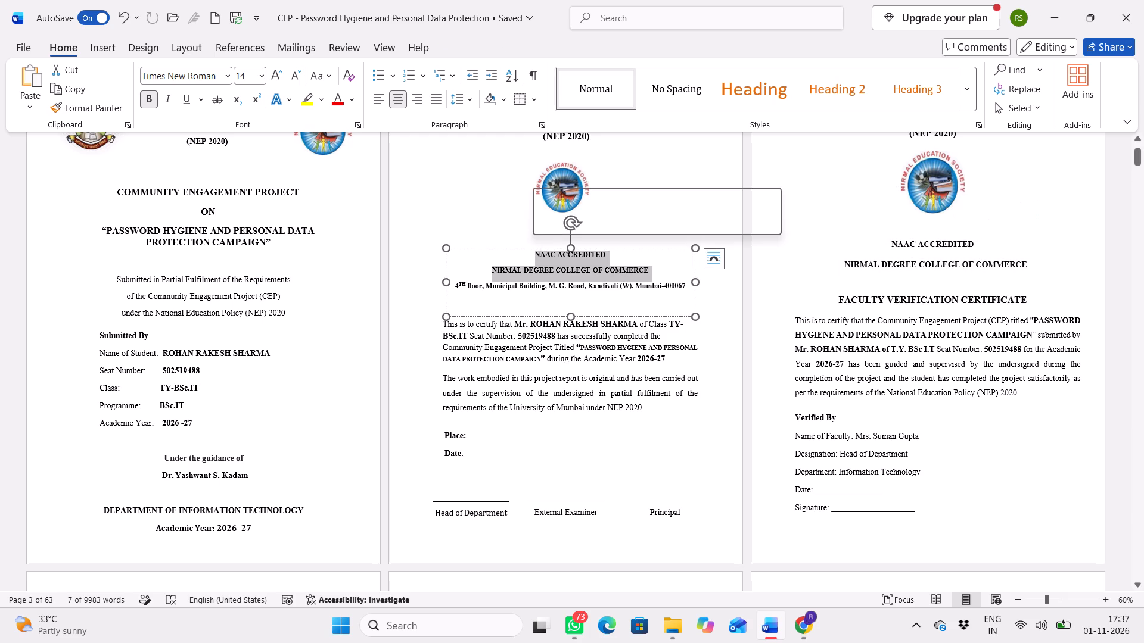
pyautogui.scroll(1, 682, 332)
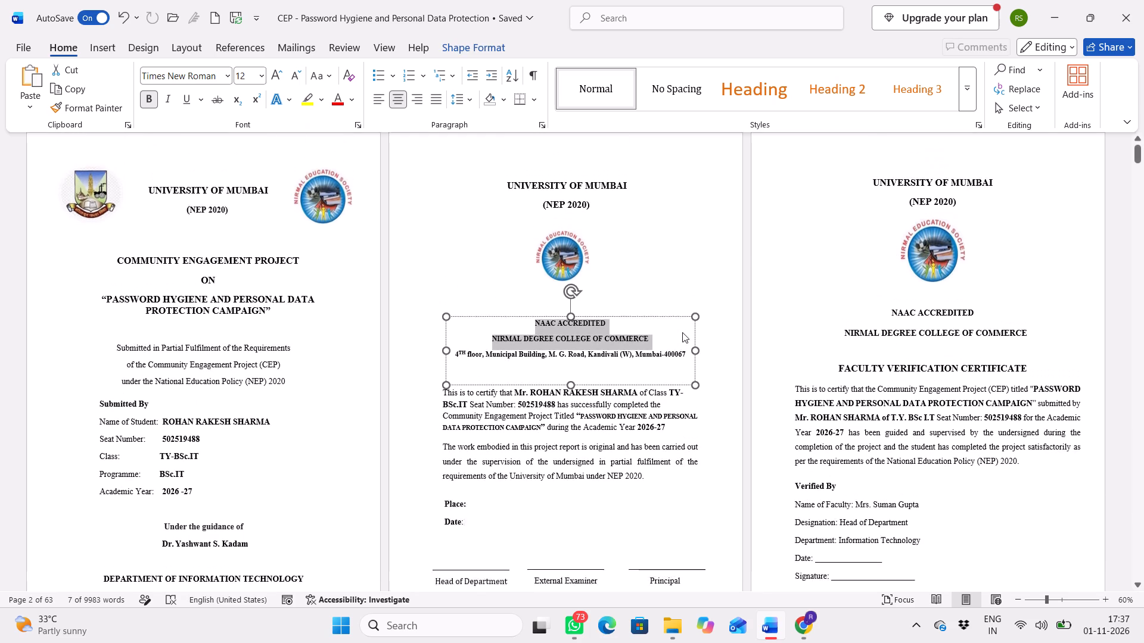
# Enlarge the NAAC ACCREDITED and NIRMAL DEGREE COLLEGE OF COMMERCE lines on page 2 to match the font size on page 3.
pyautogui.scroll(1, 682, 332)
pyautogui.rightClick(597, 332)
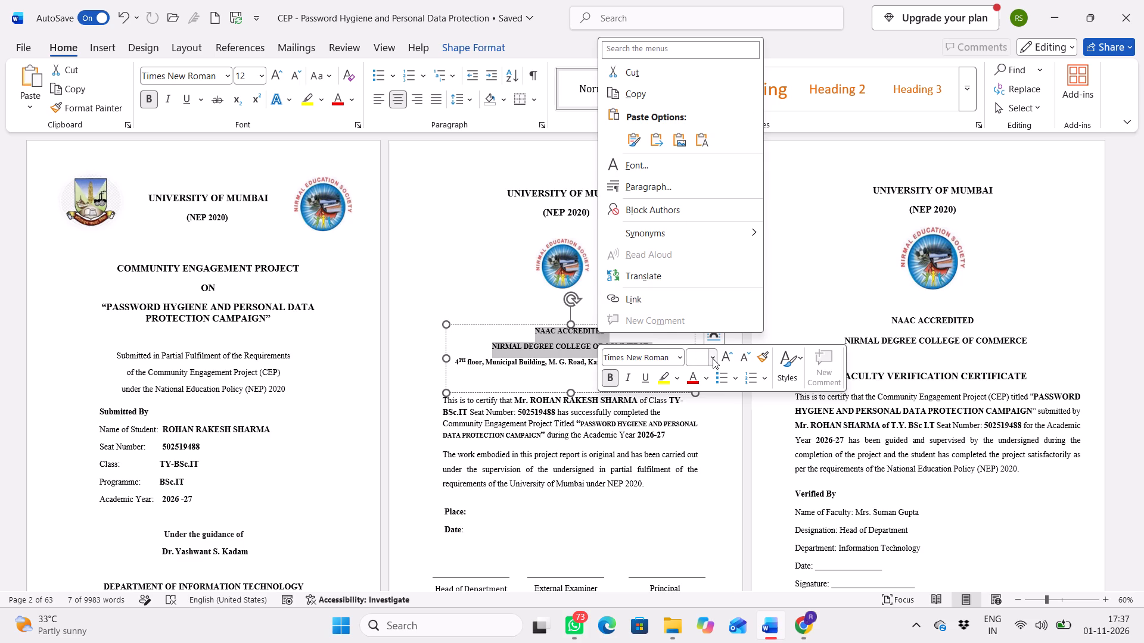
pyautogui.moveTo(713, 358); pyautogui.dragTo(705, 158)
pyautogui.click(705, 158)
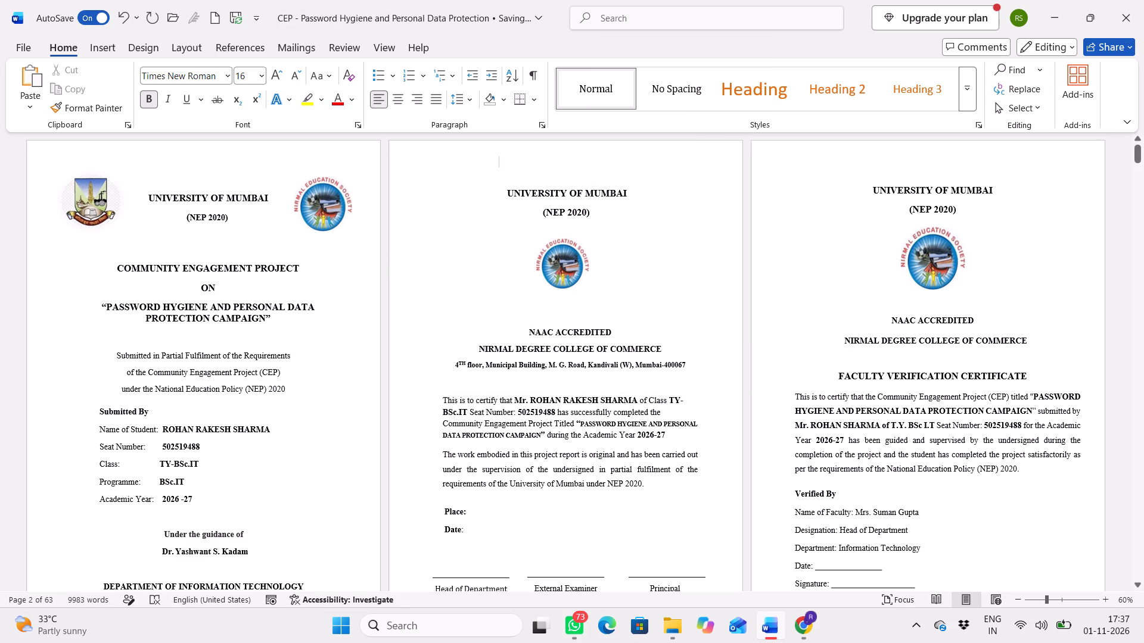
# Look through the pages from the certificates to Chapter 3, checking the layout of the front matter, introduction and literature review.
pyautogui.hscroll(1, 756, 304)
pyautogui.scroll(-1, 852, 368)
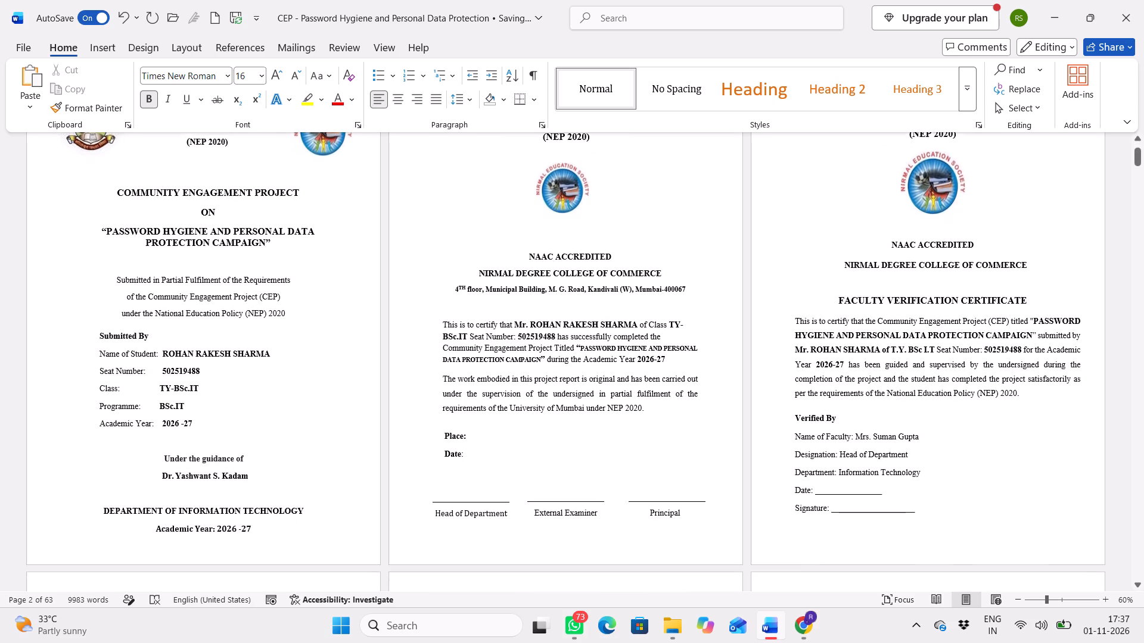
pyautogui.scroll(-2, 852, 368)
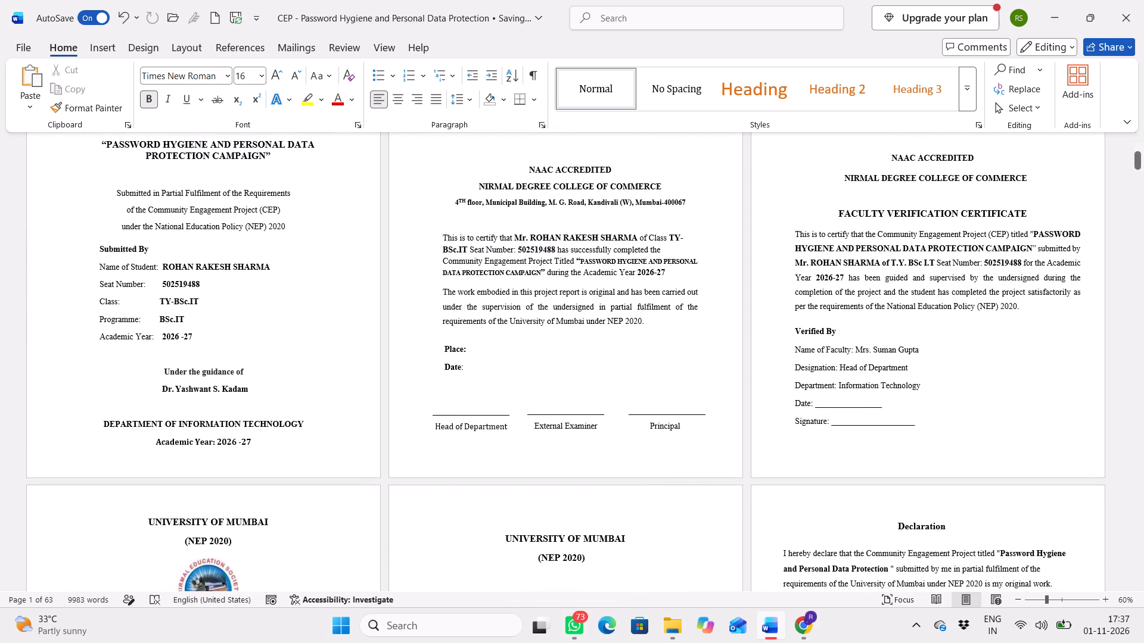
pyautogui.scroll(-5, 852, 368)
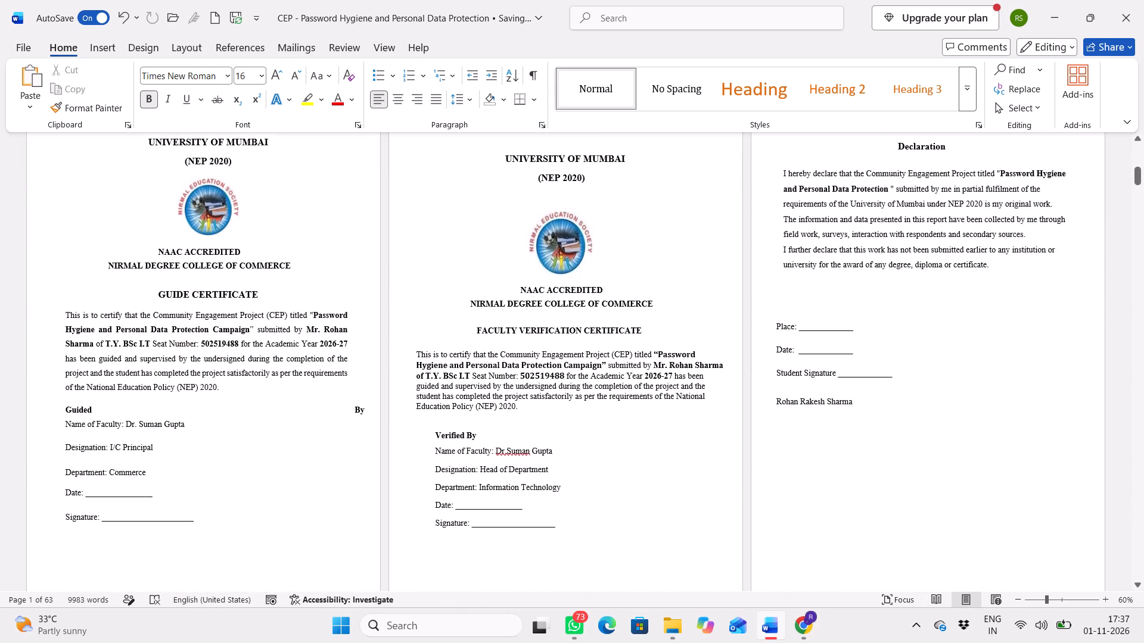
pyautogui.scroll(-1, 852, 368)
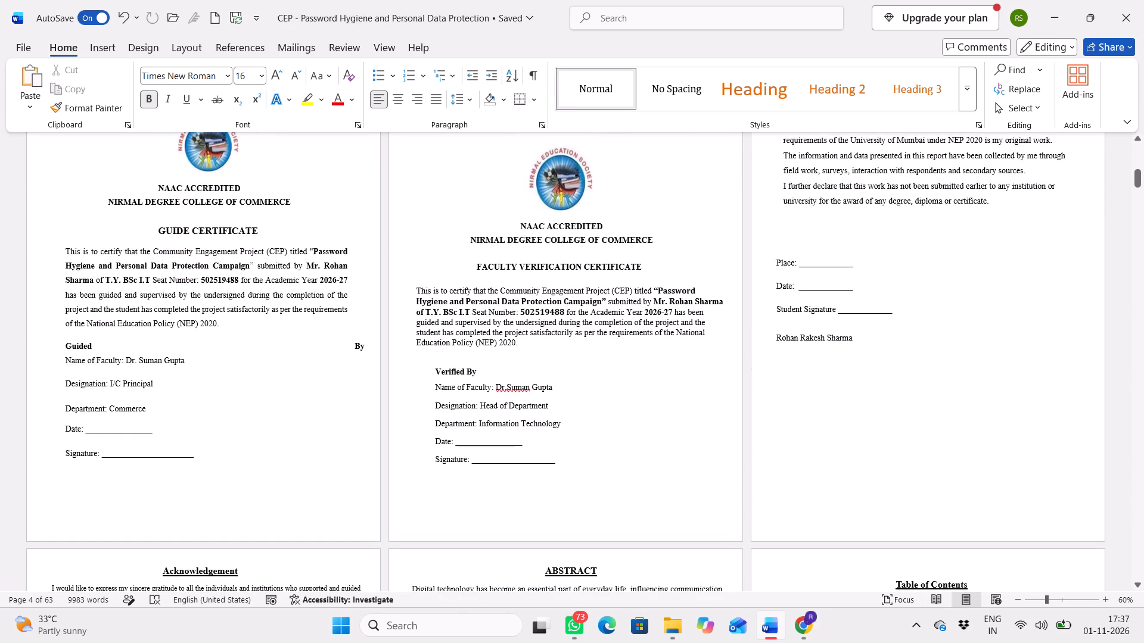
pyautogui.scroll(-7, 852, 368)
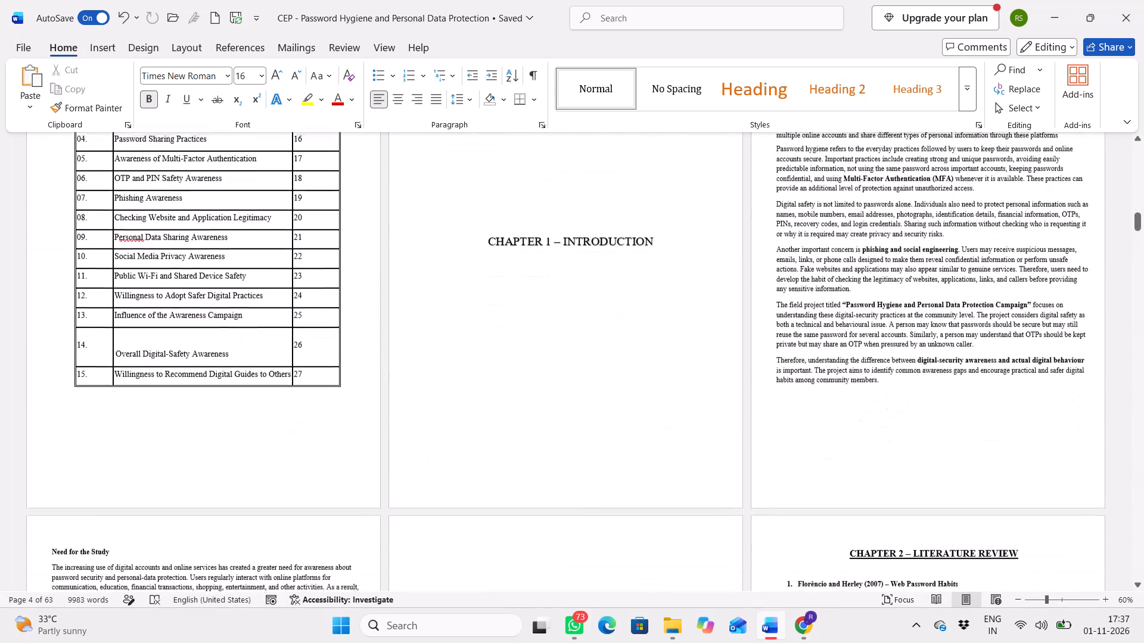
pyautogui.scroll(-5, 852, 368)
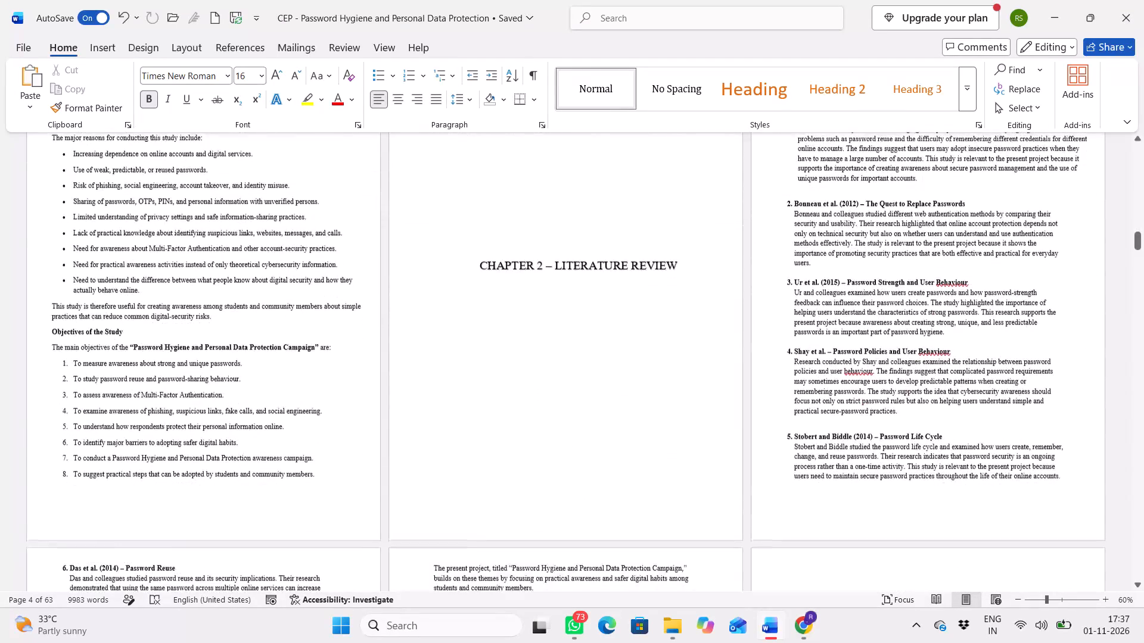
pyautogui.scroll(-5, 852, 368)
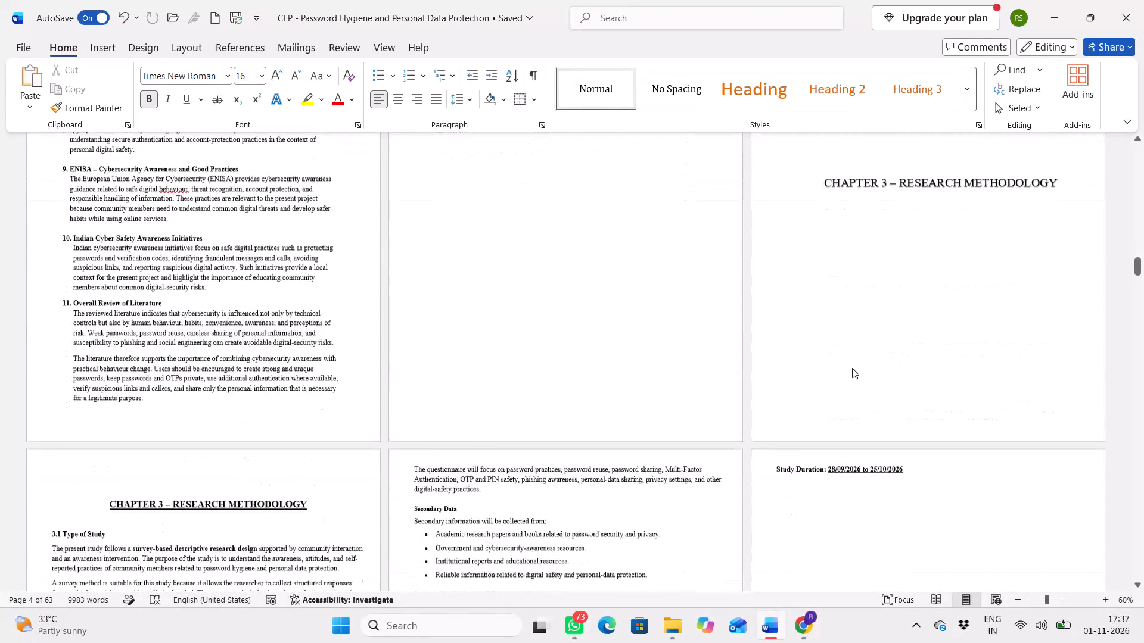
# Remove one blank line above the underlined CHAPTER 3 – RESEARCH METHODOLOGY heading.
pyautogui.scroll(-2, 852, 368)
pyautogui.scroll(2, 852, 368)
pyautogui.scroll(-1, 852, 368)
pyautogui.scroll(1, 852, 368)
pyautogui.scroll(-1, 852, 368)
pyautogui.scroll(1, 852, 368)
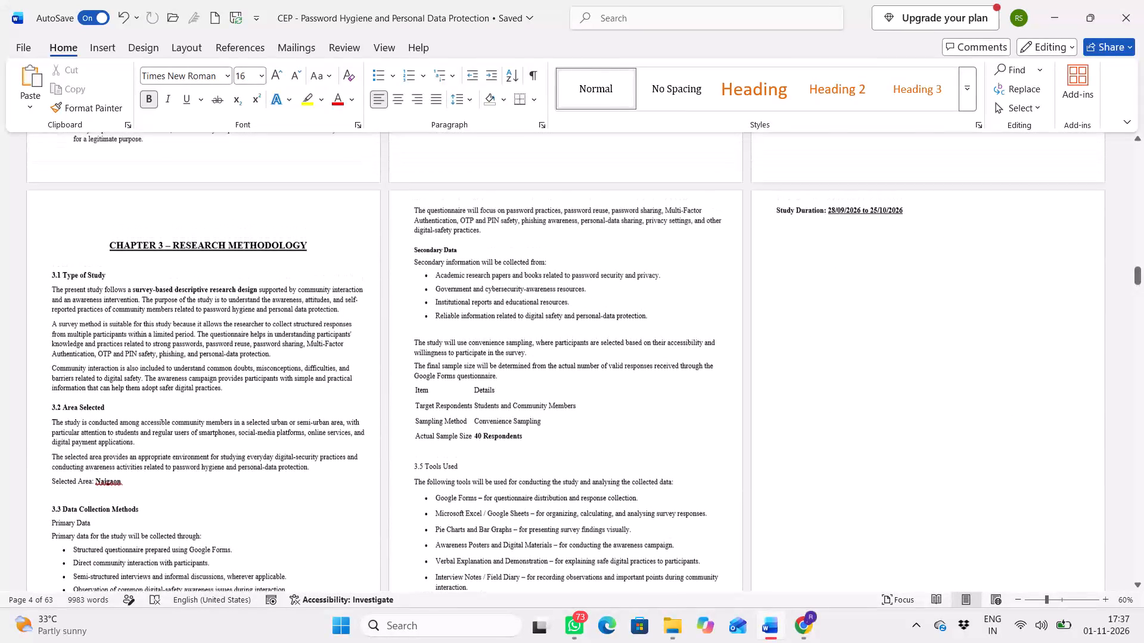
pyautogui.scroll(1, 852, 368)
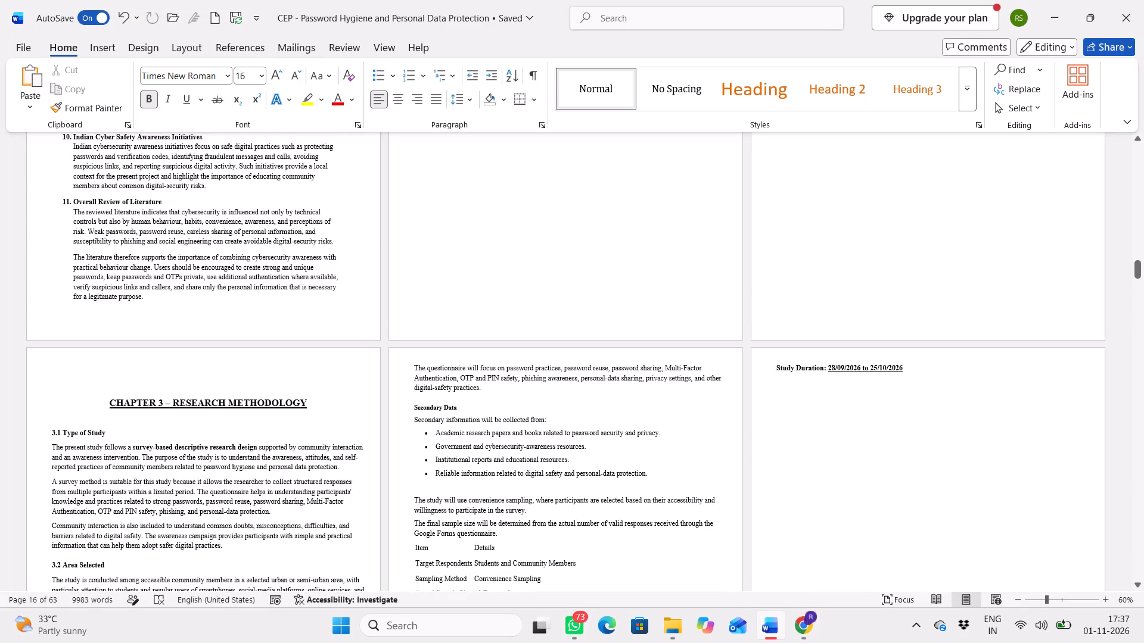
pyautogui.click(112, 381)
pyautogui.press('BackSpace')
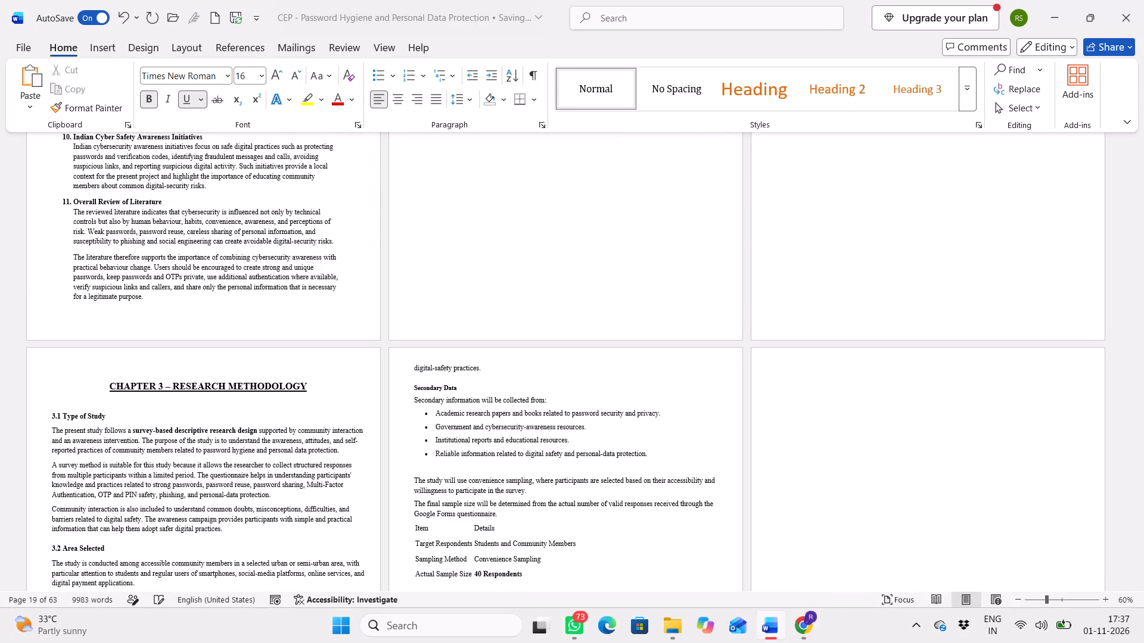
# Check the page layout from Chapter 3 through Chapter 4's survey charts and interpretations to the Overall Analysis of the Survey.
pyautogui.scroll(-4, 112, 381)
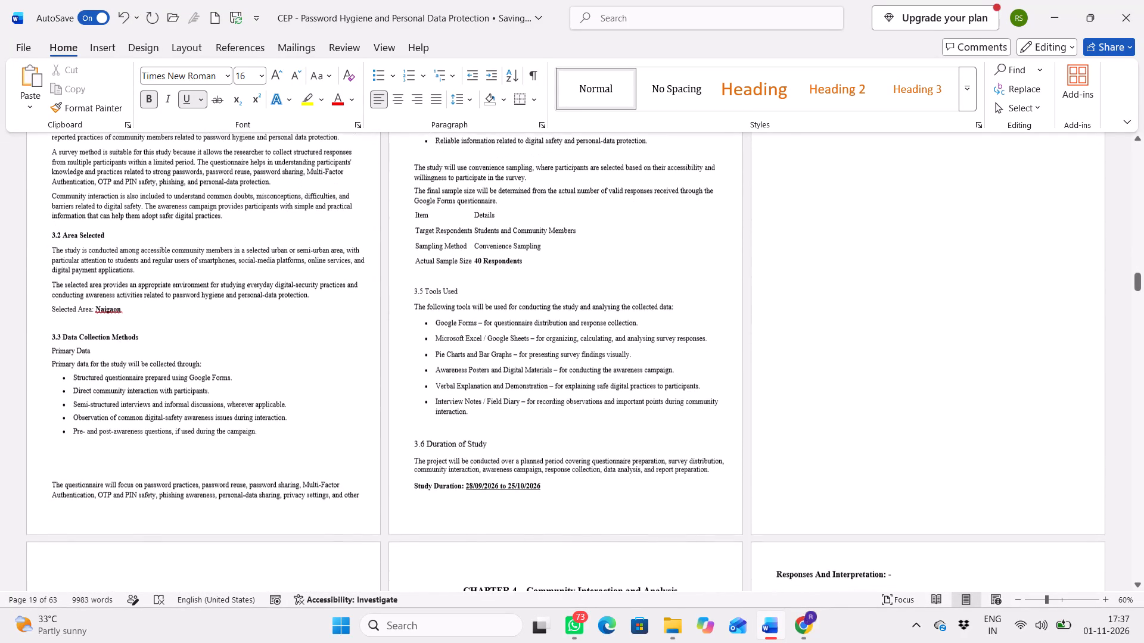
pyautogui.scroll(-3, 112, 381)
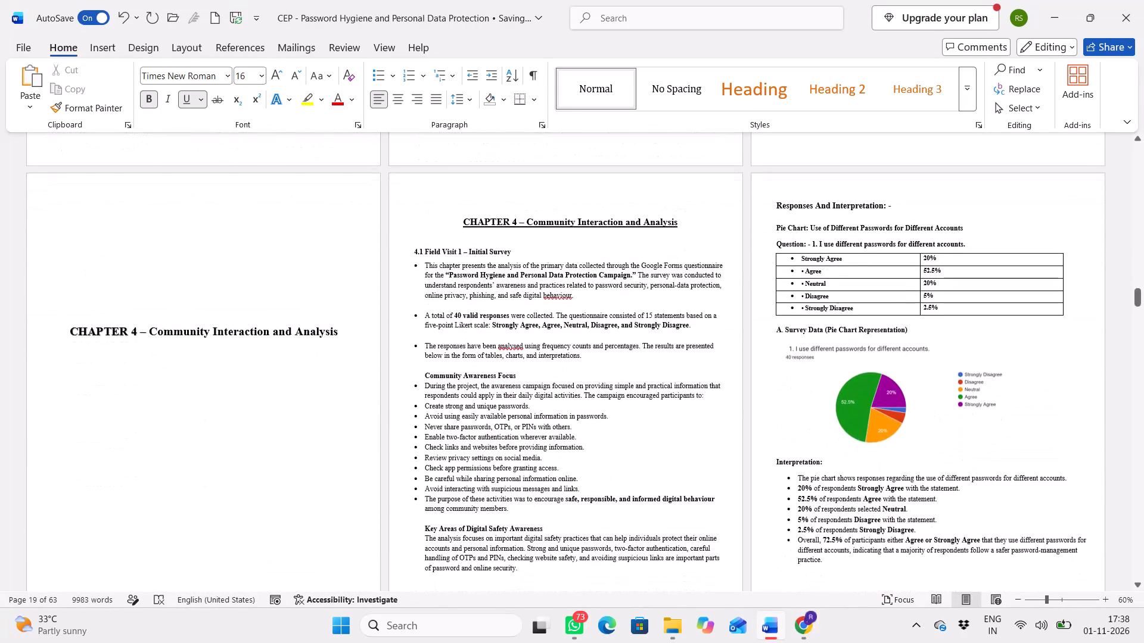
pyautogui.scroll(-1, 112, 381)
pyautogui.scroll(1, 112, 381)
pyautogui.scroll(-1, 112, 381)
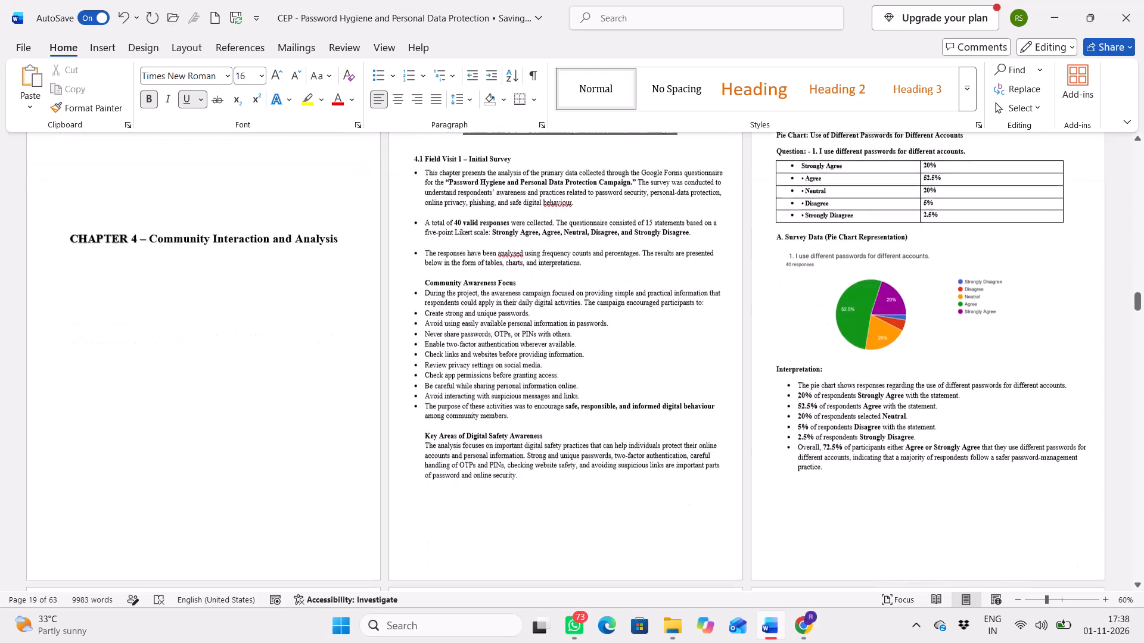
pyautogui.scroll(-4, 112, 381)
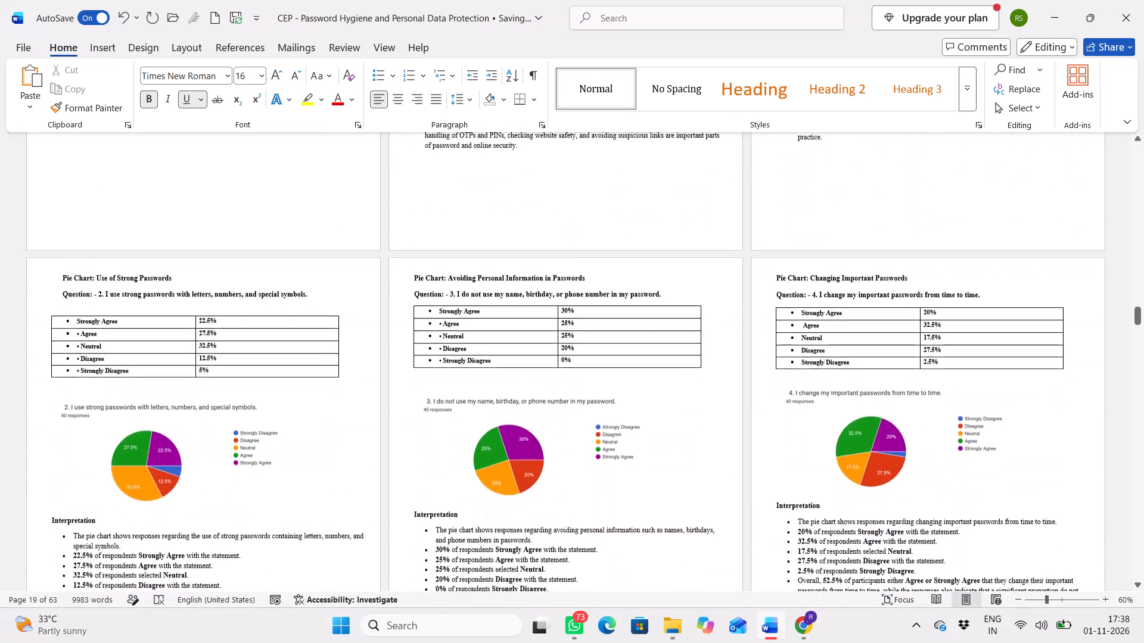
pyautogui.scroll(-2, 112, 381)
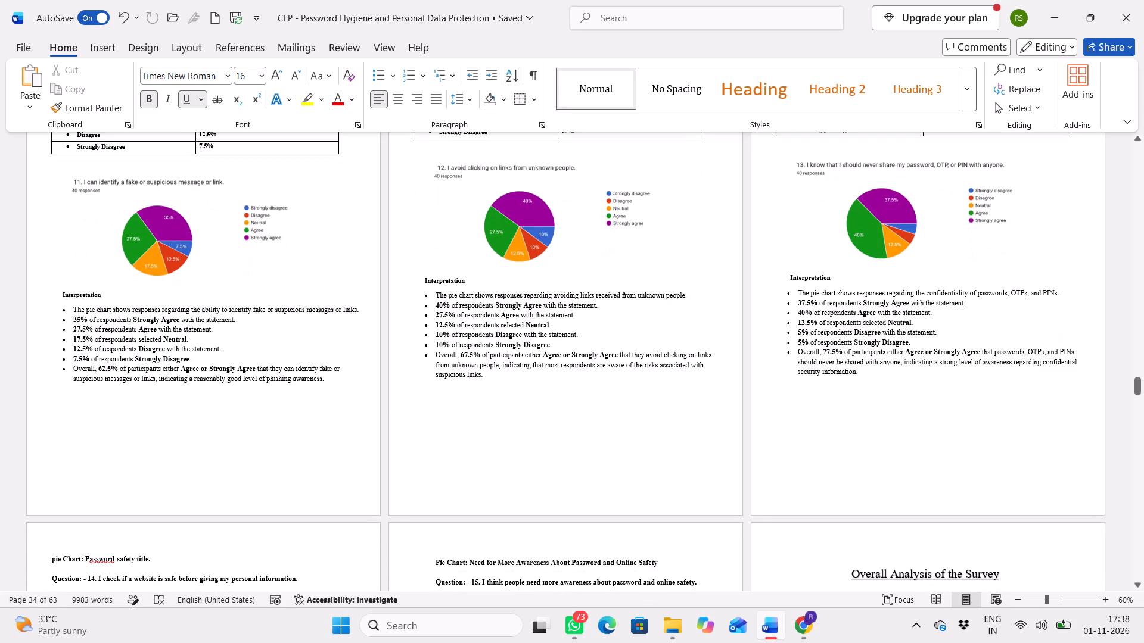
pyautogui.scroll(-4, 324, 260)
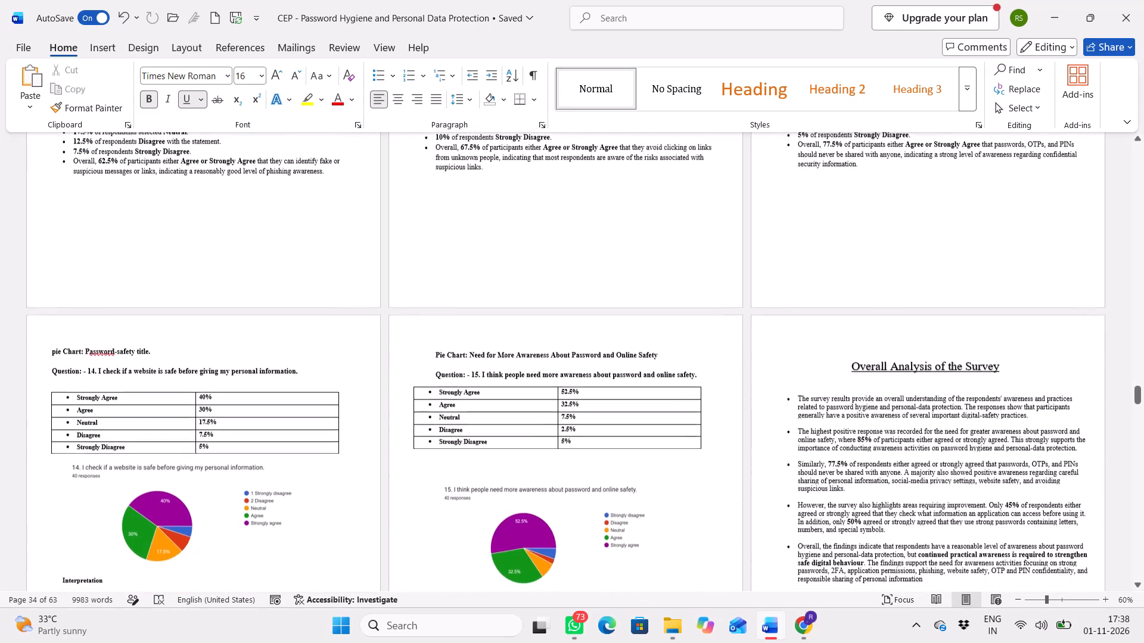
pyautogui.scroll(-2, 324, 260)
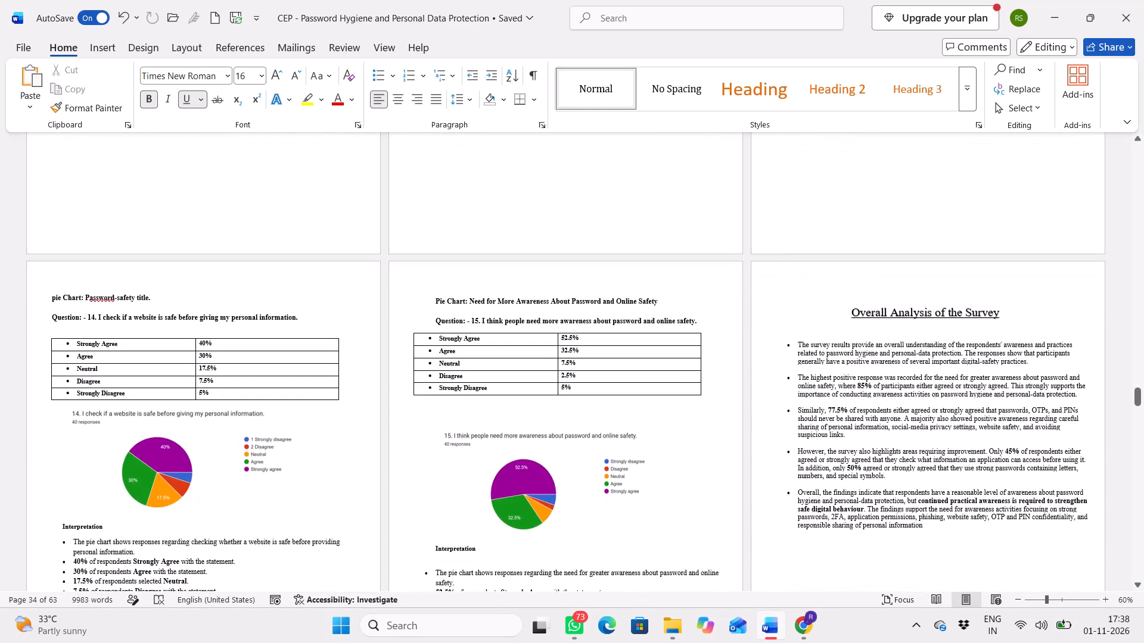
pyautogui.scroll(-2, 324, 260)
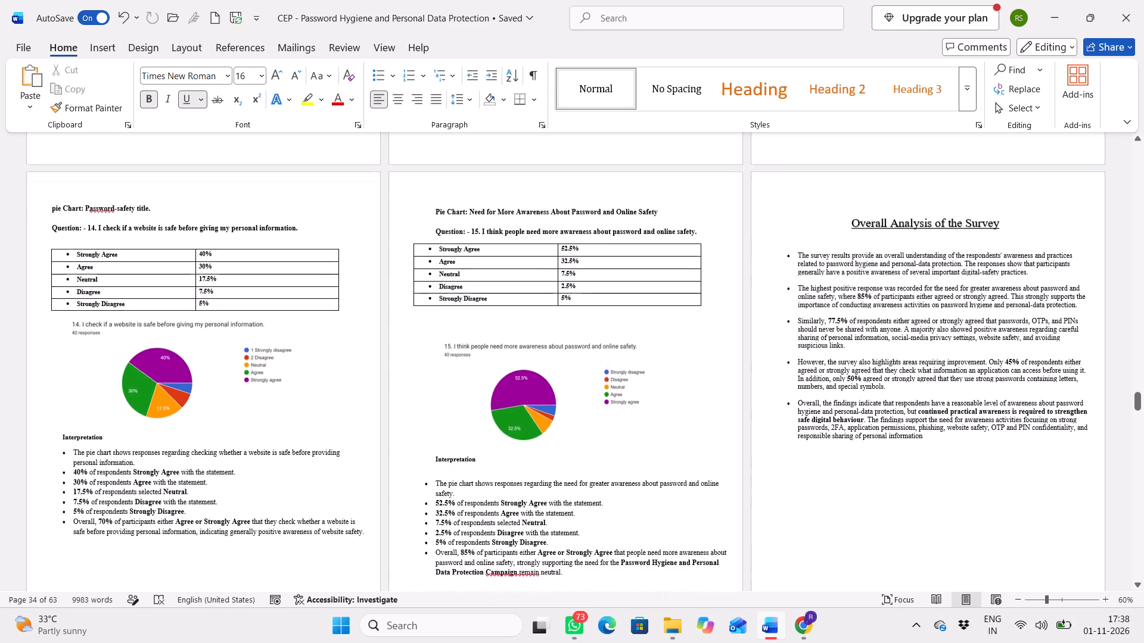
# Look through Chapter 5, the references, the annexures, questionnaires and field photos, and return to the cover and certificate pages.
pyautogui.scroll(-4, 324, 260)
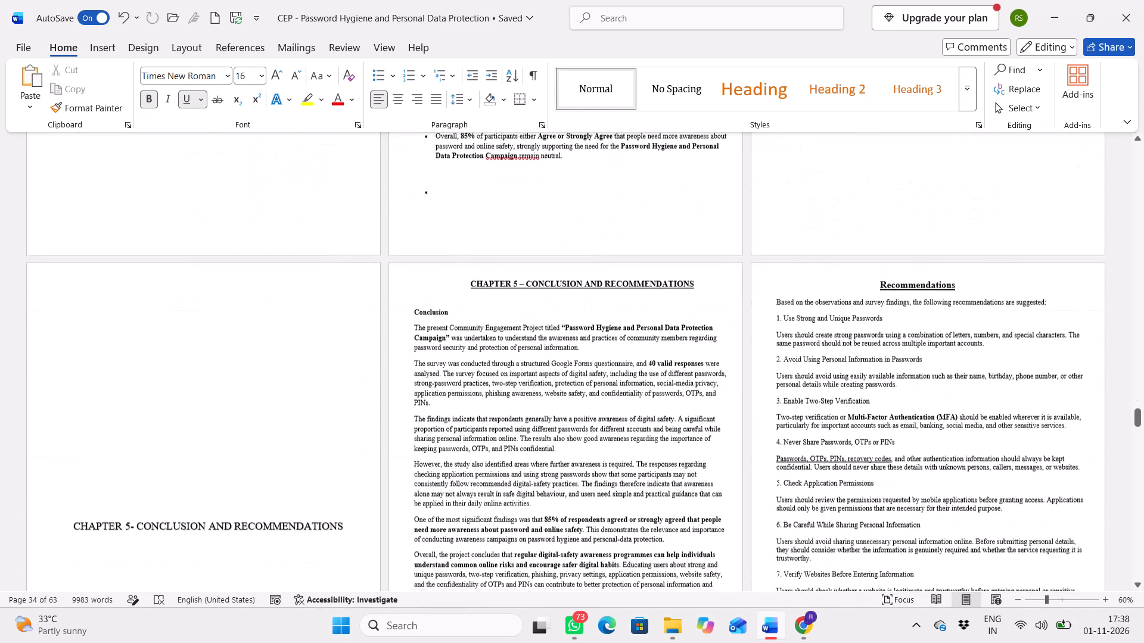
pyautogui.scroll(-3, 324, 260)
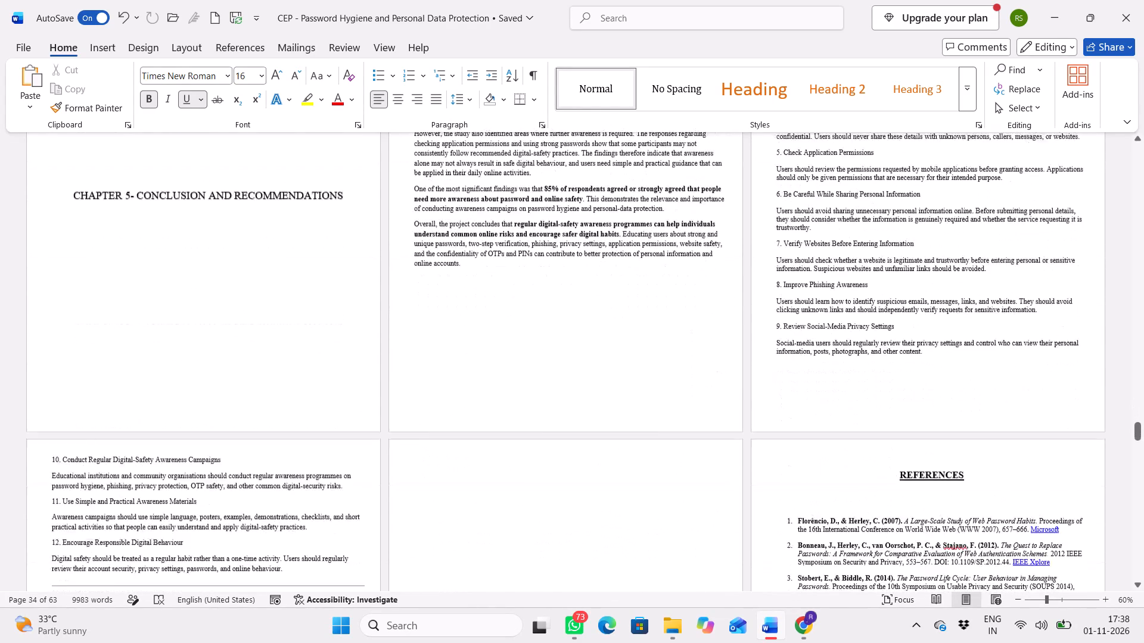
pyautogui.scroll(-4, 324, 260)
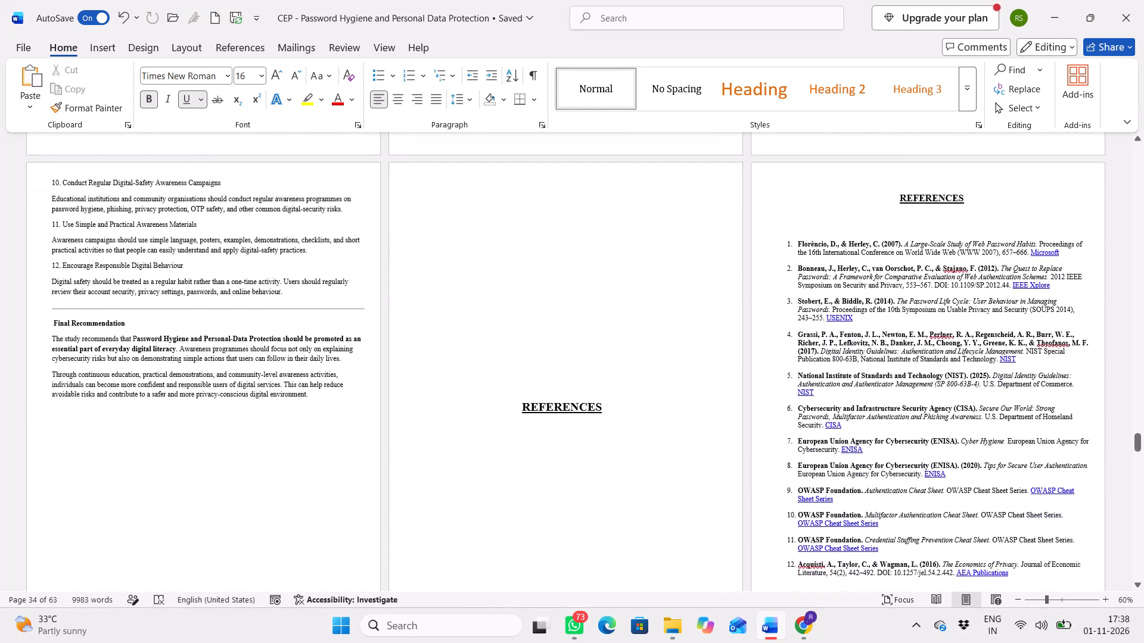
pyautogui.scroll(-4, 324, 260)
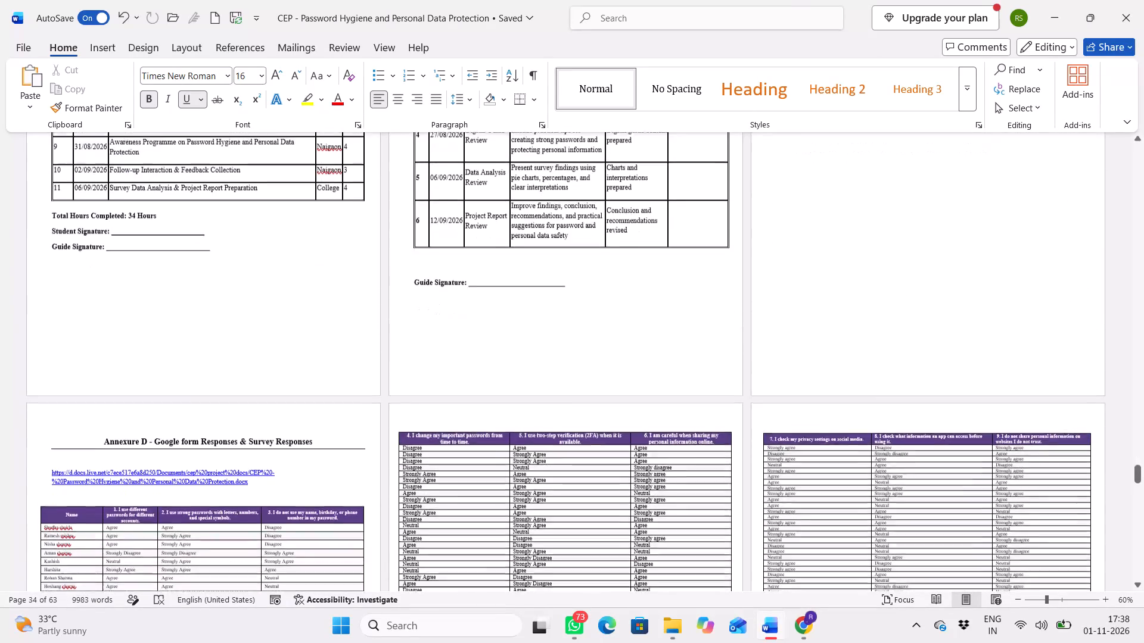
pyautogui.scroll(-3, 324, 260)
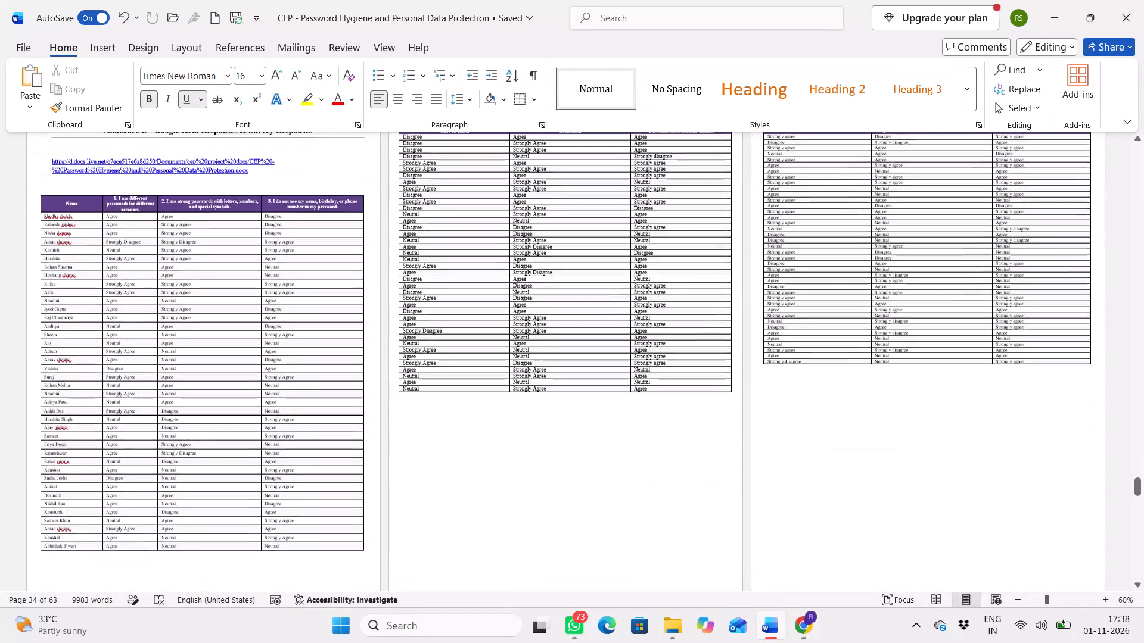
pyautogui.scroll(-6, 324, 260)
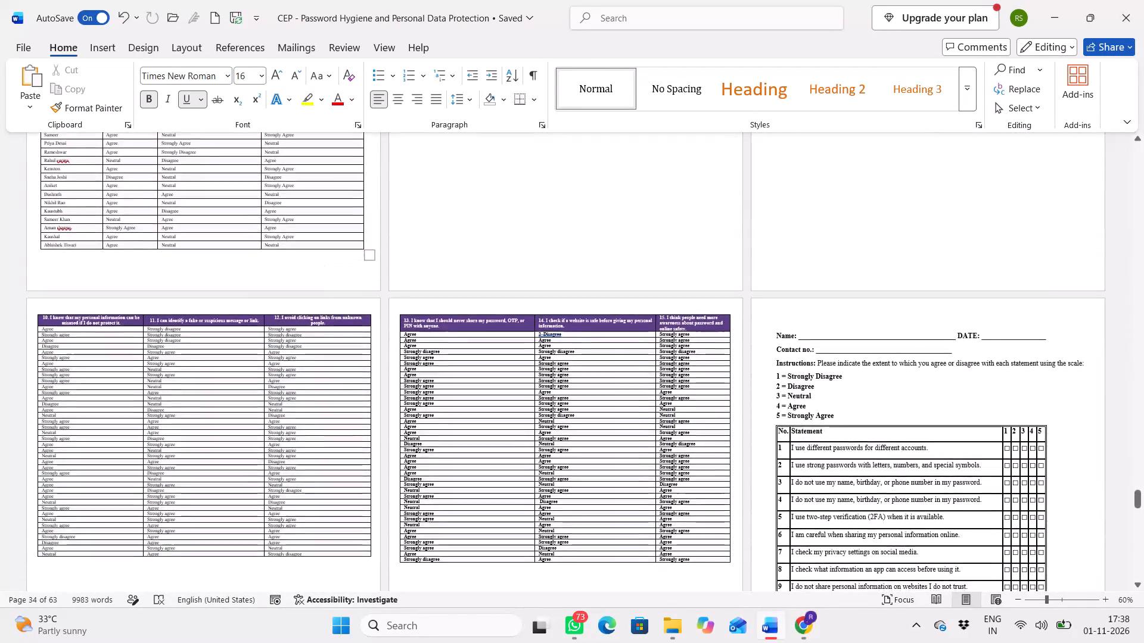
pyautogui.scroll(-6, 324, 260)
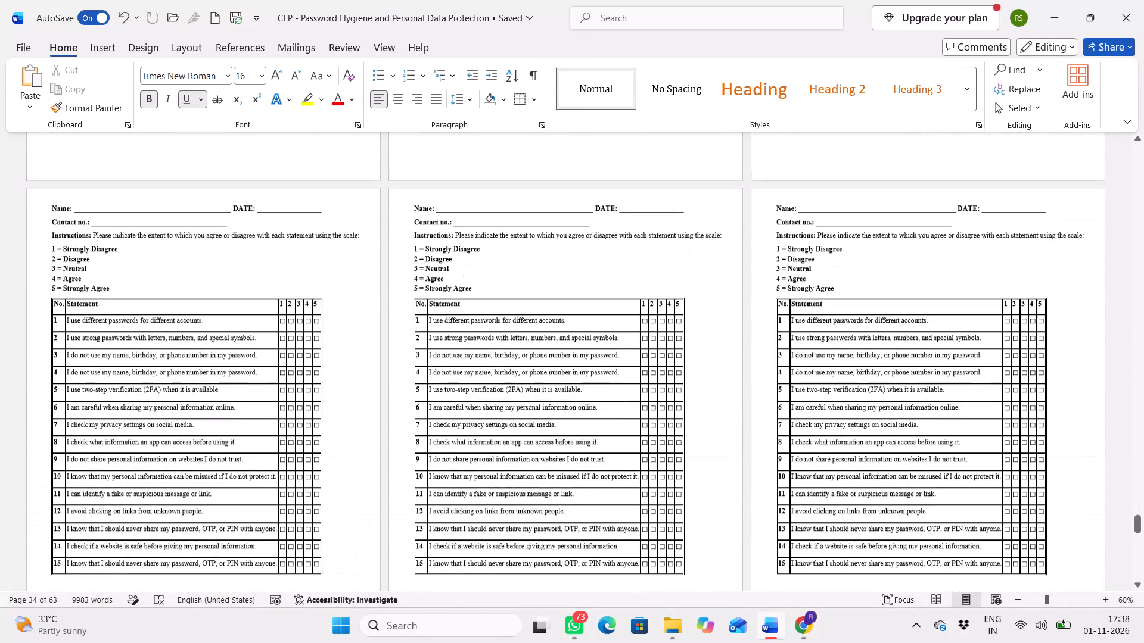
pyautogui.scroll(-6, 324, 260)
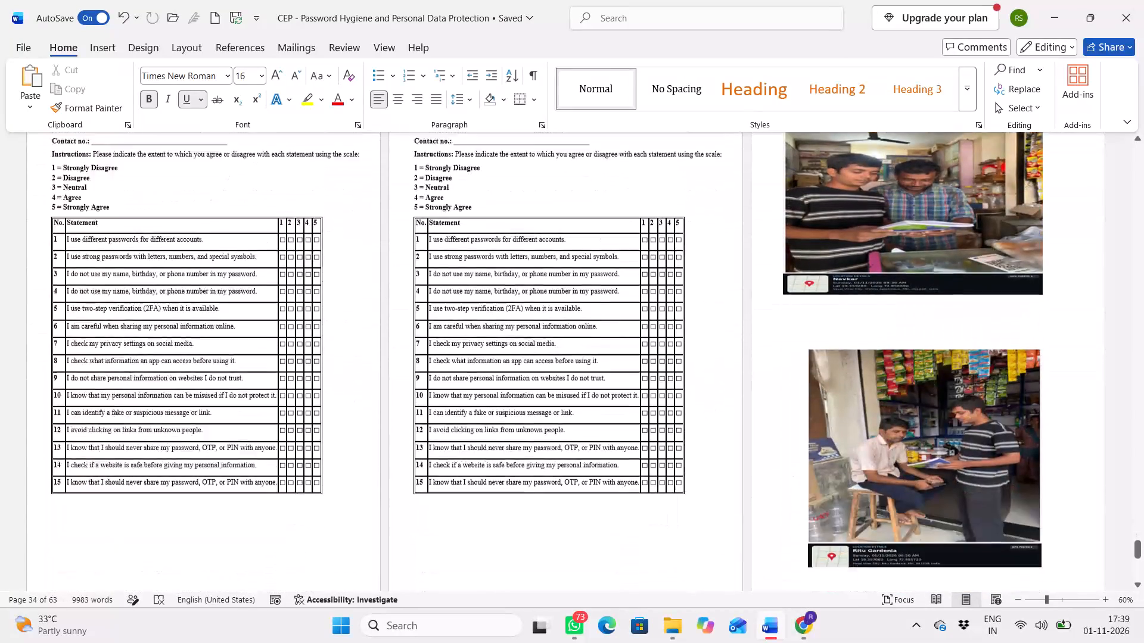
pyautogui.scroll(-5, 324, 260)
pyautogui.scroll(20, 324, 260)
pyautogui.scroll(3, 324, 260)
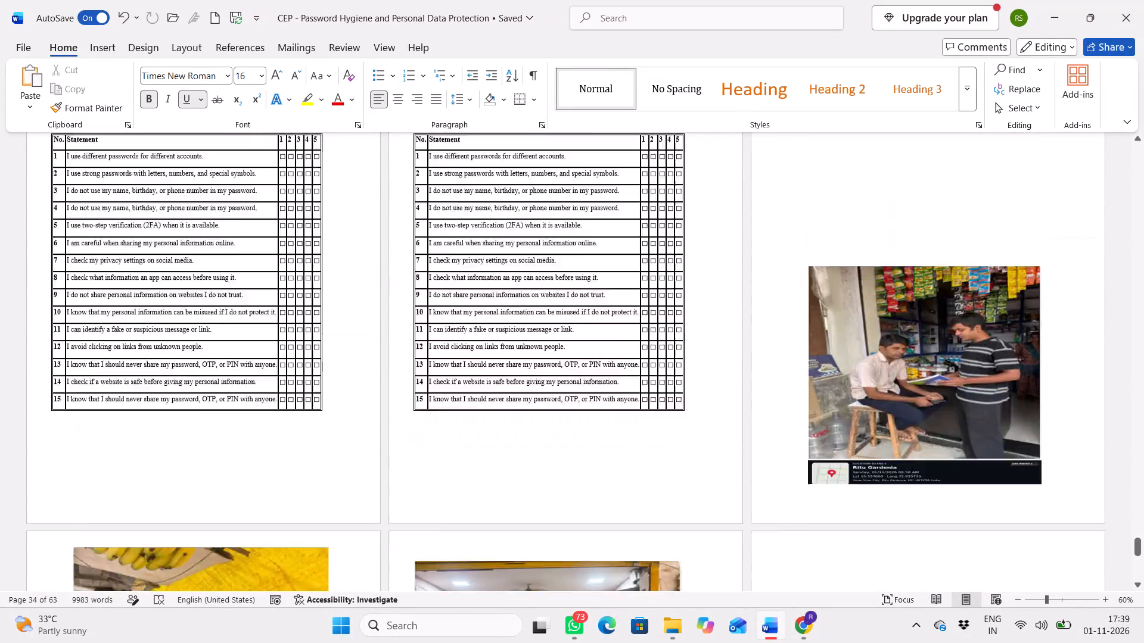
pyautogui.scroll(20, 324, 260)
pyautogui.scroll(14, 324, 260)
pyautogui.scroll(9, 324, 260)
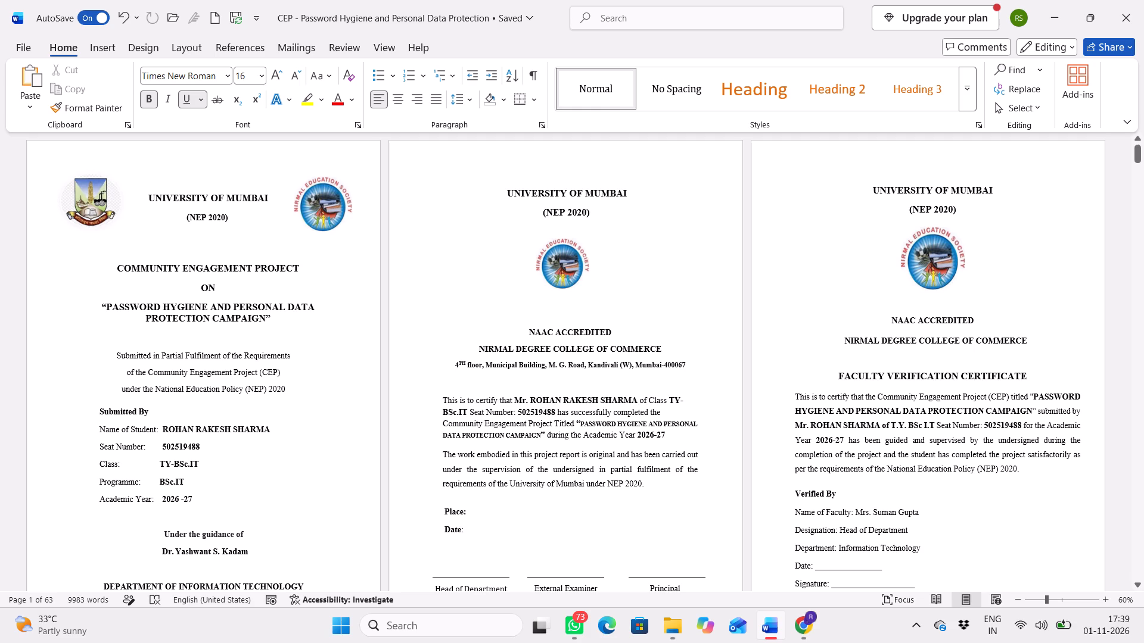
pyautogui.scroll(-1, 663, 391)
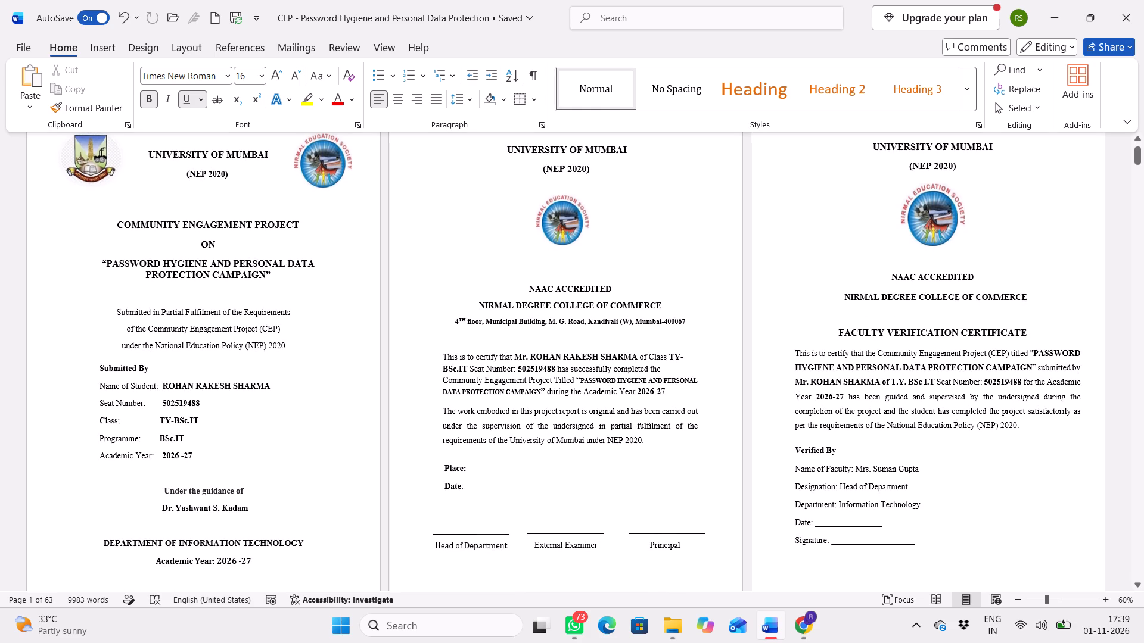
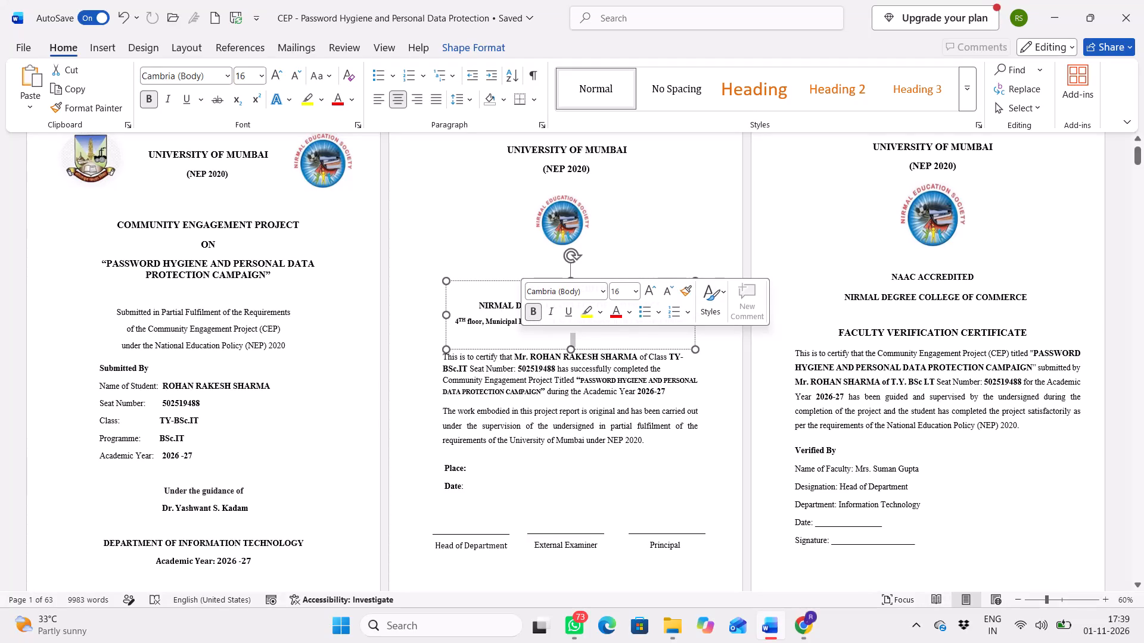
# Paste the CERTIFICATE heading below the college address in the second page's text box, keeping only the bold copy.
pyautogui.hotkey('ctrl', 'b')
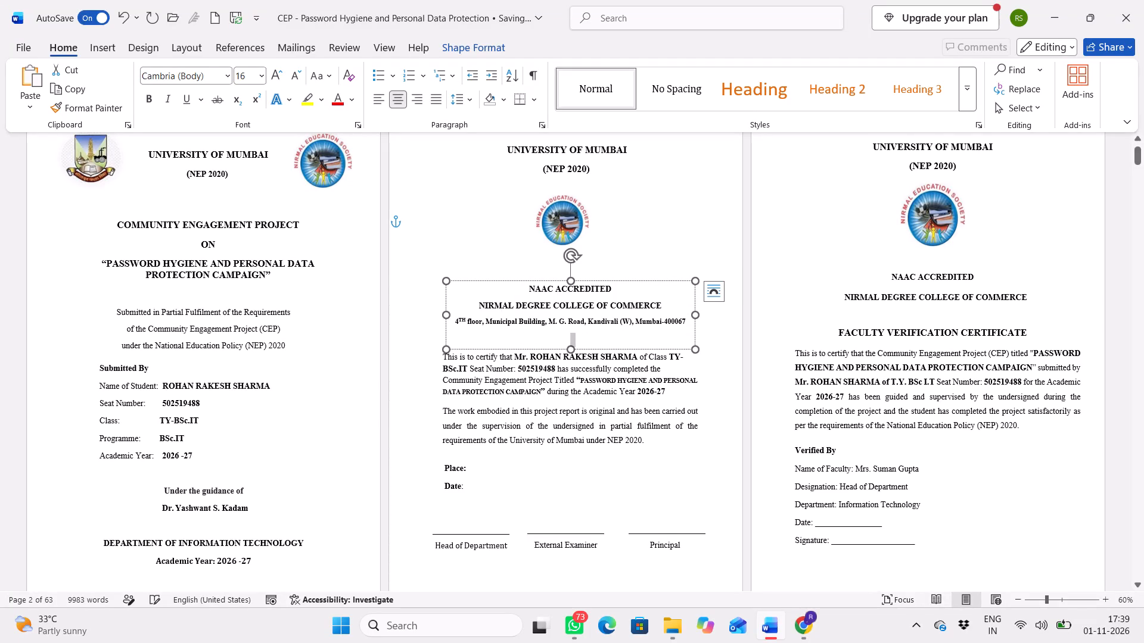
pyautogui.hotkey('ctrl', 'v')
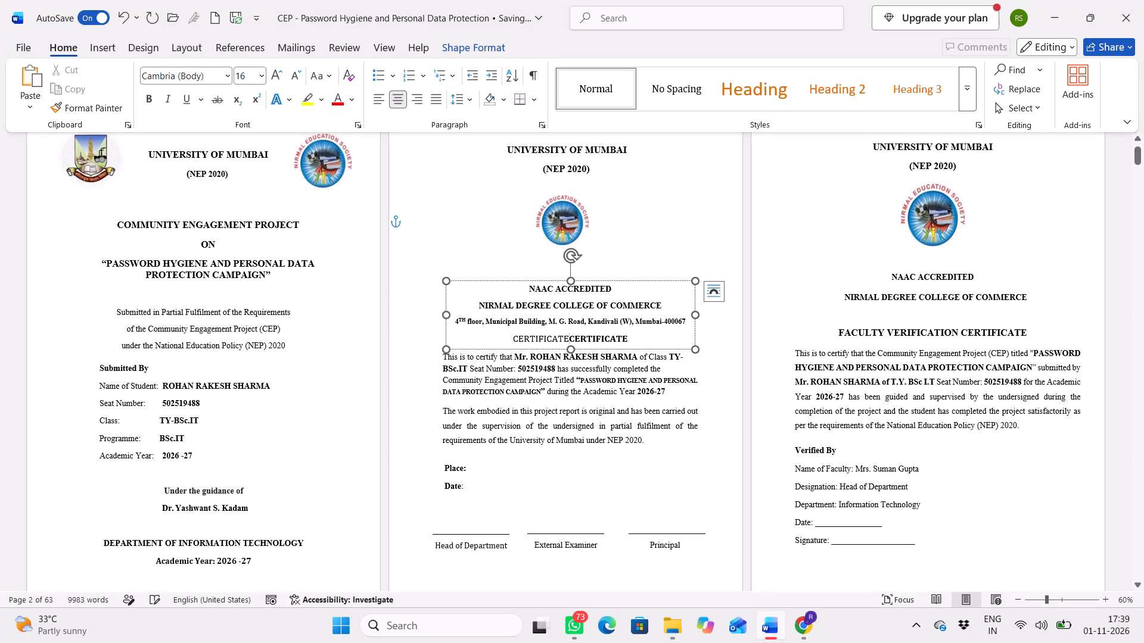
pyautogui.press('BackSpace')
pyautogui.press('BackSpace')
pyautogui.press('BackSpace')
pyautogui.press('BackSpace')
pyautogui.press('BackSpace')
pyautogui.press('BackSpace')
pyautogui.press('BackSpace')
pyautogui.press('BackSpace')
pyautogui.press('BackSpace')
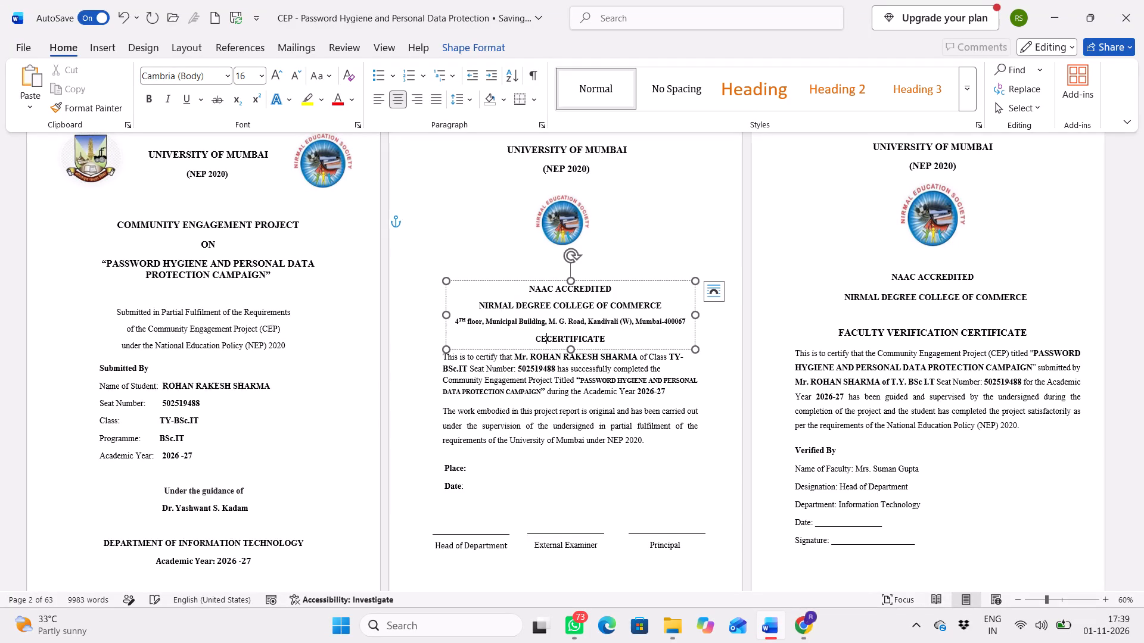
pyautogui.press('BackSpace')
pyautogui.press('BackSpace')
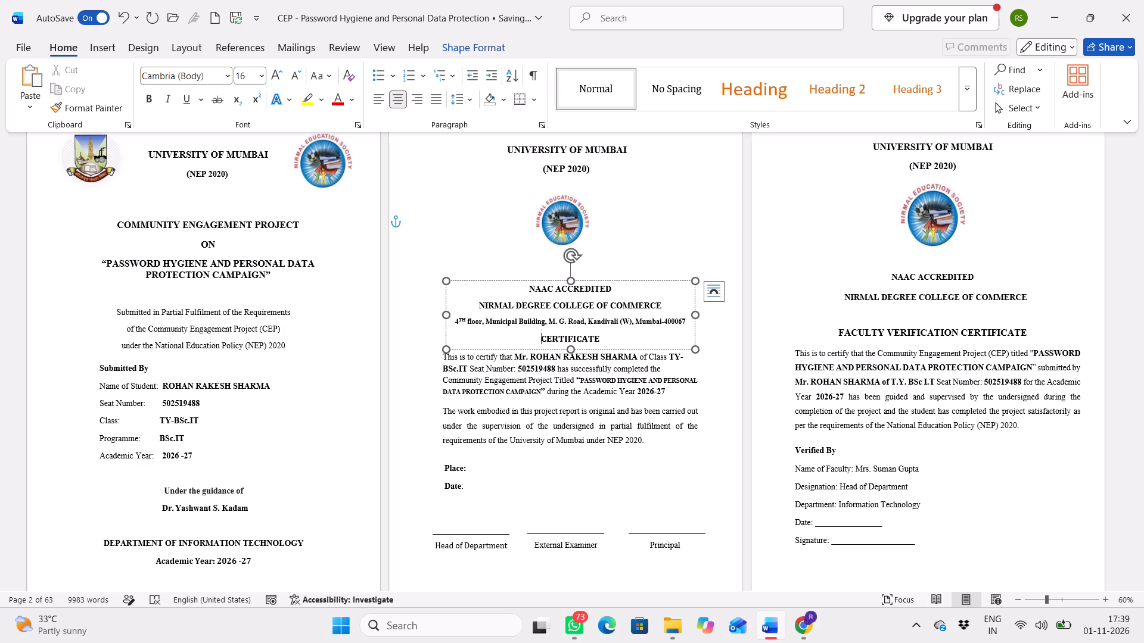
pyautogui.click(670, 246)
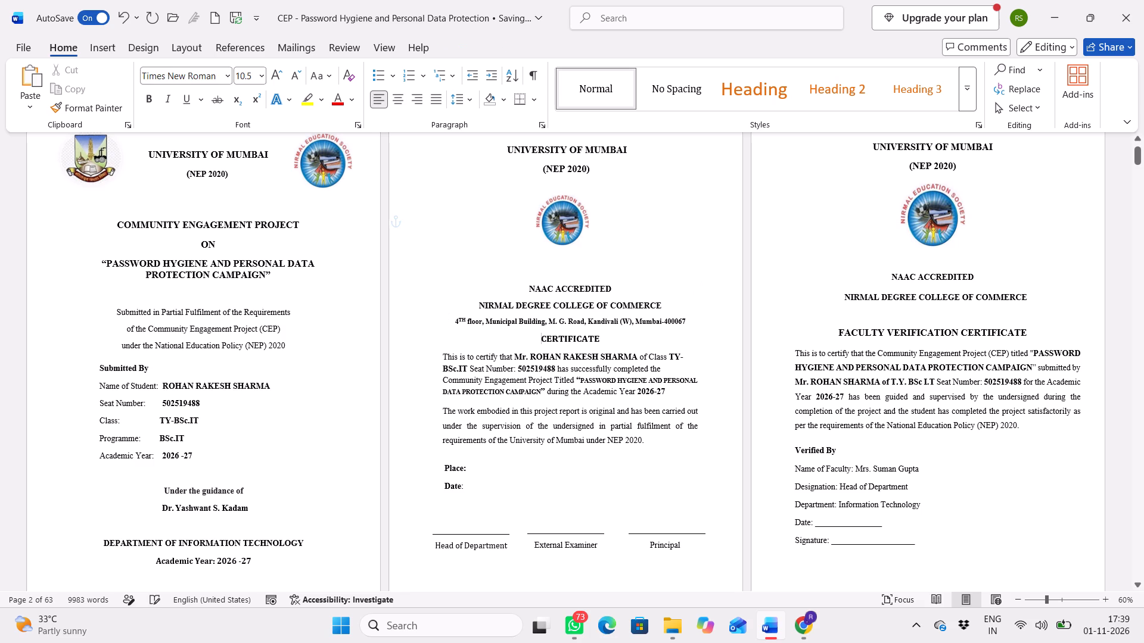
# Remove the CERTIFICATE heading's centre alignment and pad it with leading spaces until it sits roughly centred under the address.
pyautogui.moveTo(601, 339); pyautogui.dragTo(536, 344)
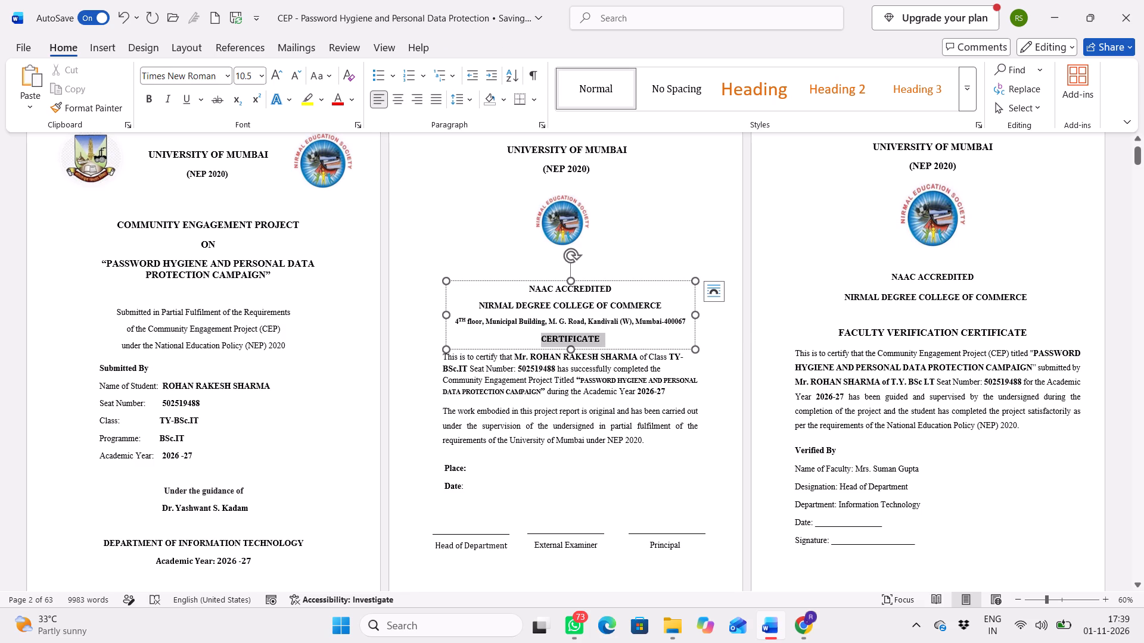
pyautogui.moveTo(536, 344); pyautogui.dragTo(537, 345)
pyautogui.click(722, 493)
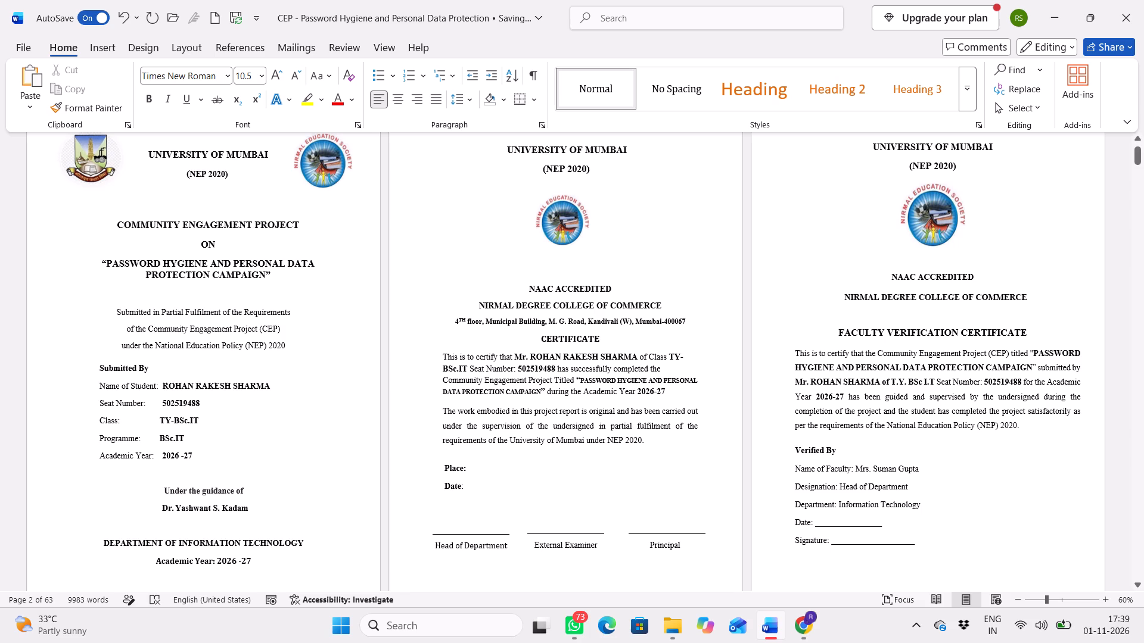
pyautogui.click(541, 341)
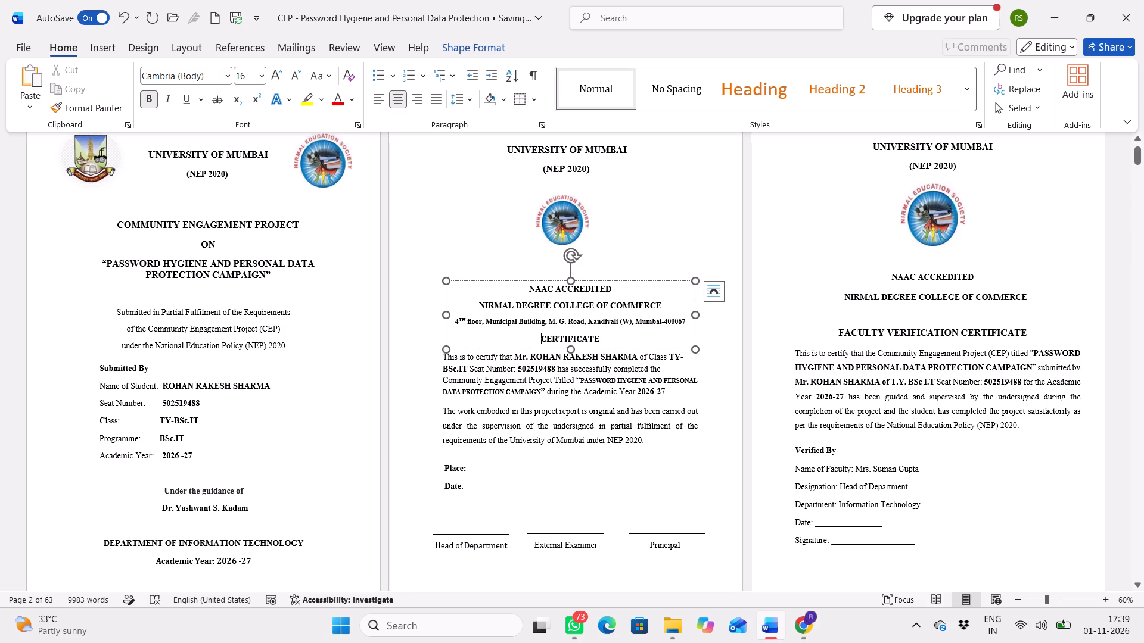
pyautogui.press('BackSpace')
pyautogui.press('space')
pyautogui.press('space')
pyautogui.press('space')
pyautogui.press('space')
pyautogui.press('space')
pyautogui.press('space')
pyautogui.press('space')
pyautogui.press('space')
pyautogui.press('space')
pyautogui.press('space')
pyautogui.press('space')
pyautogui.press('space')
pyautogui.press('space')
pyautogui.press('space')
pyautogui.press('space')
pyautogui.press('space')
pyautogui.press('space')
pyautogui.press('space')
pyautogui.press('space')
pyautogui.press('space')
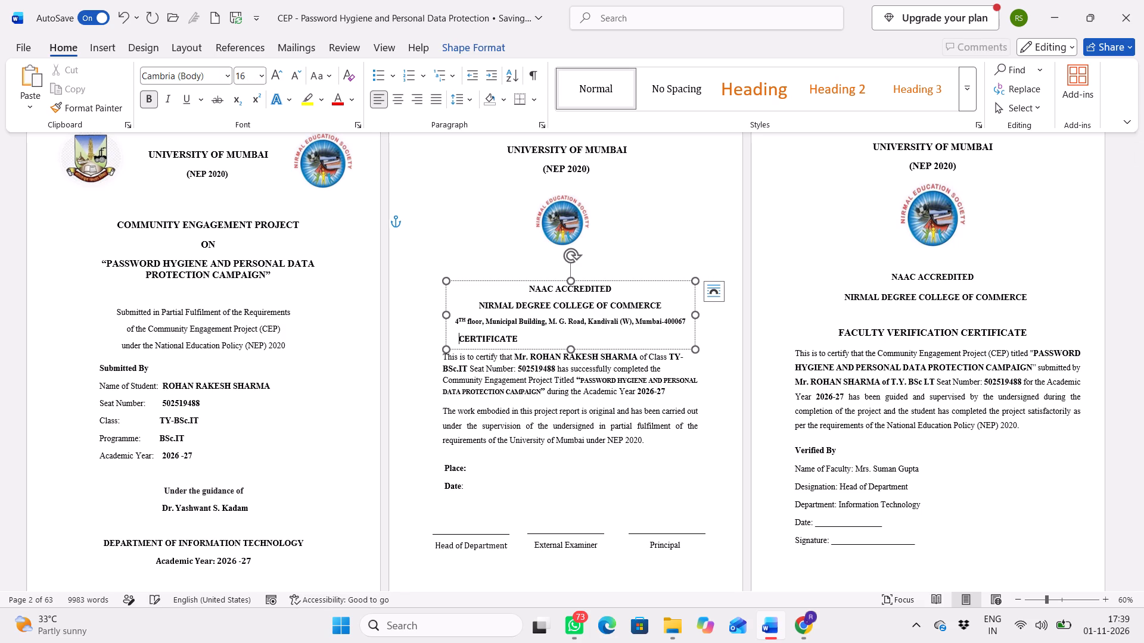
pyautogui.press('space')
pyautogui.press('space')
pyautogui.press('space')
pyautogui.press('space')
# Enlarge the second page's college details text box upward so its text starts just below the logo.
pyautogui.click(567, 286)
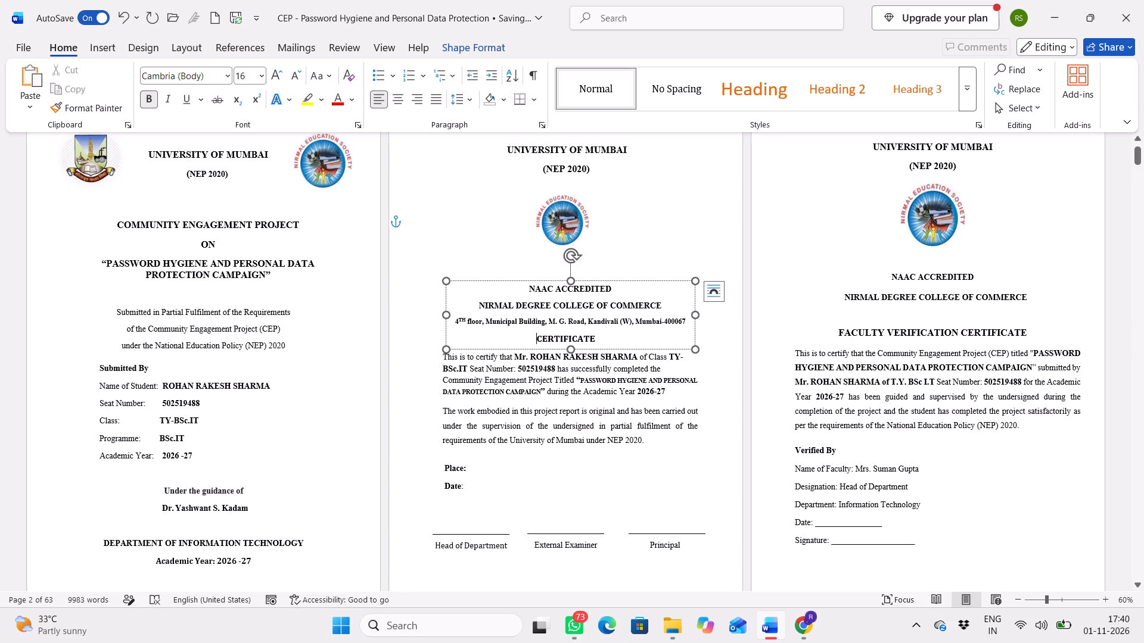
pyautogui.moveTo(570, 283); pyautogui.dragTo(573, 257)
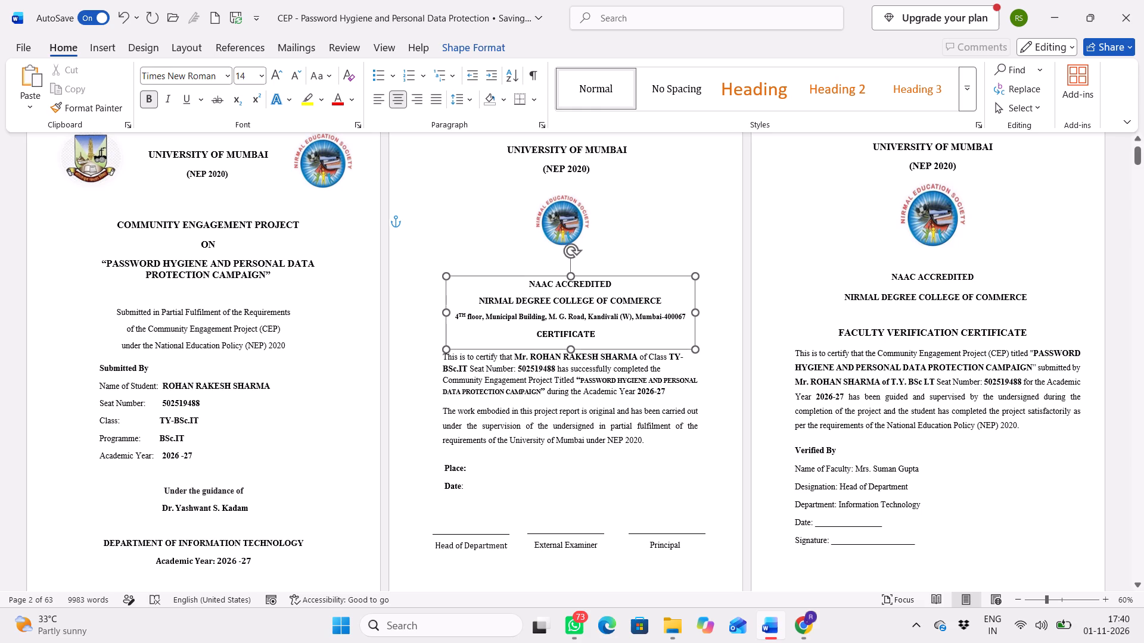
pyautogui.moveTo(573, 257); pyautogui.dragTo(565, 255)
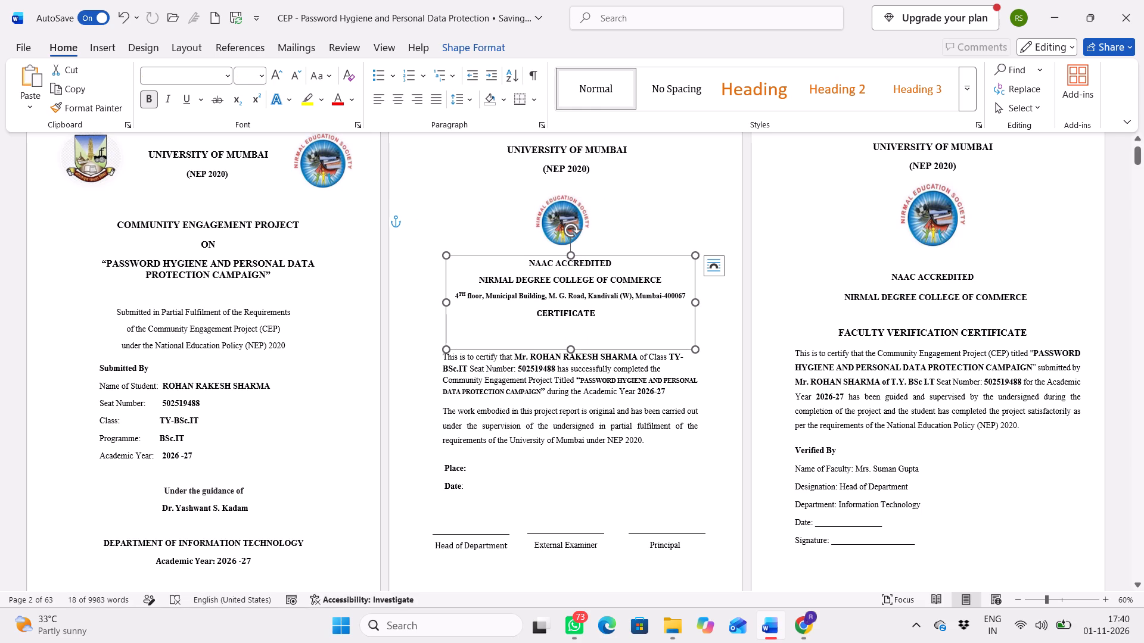
# Insert one blank line between the college address and the CERTIFICATE heading on the second page.
pyautogui.click(686, 298)
pyautogui.press('Return')
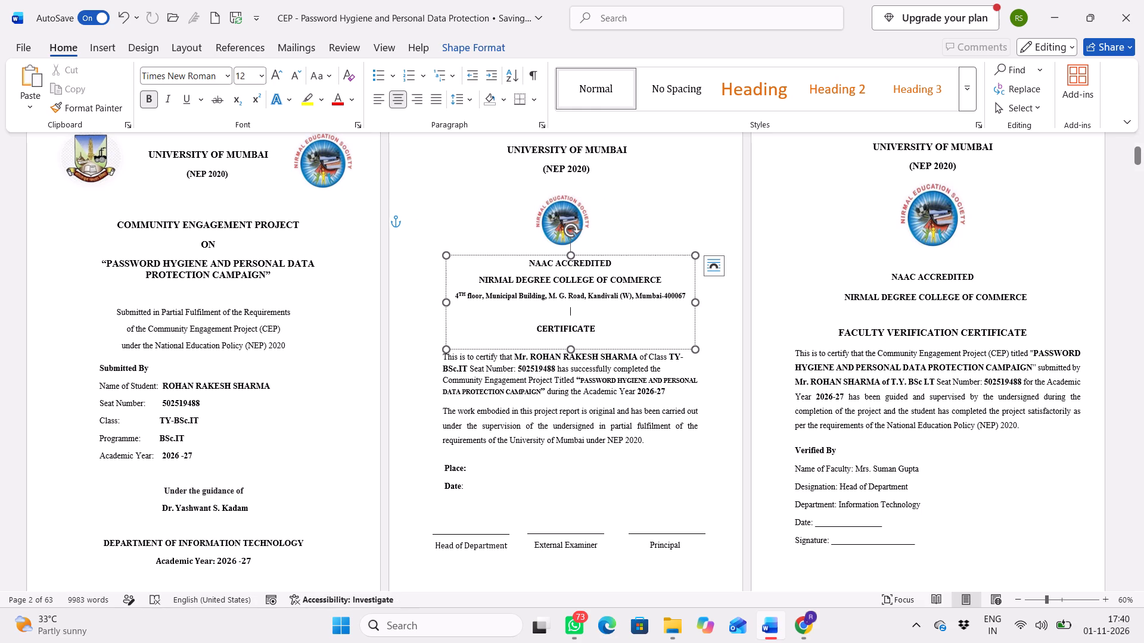
pyautogui.click(722, 208)
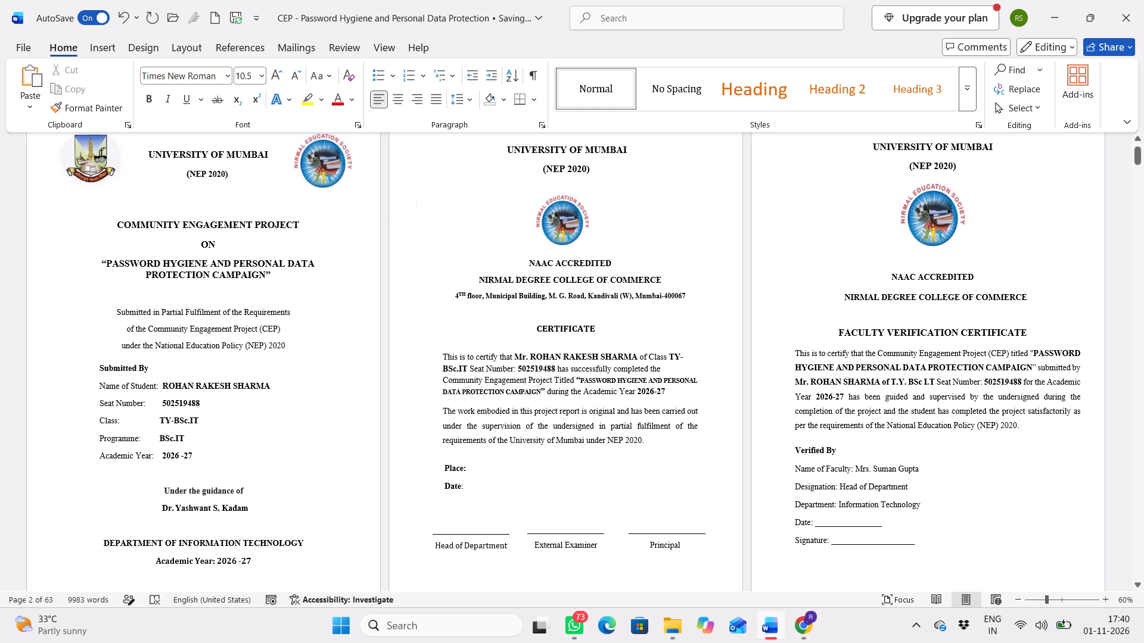
# Respace the FACULTY VERIFICATION CERTIFICATE heading on page 3 with a line-break gap above it and no blank line below it.
pyautogui.click(874, 307)
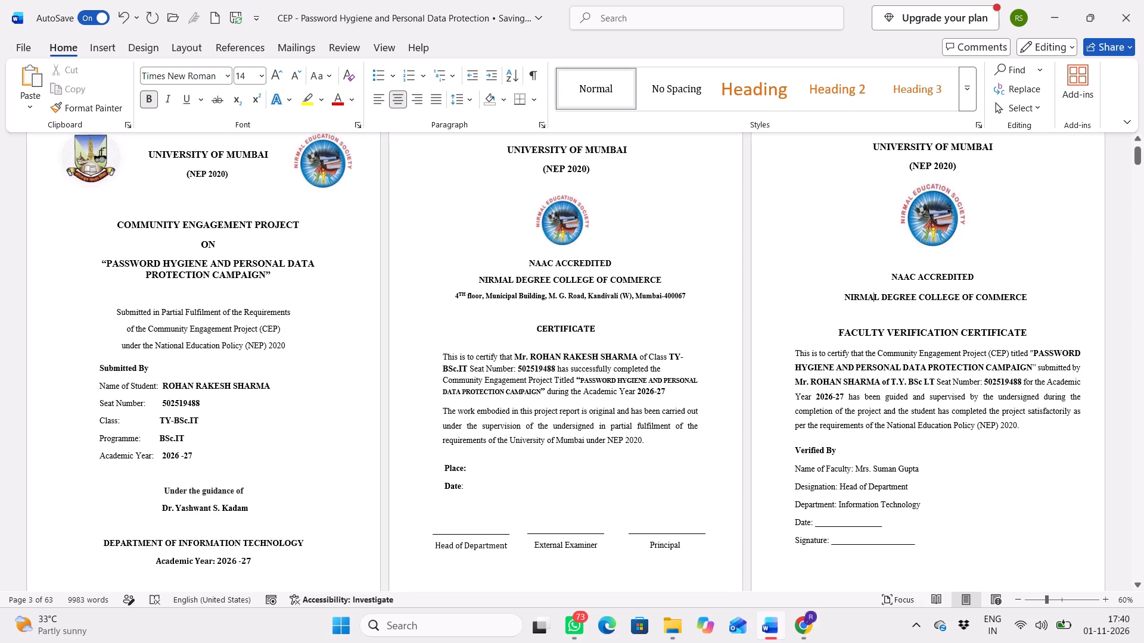
pyautogui.click(836, 334)
pyautogui.press('BackSpace')
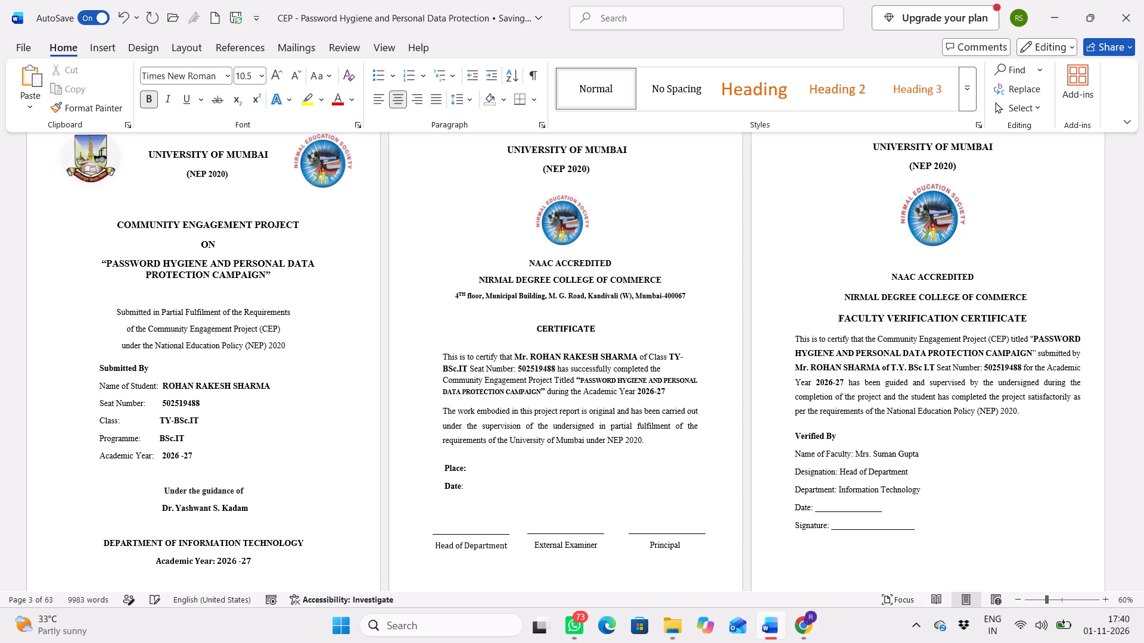
pyautogui.click(1030, 320)
pyautogui.press('Return')
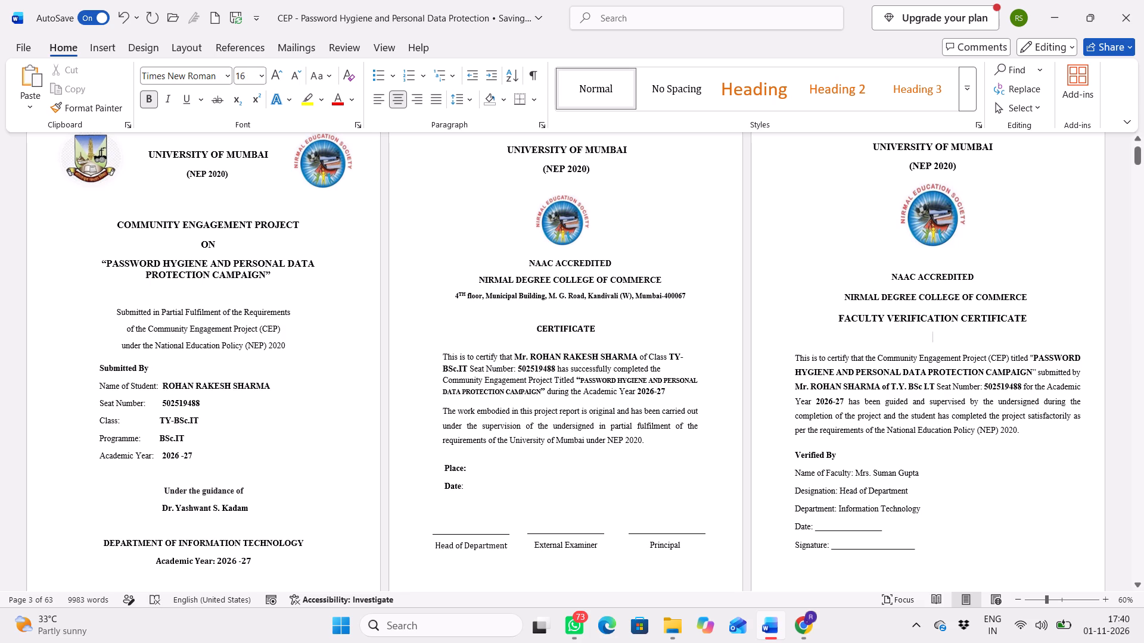
pyautogui.click(839, 318)
pyautogui.press('BackSpace')
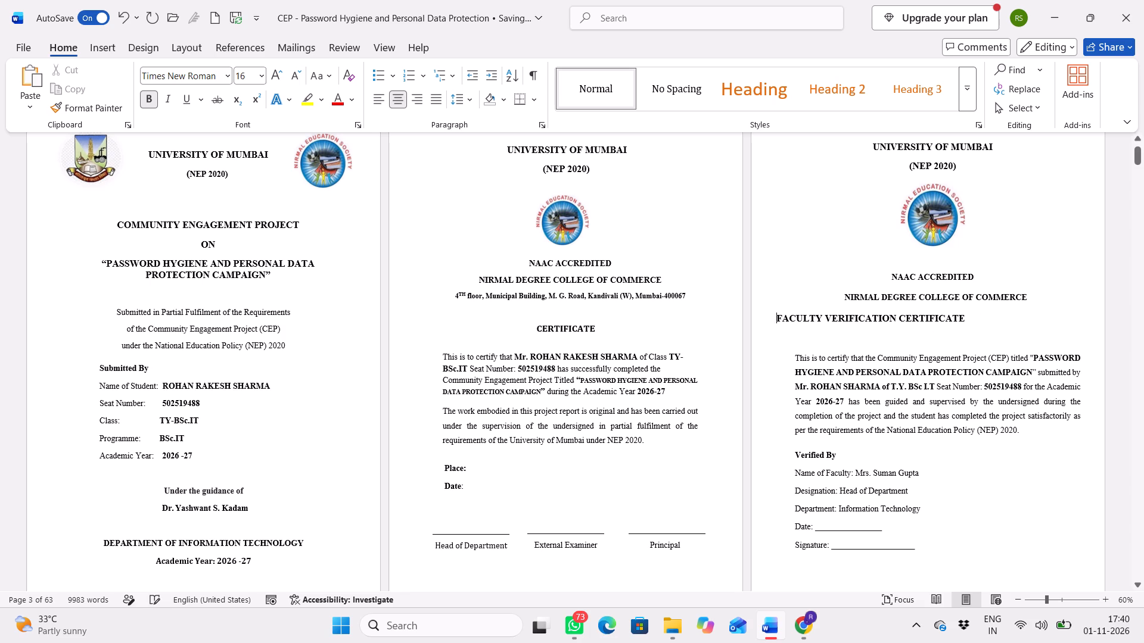
pyautogui.press('BackSpace')
pyautogui.hotkey('shift', 'Return')
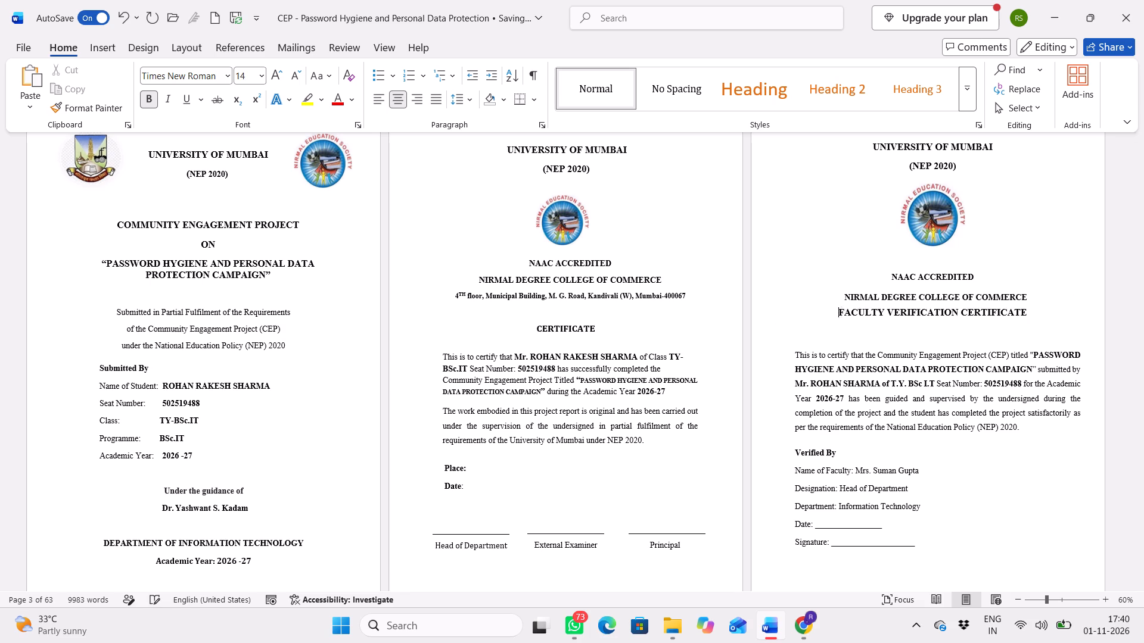
pyautogui.hotkey('shift', 'Return')
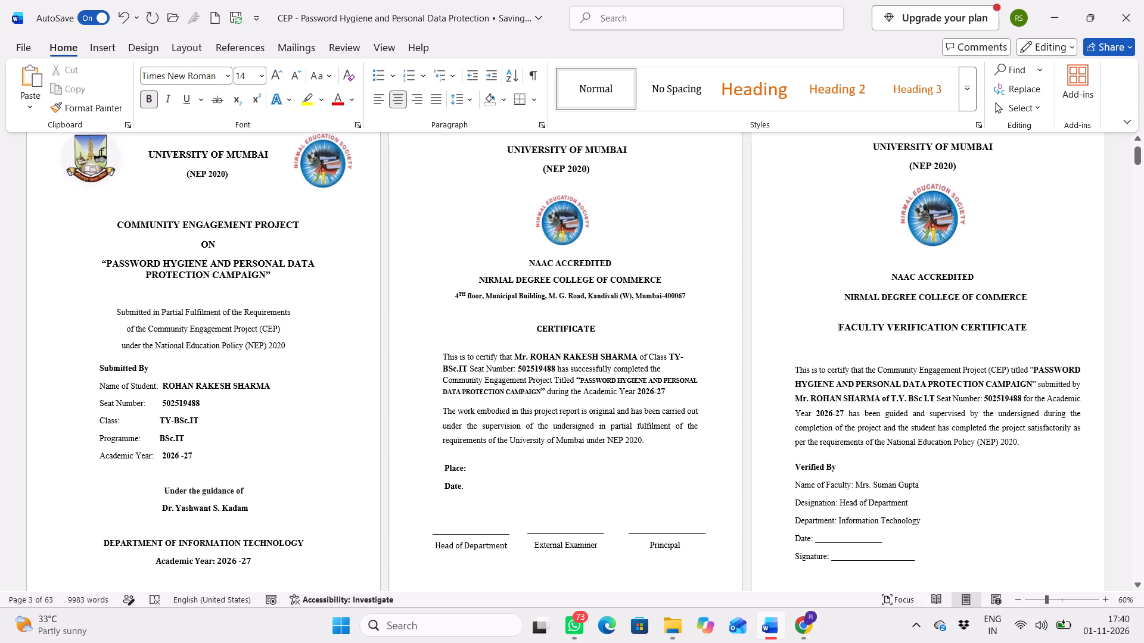
pyautogui.click(809, 355)
pyautogui.press('BackSpace')
pyautogui.press('BackSpace')
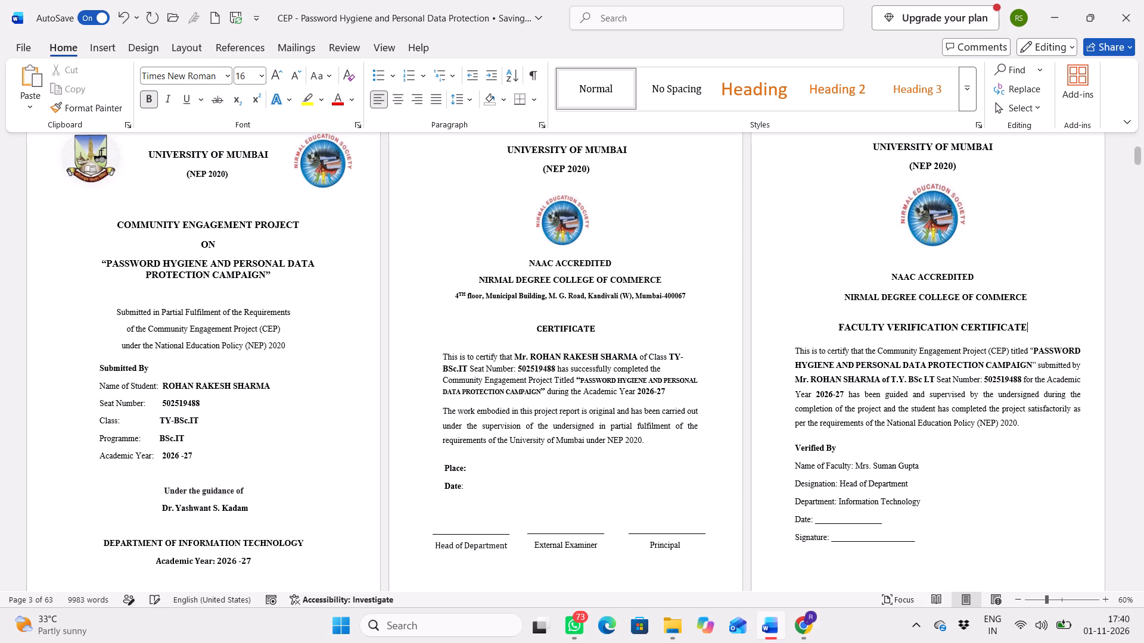
# Check the layout of the guide certificate, the second faculty verification certificate and the declaration page.
pyautogui.scroll(-4, 809, 355)
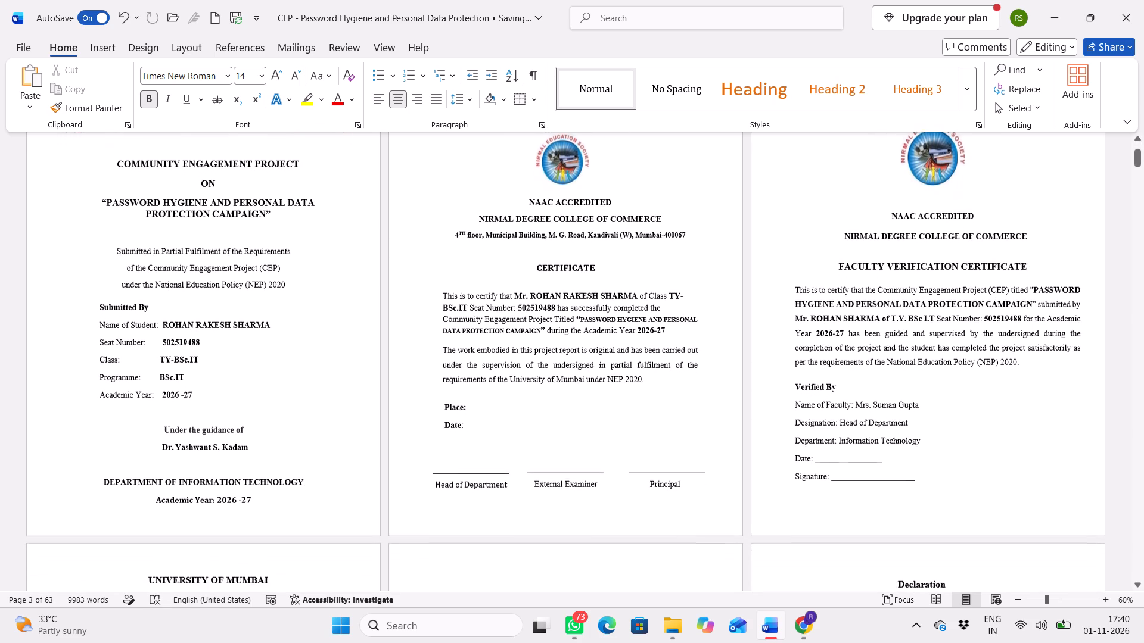
pyautogui.scroll(-2, 809, 355)
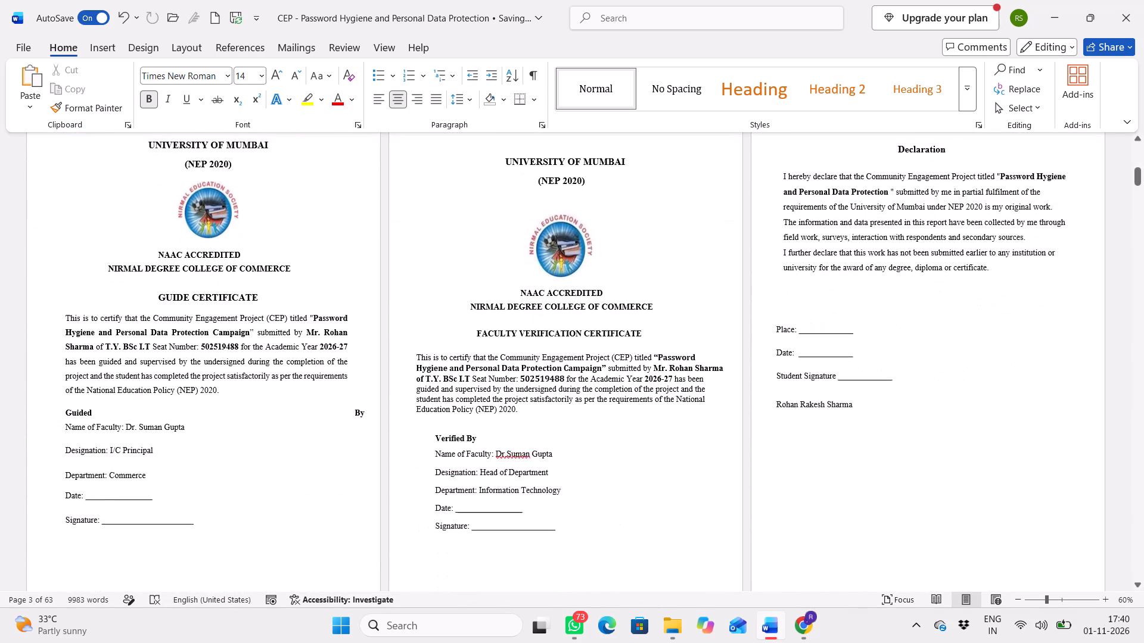
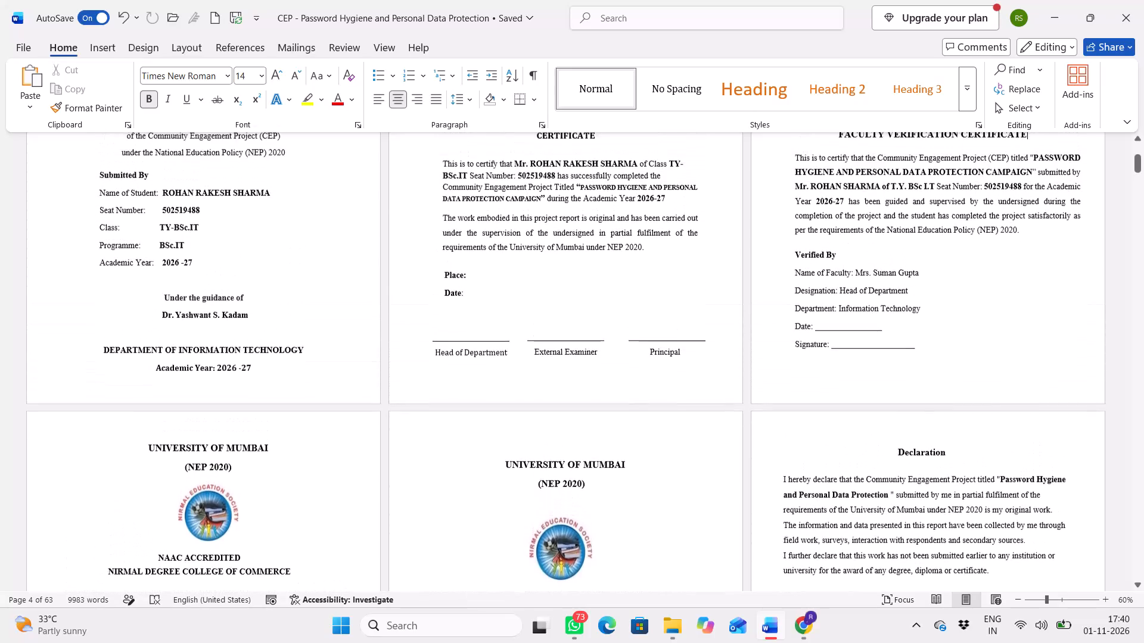
# Increase the font size of the FACULTY VERIFICATION CERTIFICATE heading on page 5, the second faculty verification certificate.
pyautogui.scroll(-1, 761, 438)
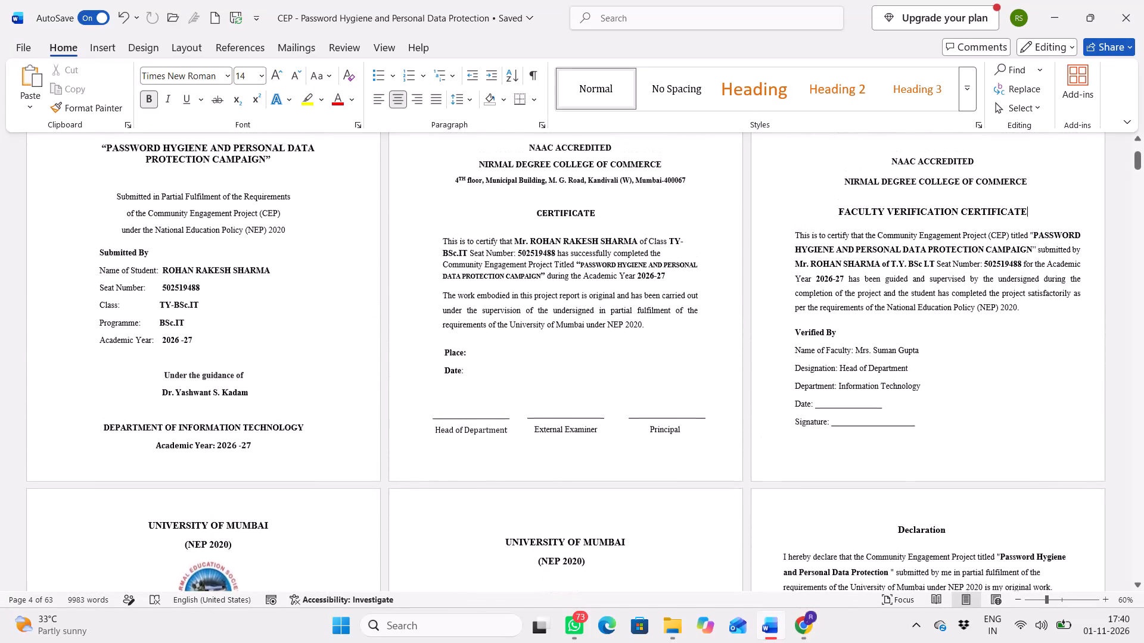
pyautogui.scroll(-2, 761, 438)
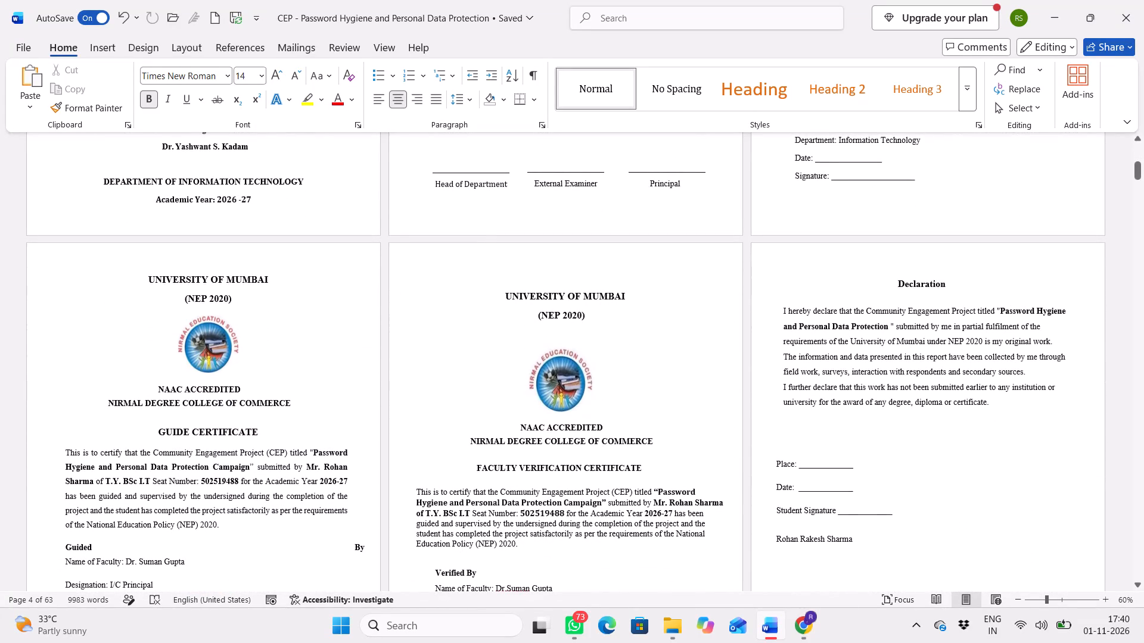
pyautogui.moveTo(645, 467); pyautogui.dragTo(489, 472)
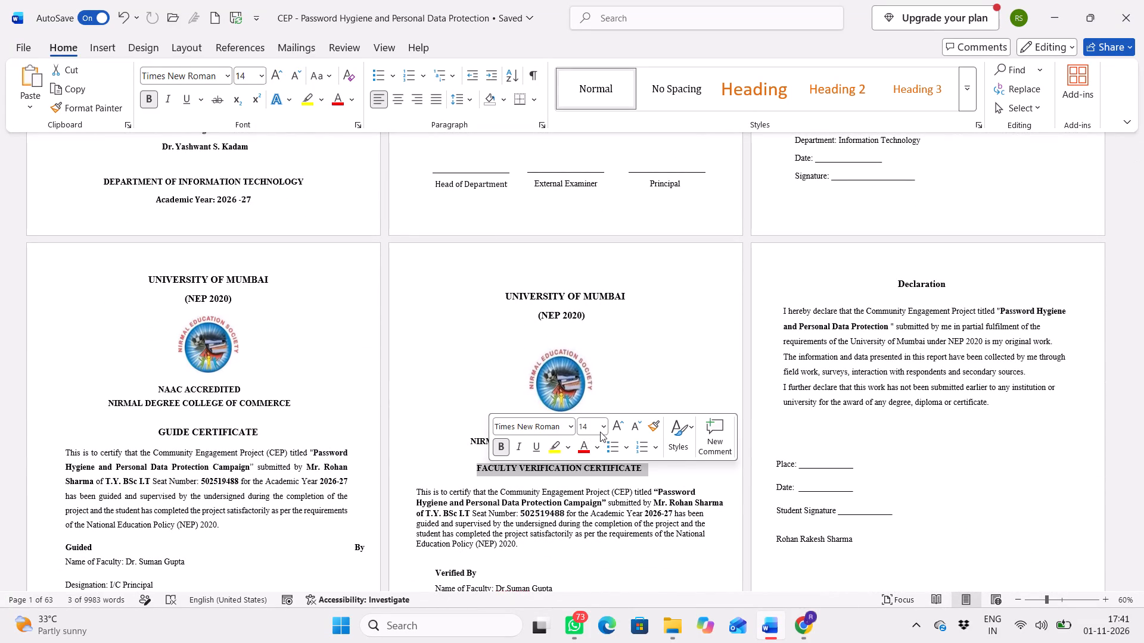
pyautogui.moveTo(601, 429); pyautogui.dragTo(601, 252)
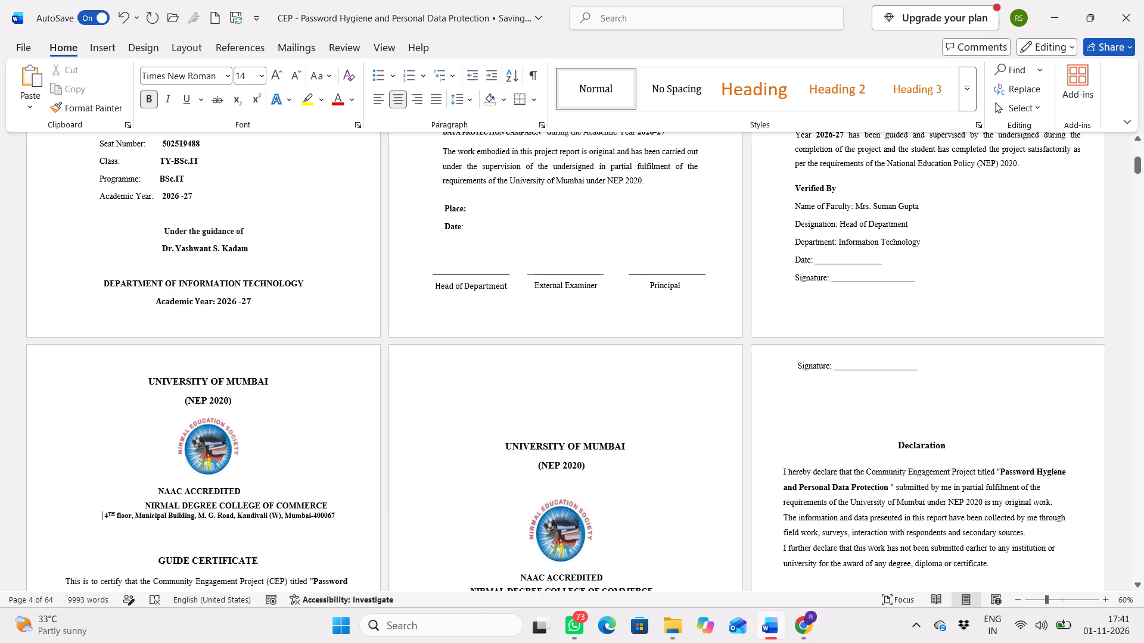
# Clear the leading spaces before the college name on the guide certificate page, keeping it on its own line below NAAC ACCREDITED.
pyautogui.click(135, 510)
pyautogui.press('BackSpace')
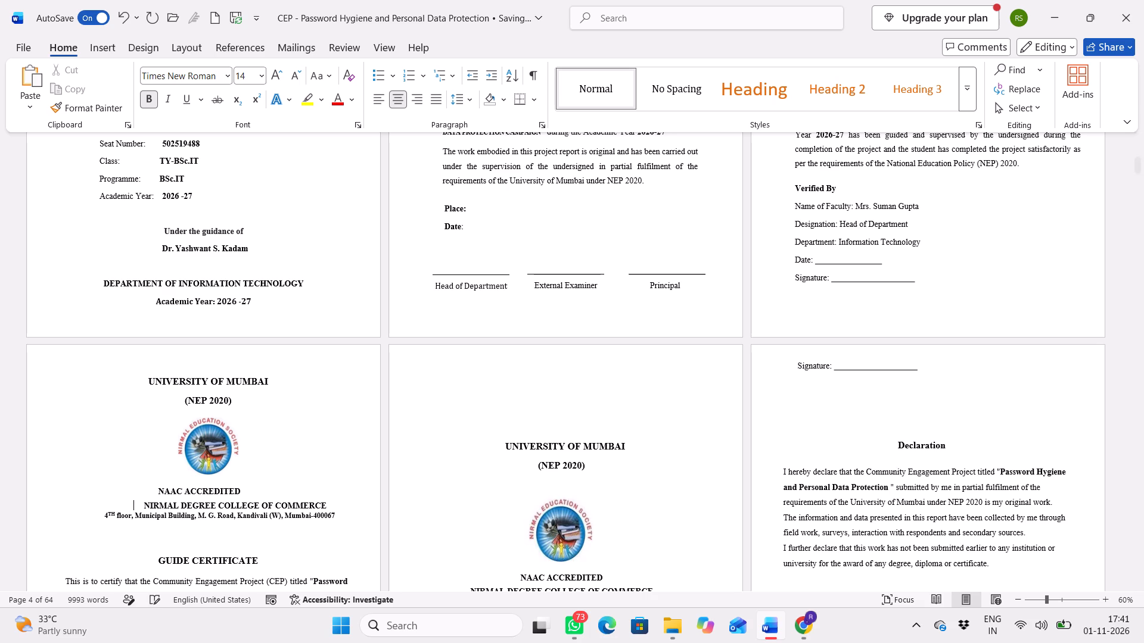
pyautogui.press('BackSpace')
pyautogui.press('BackSpace')
pyautogui.press('BackSpace')
pyautogui.press('BackSpace')
pyautogui.press('BackSpace')
pyautogui.press('BackSpace')
pyautogui.press('BackSpace')
pyautogui.press('BackSpace')
pyautogui.press('BackSpace')
pyautogui.press('BackSpace')
pyautogui.press('BackSpace')
pyautogui.press('BackSpace')
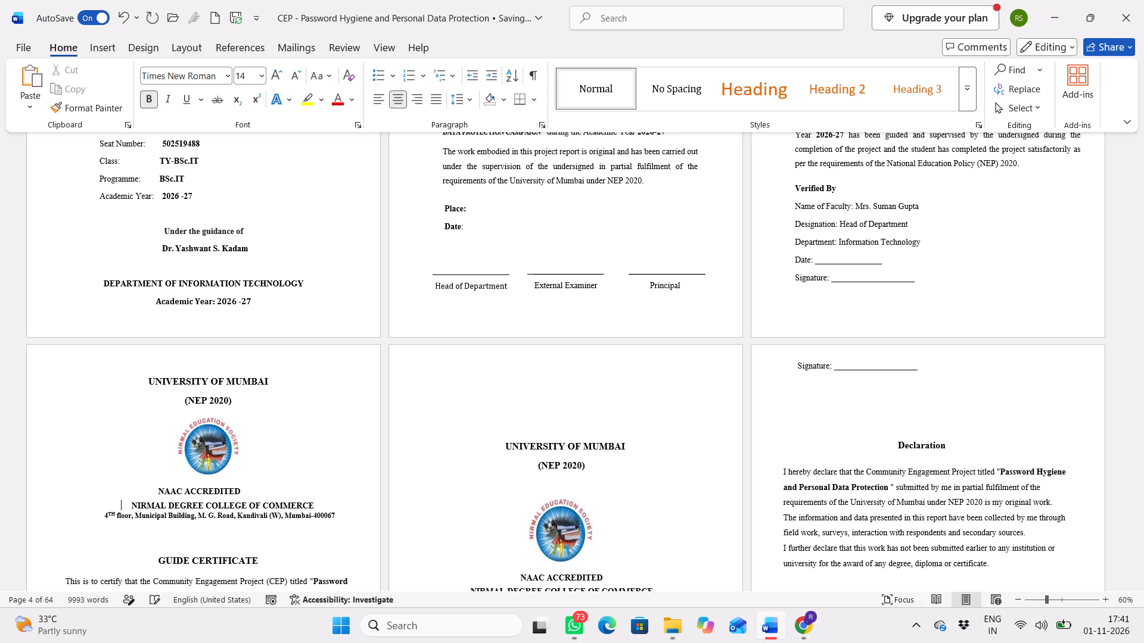
pyautogui.press('BackSpace')
pyautogui.press('BackSpace')
pyautogui.press('BackSpace')
pyautogui.press('BackSpace')
pyautogui.press('BackSpace')
pyautogui.press('BackSpace')
pyautogui.press('BackSpace')
pyautogui.press('BackSpace')
pyautogui.press('BackSpace')
pyautogui.press('BackSpace')
pyautogui.press('BackSpace')
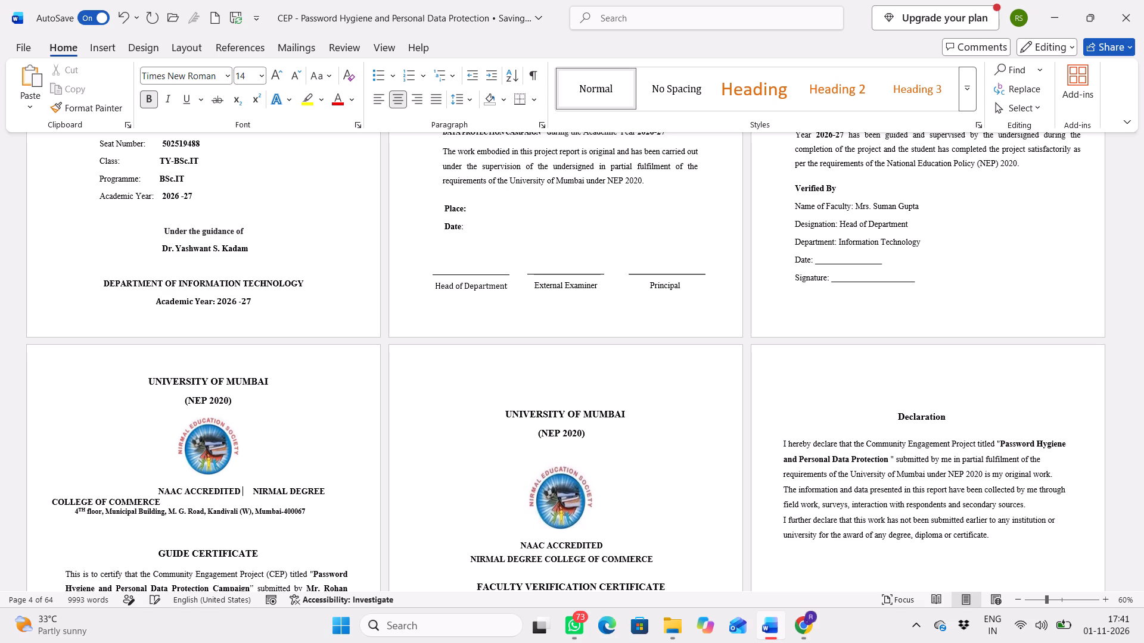
pyautogui.hotkey('ctrl', 'z')
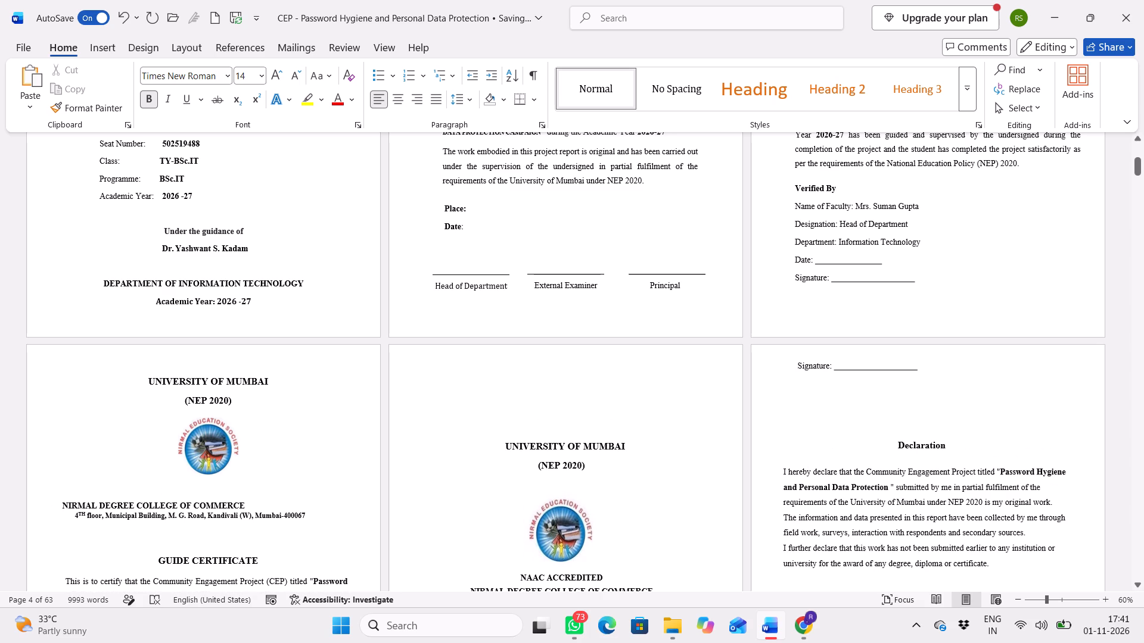
# Indent the college name on the guide certificate page with leading spaces so it sits roughly centred under NAAC ACCREDITED.
pyautogui.press('space')
pyautogui.press('space')
pyautogui.press('space')
pyautogui.press('space')
pyautogui.press('space')
pyautogui.press('space')
pyautogui.press('space')
pyautogui.press('space')
pyautogui.press('space')
pyautogui.press('space')
pyautogui.press('space')
pyautogui.press('space')
pyautogui.press('space')
pyautogui.press('space')
pyautogui.press('space')
pyautogui.press('space')
pyautogui.press('space')
pyautogui.press('space')
pyautogui.press('space')
pyautogui.press('space')
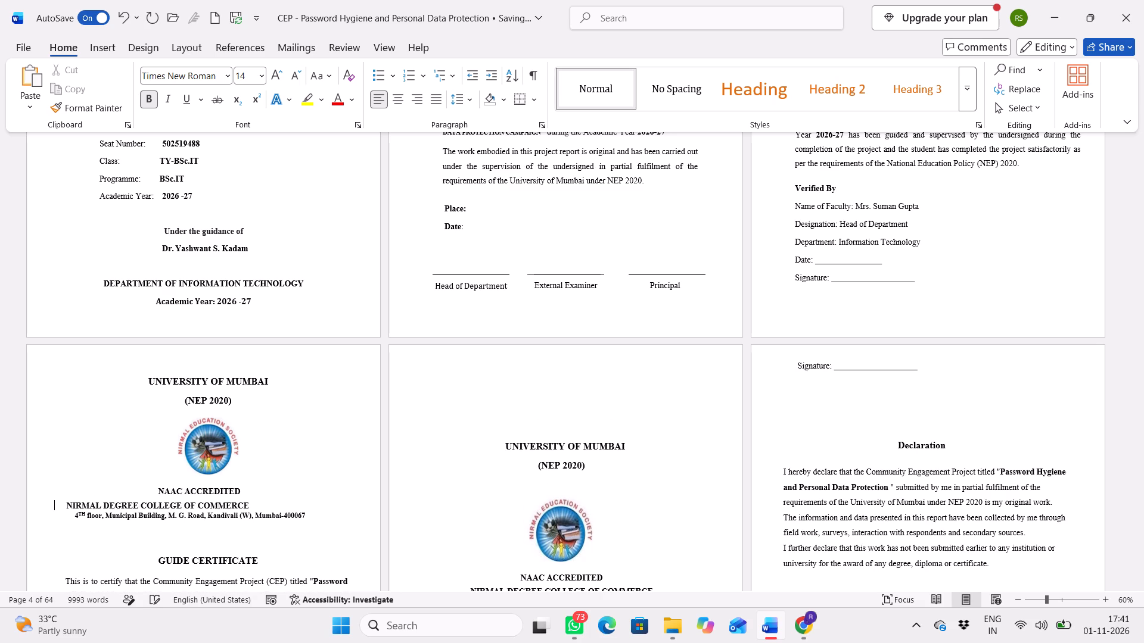
pyautogui.press('BackSpace')
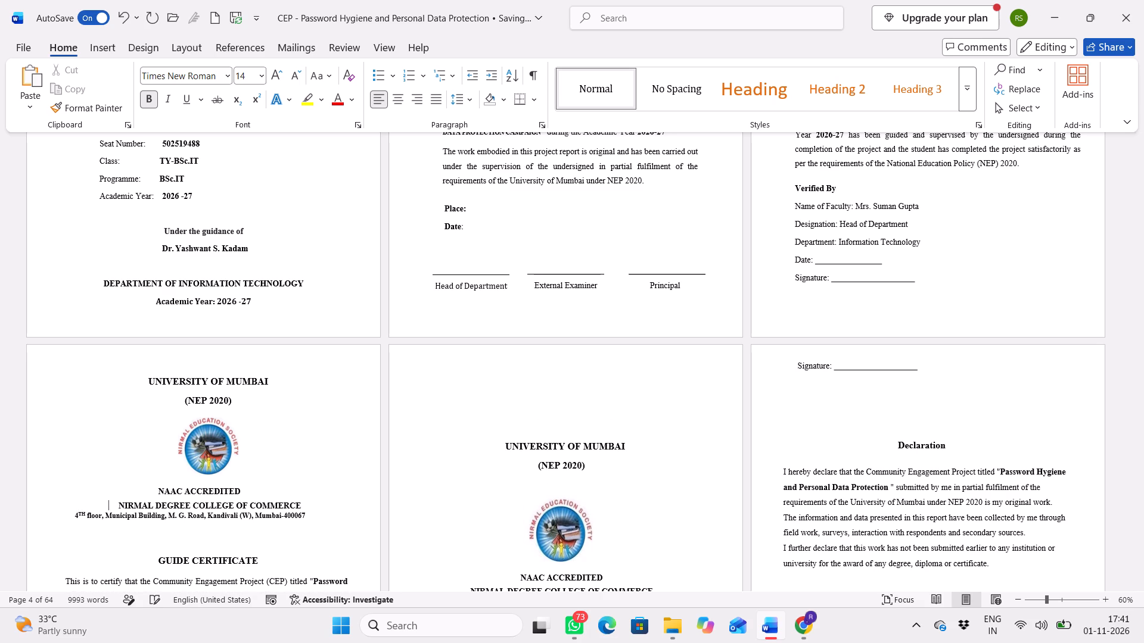
pyautogui.press('BackSpace')
pyautogui.press('BackSpace')
pyautogui.press('BackSpace')
pyautogui.press('BackSpace')
pyautogui.press('BackSpace')
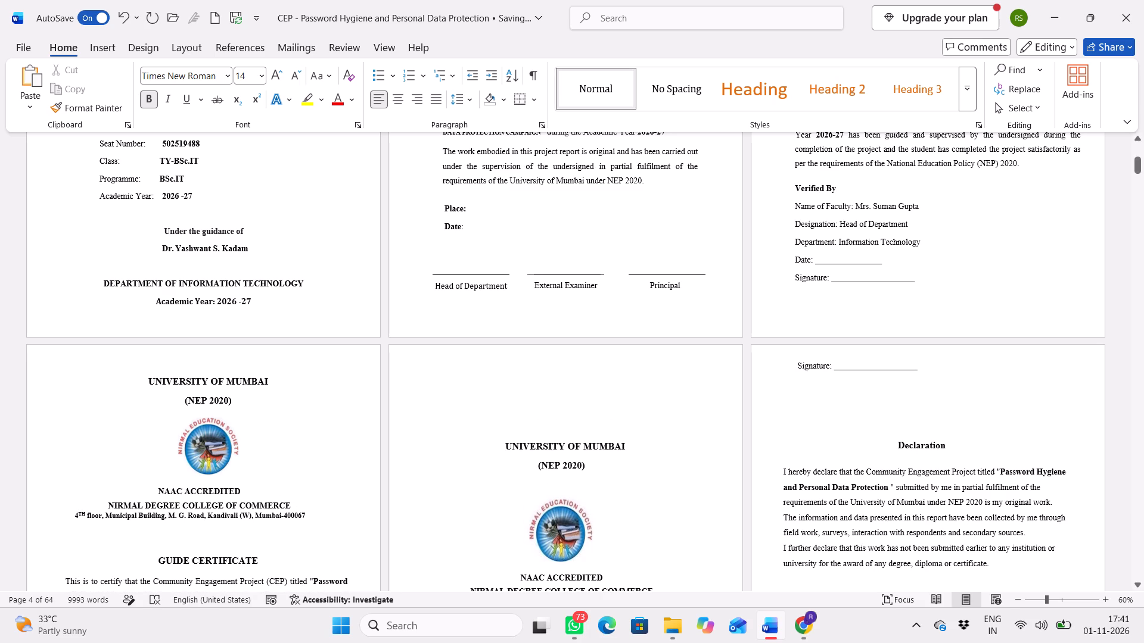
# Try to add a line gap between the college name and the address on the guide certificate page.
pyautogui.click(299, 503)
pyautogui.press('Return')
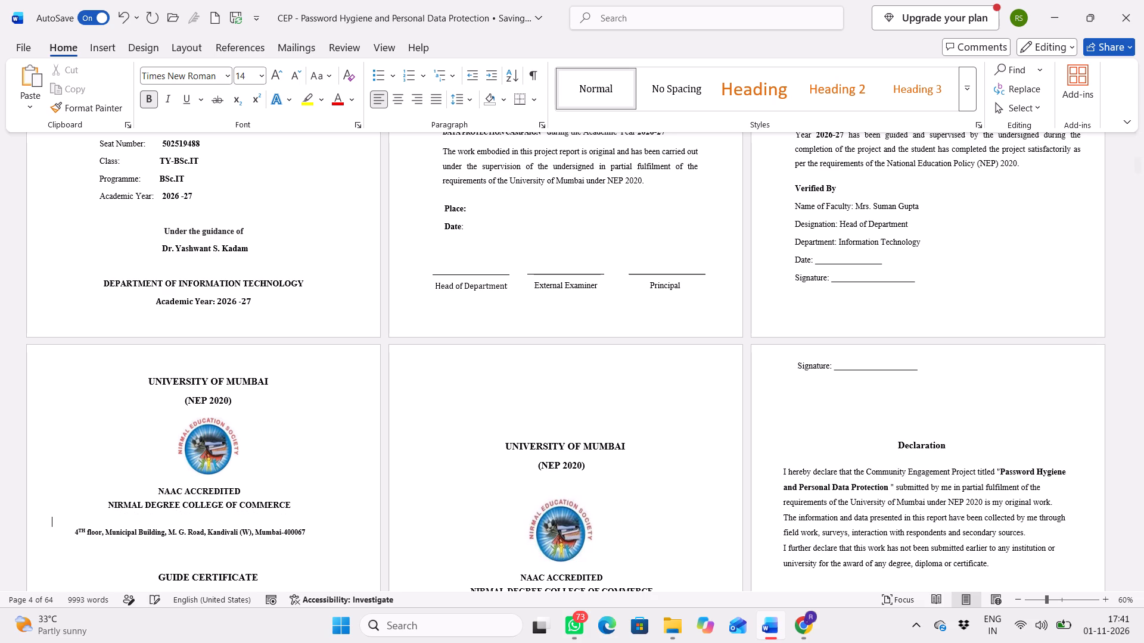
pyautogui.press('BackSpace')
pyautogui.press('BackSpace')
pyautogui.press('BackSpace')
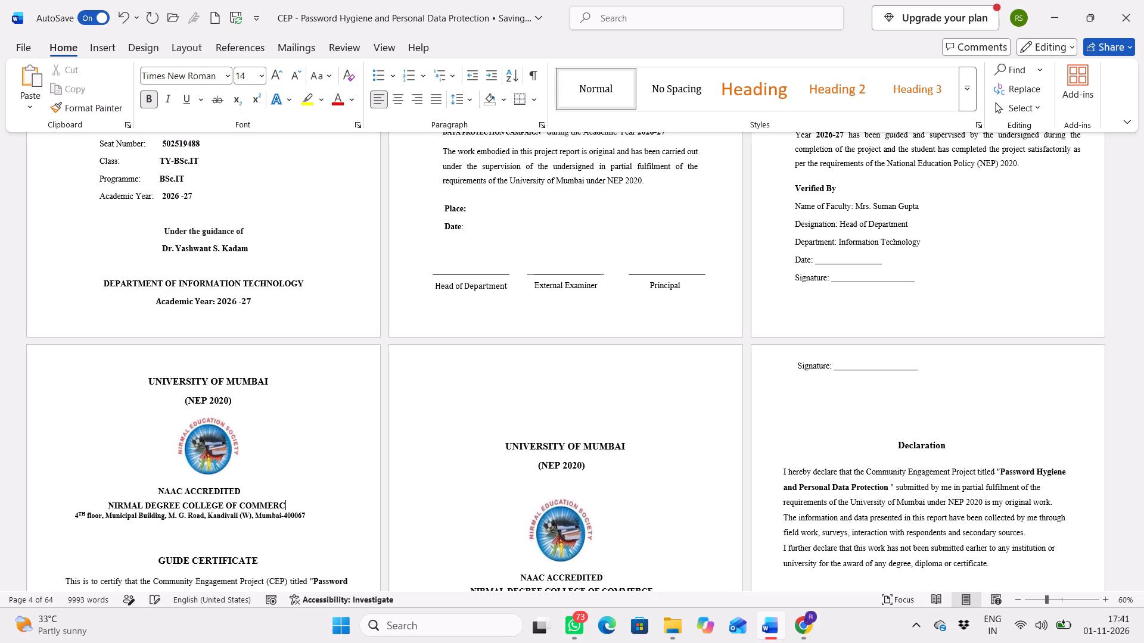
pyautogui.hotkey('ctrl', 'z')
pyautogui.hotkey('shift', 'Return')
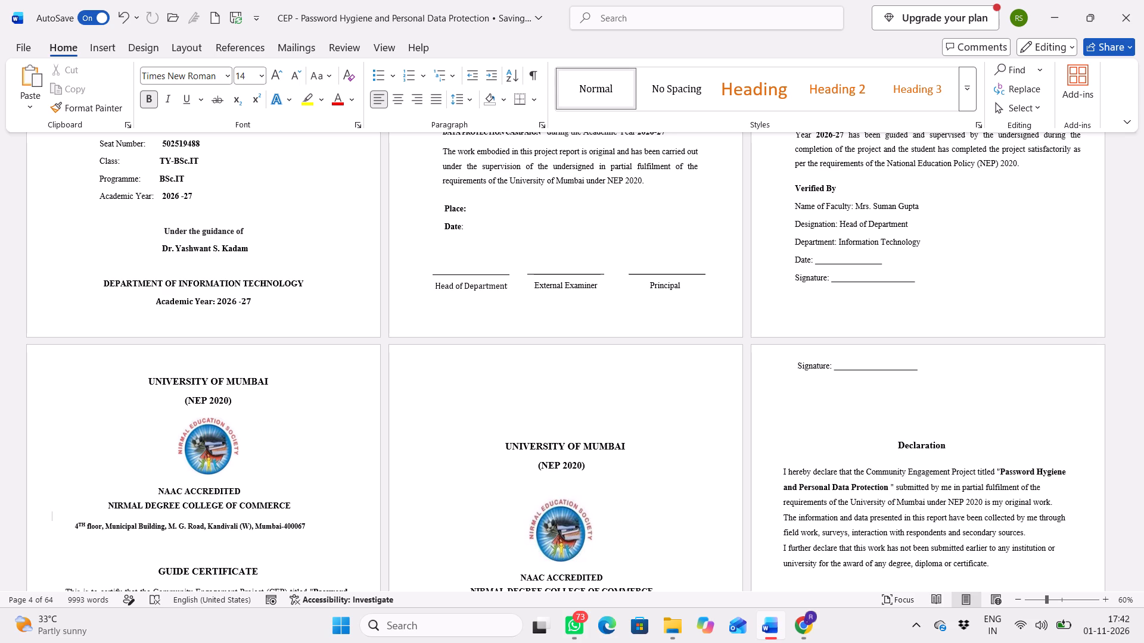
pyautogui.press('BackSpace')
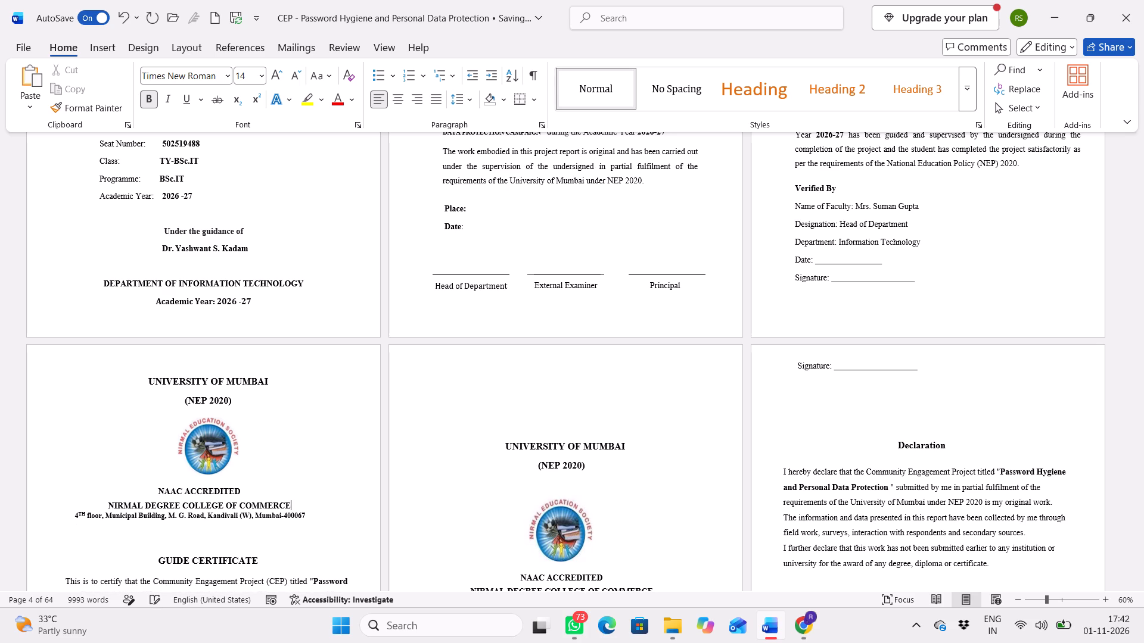
# Shift the address, NAAC ACCREDITED and college name lines on the guide certificate page with leading spaces to centre them under the logo.
pyautogui.scroll(-3, 299, 503)
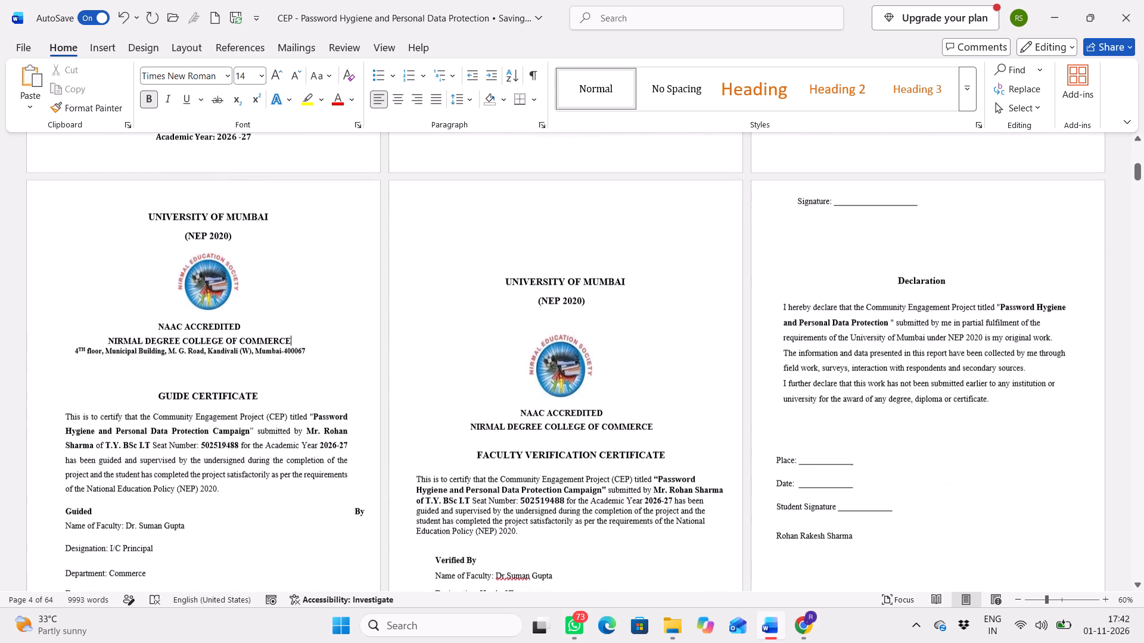
pyautogui.click(76, 349)
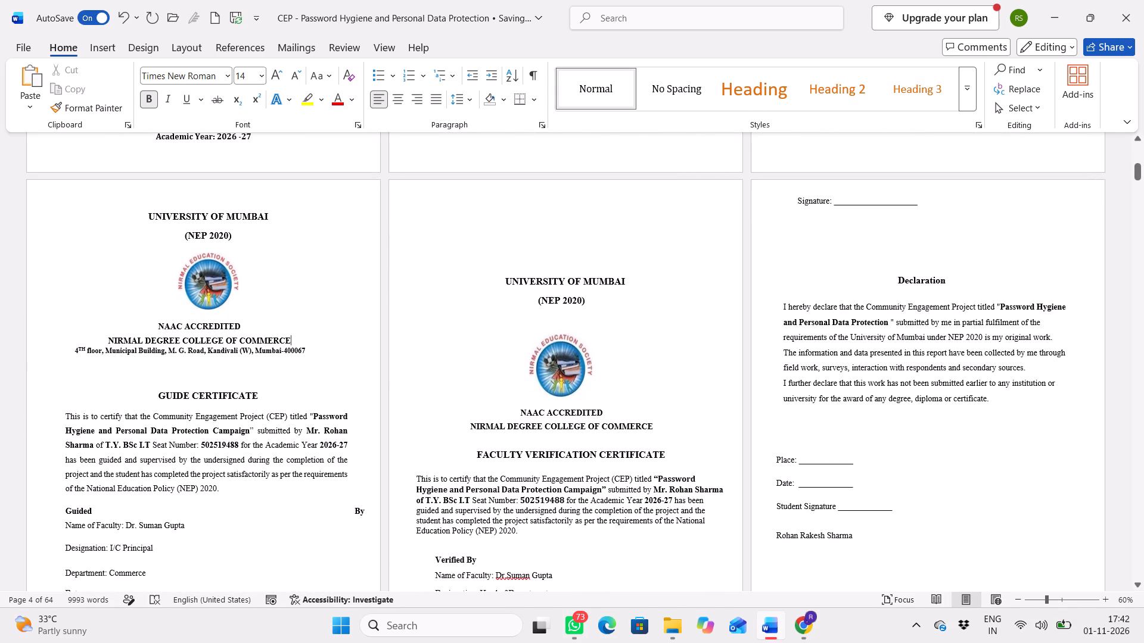
pyautogui.press('space')
pyautogui.press('space')
pyautogui.press('space')
pyautogui.press('space')
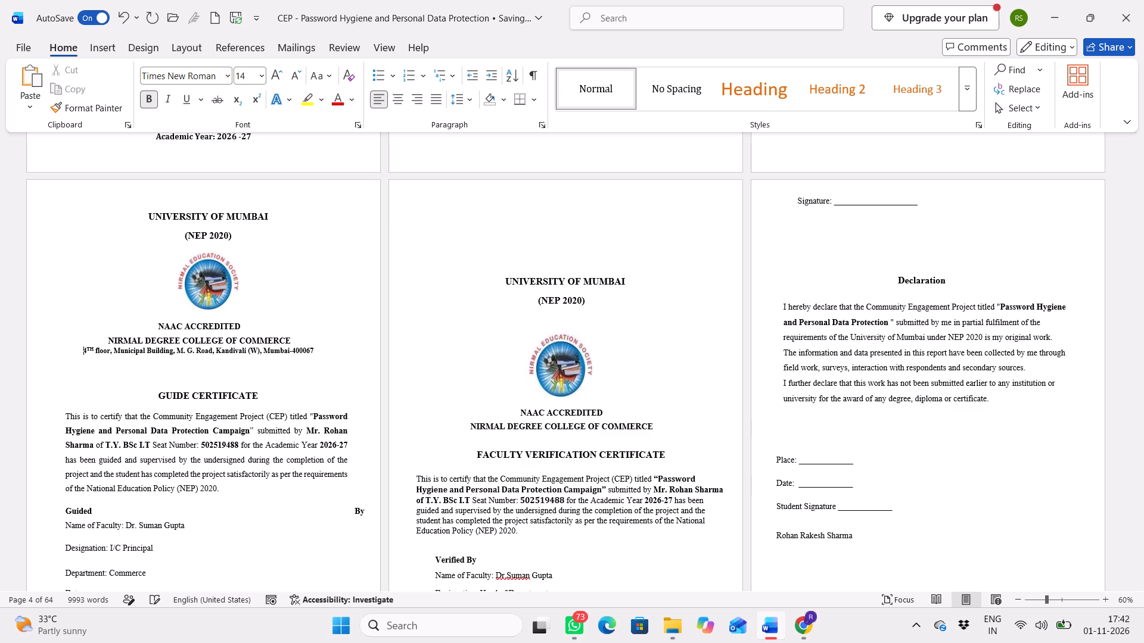
pyautogui.press('space')
pyautogui.click(103, 335)
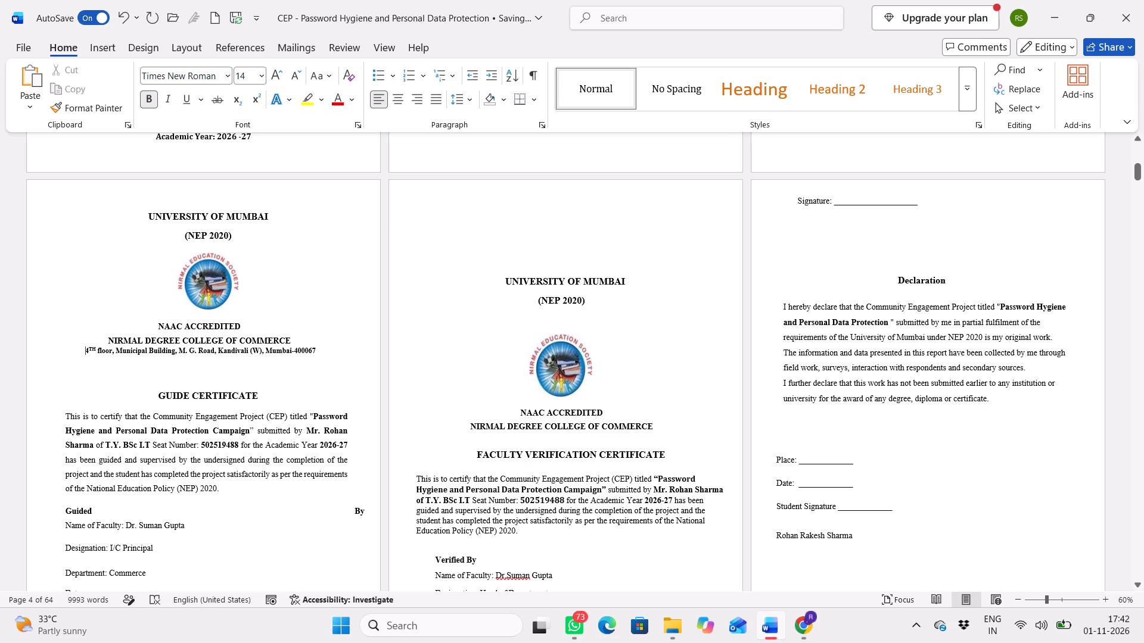
pyautogui.press('space')
pyautogui.press('space')
pyautogui.press('space')
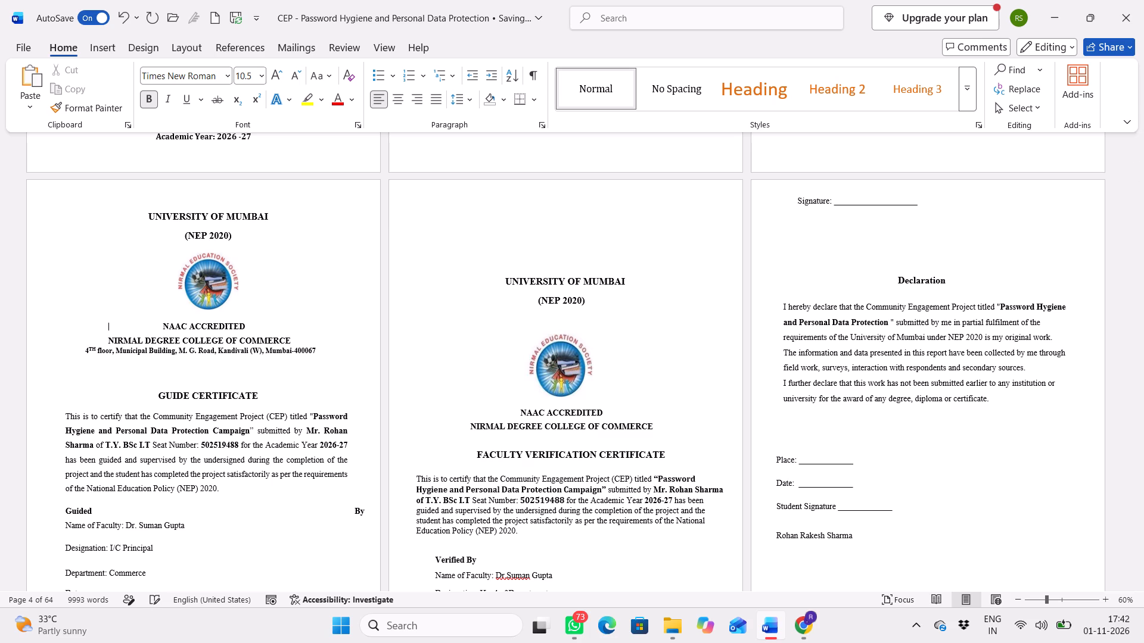
pyautogui.click(103, 339)
pyautogui.press('space')
pyautogui.press('space')
pyautogui.press('space')
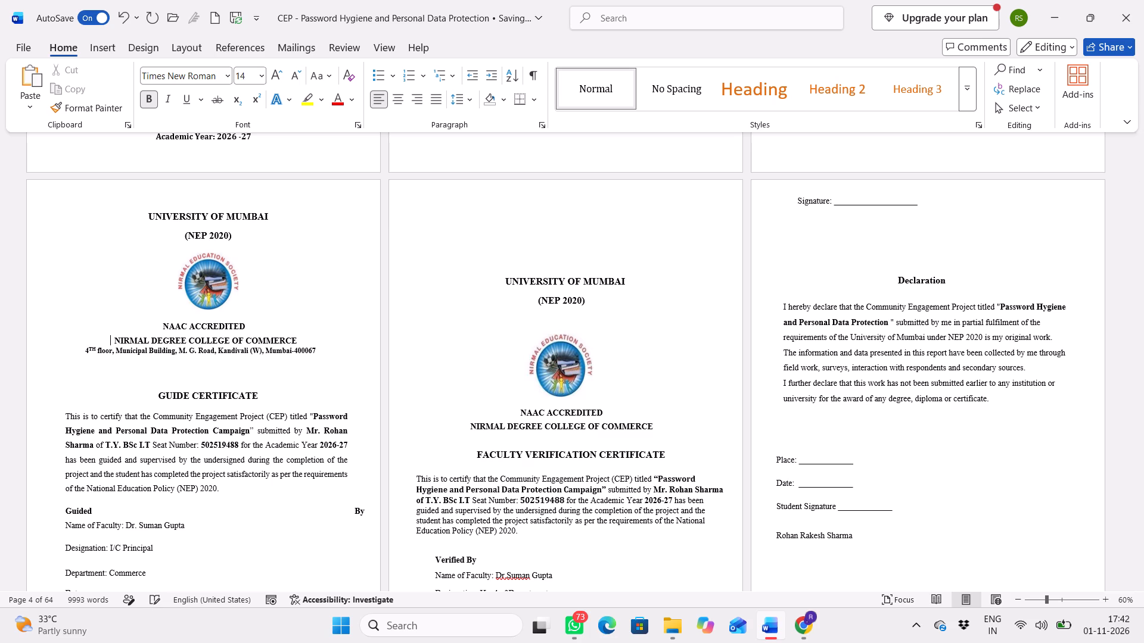
# Remove the bold formatting from the college address line on the guide certificate page.
pyautogui.scroll(2, 324, 355)
pyautogui.moveTo(321, 463); pyautogui.dragTo(315, 462)
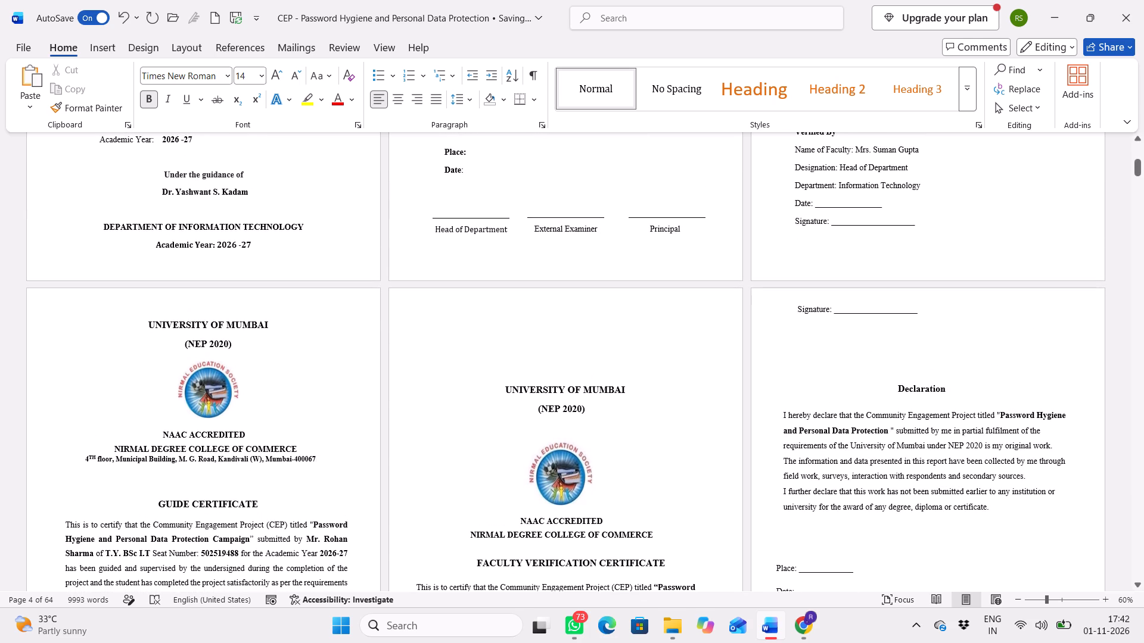
pyautogui.moveTo(315, 462); pyautogui.dragTo(58, 464)
pyautogui.click(69, 437)
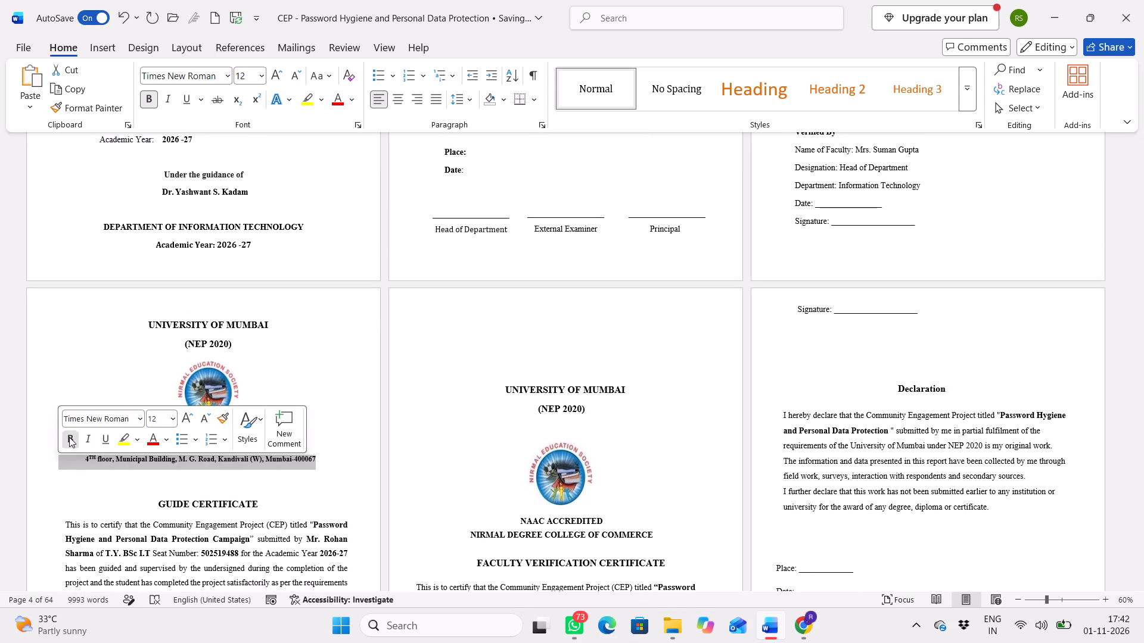
pyautogui.click(350, 361)
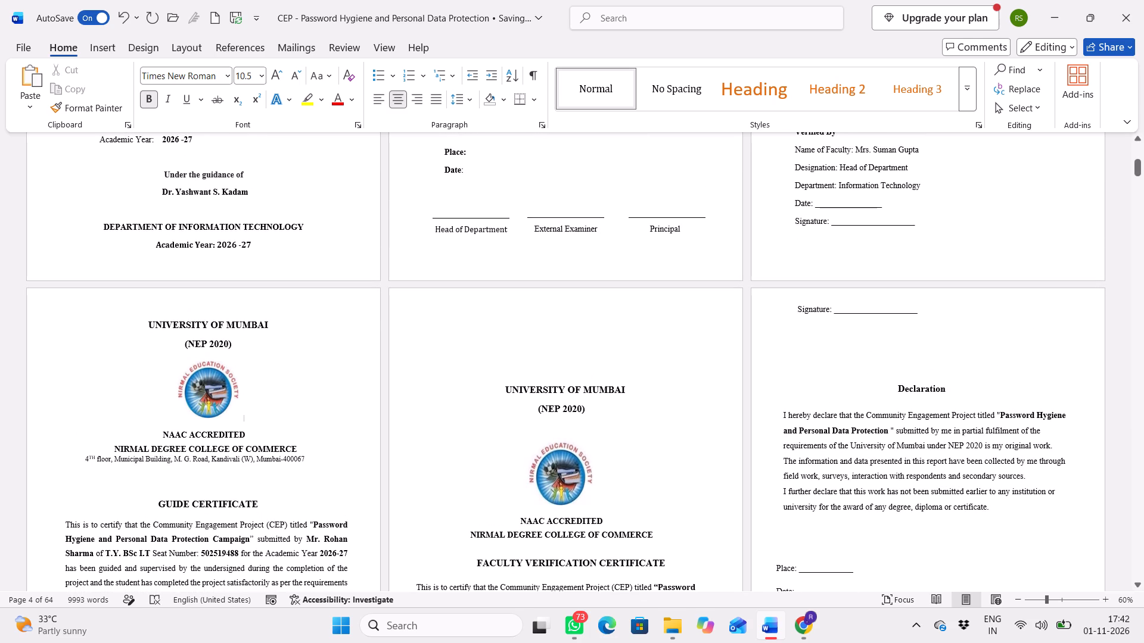
# Recentre the unbolded address line on the guide certificate page beneath the college name by adding leading spaces.
pyautogui.click(82, 461)
pyautogui.press('space')
pyautogui.press('space')
pyautogui.press('space')
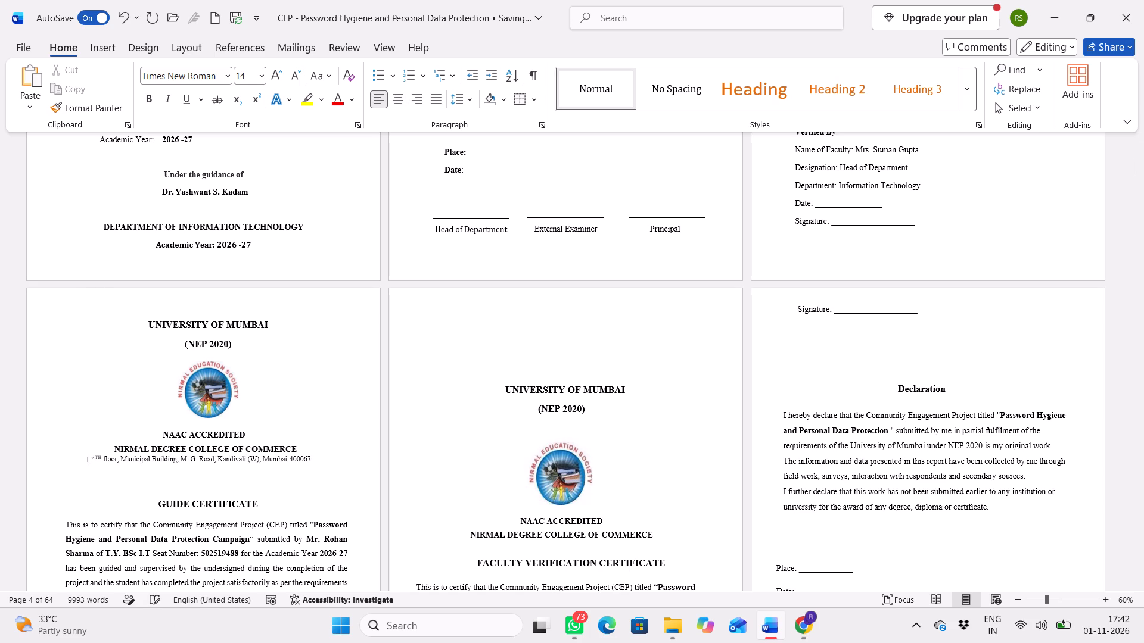
pyautogui.press('space')
pyautogui.press('space')
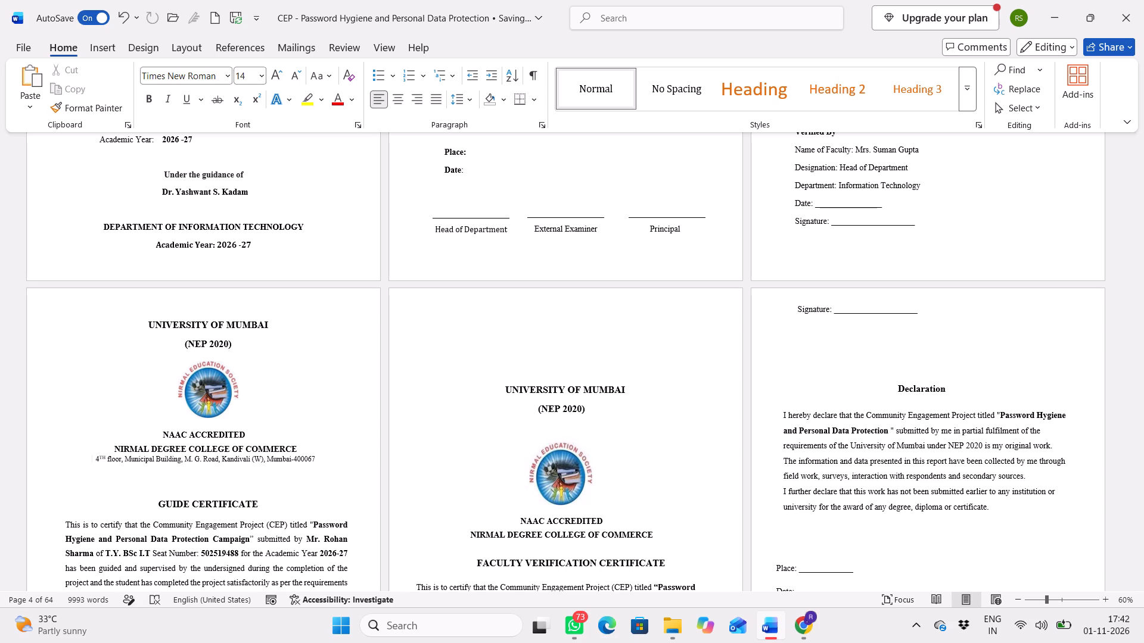
# Remove the bold formatting from the college address above the CERTIFICATE heading on page 2.
pyautogui.scroll(2, 203, 455)
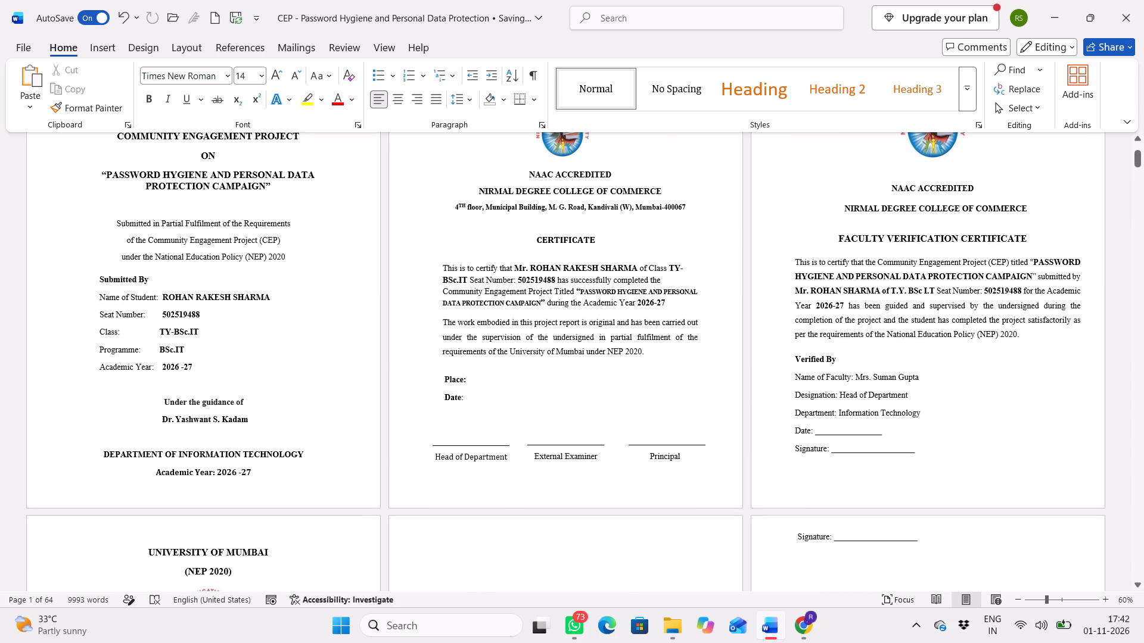
pyautogui.moveTo(454, 206); pyautogui.dragTo(680, 210)
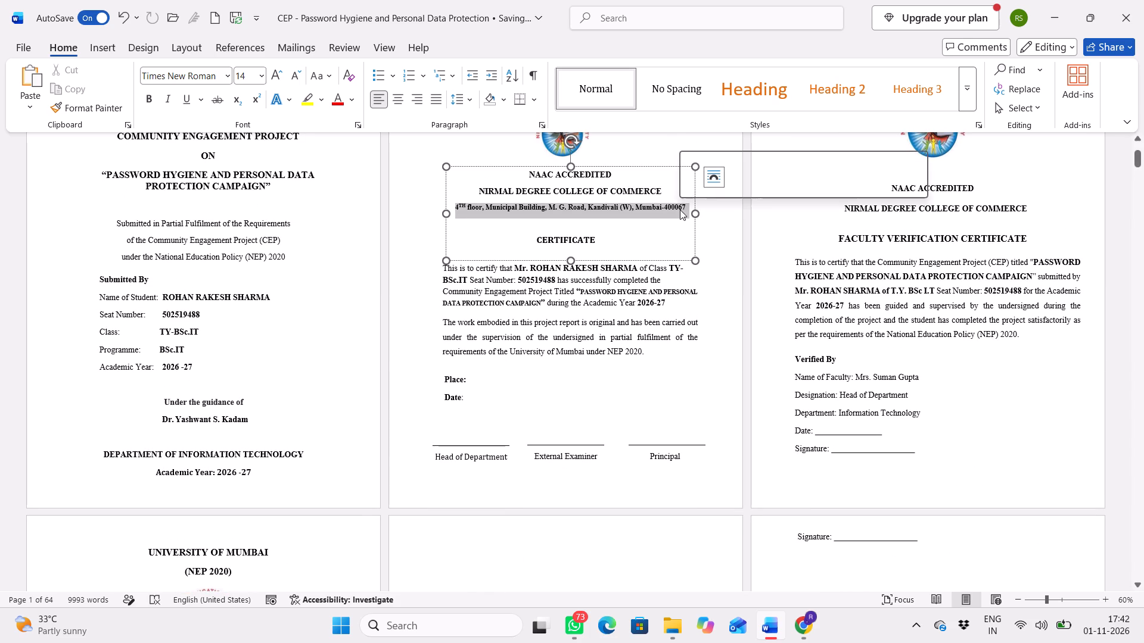
pyautogui.click(695, 193)
pyautogui.click(732, 344)
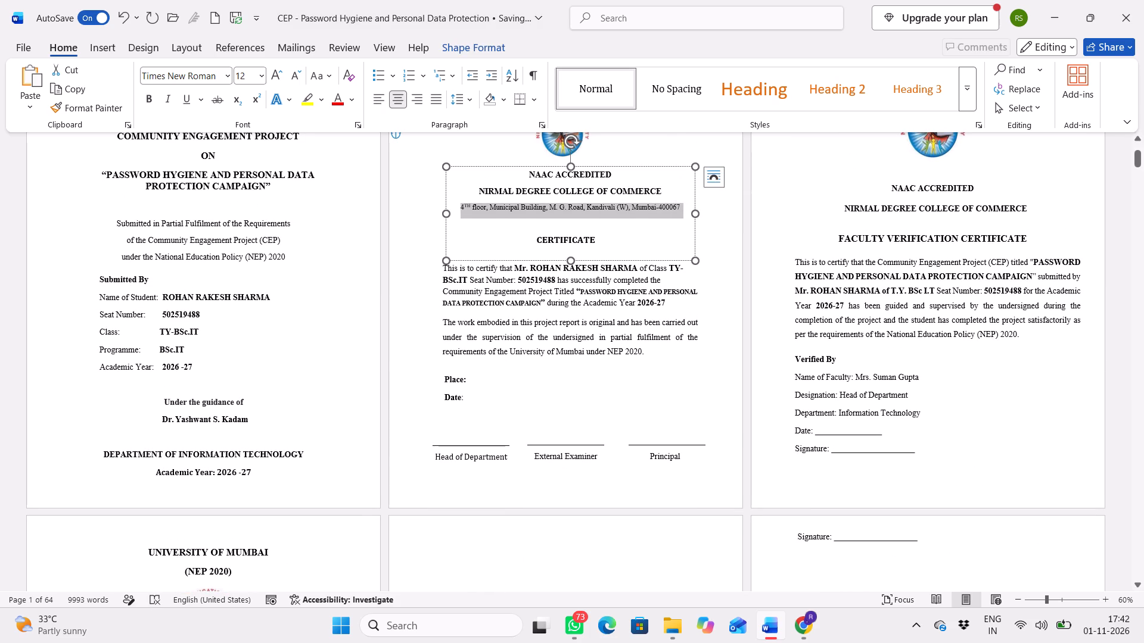
pyautogui.hscroll(1, 633, 348)
# Remove the blank line between the logo and NAAC ACCREDITED on page 3.
pyautogui.scroll(1, 633, 348)
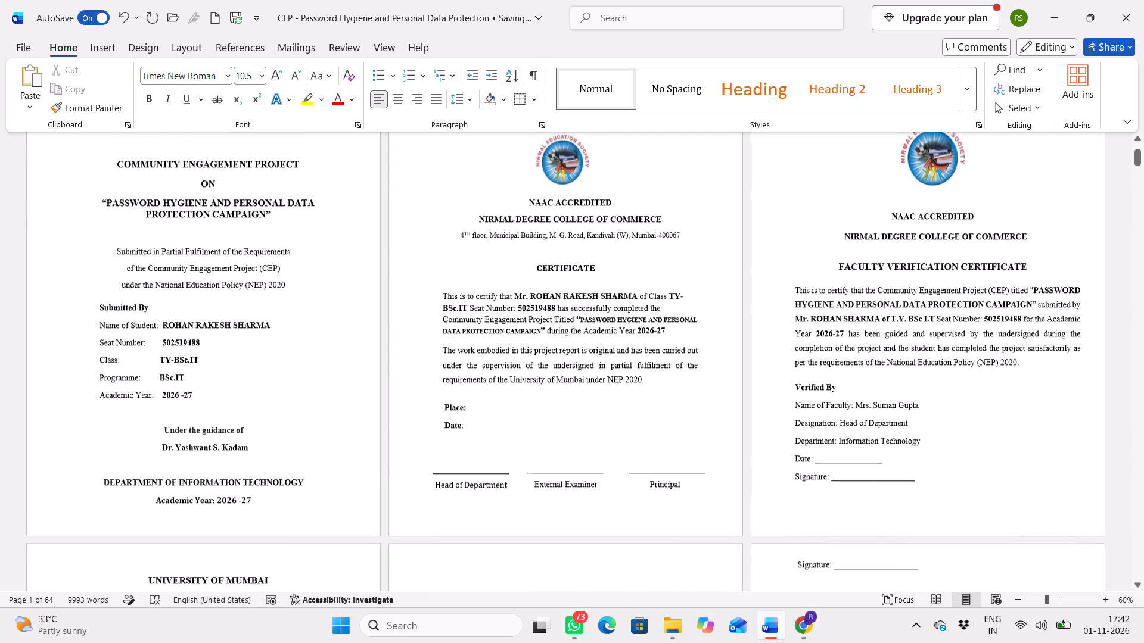
pyautogui.click(898, 203)
pyautogui.press('BackSpace')
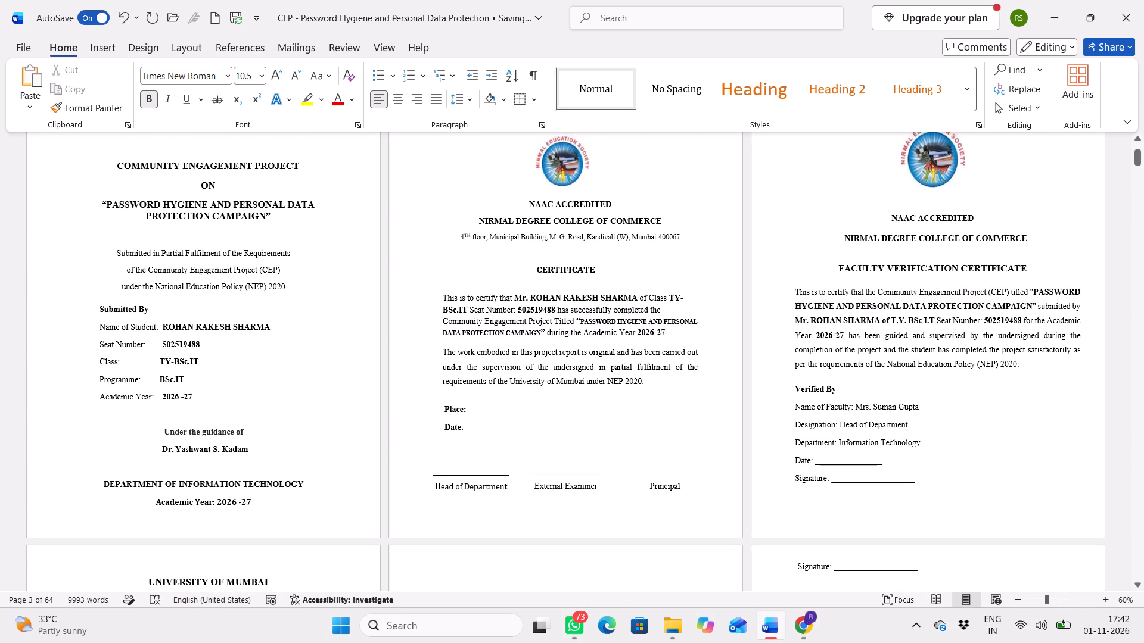
pyautogui.press('BackSpace')
pyautogui.click(1031, 219)
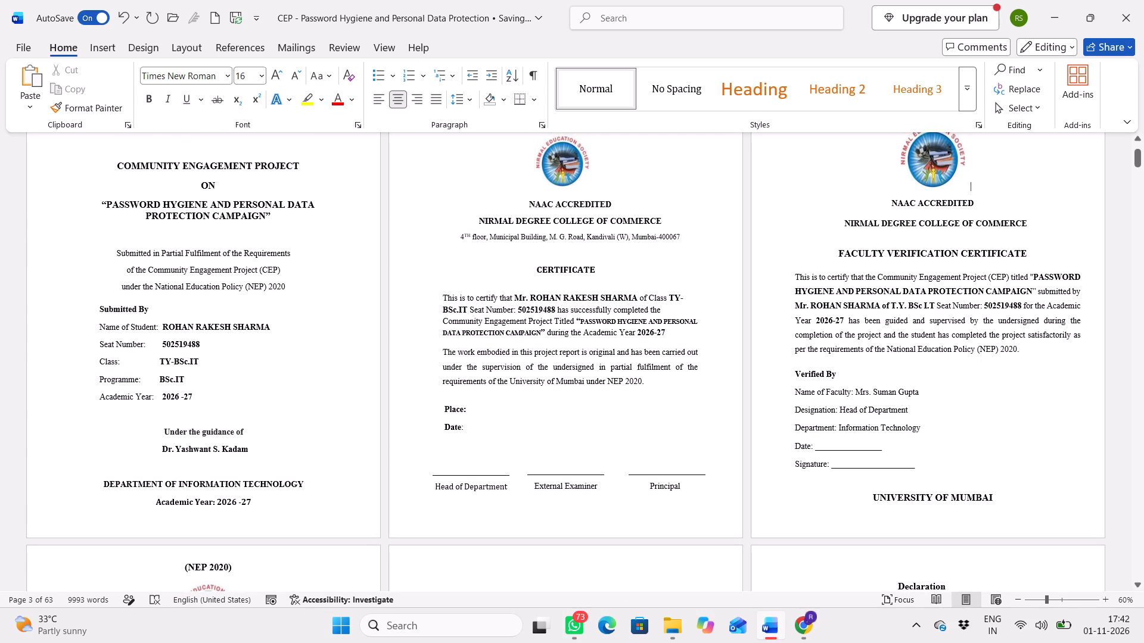
pyautogui.scroll(1, 943, 279)
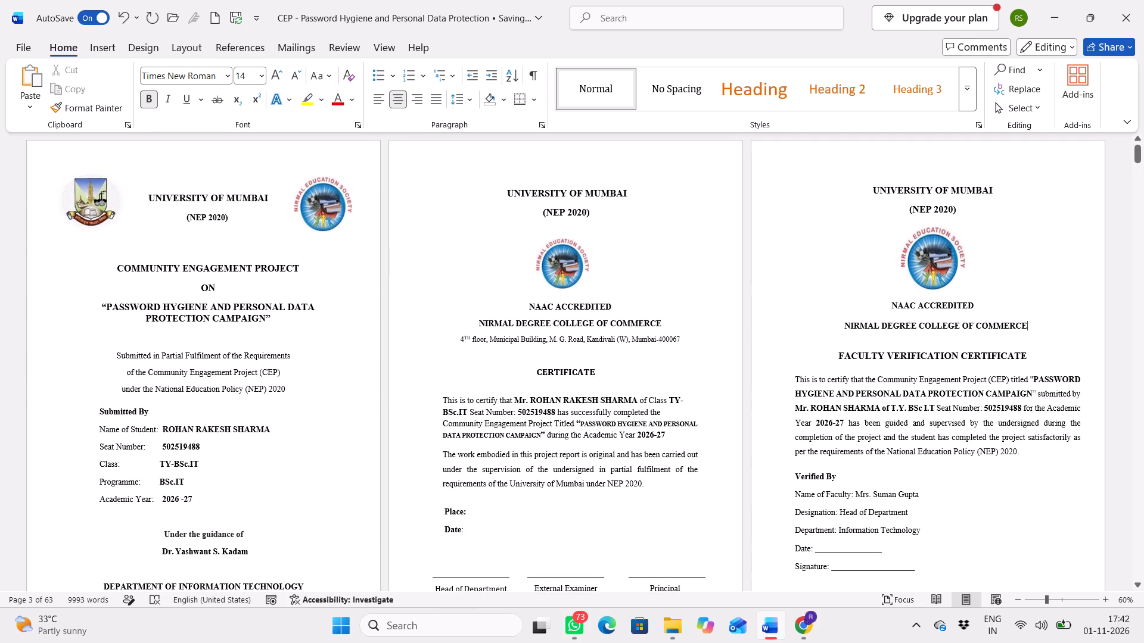
# Delete the duplicate faculty verification certificate on page 3, from UNIVERSITY OF MUMBAI through its Signature line.
pyautogui.click(870, 176)
pyautogui.moveTo(863, 173); pyautogui.dragTo(1006, 492)
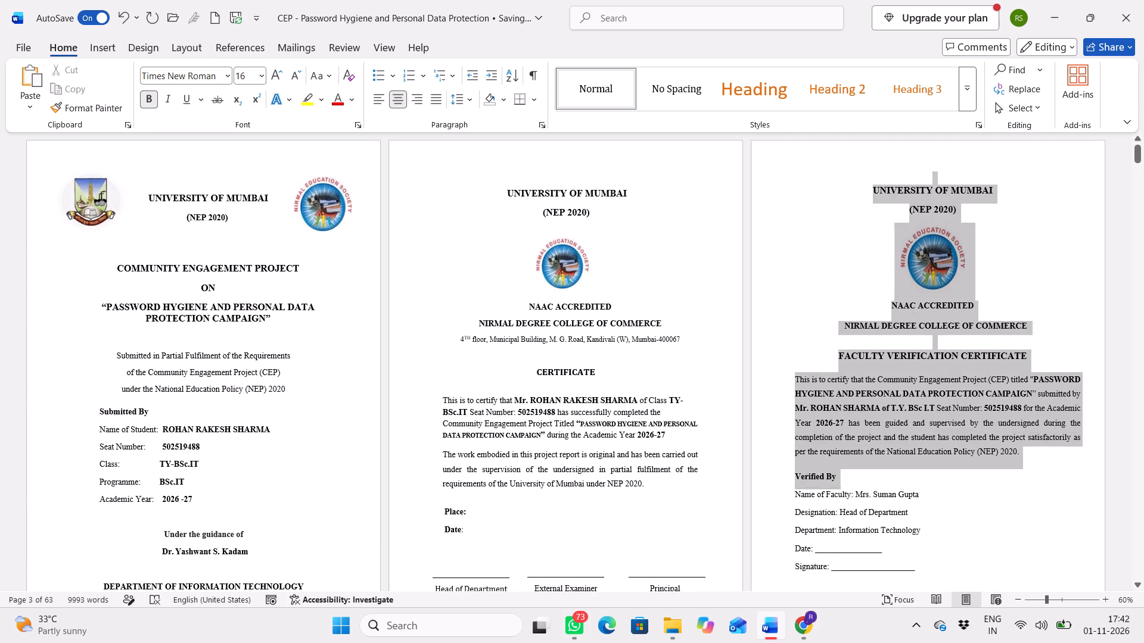
pyautogui.moveTo(1006, 492); pyautogui.dragTo(1011, 255)
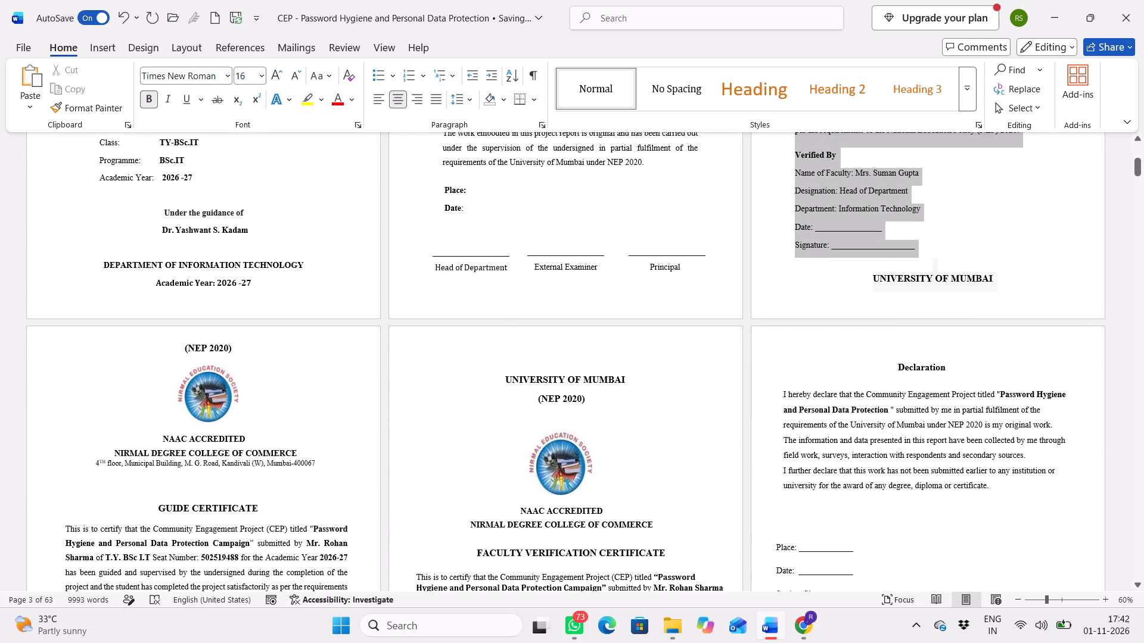
pyautogui.moveTo(1011, 255); pyautogui.dragTo(1011, 254)
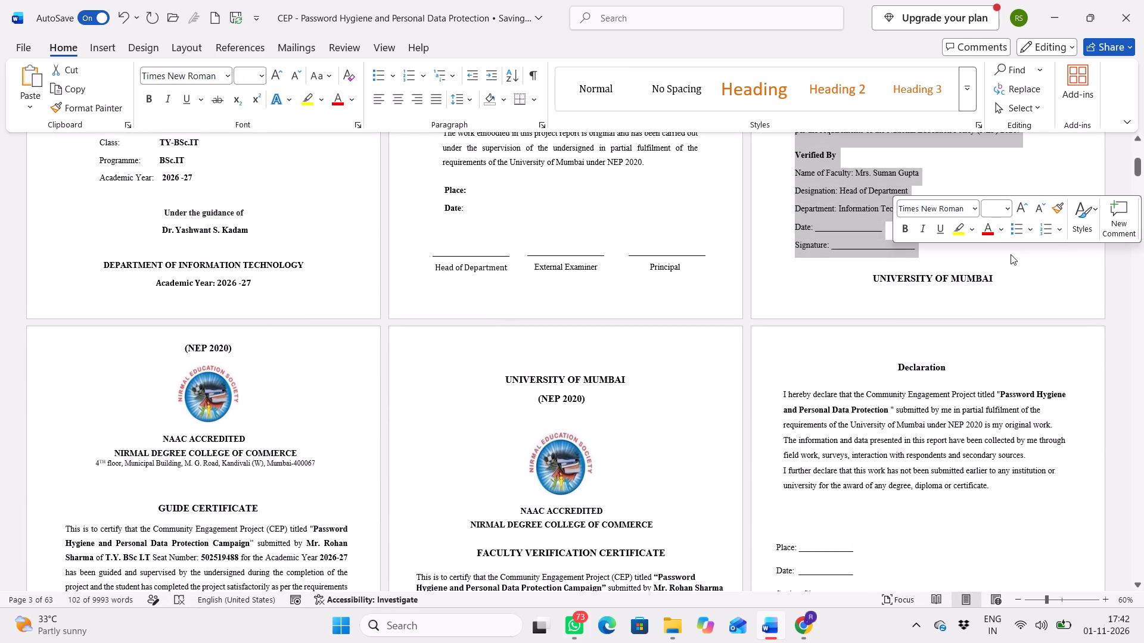
pyautogui.press('Delete')
pyautogui.scroll(1, 1011, 254)
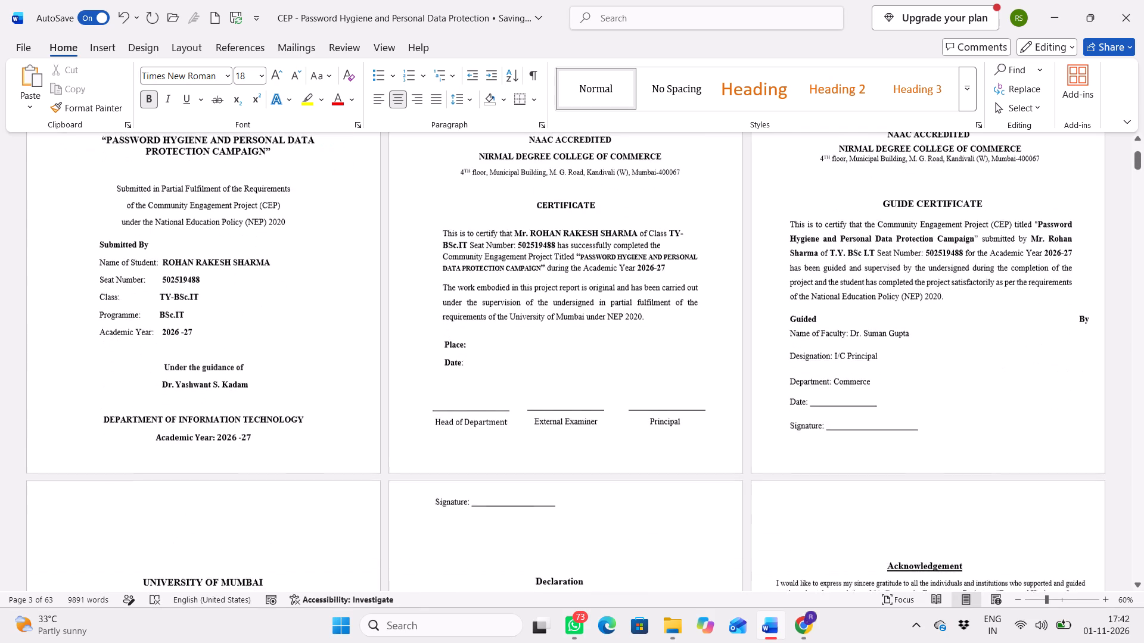
pyautogui.scroll(2, 1011, 254)
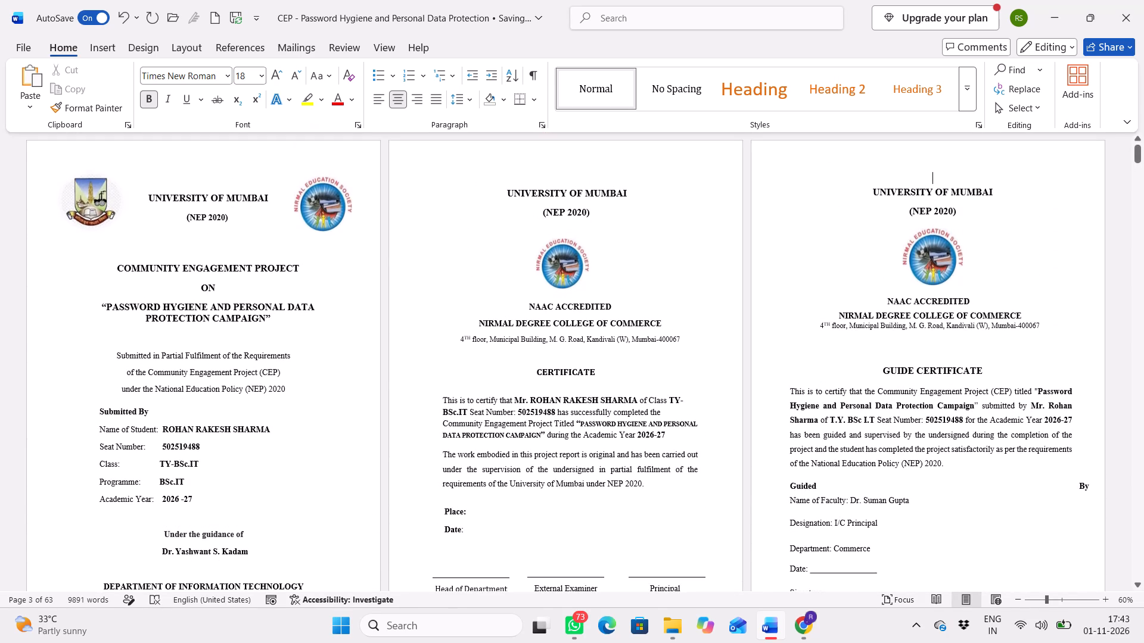
pyautogui.scroll(1, 1011, 254)
# Remove the leading spaces before the college address on the guide certificate page.
pyautogui.scroll(-1, 1011, 254)
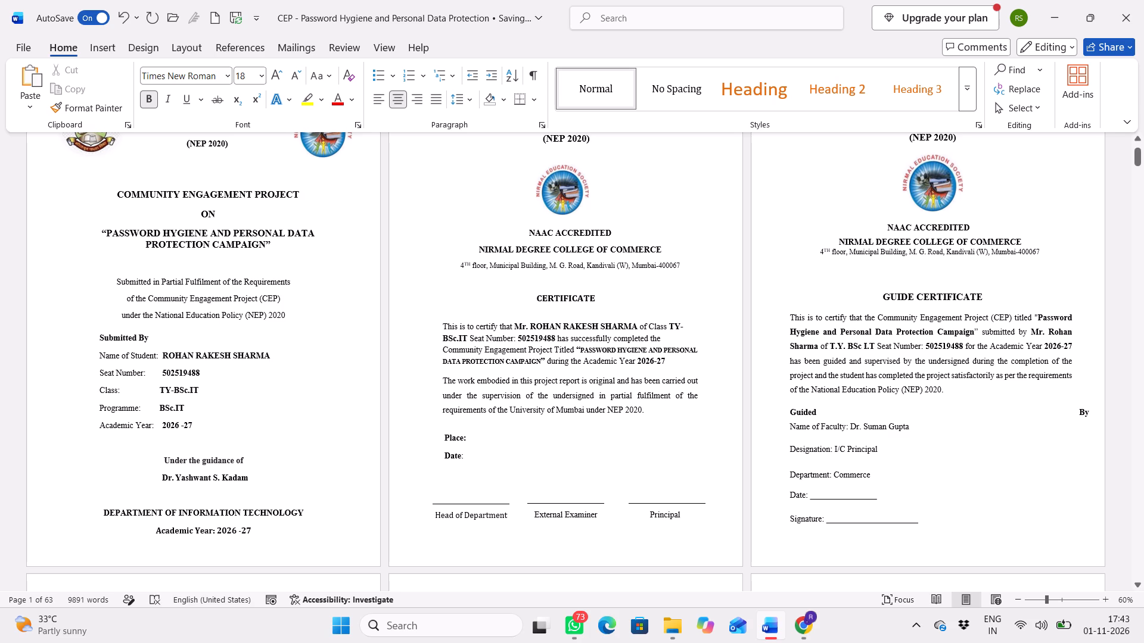
pyautogui.click(818, 257)
pyautogui.press('BackSpace')
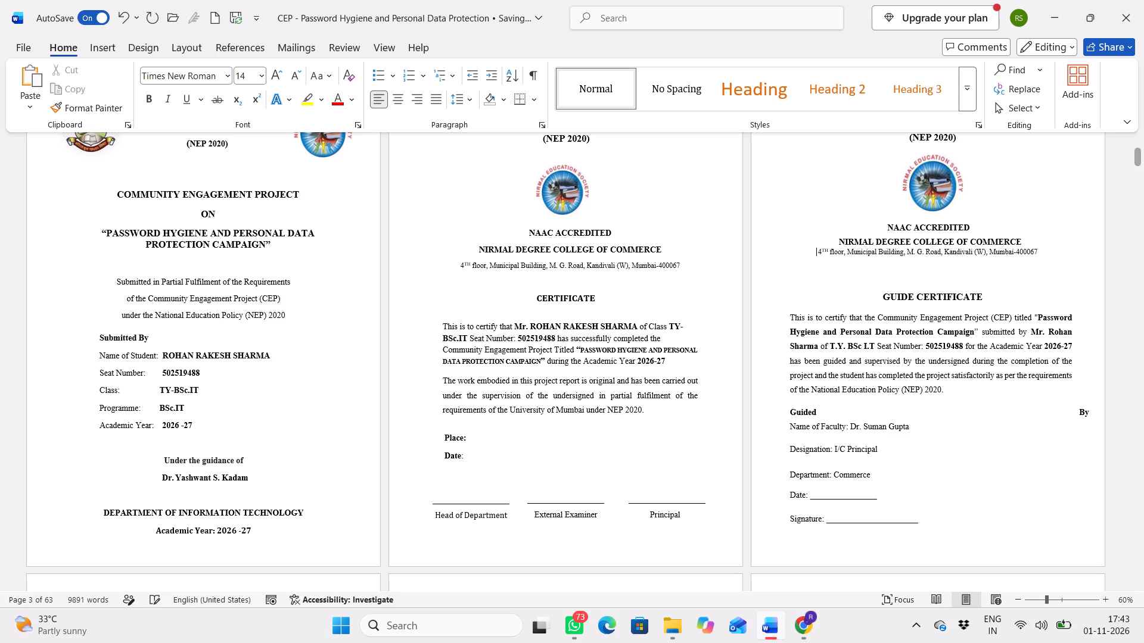
pyautogui.press('BackSpace')
pyautogui.press('BackSpace')
pyautogui.press('BackSpace')
pyautogui.press('BackSpace')
pyautogui.press('BackSpace')
pyautogui.press('BackSpace')
pyautogui.press('BackSpace')
pyautogui.press('BackSpace')
pyautogui.press('BackSpace')
pyautogui.press('BackSpace')
pyautogui.press('BackSpace')
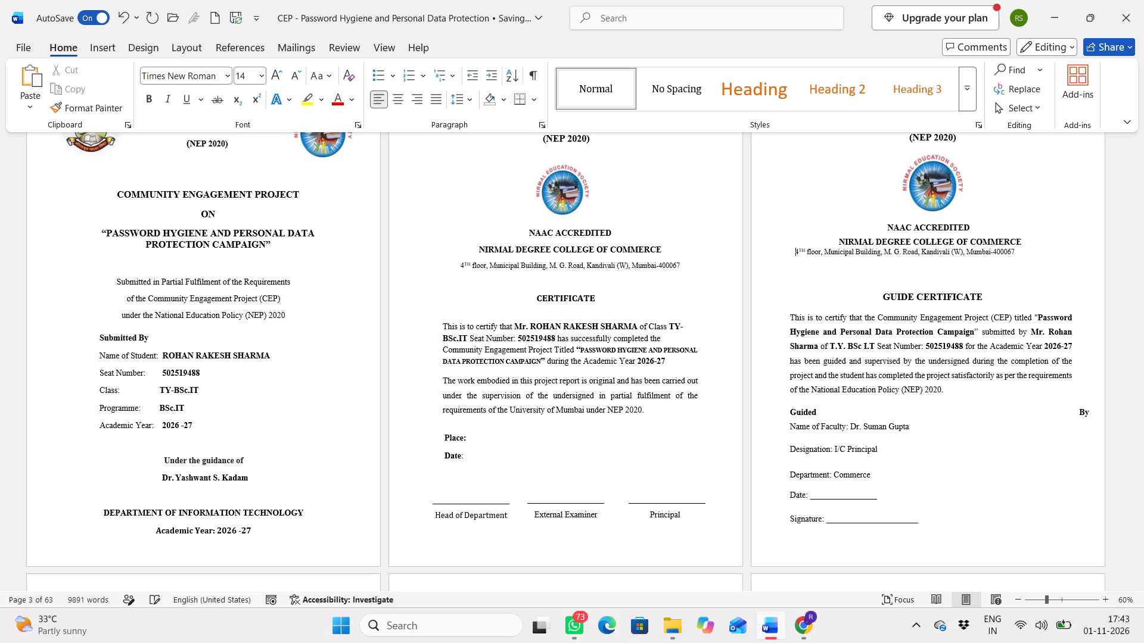
pyautogui.press('BackSpace')
pyautogui.press('BackSpace')
pyautogui.press('BackSpace')
pyautogui.press('BackSpace')
pyautogui.press('BackSpace')
pyautogui.press('BackSpace')
pyautogui.press('BackSpace')
pyautogui.press('BackSpace')
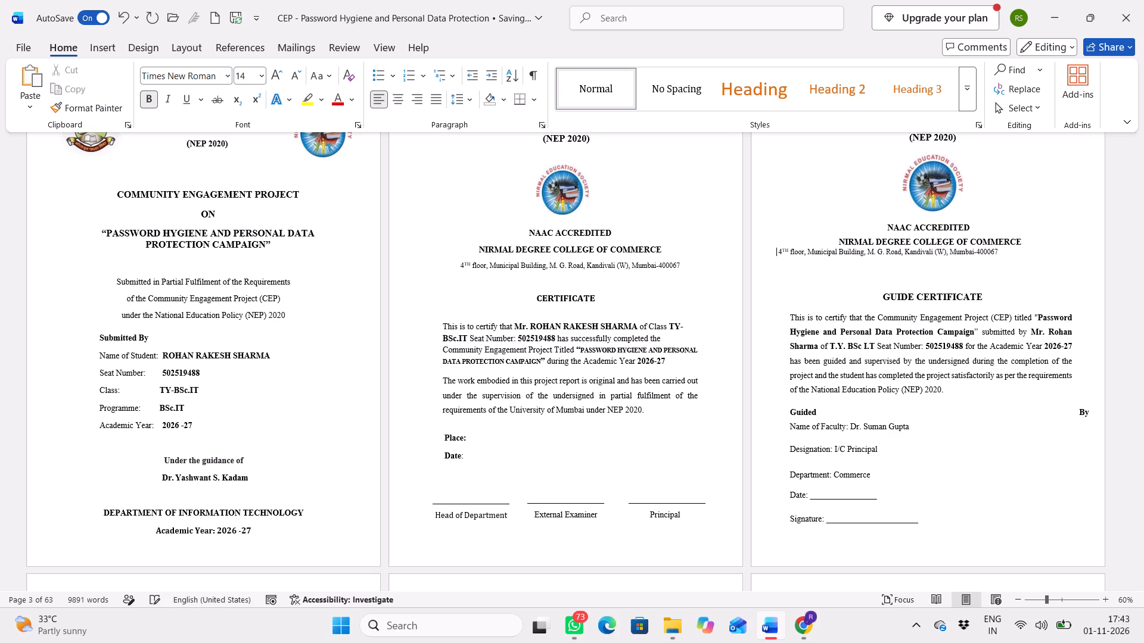
pyautogui.press('BackSpace')
# Move the college address down onto its own paragraph below the college name on the guide certificate page and recentre it with leading spaces.
pyautogui.press('Return')
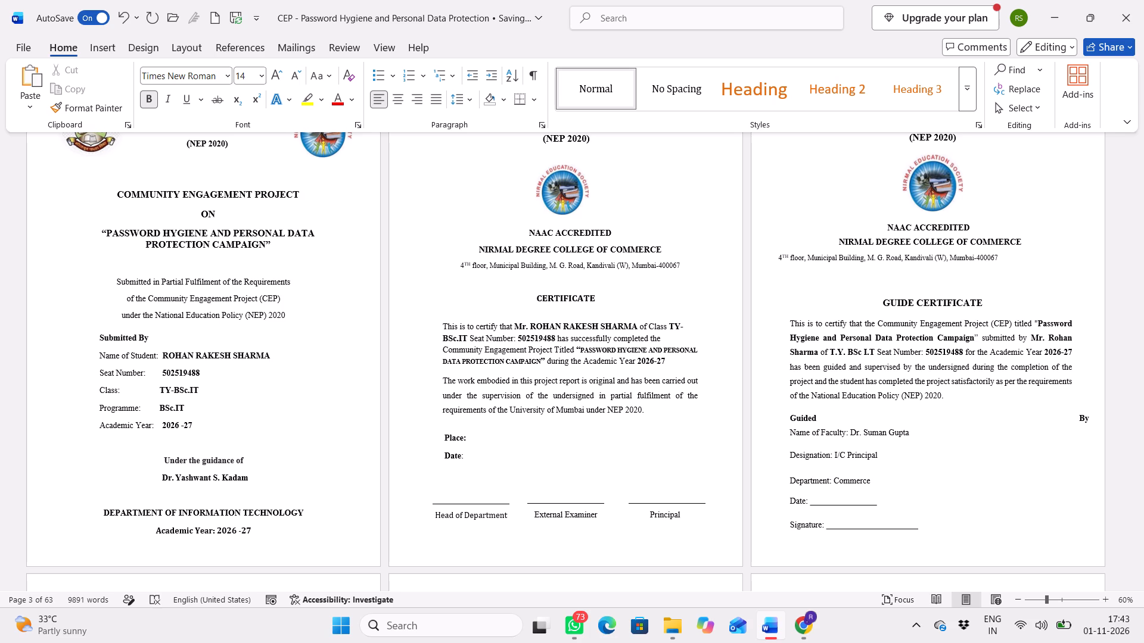
pyautogui.press('space')
pyautogui.press('space')
pyautogui.press('space')
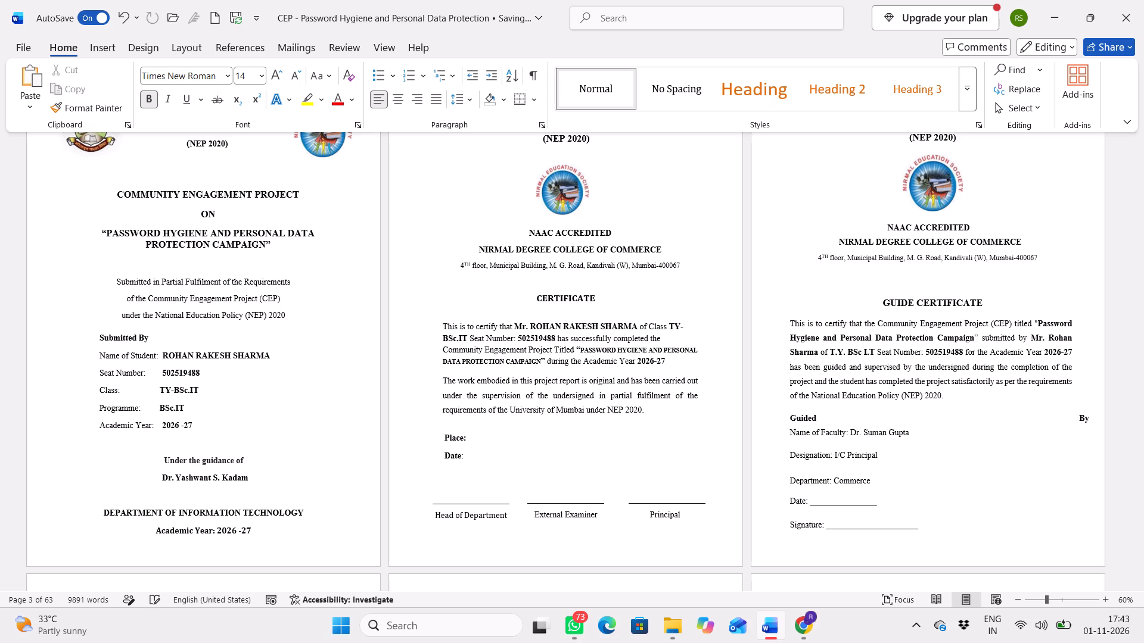
pyautogui.press('space')
pyautogui.press('space')
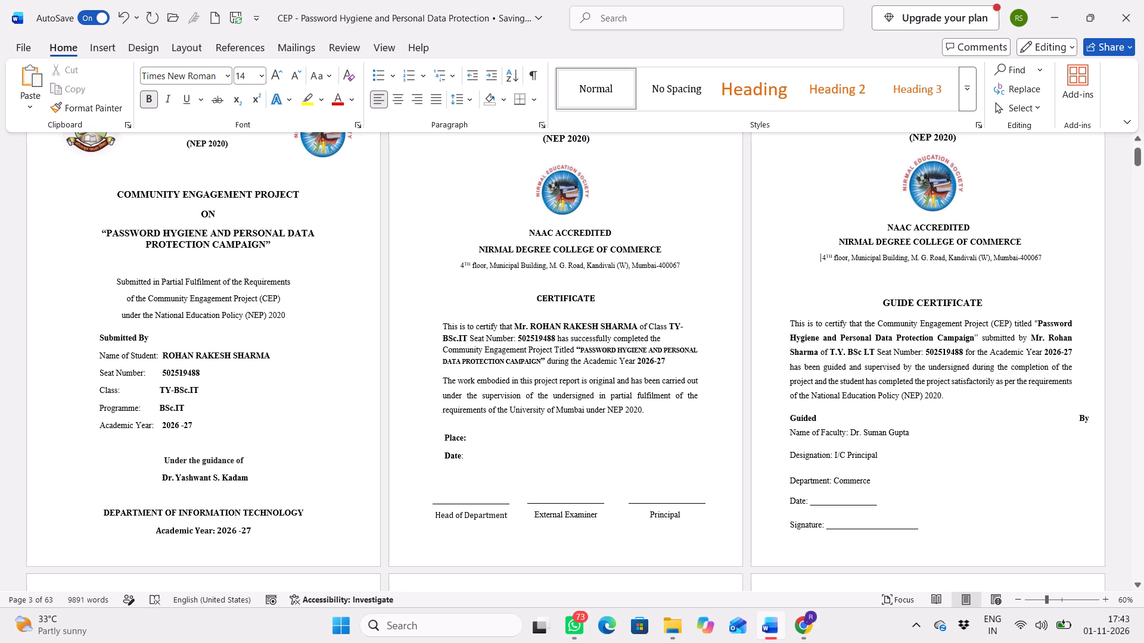
# Delete the blank lines and stray spaces above UNIVERSITY OF MUMBAI on the faculty verification certificate page.
pyautogui.scroll(-3, 810, 283)
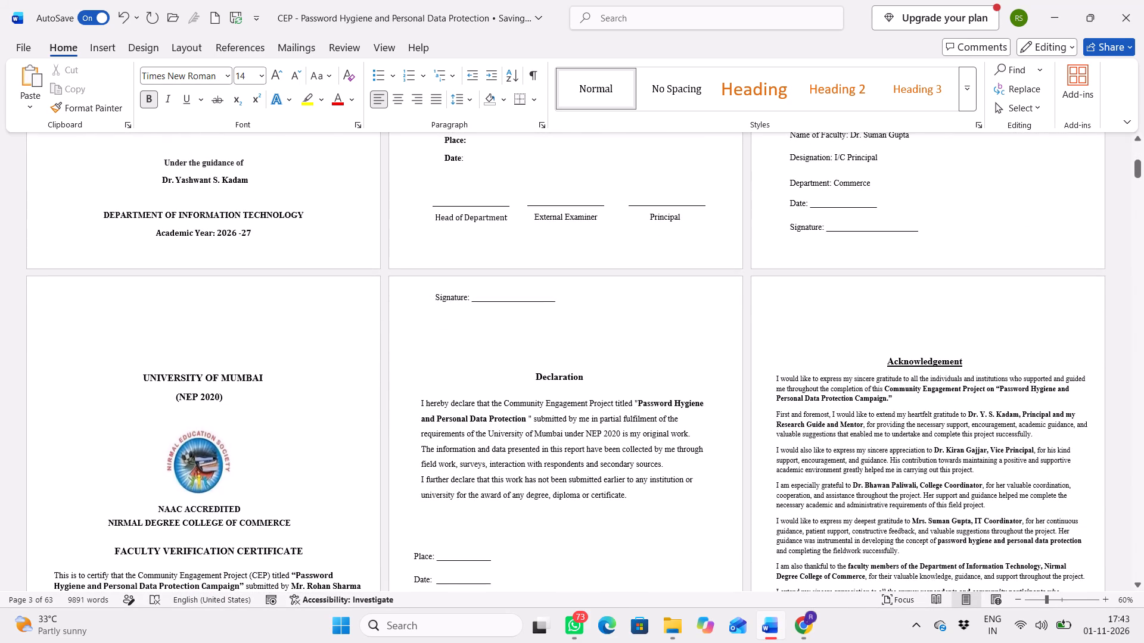
pyautogui.click(164, 344)
pyautogui.press('BackSpace')
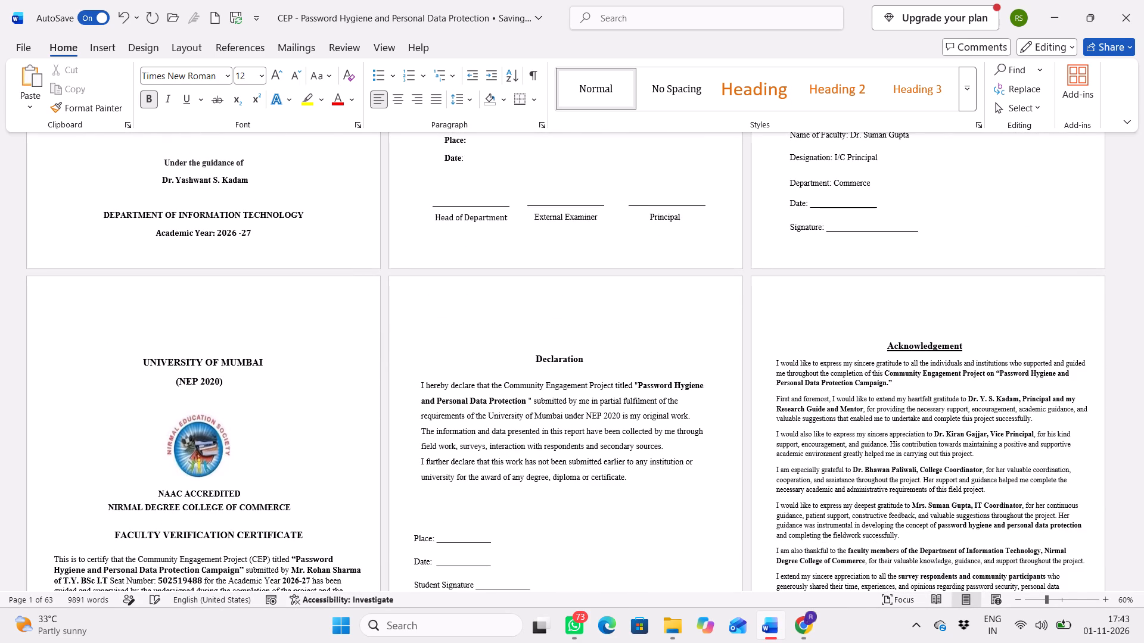
pyautogui.press('BackSpace')
pyautogui.press('BackSpace')
pyautogui.press('BackSpace')
pyautogui.press('BackSpace')
pyautogui.press('BackSpace')
pyautogui.press('BackSpace')
pyautogui.press('BackSpace')
pyautogui.press('BackSpace')
pyautogui.press('BackSpace')
pyautogui.press('BackSpace')
pyautogui.press('BackSpace')
pyautogui.press('BackSpace')
pyautogui.press('BackSpace')
pyautogui.press('BackSpace')
pyautogui.press('BackSpace')
pyautogui.press('BackSpace')
pyautogui.press('BackSpace')
pyautogui.press('BackSpace')
pyautogui.press('BackSpace')
pyautogui.press('BackSpace')
pyautogui.press('BackSpace')
pyautogui.press('BackSpace')
pyautogui.press('BackSpace')
pyautogui.press('BackSpace')
pyautogui.press('BackSpace')
pyautogui.press('BackSpace')
pyautogui.press('BackSpace')
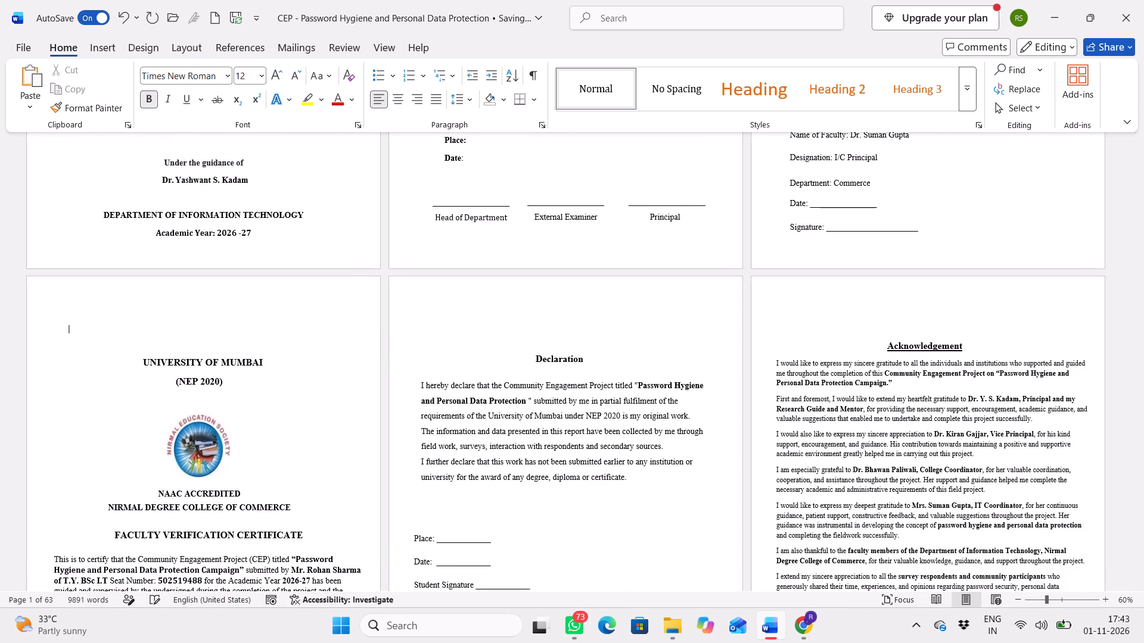
pyautogui.press('BackSpace')
pyautogui.press('BackSpace')
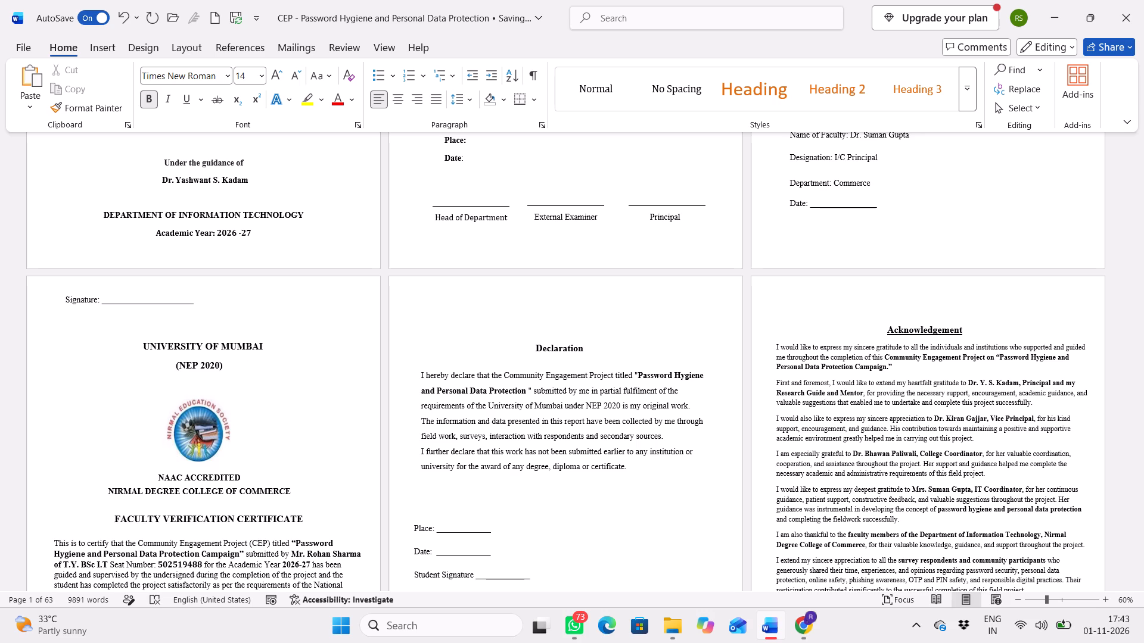
# Delete the empty lines following the guide certificate's Signature line so that it fits back on page 3.
pyautogui.press('Return')
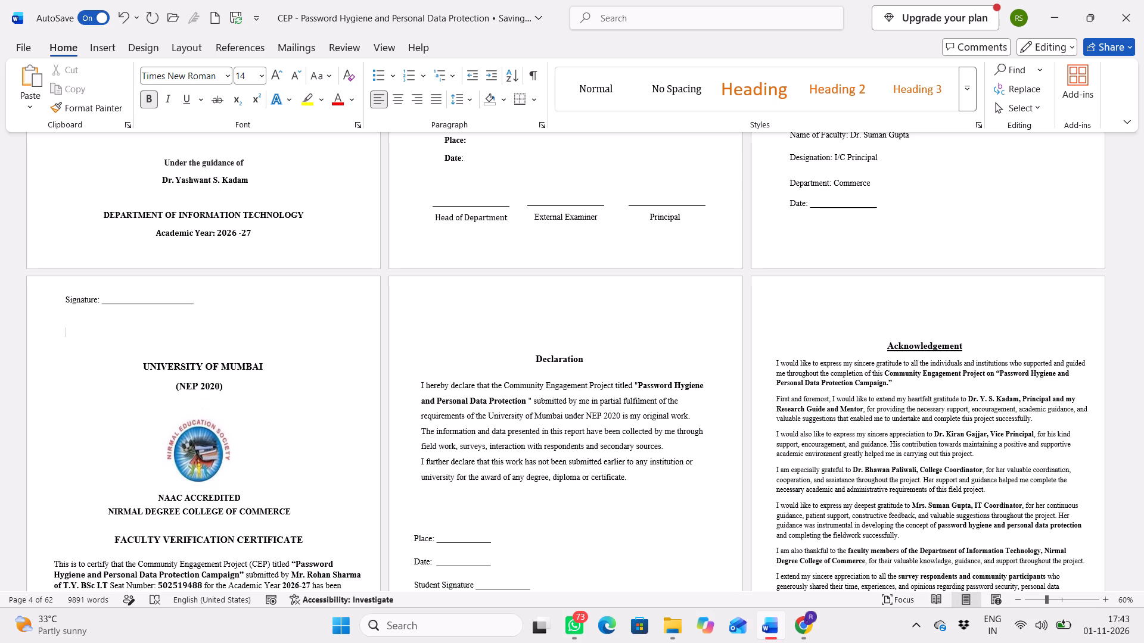
pyautogui.scroll(5, 164, 344)
pyautogui.keyDown('ctrl'); pyautogui.scroll(-2, 164, 344); pyautogui.keyUp('ctrl')
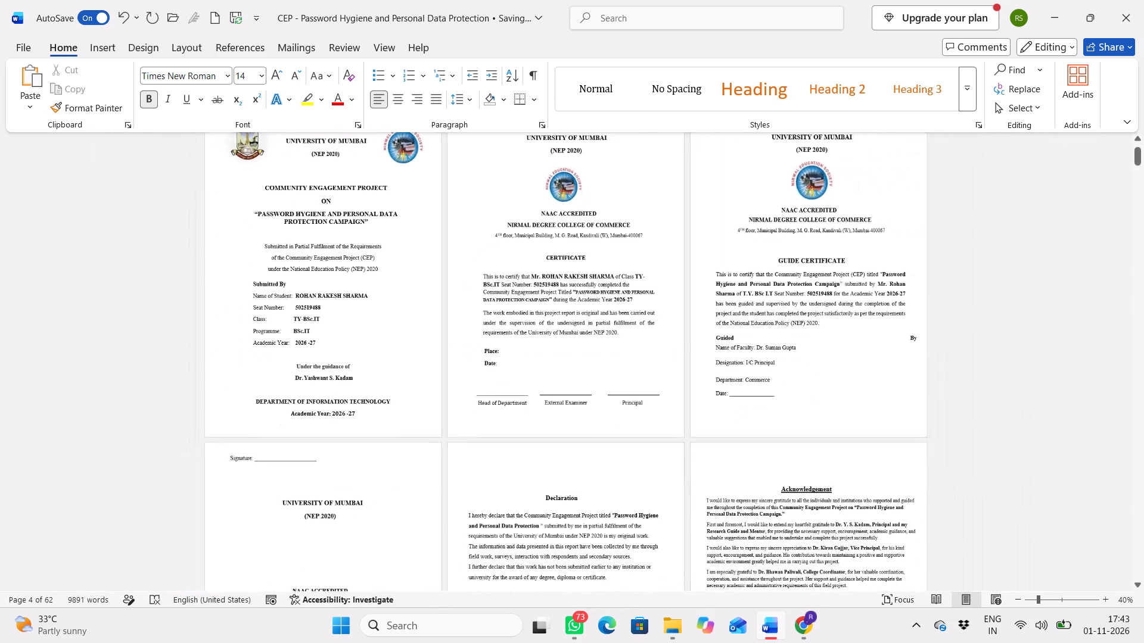
pyautogui.scroll(-1, 164, 344)
pyautogui.scroll(1, 178, 536)
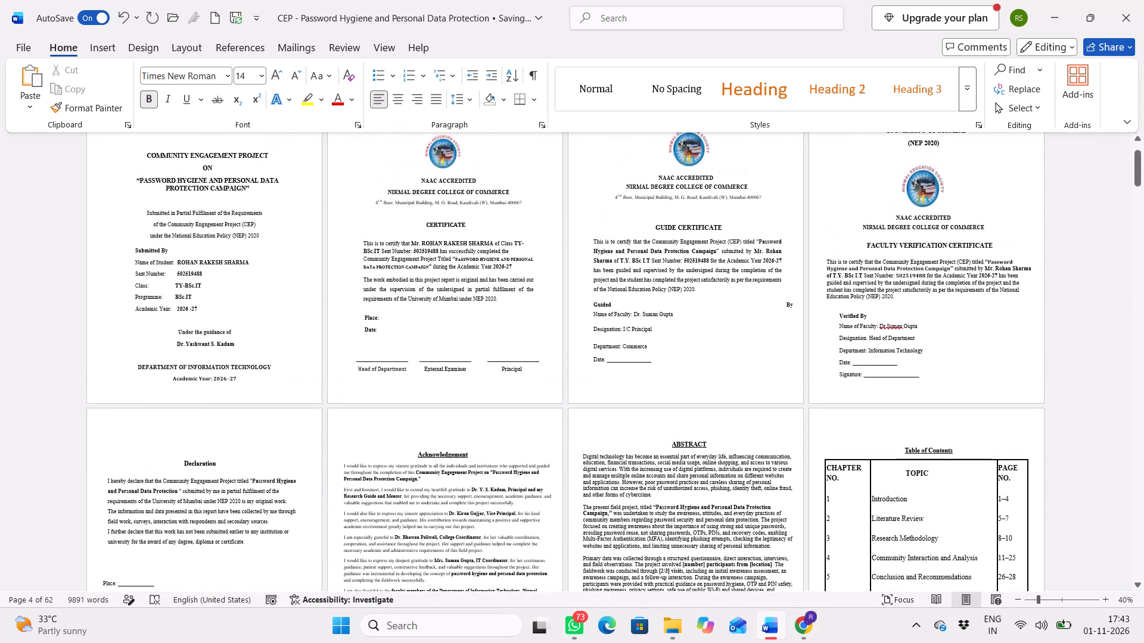
pyautogui.scroll(2, 178, 536)
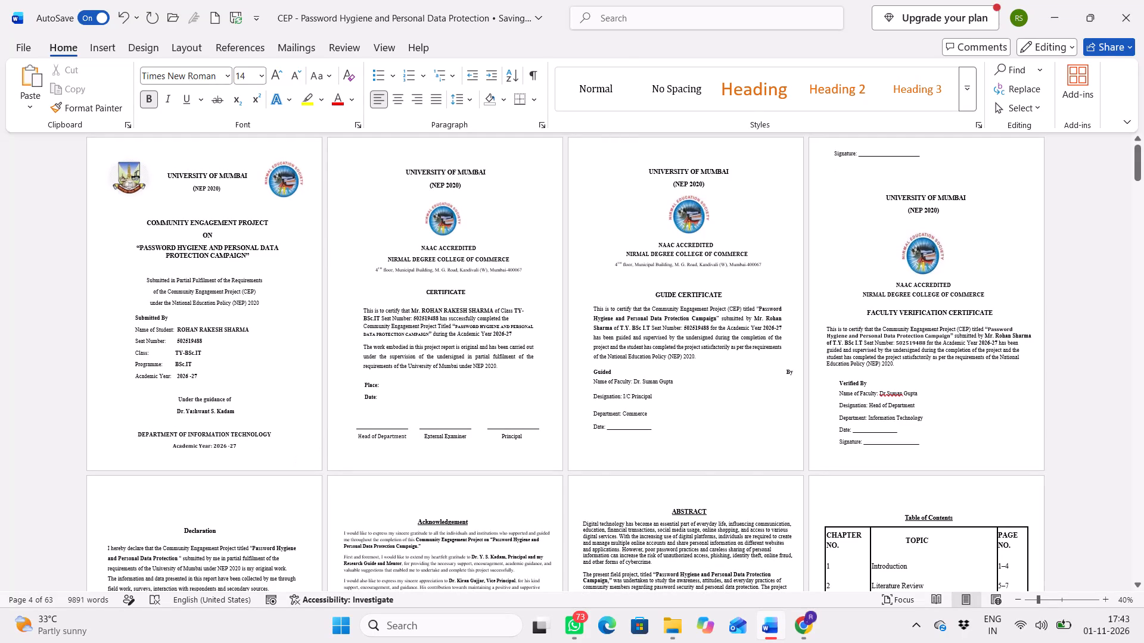
pyautogui.press('BackSpace')
pyautogui.press('BackSpace')
pyautogui.press('BackSpace')
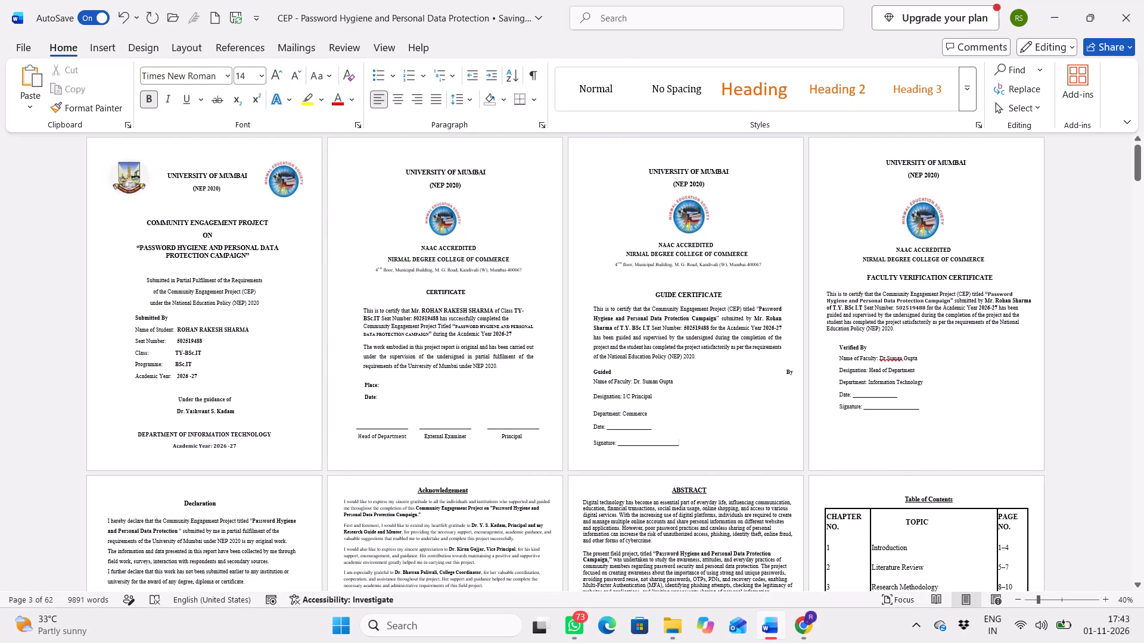
# Insert a blank line above UNIVERSITY OF MUMBAI at the top of the faculty verification certificate page.
pyautogui.keyDown('ctrl'); pyautogui.scroll(2, 862, 386); pyautogui.keyUp('ctrl')
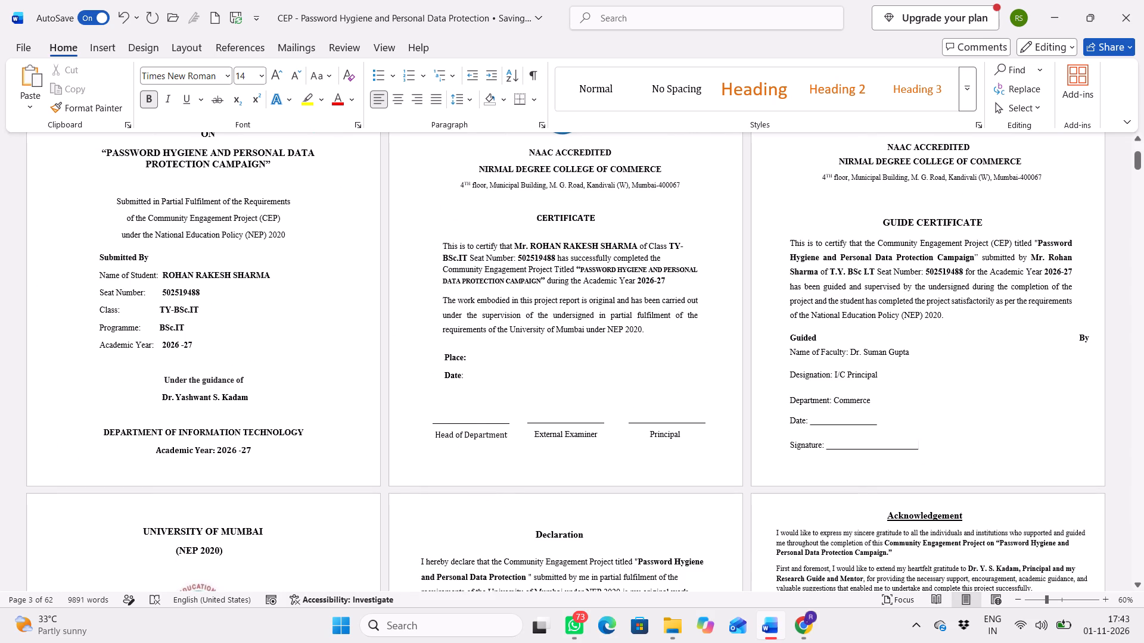
pyautogui.scroll(-1, 854, 367)
pyautogui.scroll(1, 854, 367)
pyautogui.scroll(-1, 854, 367)
pyautogui.scroll(1, 854, 367)
pyautogui.keyDown('ctrl'); pyautogui.scroll(-5, 854, 367); pyautogui.keyUp('ctrl')
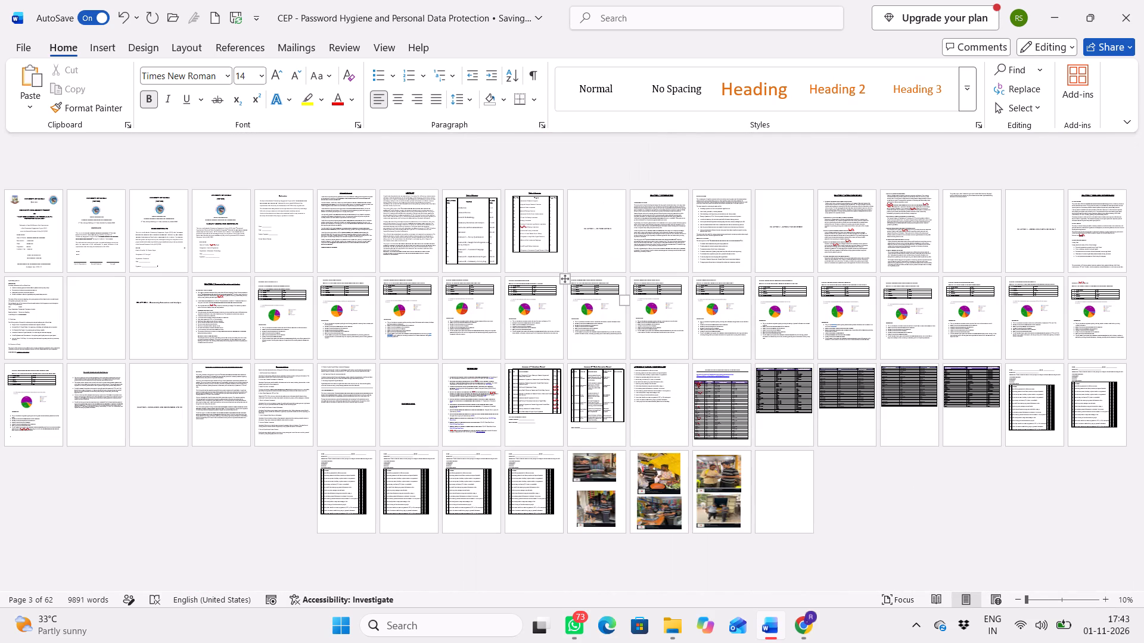
pyautogui.keyDown('ctrl'); pyautogui.scroll(3, 156, 244); pyautogui.keyUp('ctrl')
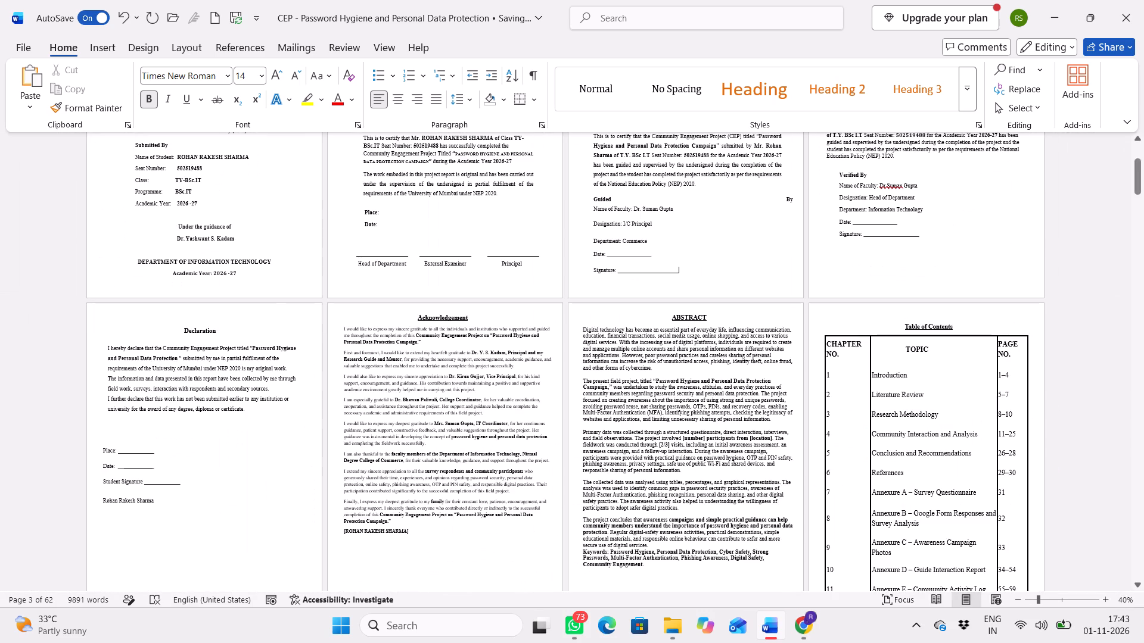
pyautogui.scroll(4, 290, 284)
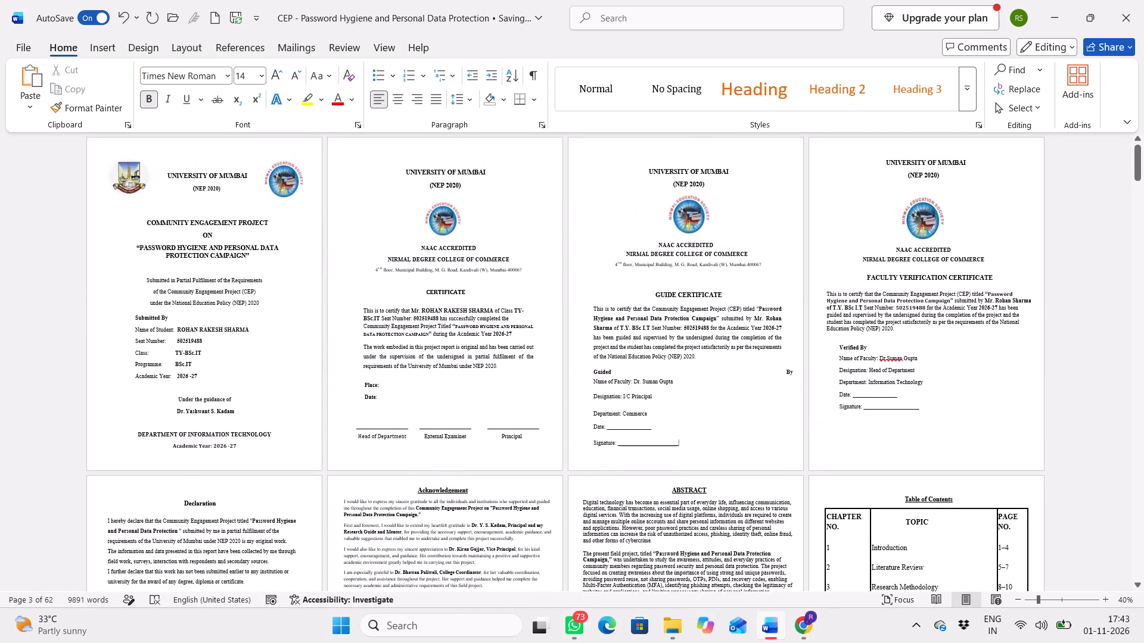
pyautogui.click(863, 148)
pyautogui.press('Return')
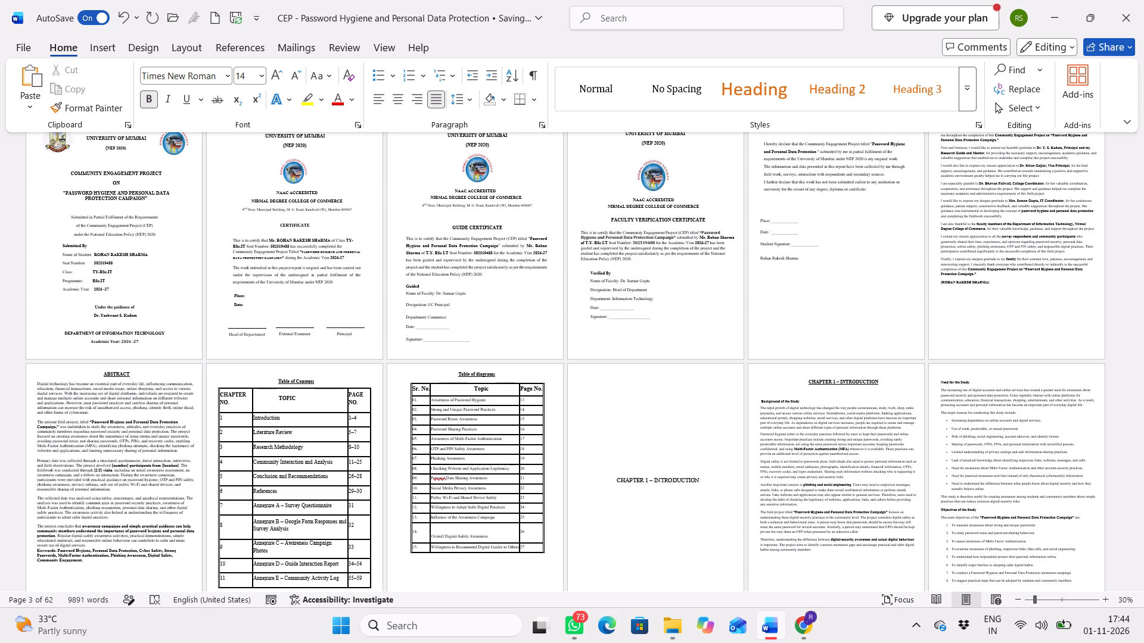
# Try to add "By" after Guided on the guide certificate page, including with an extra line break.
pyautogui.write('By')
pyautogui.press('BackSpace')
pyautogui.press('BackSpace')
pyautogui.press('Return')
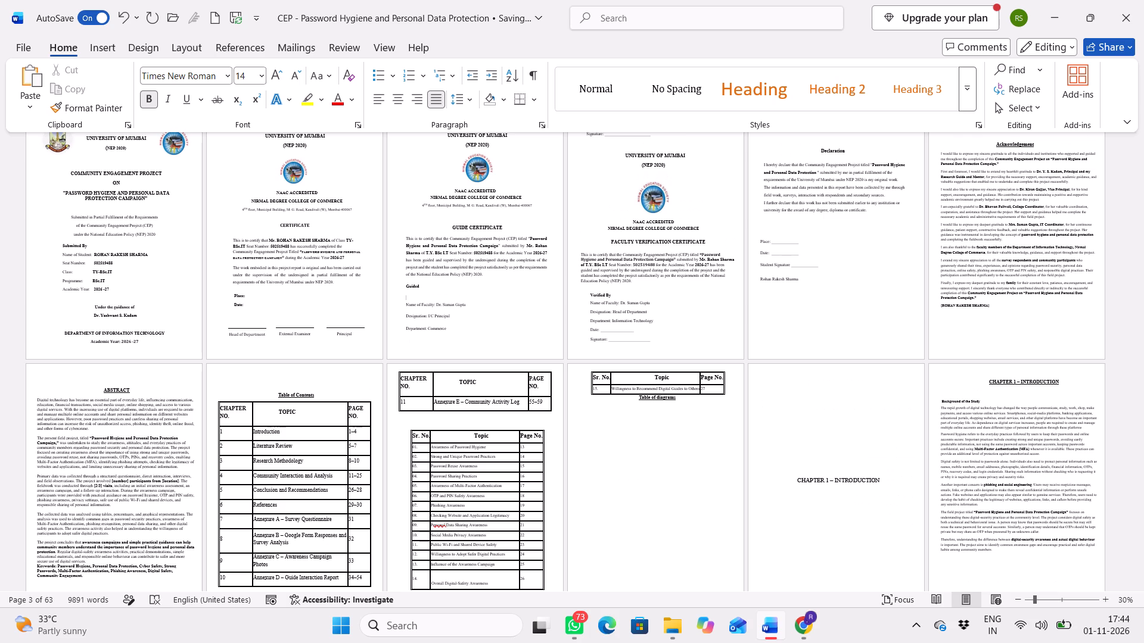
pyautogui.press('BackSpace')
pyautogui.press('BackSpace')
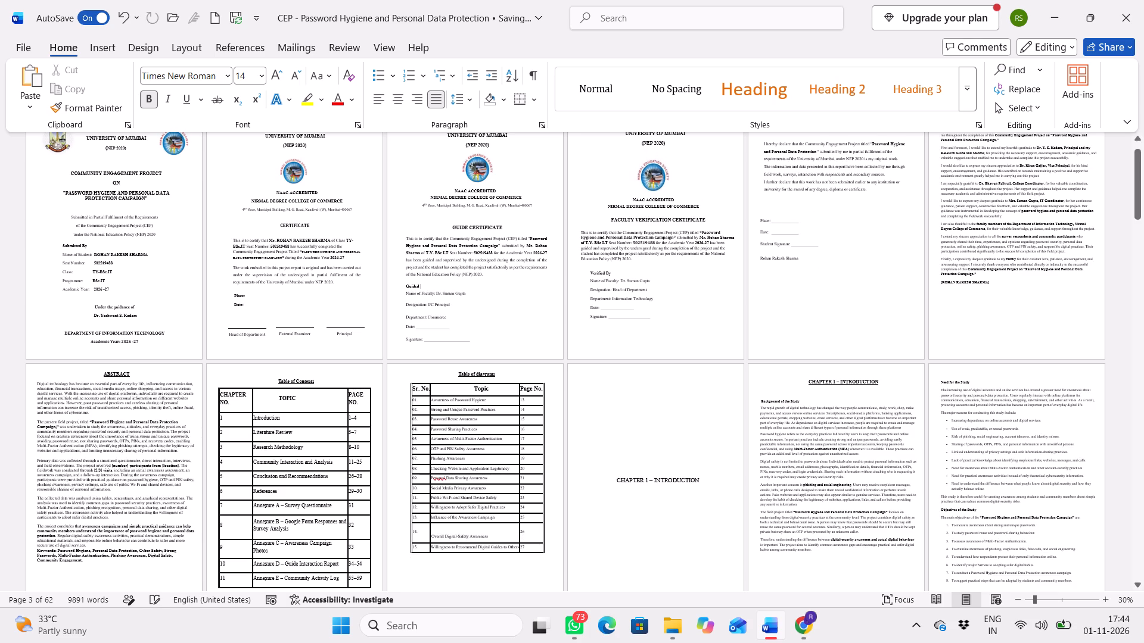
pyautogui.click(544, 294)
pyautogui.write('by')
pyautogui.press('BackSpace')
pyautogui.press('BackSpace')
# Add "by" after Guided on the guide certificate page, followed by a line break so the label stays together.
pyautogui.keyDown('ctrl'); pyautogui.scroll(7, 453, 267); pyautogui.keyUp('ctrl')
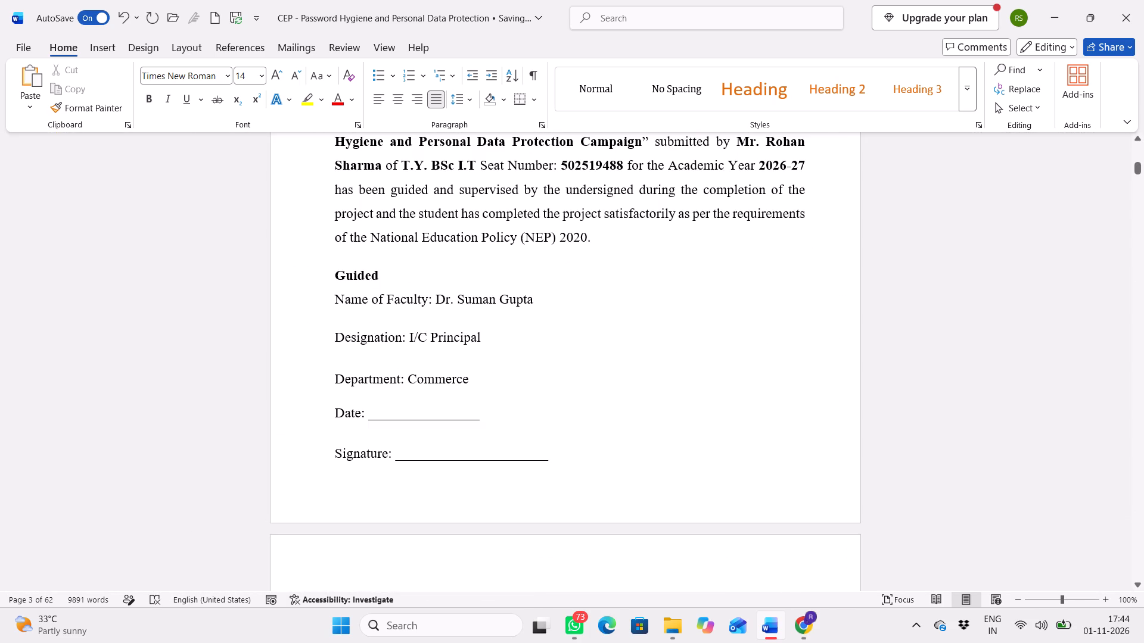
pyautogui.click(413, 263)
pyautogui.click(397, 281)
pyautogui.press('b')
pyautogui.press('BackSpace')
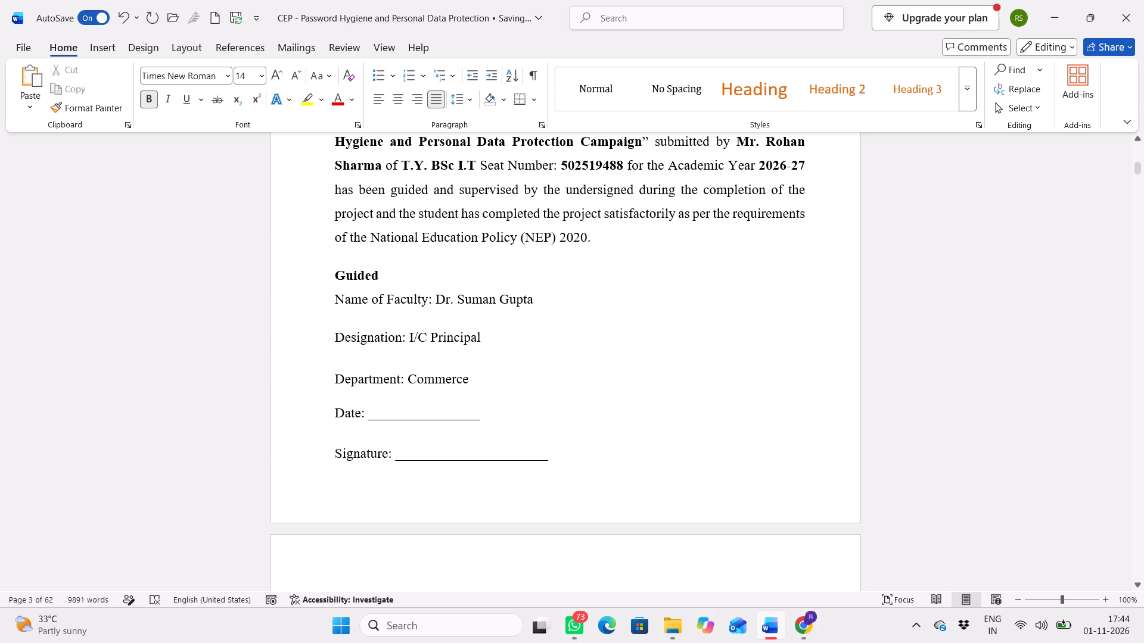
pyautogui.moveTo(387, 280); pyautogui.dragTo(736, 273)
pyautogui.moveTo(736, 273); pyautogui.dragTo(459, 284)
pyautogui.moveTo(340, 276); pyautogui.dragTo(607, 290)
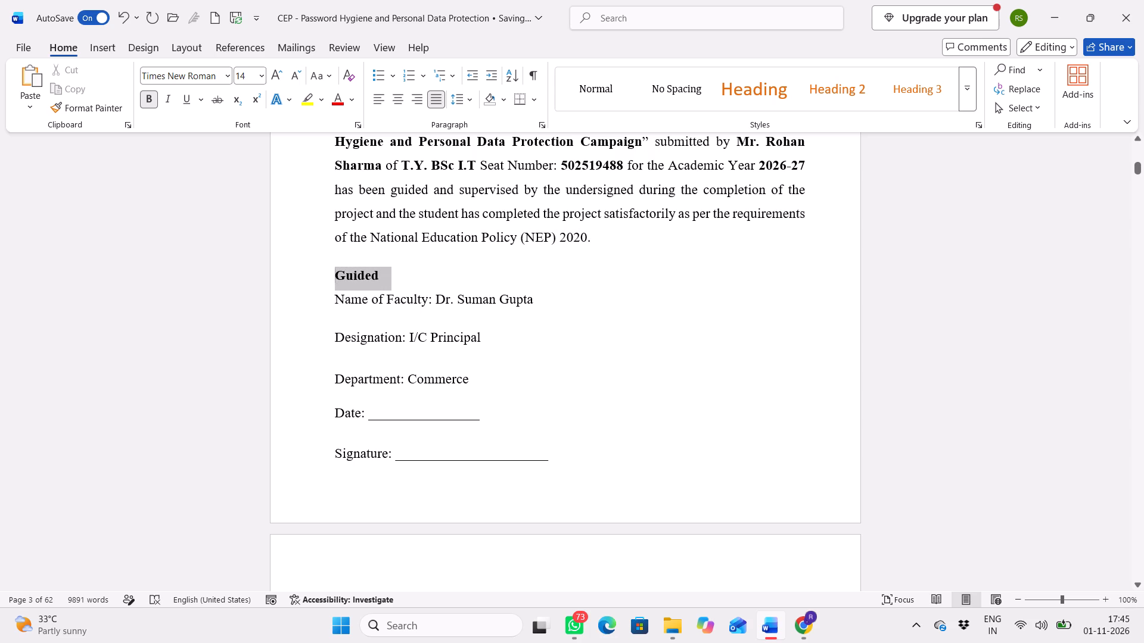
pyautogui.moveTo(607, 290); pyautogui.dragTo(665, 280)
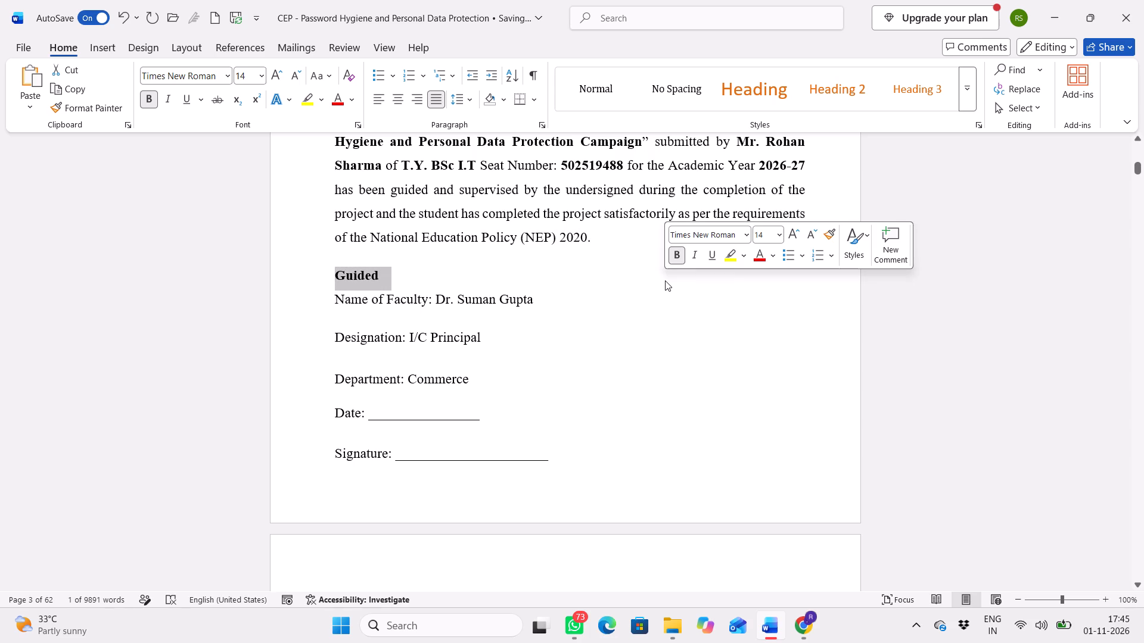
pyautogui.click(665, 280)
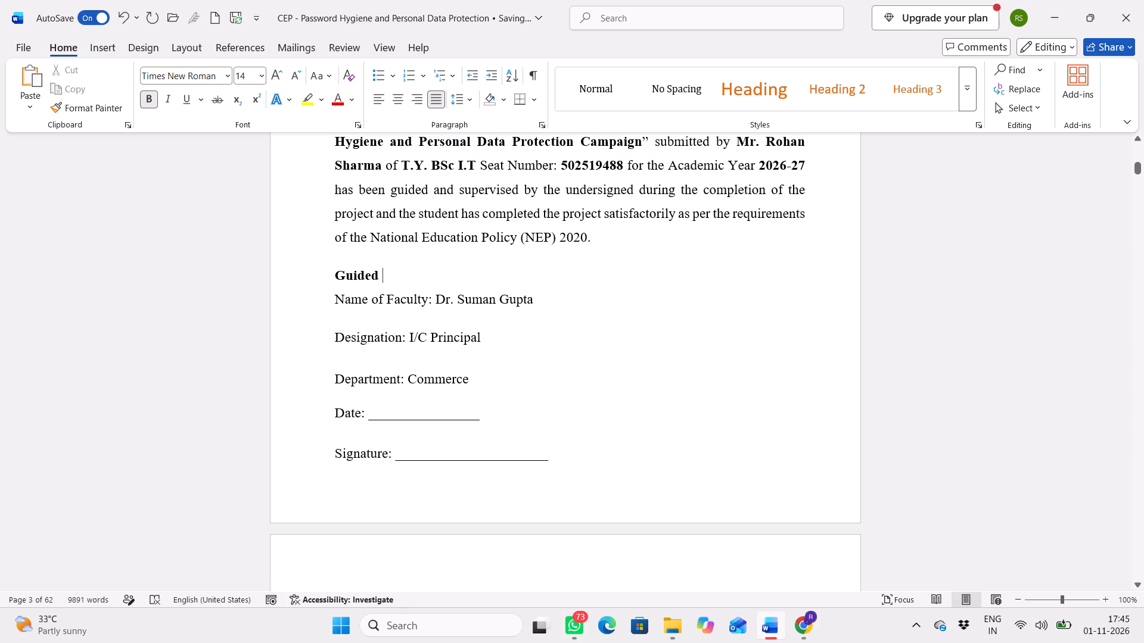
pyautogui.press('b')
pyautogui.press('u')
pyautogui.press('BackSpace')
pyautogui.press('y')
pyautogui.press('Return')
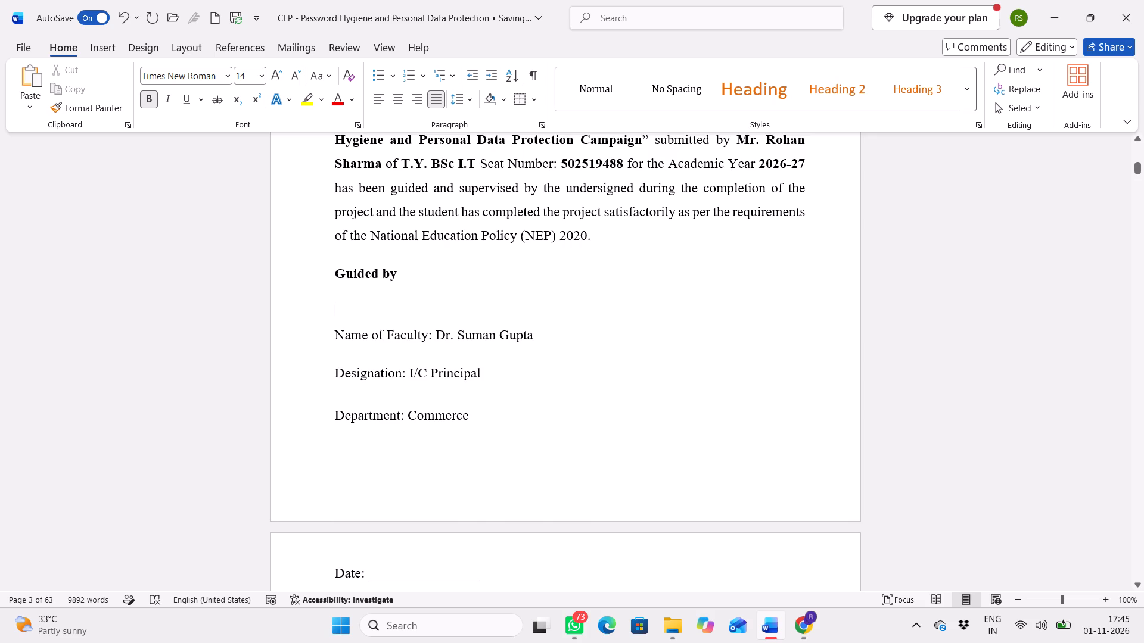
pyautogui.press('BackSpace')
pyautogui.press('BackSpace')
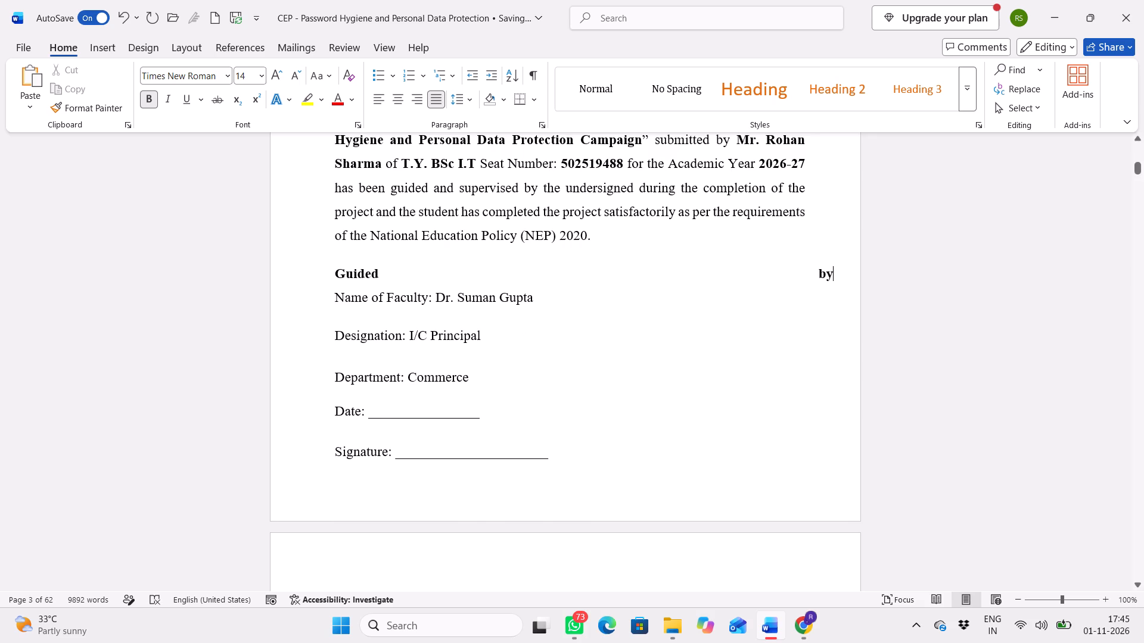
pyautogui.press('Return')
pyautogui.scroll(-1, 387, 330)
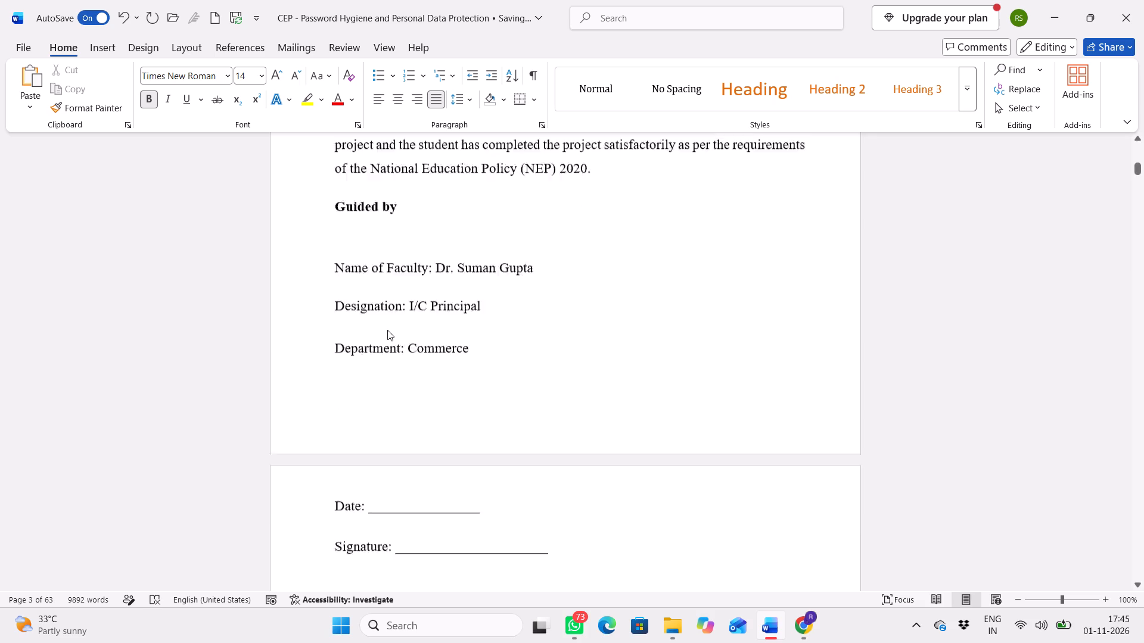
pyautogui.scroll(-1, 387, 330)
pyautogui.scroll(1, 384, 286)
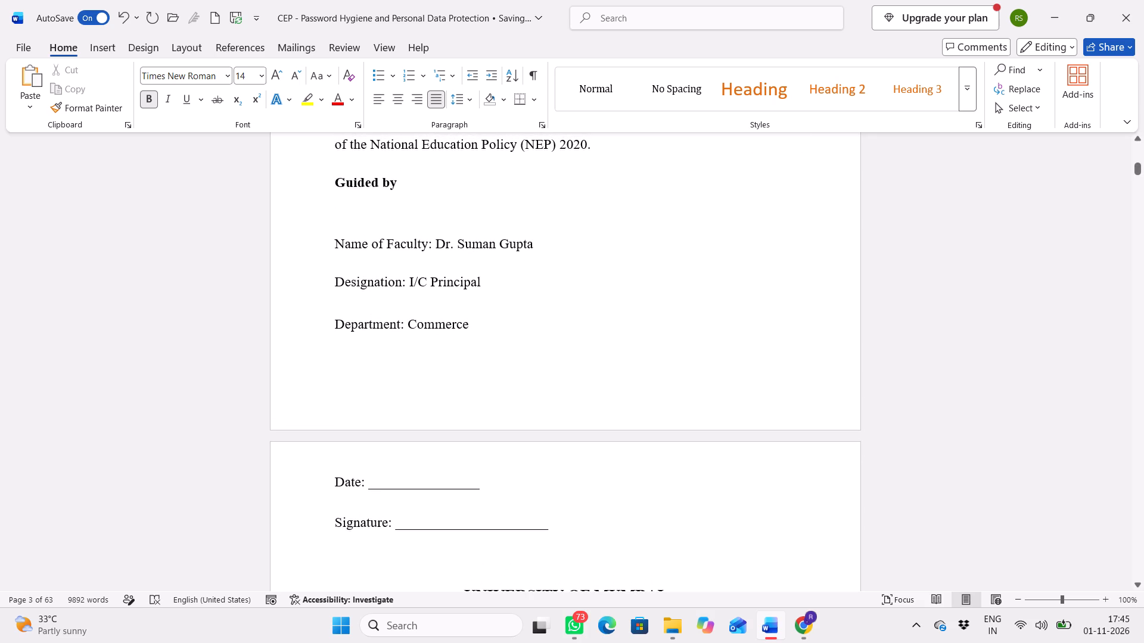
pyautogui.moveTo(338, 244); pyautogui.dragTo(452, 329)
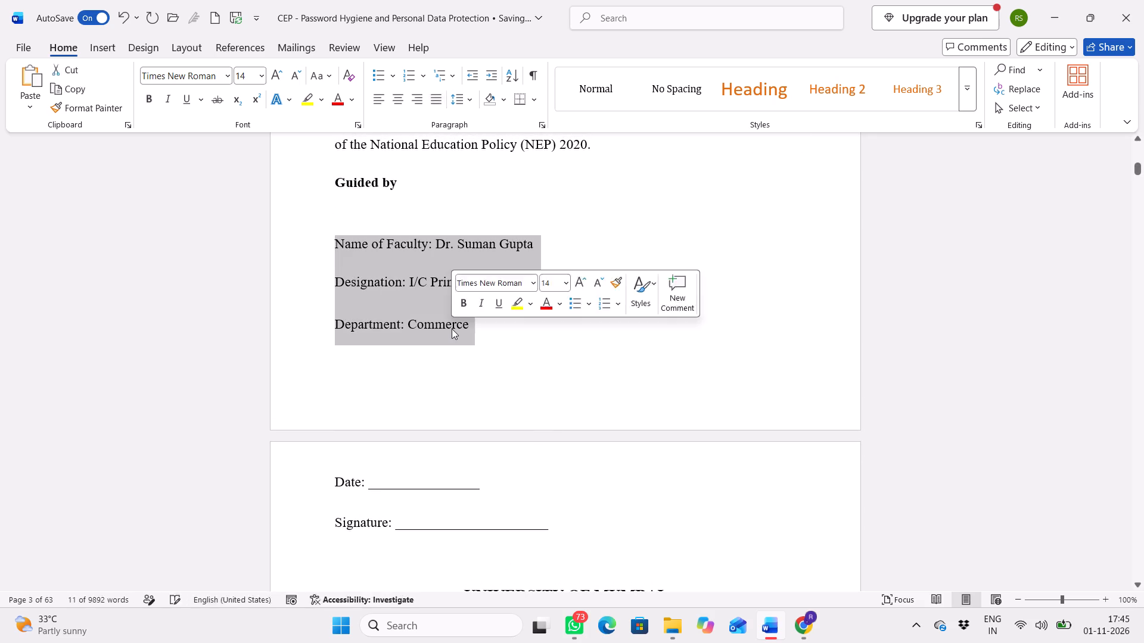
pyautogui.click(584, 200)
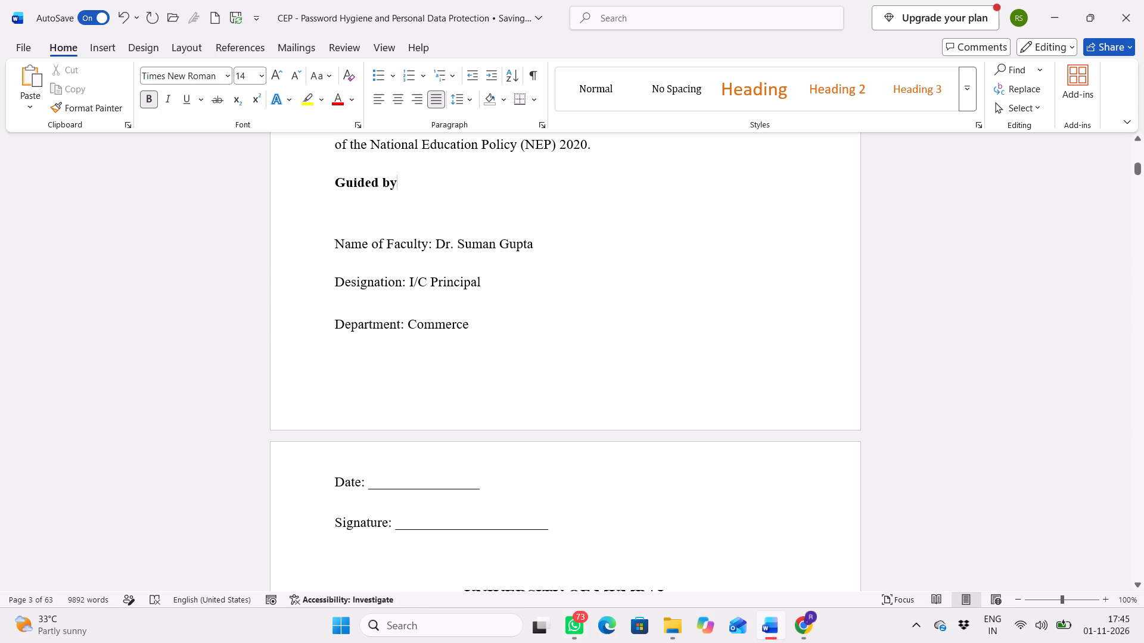
# Copy the Name of Faculty line into a new paragraph directly beneath Guided by on the guide certificate page.
pyautogui.moveTo(337, 248); pyautogui.dragTo(533, 244)
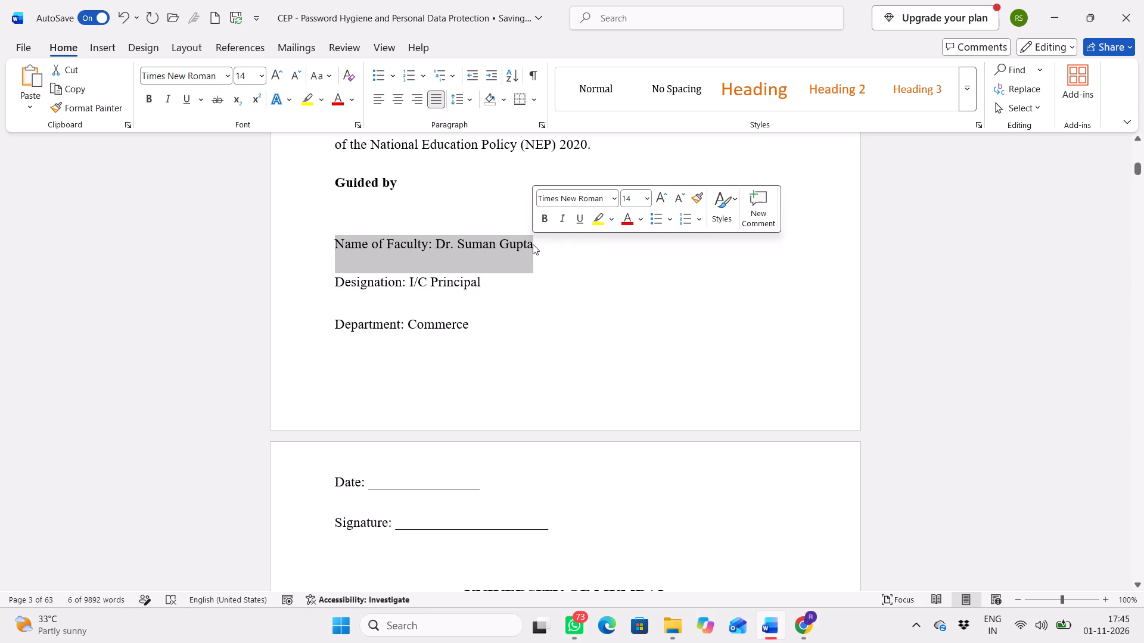
pyautogui.hotkey('ctrl', 'c')
pyautogui.click(415, 177)
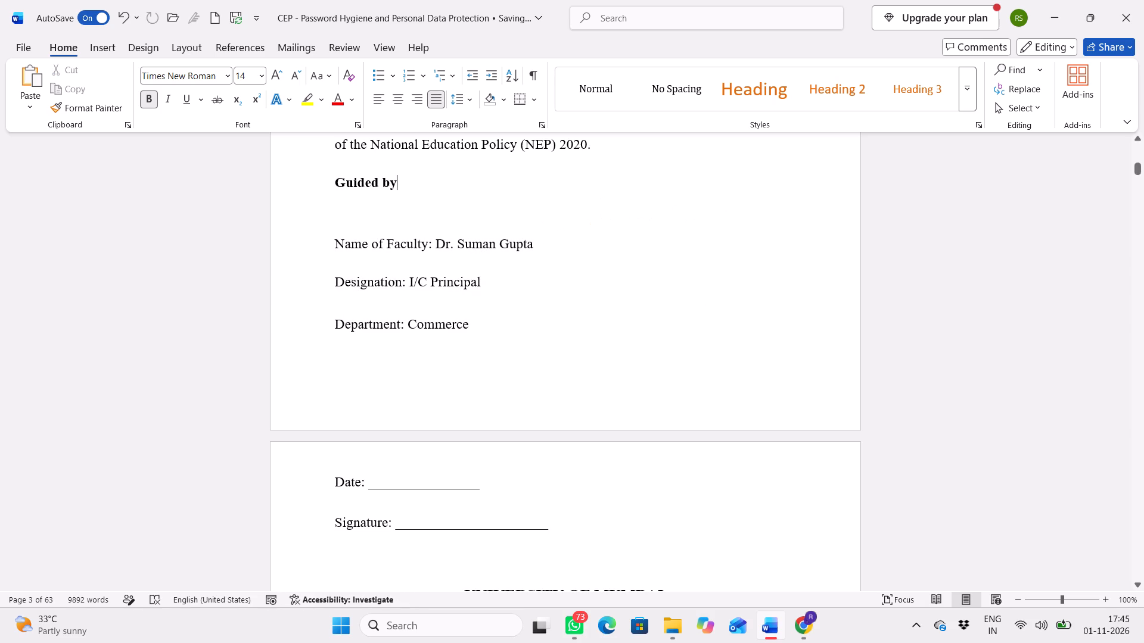
pyautogui.hotkey('shift', 'Return')
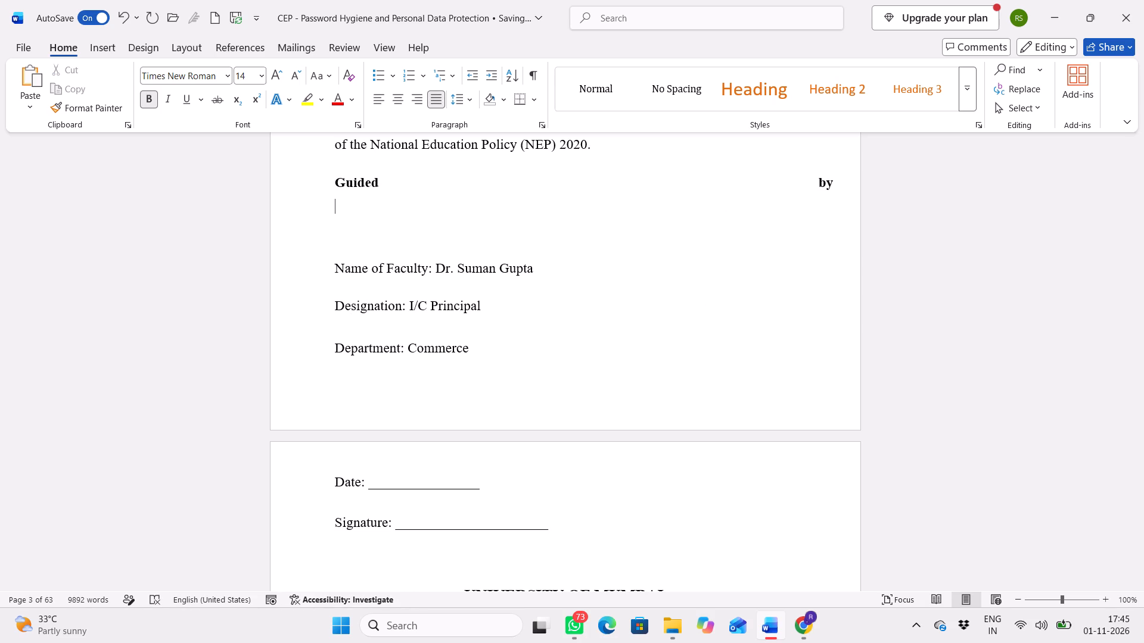
pyautogui.press('BackSpace')
pyautogui.press('Return')
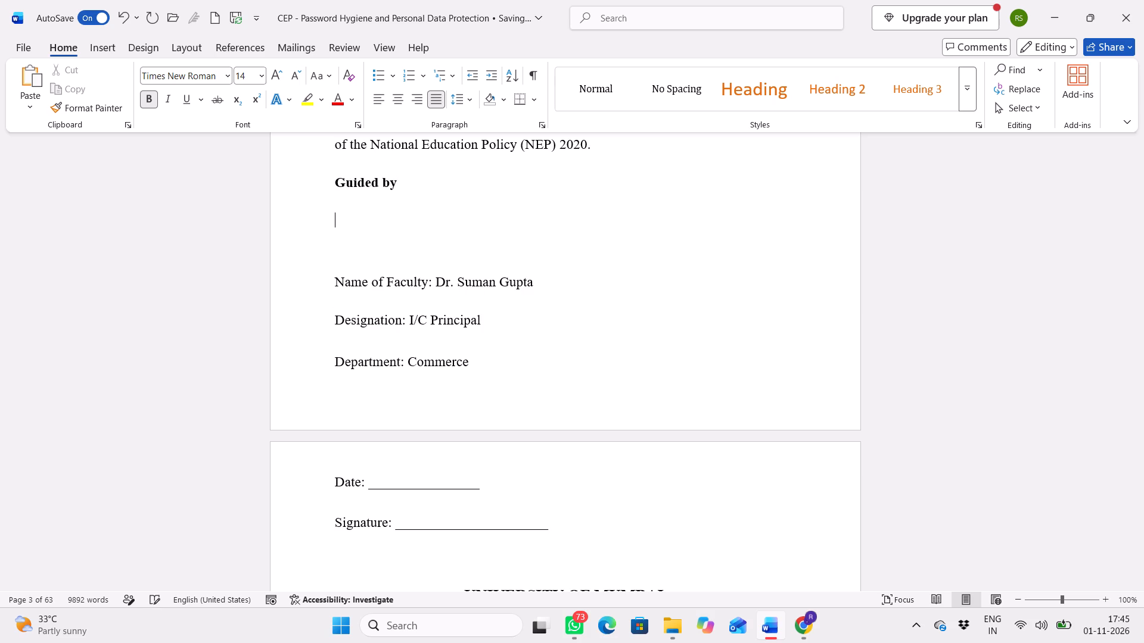
pyautogui.hotkey('ctrl', 'v')
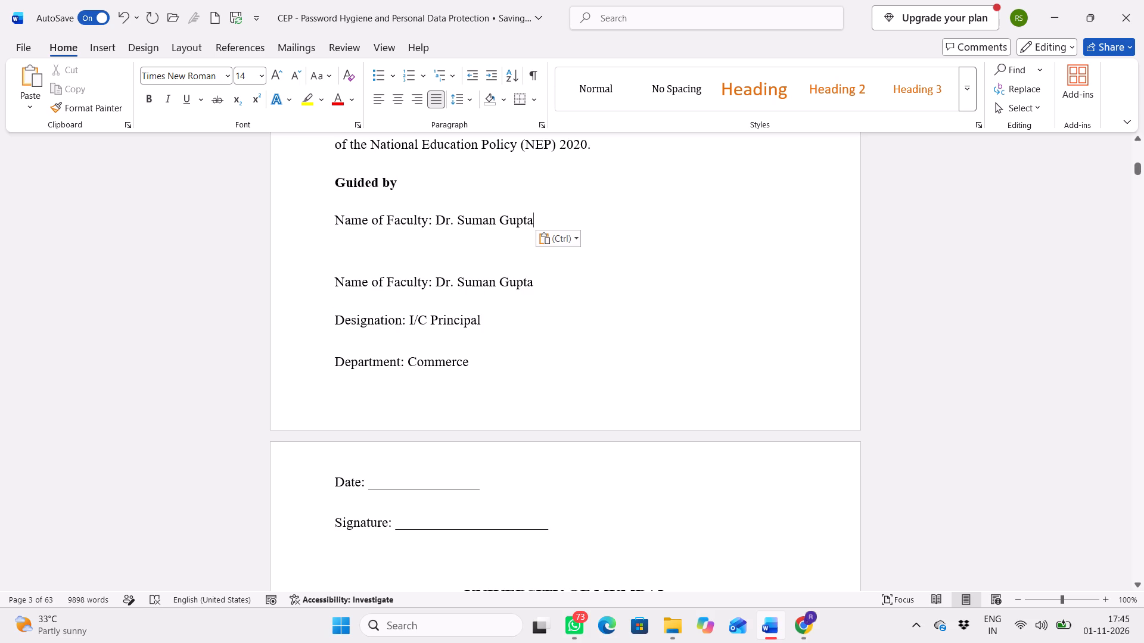
# Copy the Designation: I/C Principal line into a new paragraph directly beneath the pasted Name of Faculty line.
pyautogui.moveTo(340, 321); pyautogui.dragTo(508, 335)
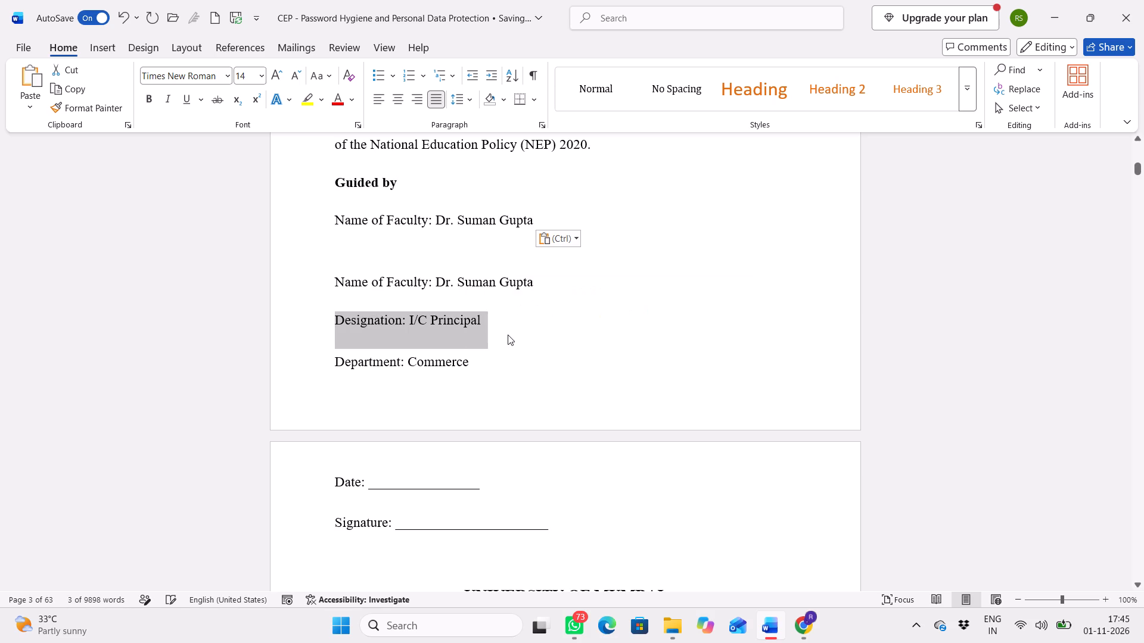
pyautogui.hotkey('ctrl', 'c')
pyautogui.click(537, 217)
pyautogui.press('Return')
pyautogui.hotkey('ctrl', 'v')
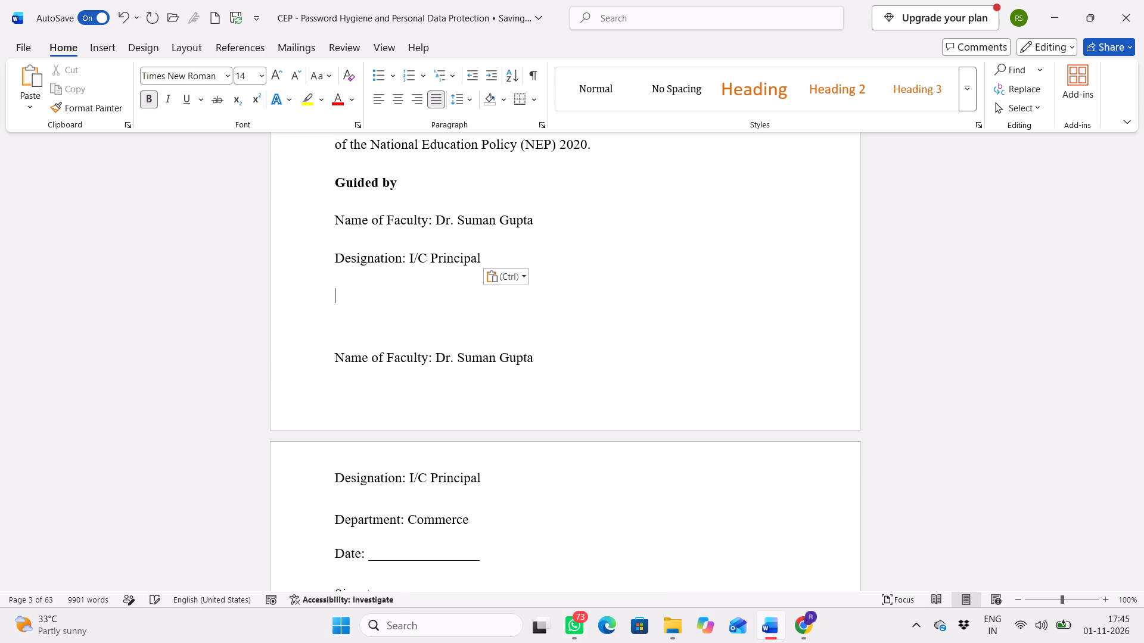
pyautogui.hotkey('ctrl', 'z')
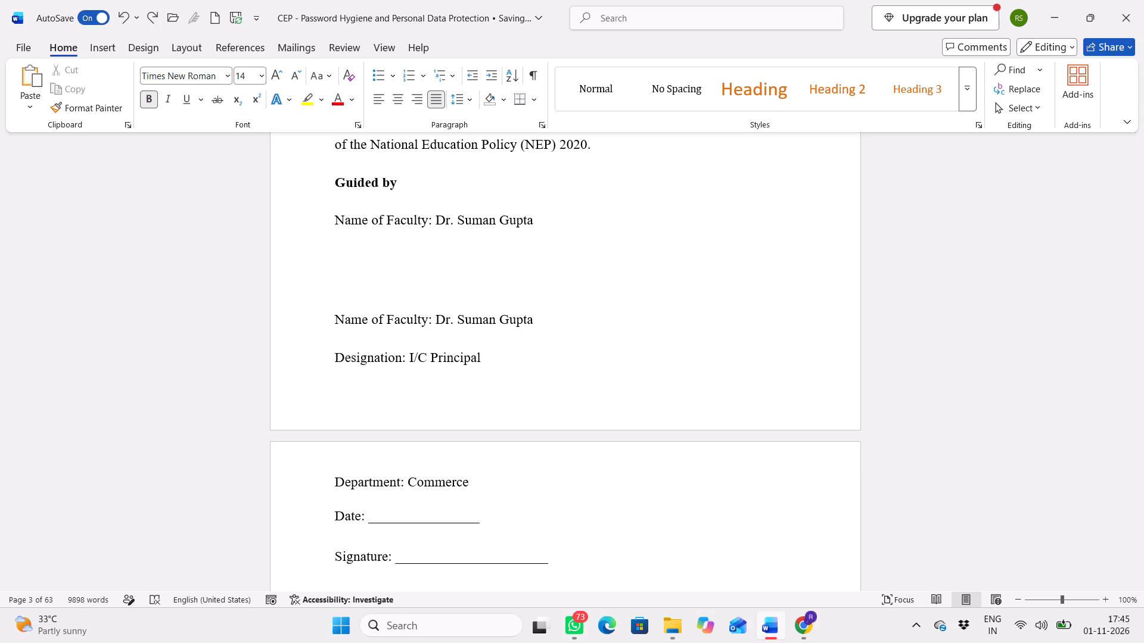
pyautogui.press('BackSpace')
pyautogui.press('BackSpace')
pyautogui.hotkey('shift', 'Return')
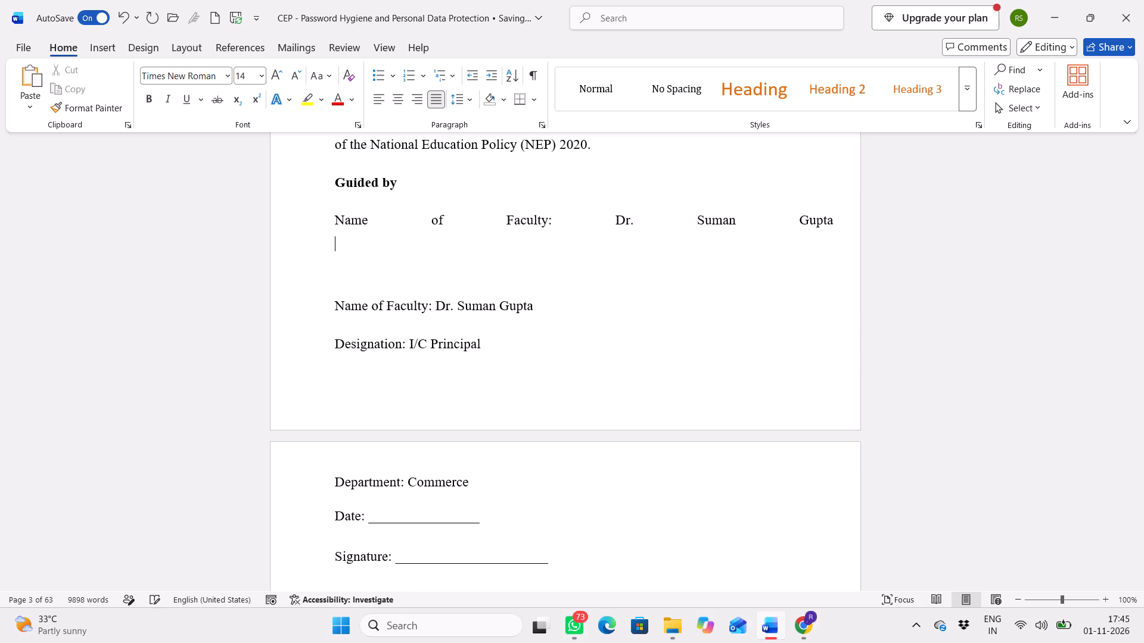
pyautogui.hotkey('ctrl', 'z')
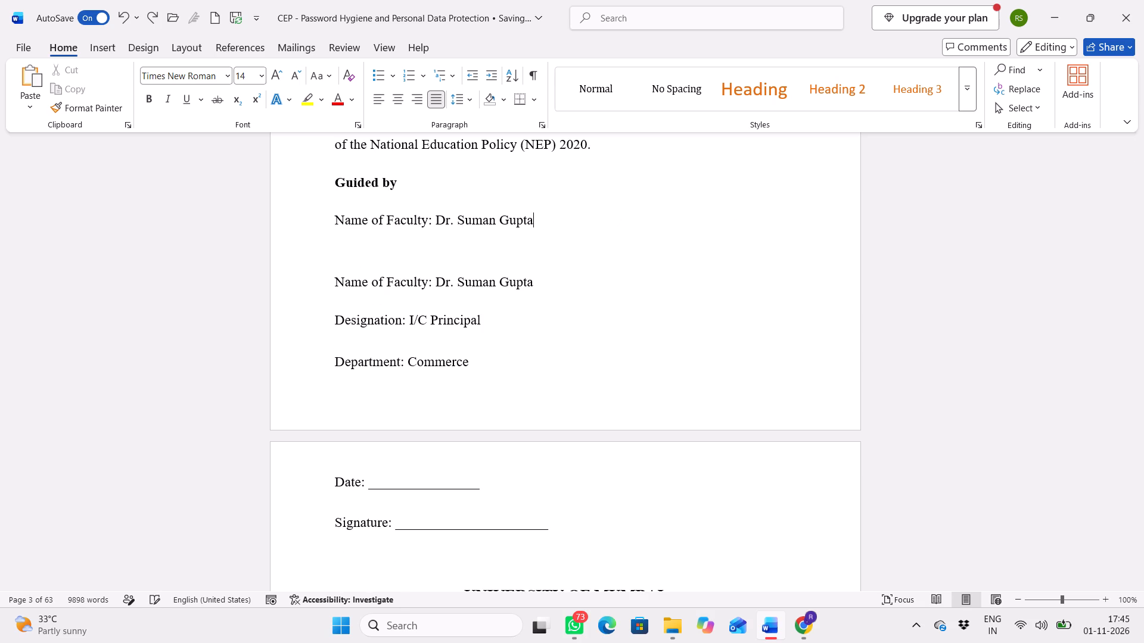
pyautogui.press('Return')
pyautogui.hotkey('ctrl', 'v')
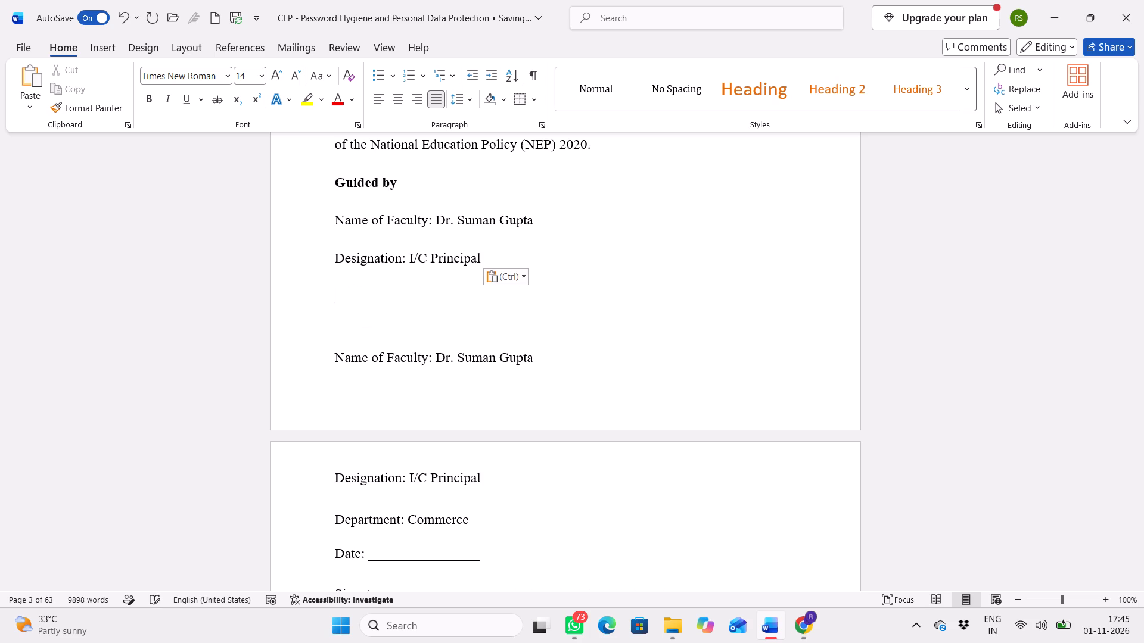
# Copy the guide certificate's Department, Date and Signature lines that have spilled onto page 4.
pyautogui.scroll(-2, 537, 217)
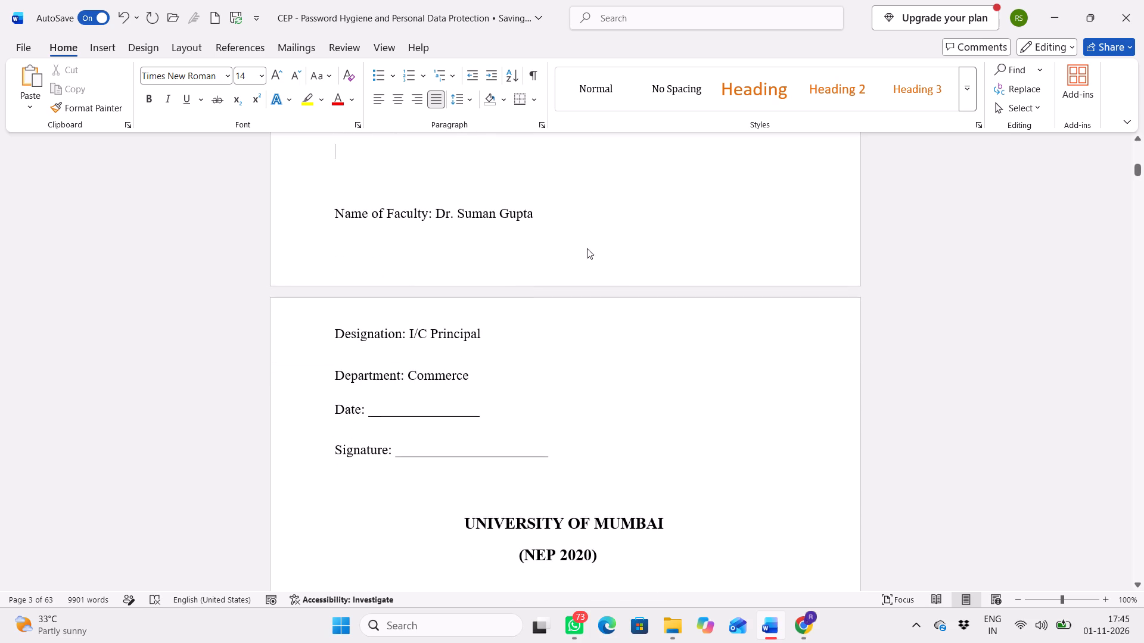
pyautogui.moveTo(550, 456); pyautogui.dragTo(354, 386)
pyautogui.hotkey('ctrl', 'c')
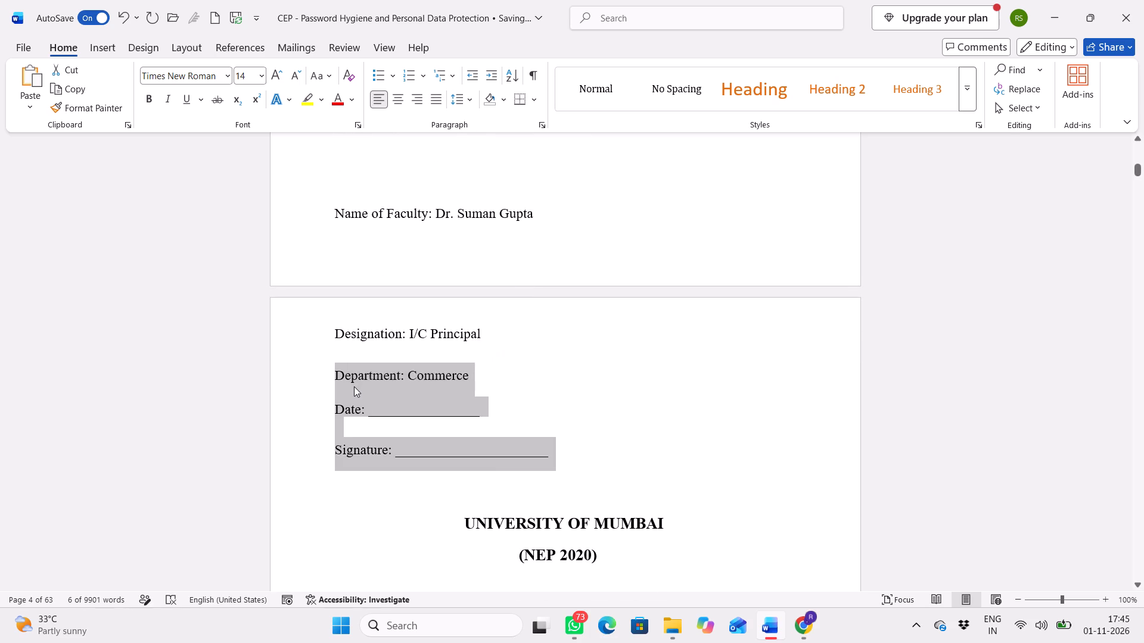
# Select the original, now duplicate Name of Faculty and Designation lines across pages 3 and 4.
pyautogui.moveTo(487, 327); pyautogui.dragTo(349, 220)
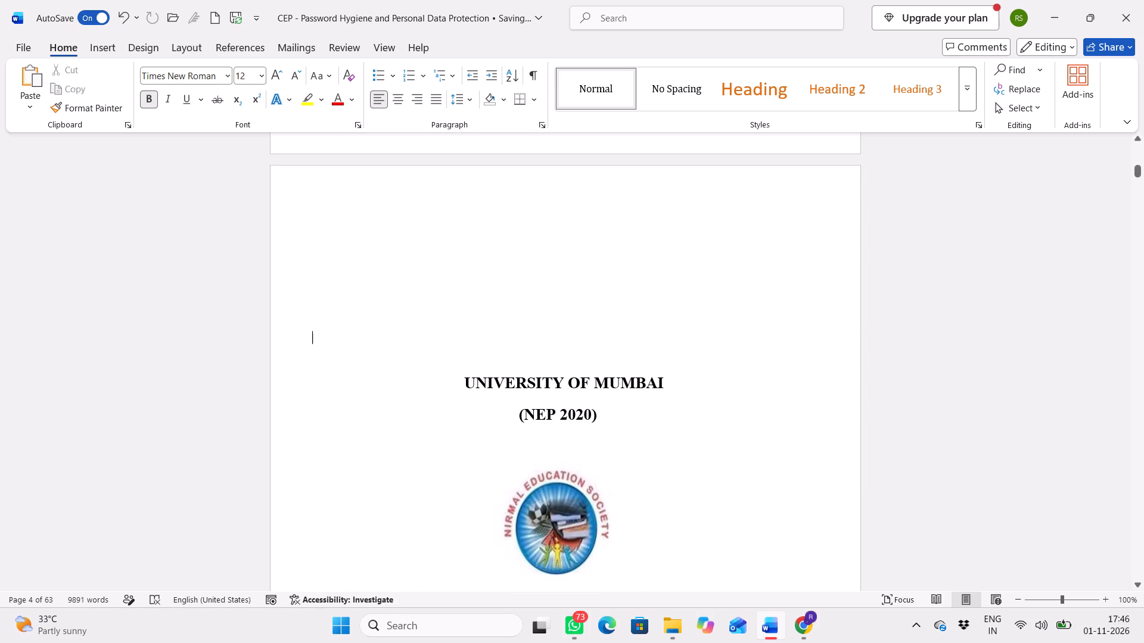
# Delete the blank lines above UNIVERSITY OF MUMBAI on the faculty verification certificate page, leaving only one blank line there.
pyautogui.press('BackSpace')
pyautogui.press('BackSpace')
pyautogui.press('BackSpace')
pyautogui.press('BackSpace')
pyautogui.press('BackSpace')
pyautogui.press('BackSpace')
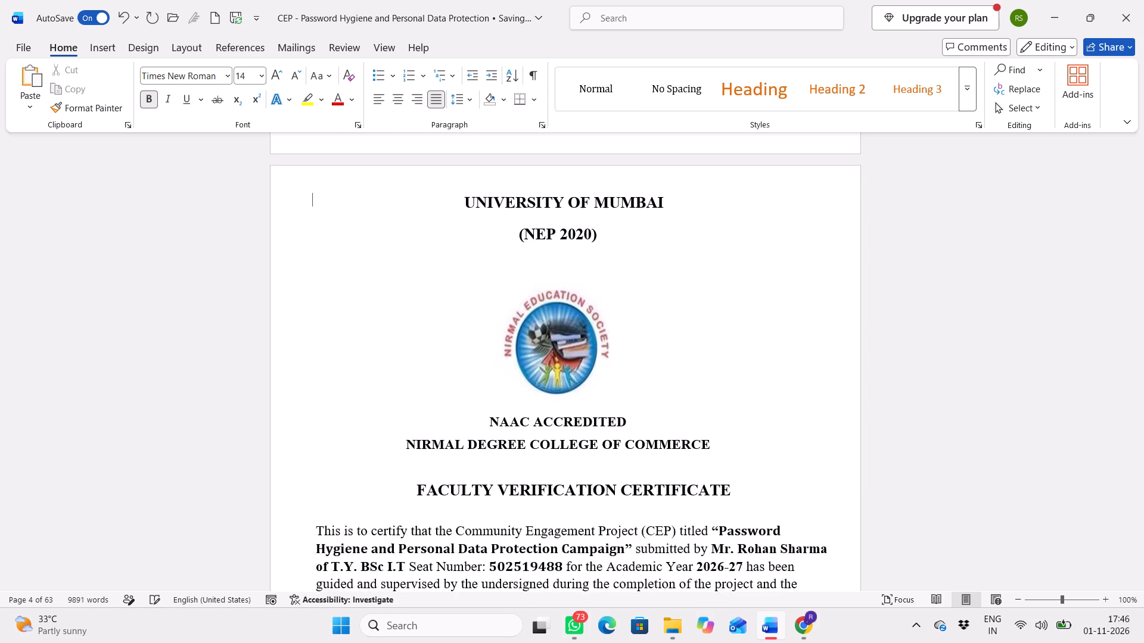
pyautogui.press('Return')
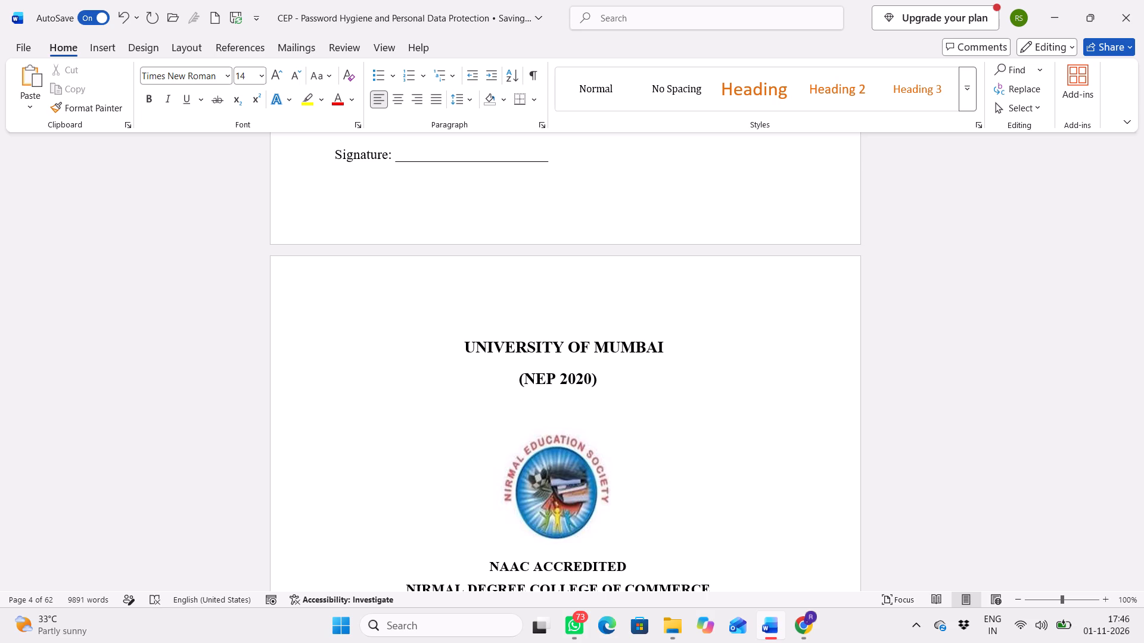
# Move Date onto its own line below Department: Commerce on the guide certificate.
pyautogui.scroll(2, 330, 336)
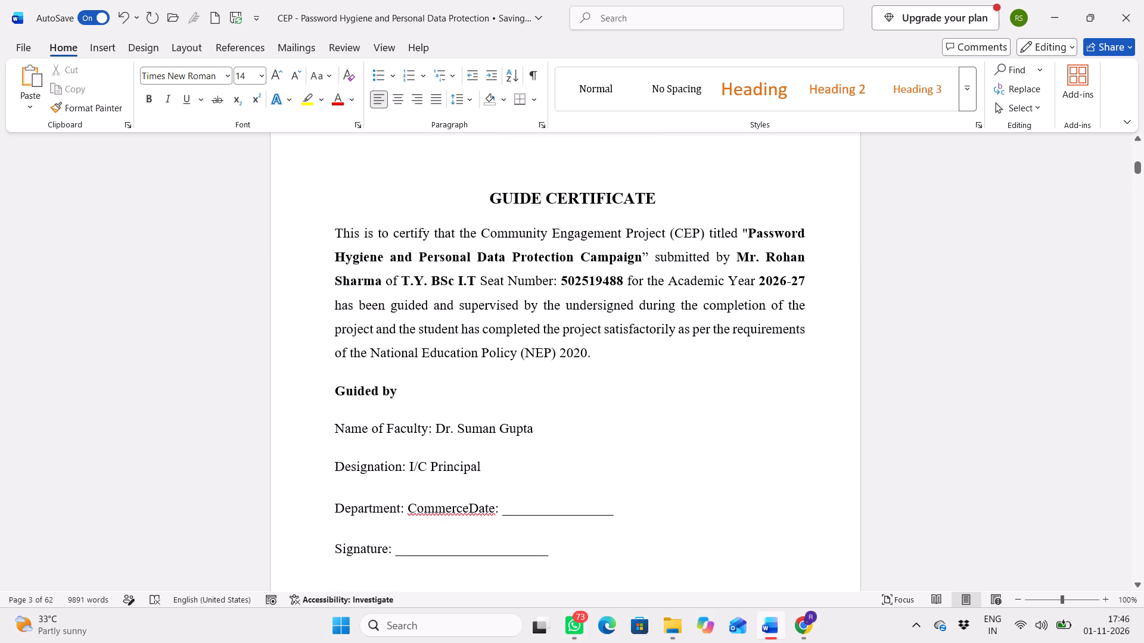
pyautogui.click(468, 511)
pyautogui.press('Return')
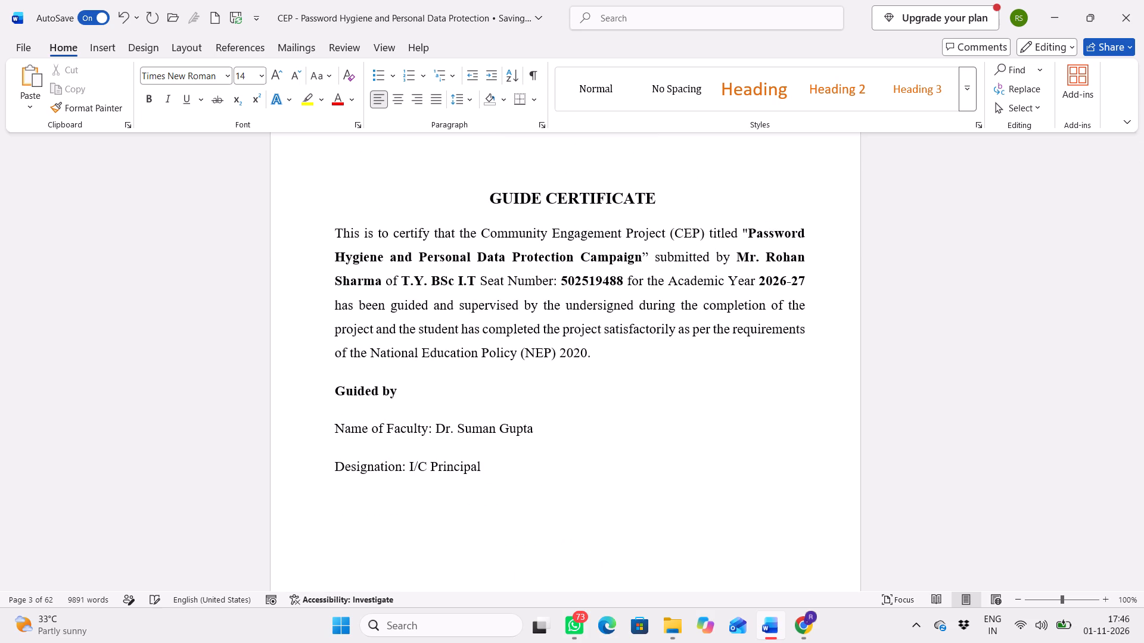
# Delete the faculty verification certificate's Signature line that spilled onto the following page.
pyautogui.scroll(-1, 468, 511)
pyautogui.scroll(8, 468, 511)
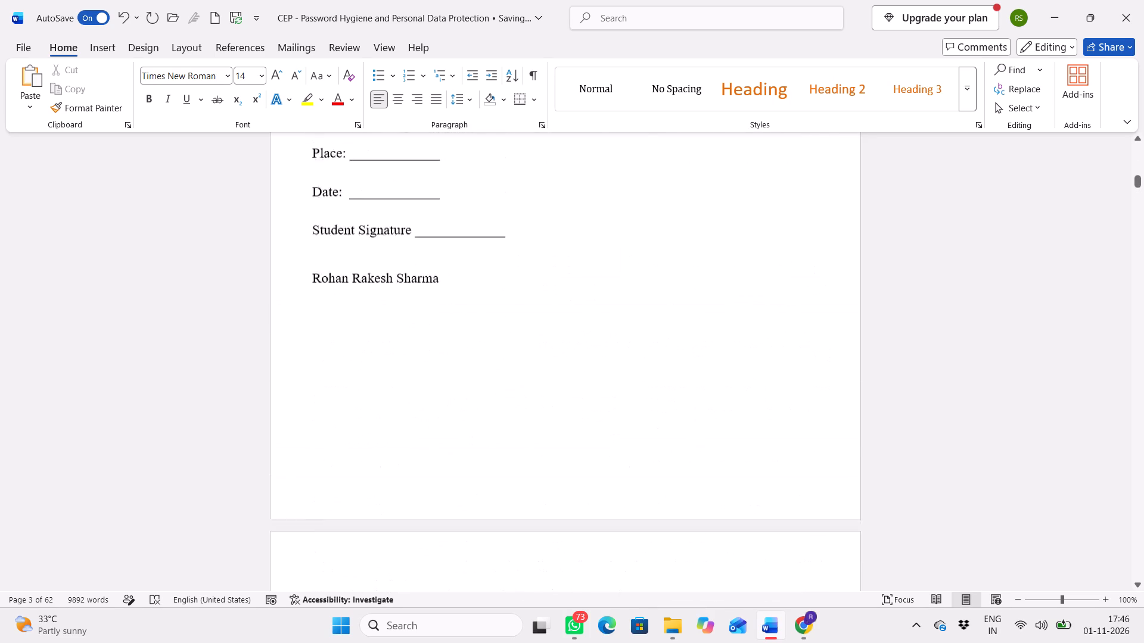
pyautogui.scroll(-1, 468, 511)
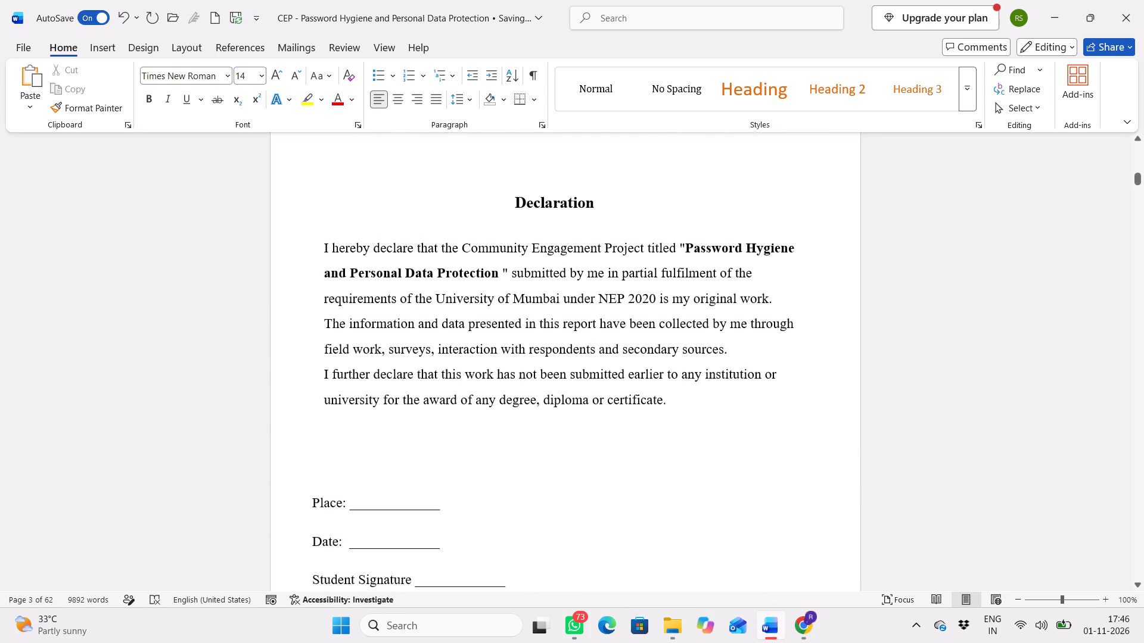
pyautogui.scroll(-1, 468, 511)
pyautogui.scroll(2, 468, 511)
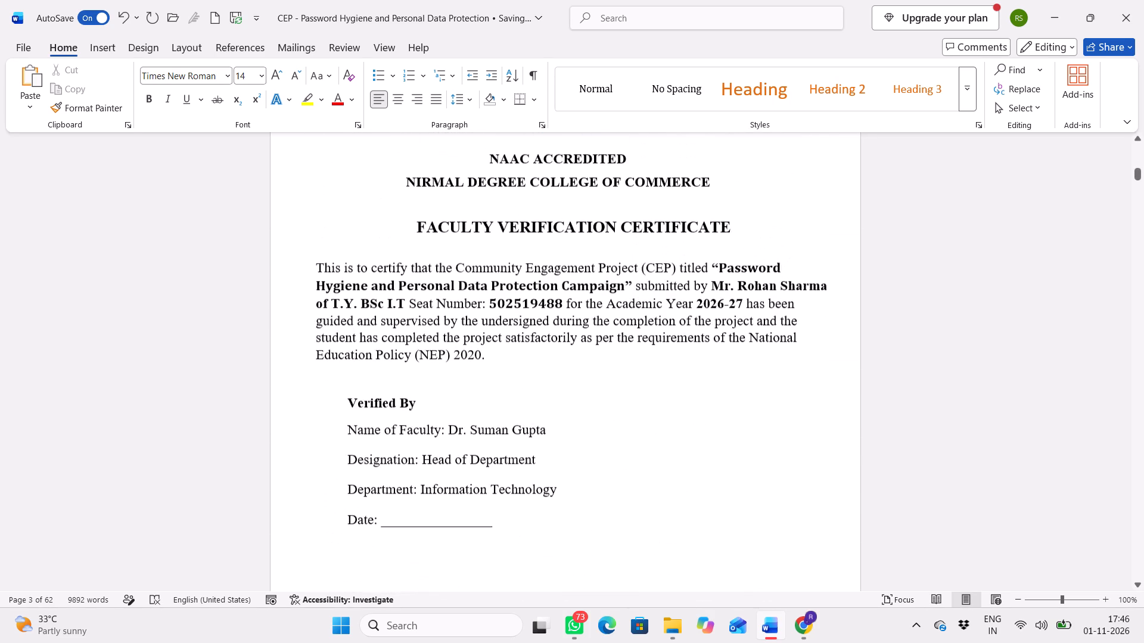
pyautogui.scroll(1, 468, 511)
pyautogui.moveTo(344, 548); pyautogui.dragTo(541, 564)
pyautogui.press('BackSpace')
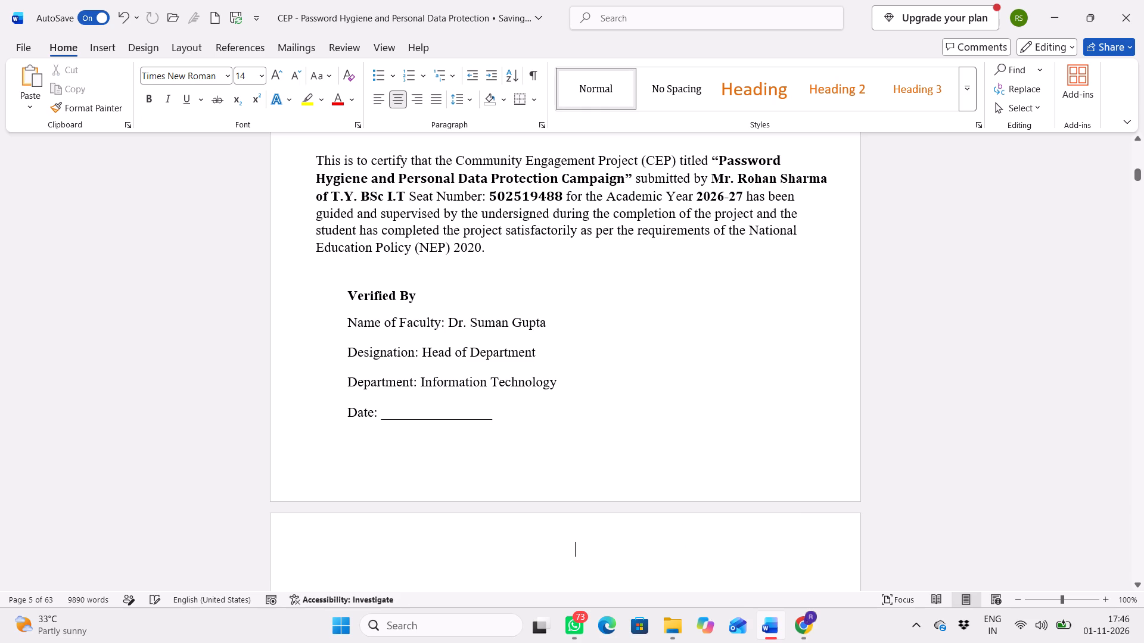
# Copy the guide certificate's Date and Signature lines that spilled onto the faculty verification certificate page.
pyautogui.scroll(3, 541, 564)
pyautogui.scroll(3, 526, 414)
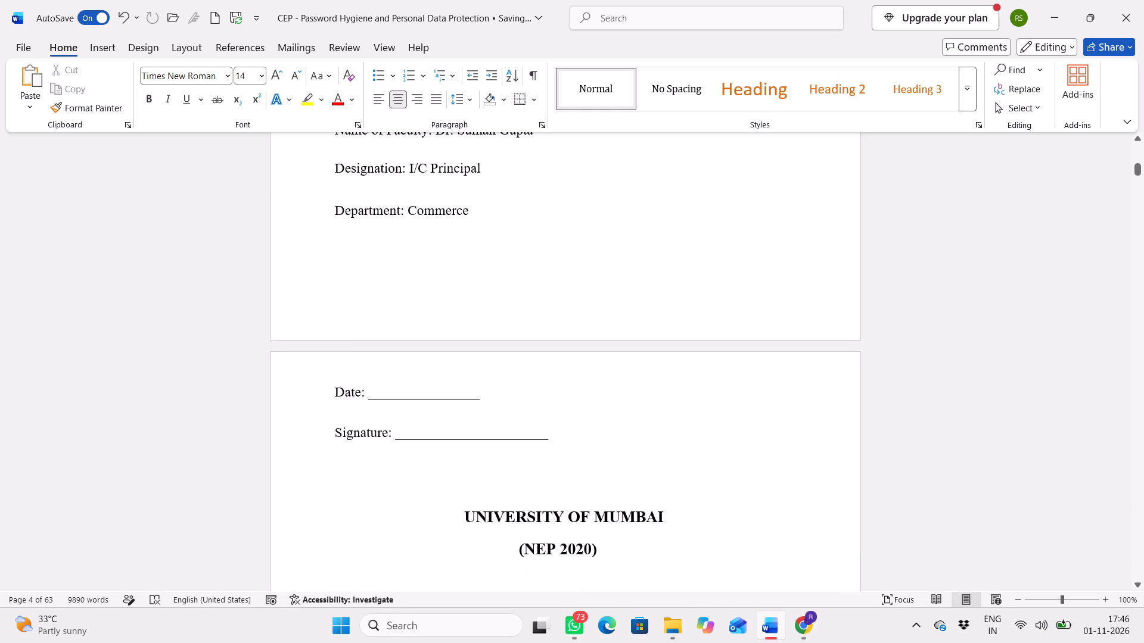
pyautogui.keyDown('ctrl'); pyautogui.scroll(-6, 526, 414); pyautogui.keyUp('ctrl')
pyautogui.scroll(2, 526, 414)
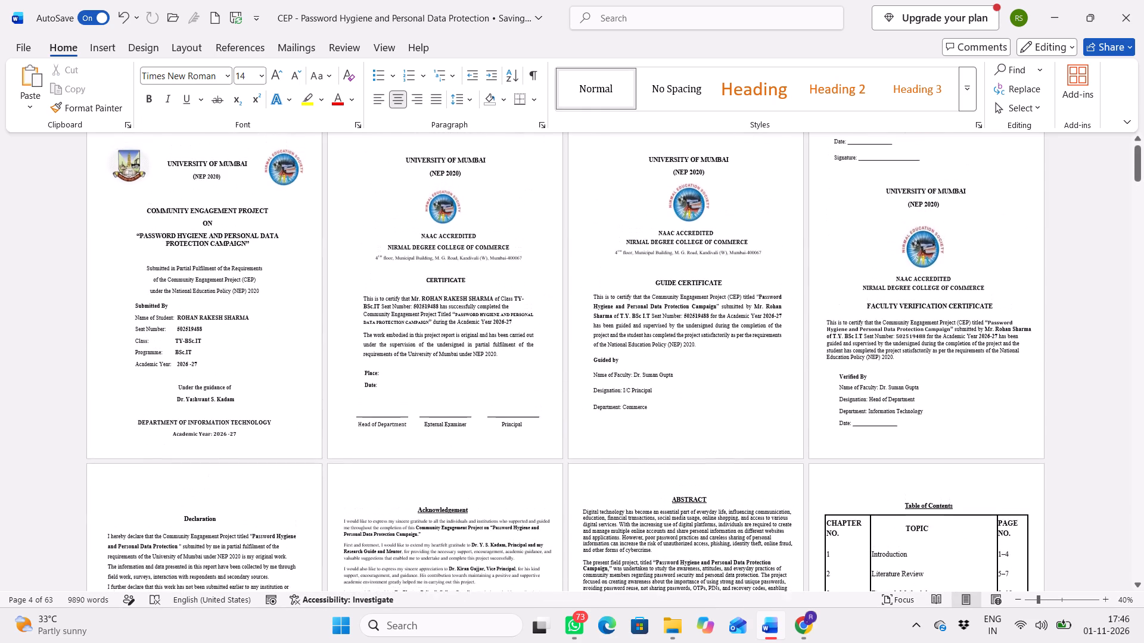
pyautogui.scroll(1, 526, 414)
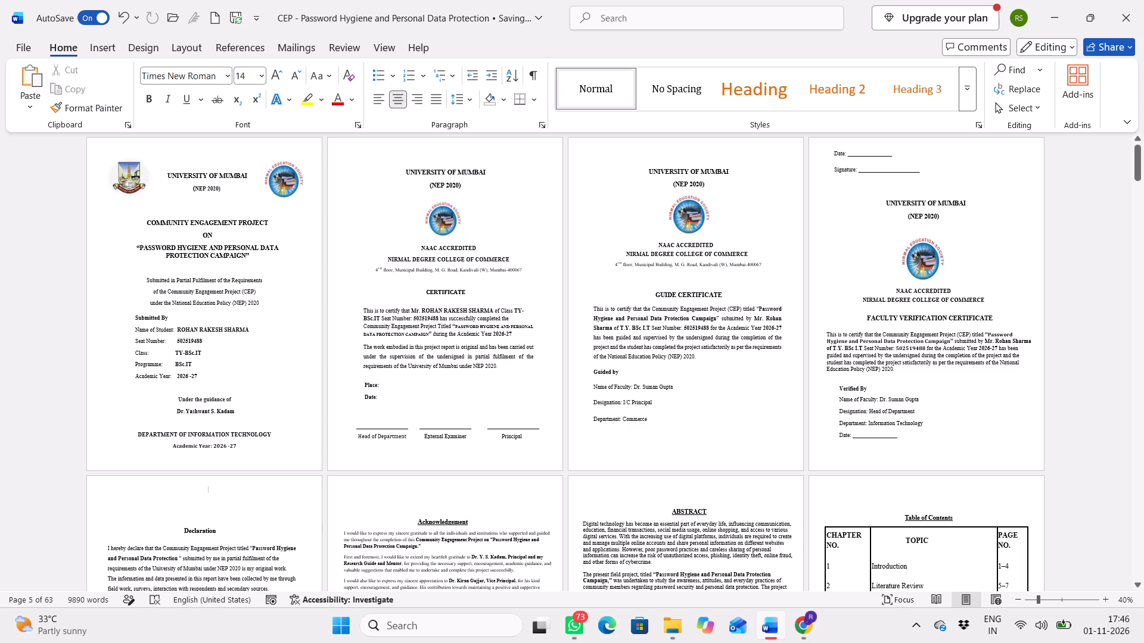
pyautogui.moveTo(929, 173); pyautogui.dragTo(825, 150)
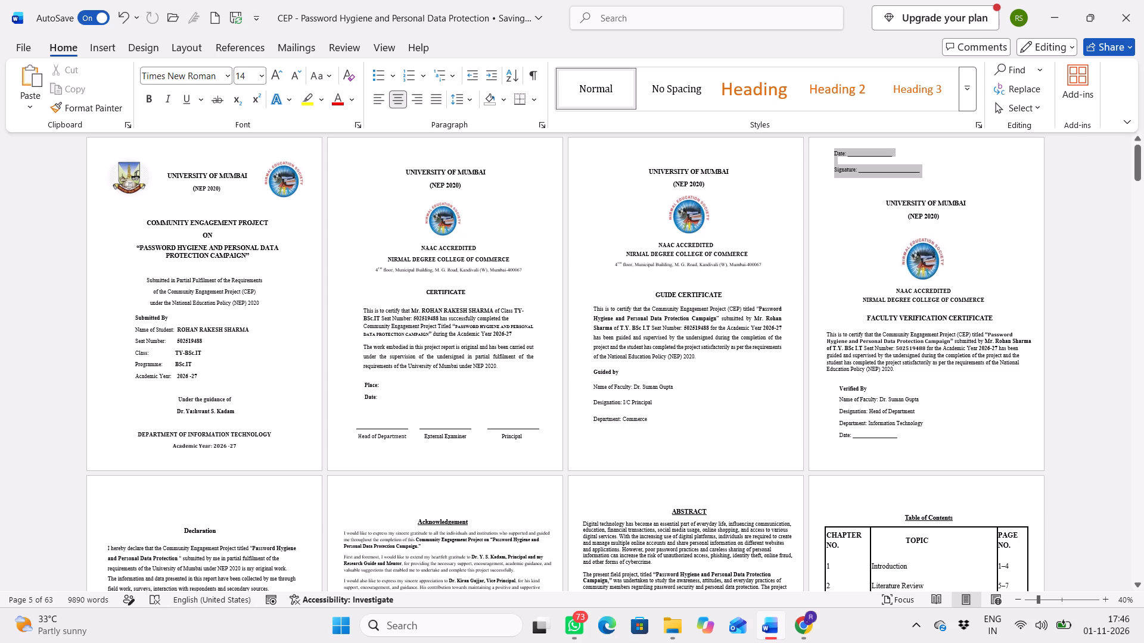
pyautogui.moveTo(825, 150); pyautogui.dragTo(826, 150)
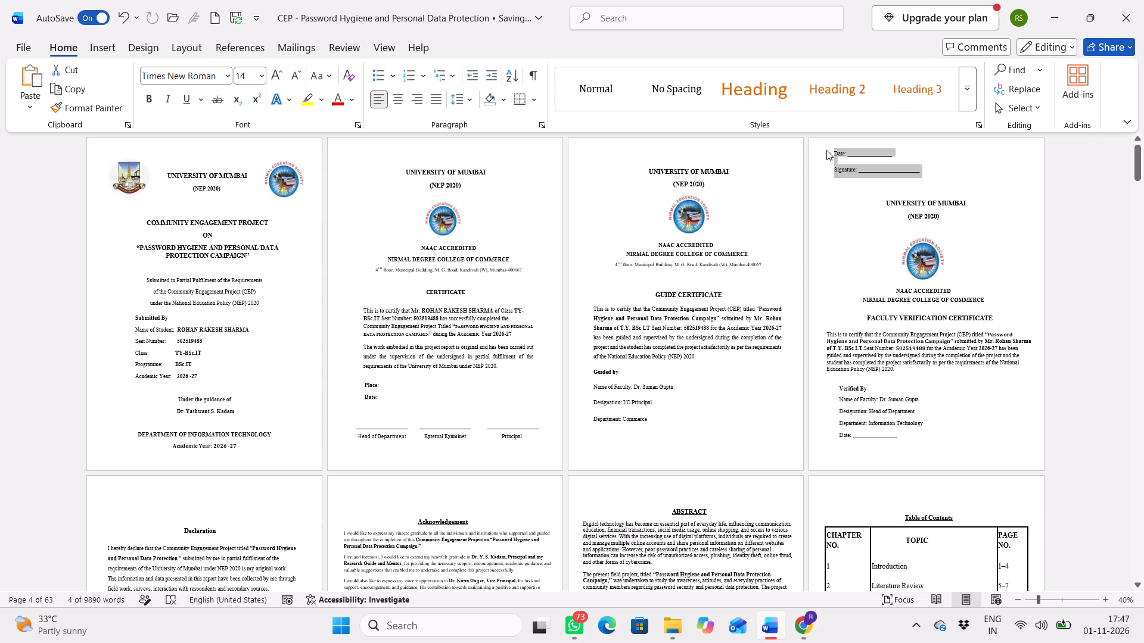
pyautogui.hotkey('ctrl', 'c')
# Delete the guide certificate's sign-off block, from the Guided by label and faculty details through the Date and Signature lines.
pyautogui.moveTo(662, 421); pyautogui.dragTo(604, 397)
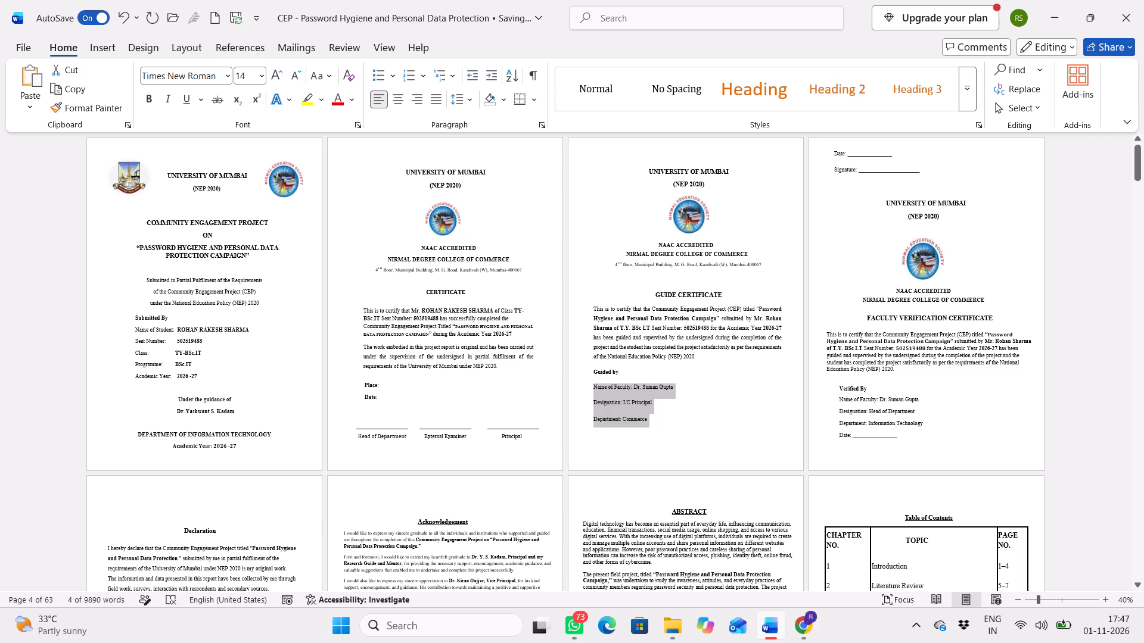
pyautogui.moveTo(604, 397); pyautogui.dragTo(601, 382)
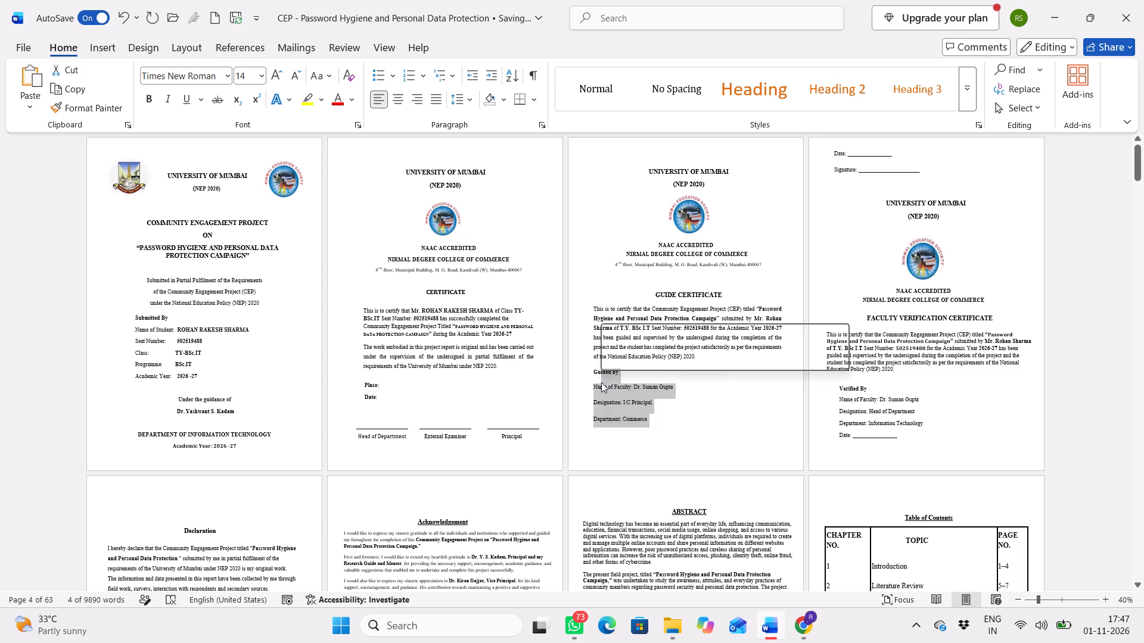
pyautogui.moveTo(589, 373); pyautogui.dragTo(673, 421)
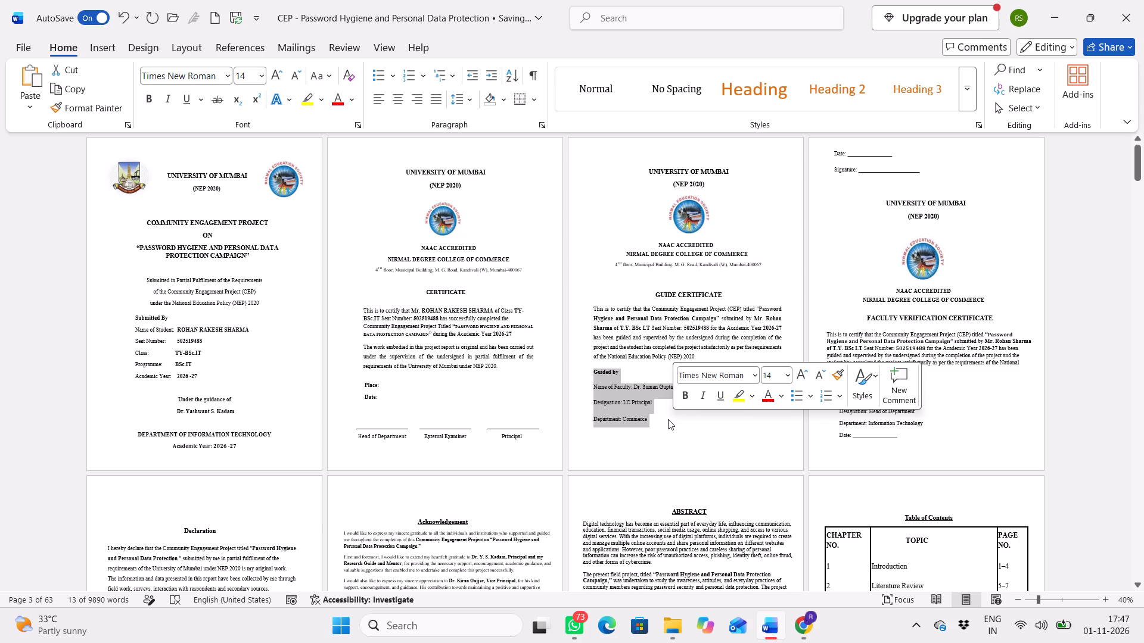
pyautogui.click(684, 419)
pyautogui.moveTo(657, 421); pyautogui.dragTo(615, 401)
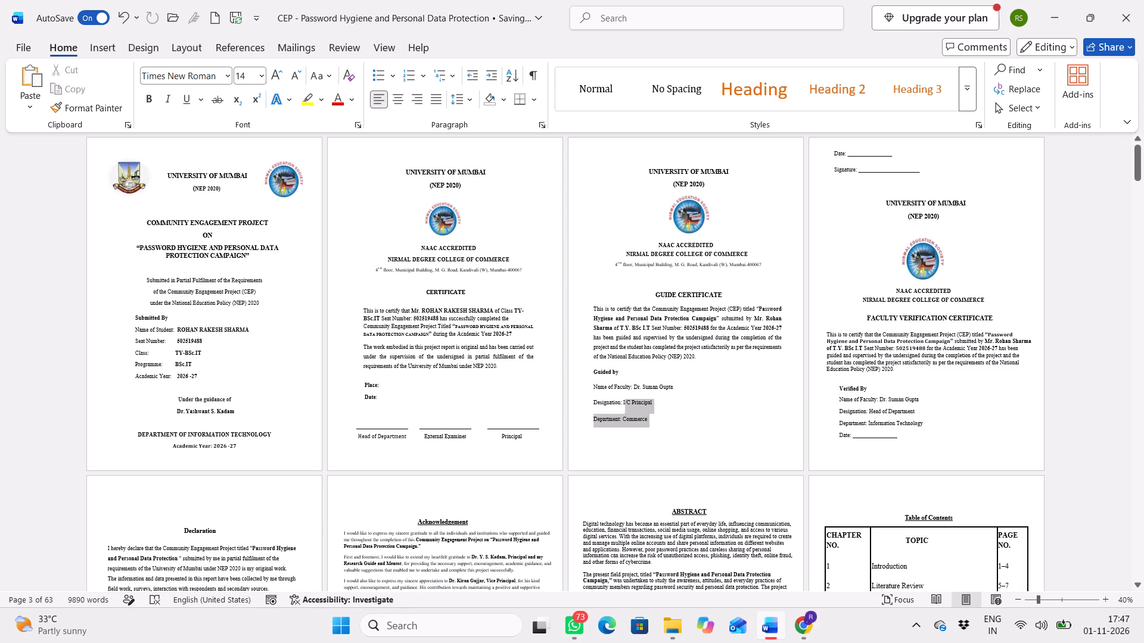
pyautogui.moveTo(615, 401); pyautogui.dragTo(593, 377)
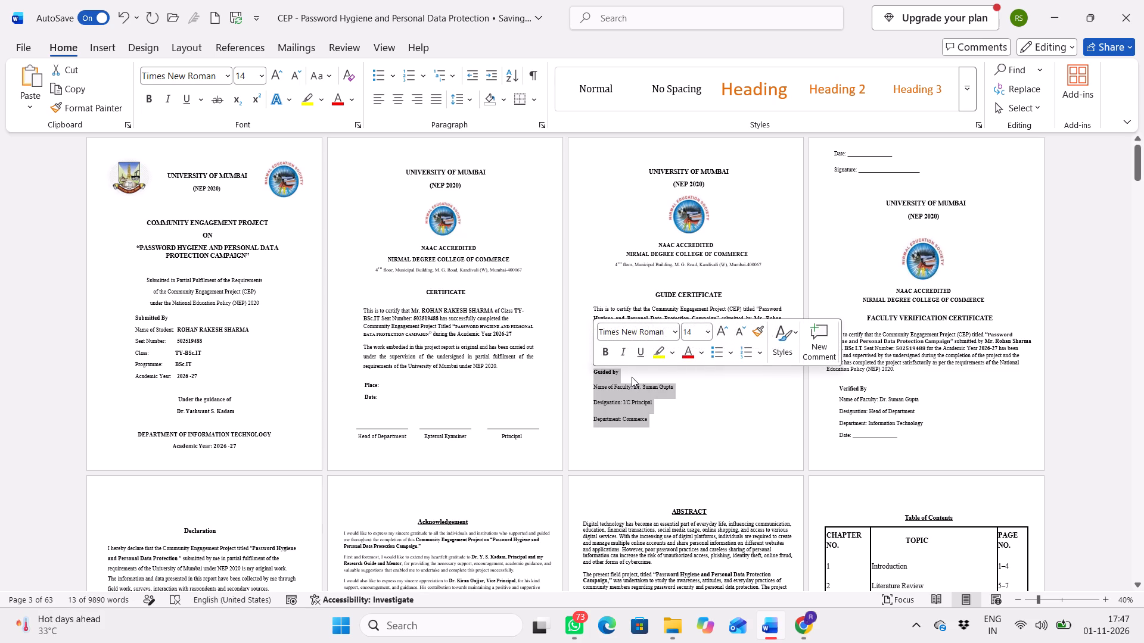
pyautogui.press('BackSpace')
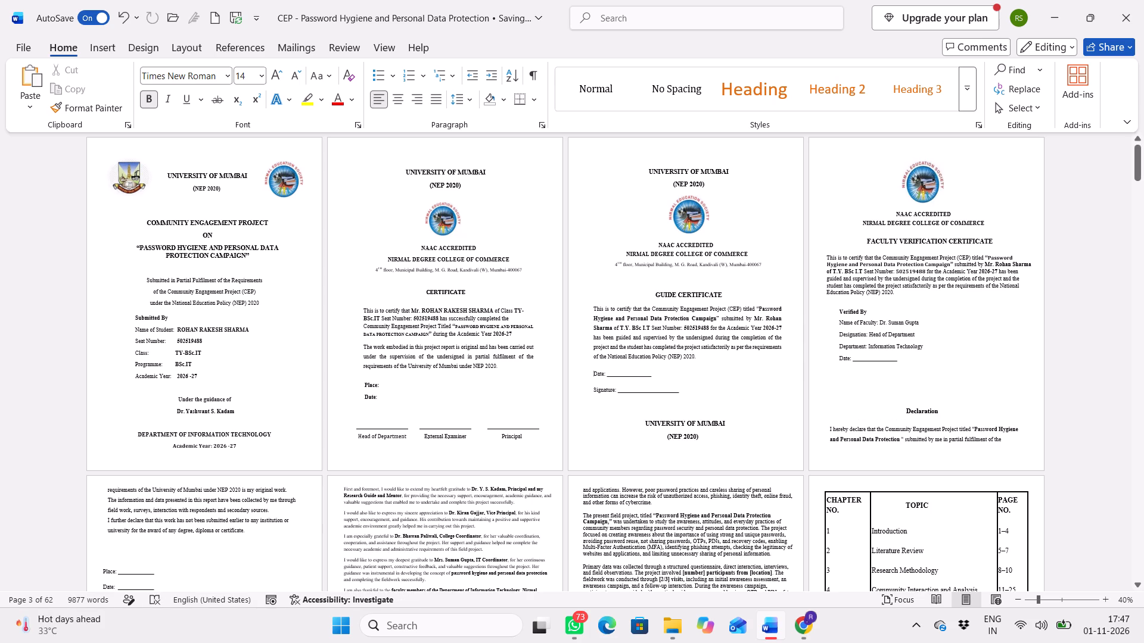
pyautogui.moveTo(694, 394); pyautogui.dragTo(610, 379)
pyautogui.moveTo(610, 379); pyautogui.dragTo(596, 374)
pyautogui.press('BackSpace')
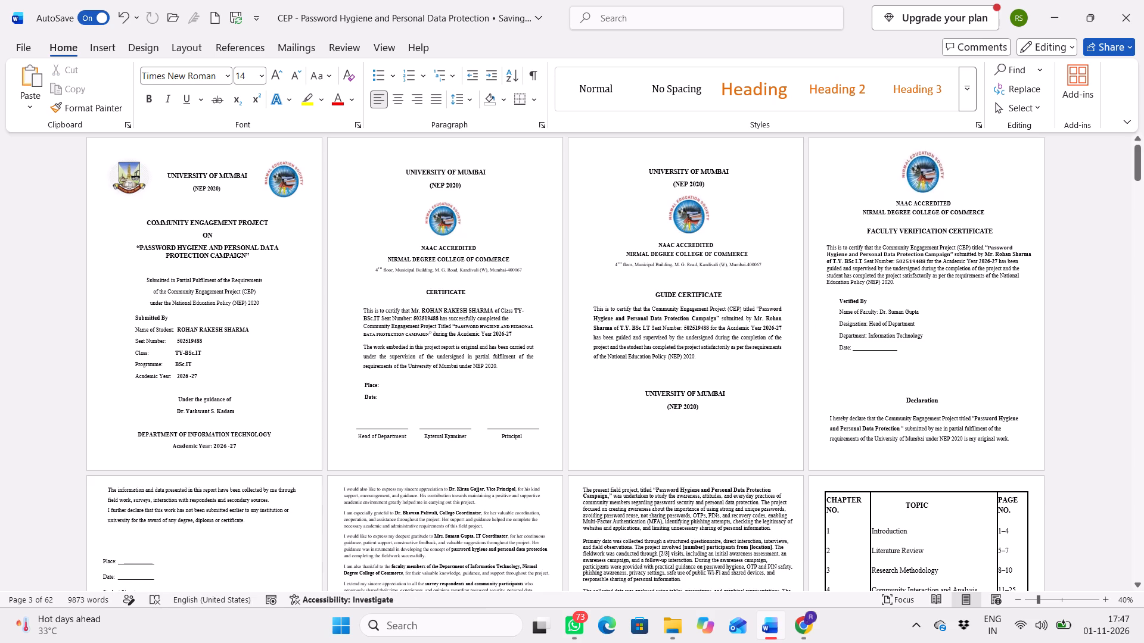
# Enter "Guided by" below the guide certificate's paragraph, followed by a line break.
pyautogui.write('Guided')
pyautogui.press('space')
pyautogui.hscroll(1, 596, 374)
pyautogui.write('by')
pyautogui.press('space')
pyautogui.hotkey('shift', 'Return')
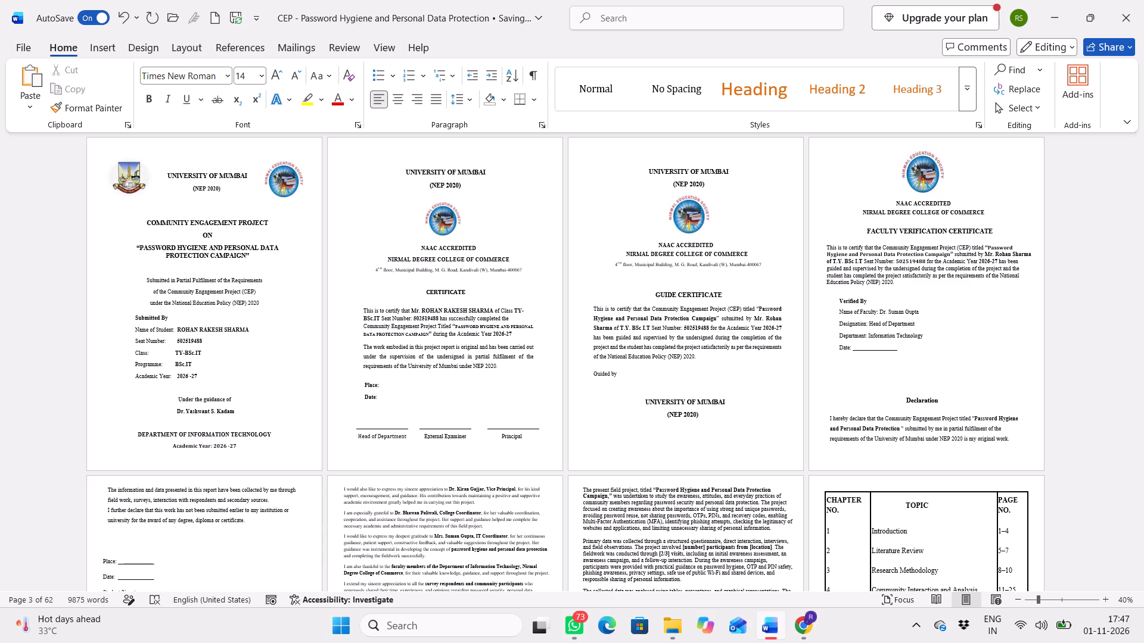
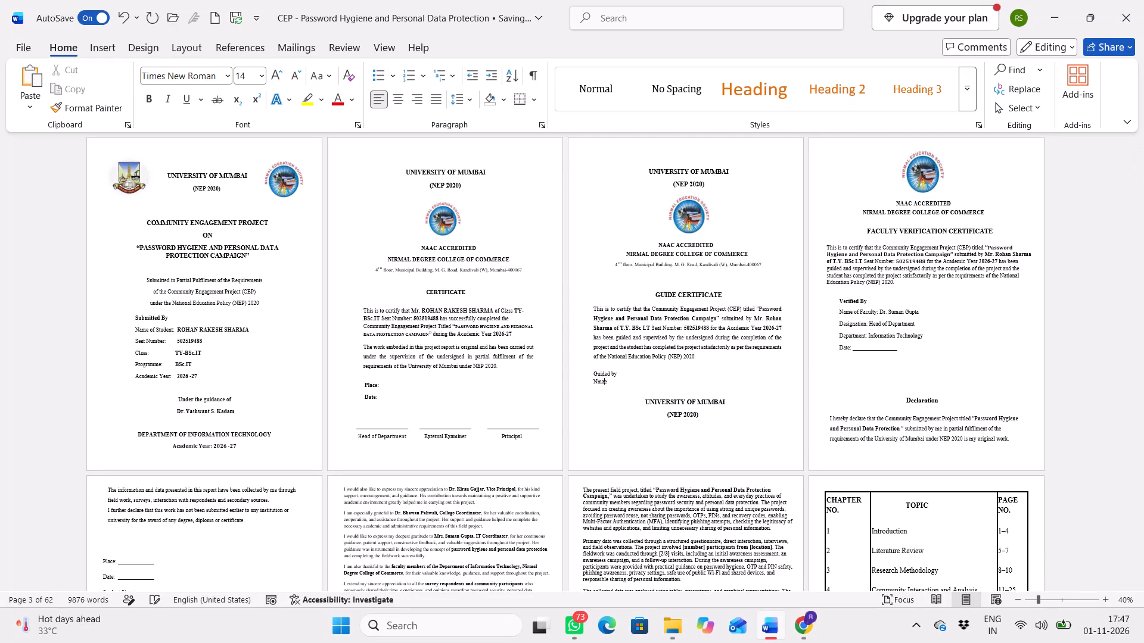
# Correct the mistyped text on the line below "Guided by" in the guide certificate and continue it as "Name of".
pyautogui.press('BackSpace')
pyautogui.press('BackSpace')
pyautogui.press('BackSpace')
pyautogui.press('BackSpace')
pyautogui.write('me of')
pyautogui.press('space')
pyautogui.hscroll(-1, 605, 386)
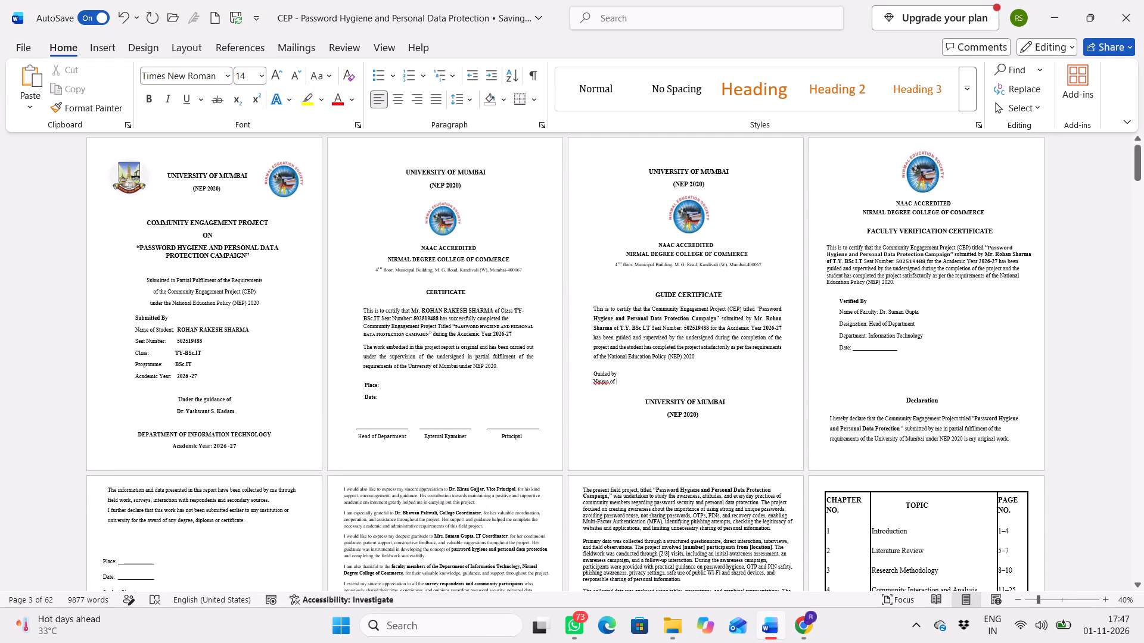
# Correct the misspelled label below "Guided by" in the guide certificate so that it reads "Name of faculty".
pyautogui.hscroll(-1, 588, 409)
pyautogui.keyDown('ctrl'); pyautogui.scroll(3, 604, 386); pyautogui.keyUp('ctrl')
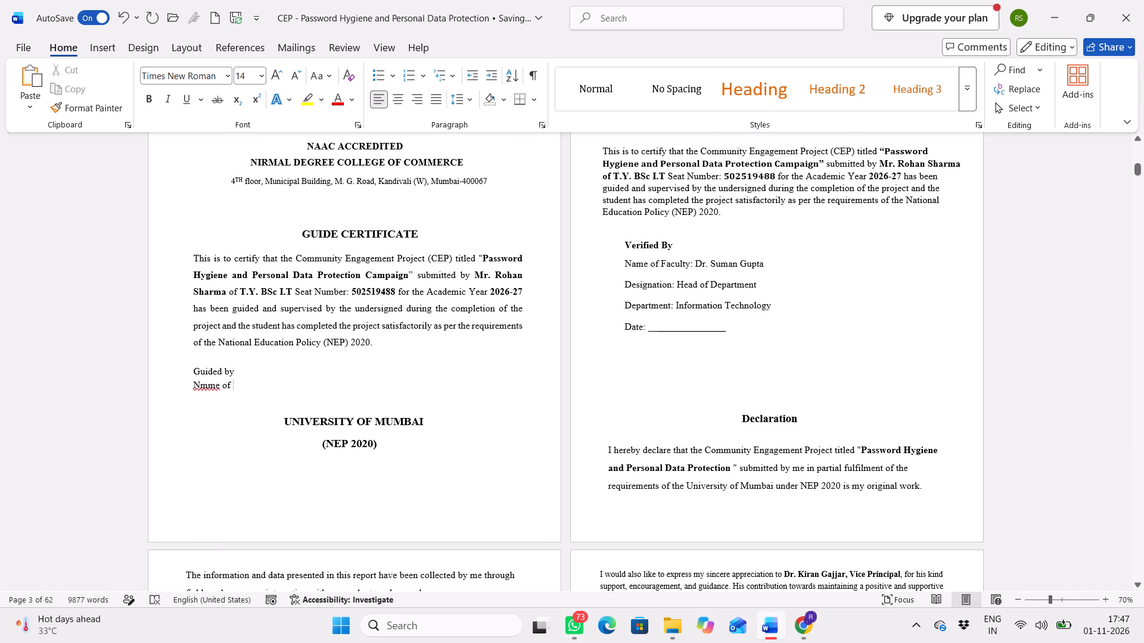
pyautogui.press('BackSpace')
pyautogui.press('BackSpace')
pyautogui.press('BackSpace')
pyautogui.press('BackSpace')
pyautogui.press('BackSpace')
pyautogui.press('BackSpace')
pyautogui.press('BackSpace')
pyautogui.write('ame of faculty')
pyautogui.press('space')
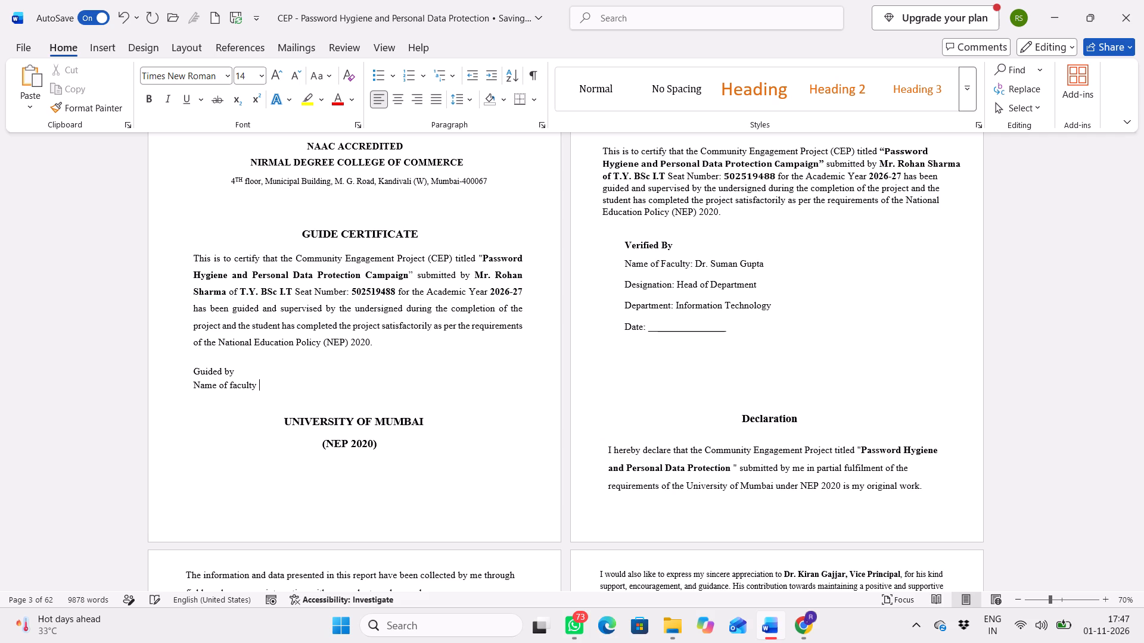
# Add ": -" and the faculty member's name, as in the faculty verification certificate, after "Name of faculty", followed by a line break.
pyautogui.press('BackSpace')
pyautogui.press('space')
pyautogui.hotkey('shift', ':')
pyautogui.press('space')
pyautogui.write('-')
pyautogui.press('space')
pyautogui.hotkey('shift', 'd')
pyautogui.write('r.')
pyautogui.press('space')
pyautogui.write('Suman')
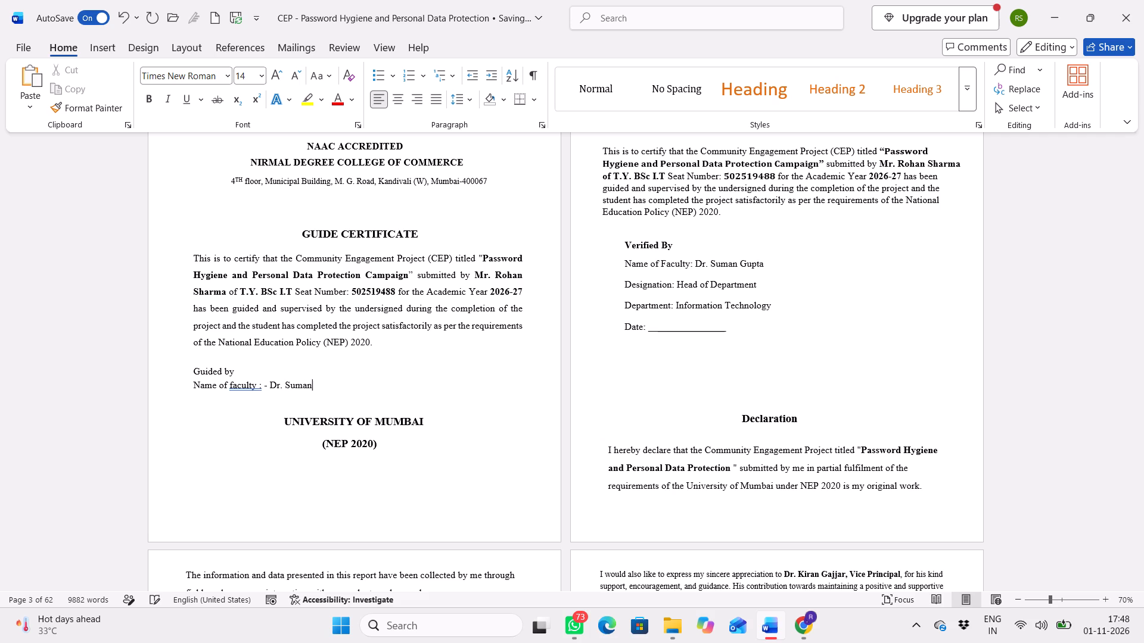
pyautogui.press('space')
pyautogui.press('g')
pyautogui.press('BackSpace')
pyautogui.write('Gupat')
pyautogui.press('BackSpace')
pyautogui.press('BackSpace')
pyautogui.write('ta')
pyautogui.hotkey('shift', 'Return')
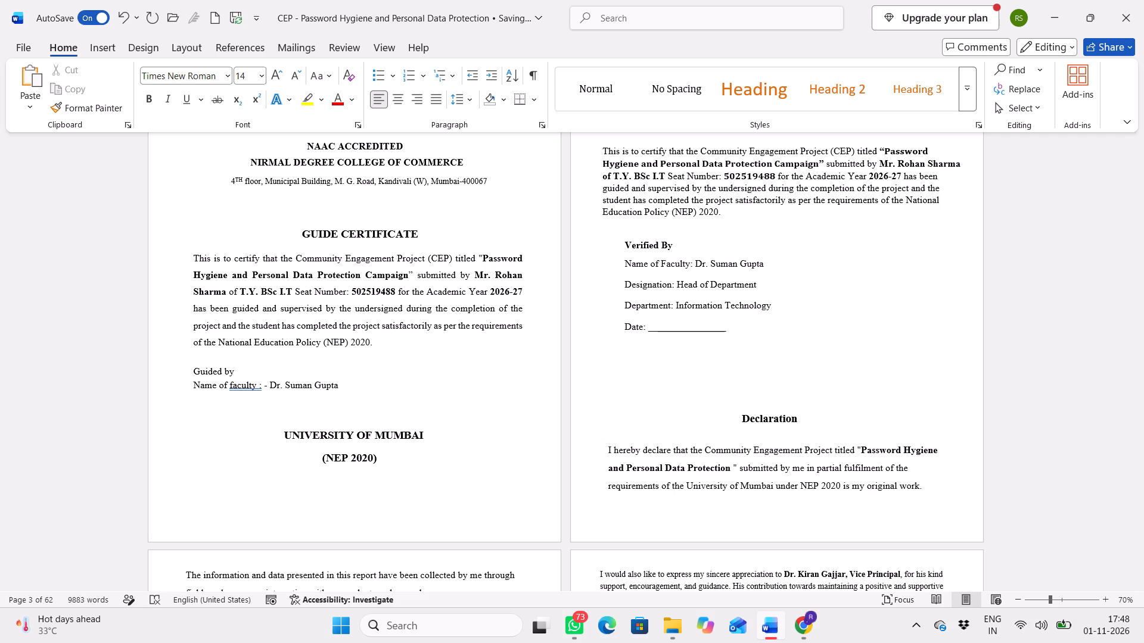
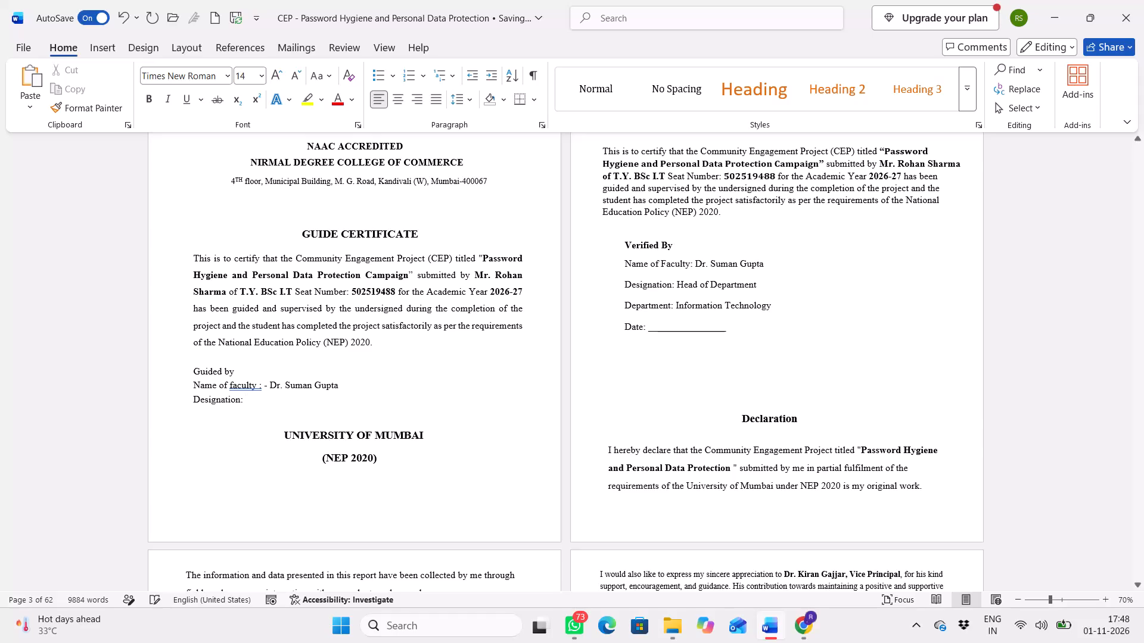
# Enter "IC/Principal" as the designation in the guide certificate's sign-off block, followed by a line break.
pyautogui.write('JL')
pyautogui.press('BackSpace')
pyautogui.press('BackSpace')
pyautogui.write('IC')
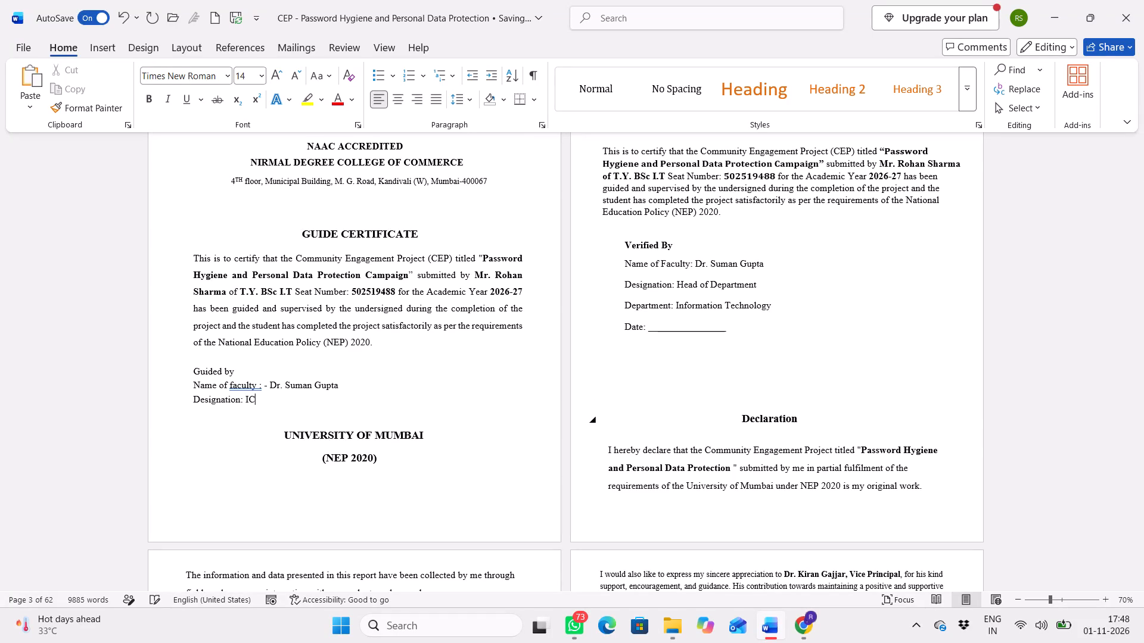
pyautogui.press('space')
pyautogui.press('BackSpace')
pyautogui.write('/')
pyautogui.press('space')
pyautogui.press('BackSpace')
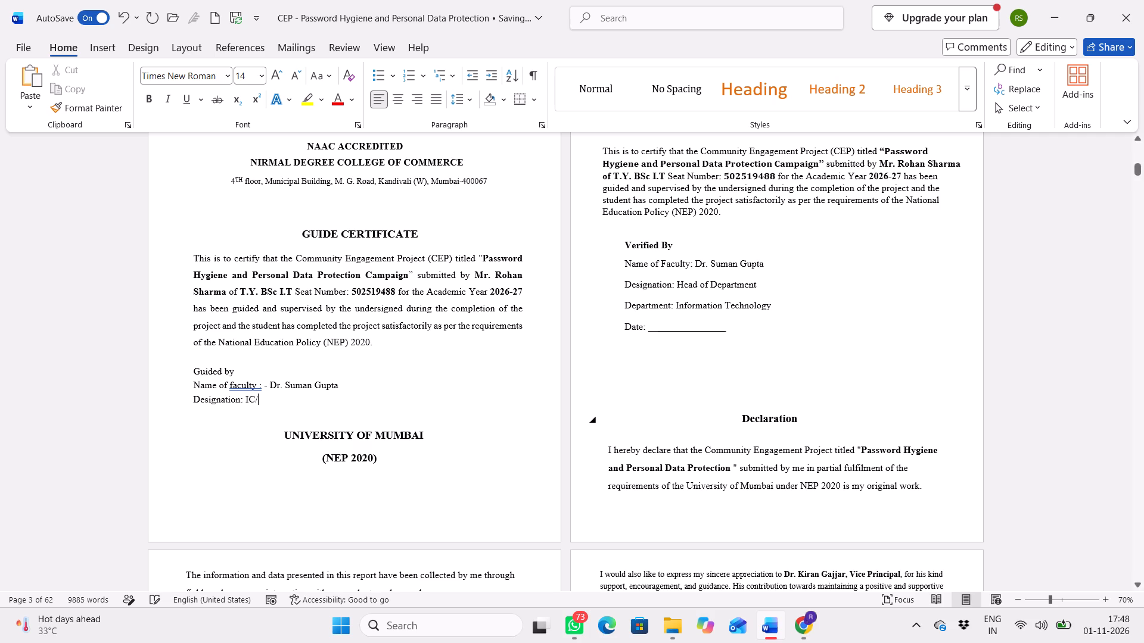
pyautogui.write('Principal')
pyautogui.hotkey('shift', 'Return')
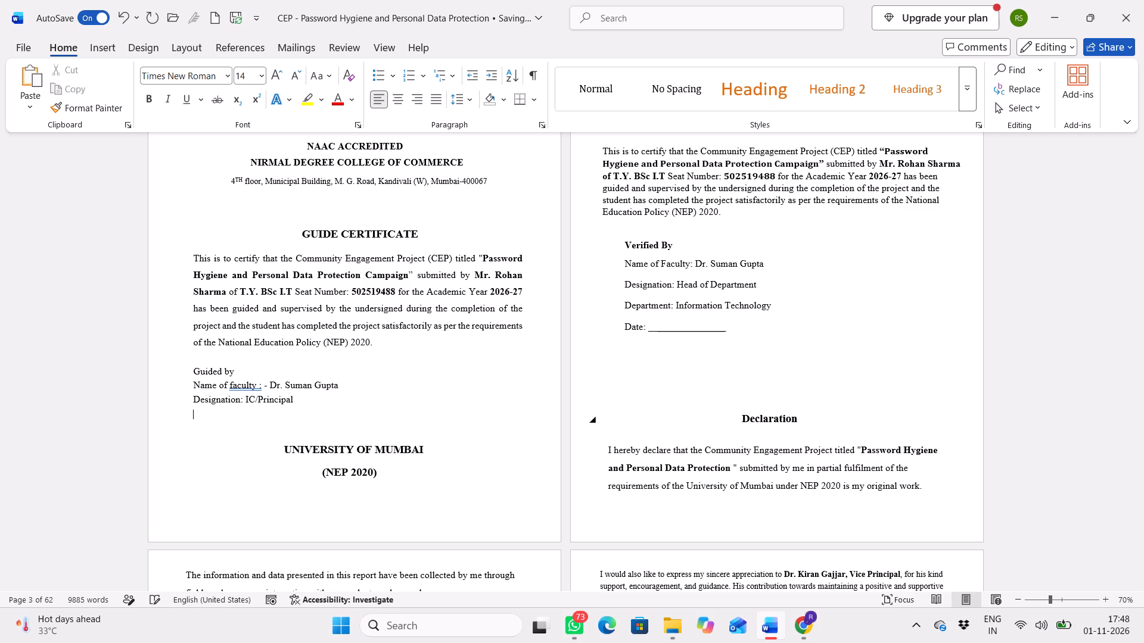
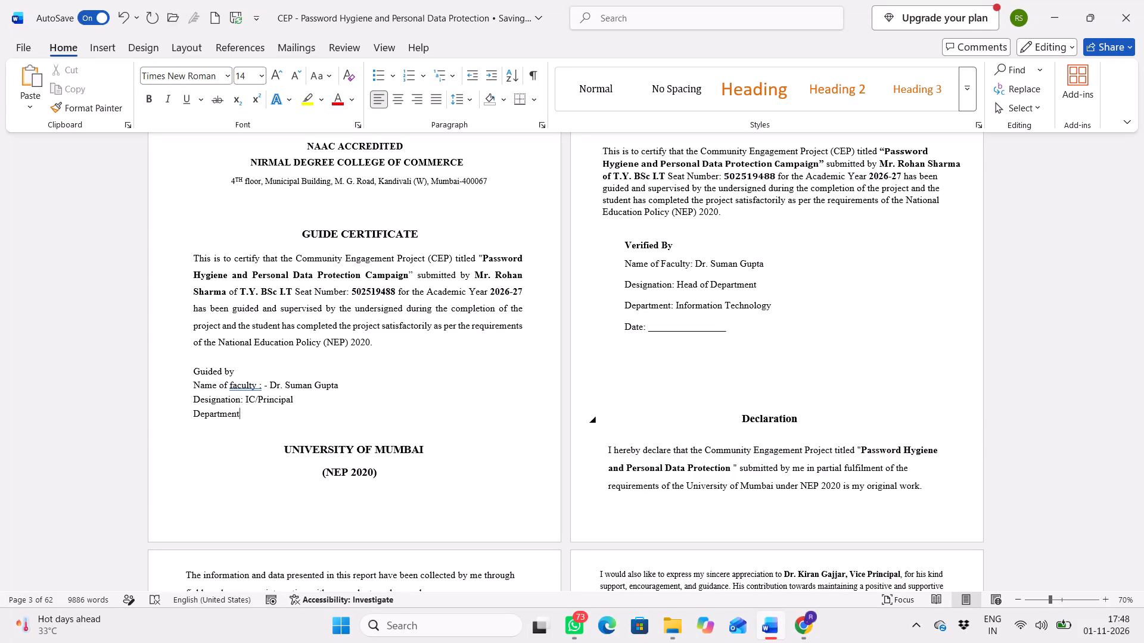
# Add a colon and a space after "Department" in the guide certificate's sign-off block.
pyautogui.write(':')
pyautogui.press('space')
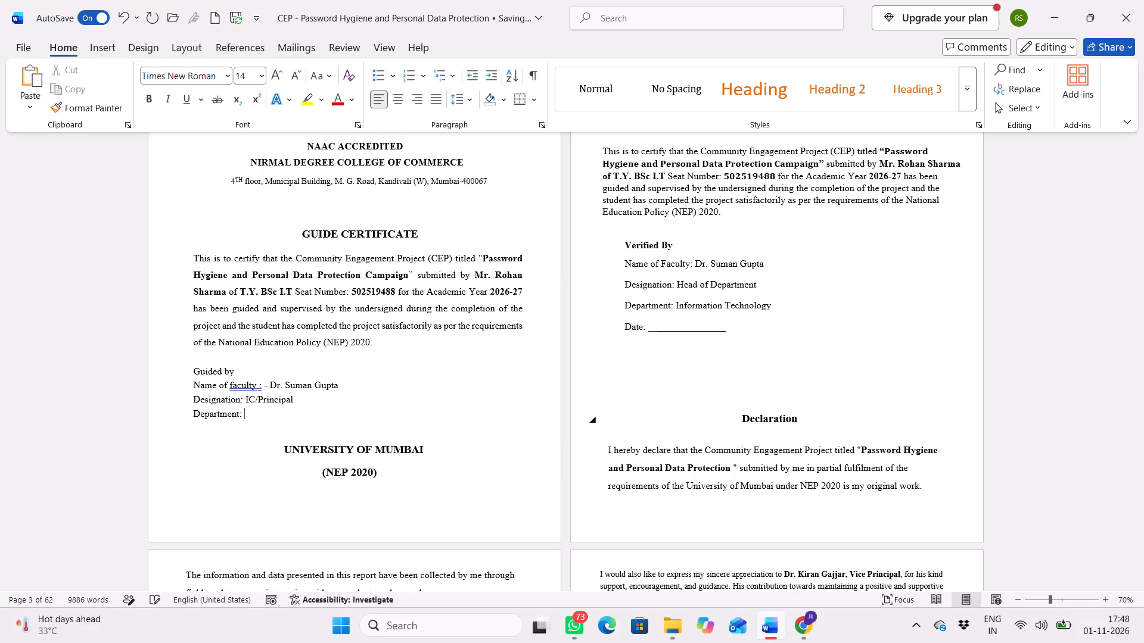
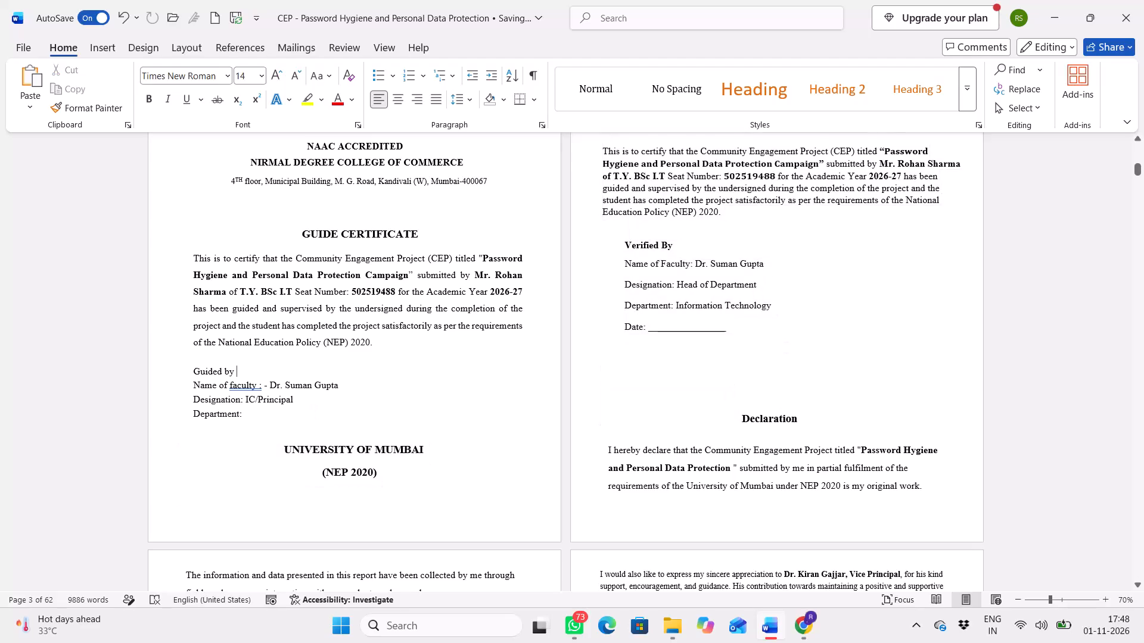
# Delete the surplus spaces trailing after "Department:" in the guide certificate's sign-off block.
pyautogui.click(271, 418)
pyautogui.press('BackSpace')
pyautogui.press('BackSpace')
pyautogui.press('BackSpace')
pyautogui.press('BackSpace')
pyautogui.press('BackSpace')
pyautogui.press('BackSpace')
pyautogui.press('BackSpace')
pyautogui.press('BackSpace')
pyautogui.press('BackSpace')
pyautogui.press('BackSpace')
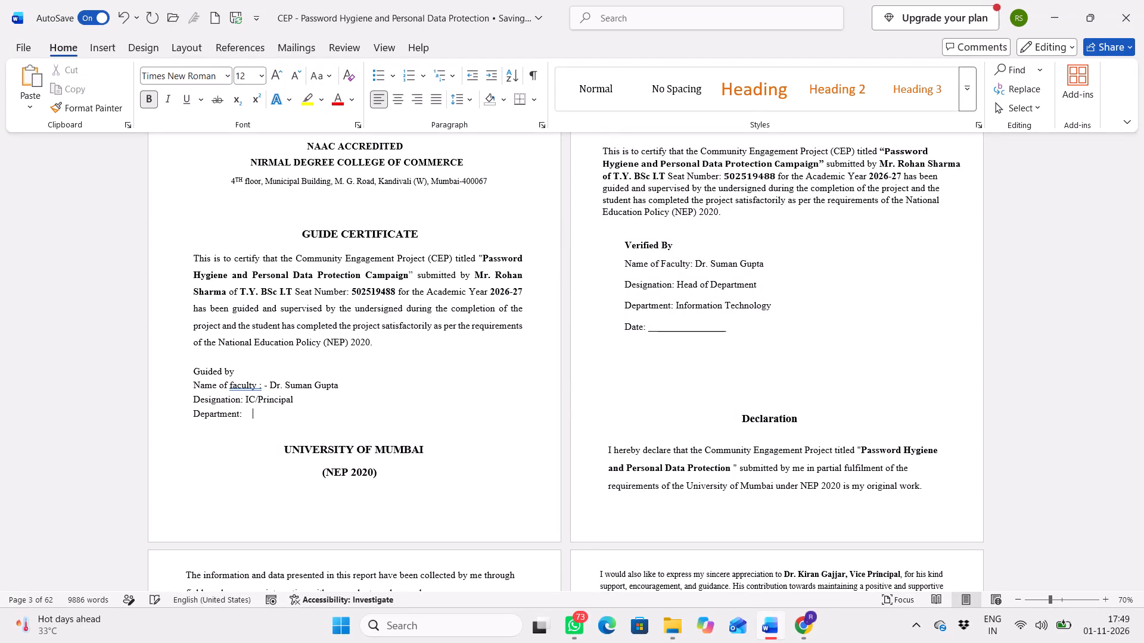
pyautogui.press('BackSpace')
pyautogui.press('BackSpace')
# Add three paragraph breaks below the guide certificate's Department line to push the next certificate's university heading and the Declaration heading onto following pages.
pyautogui.press('Return')
pyautogui.press('Return')
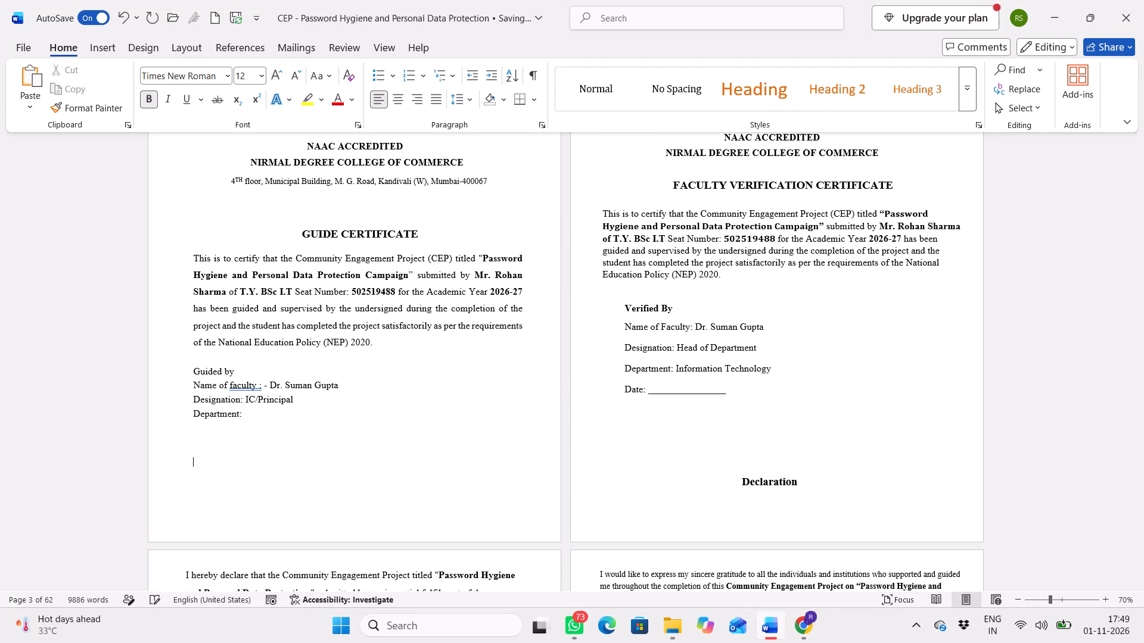
pyautogui.scroll(-1, 271, 418)
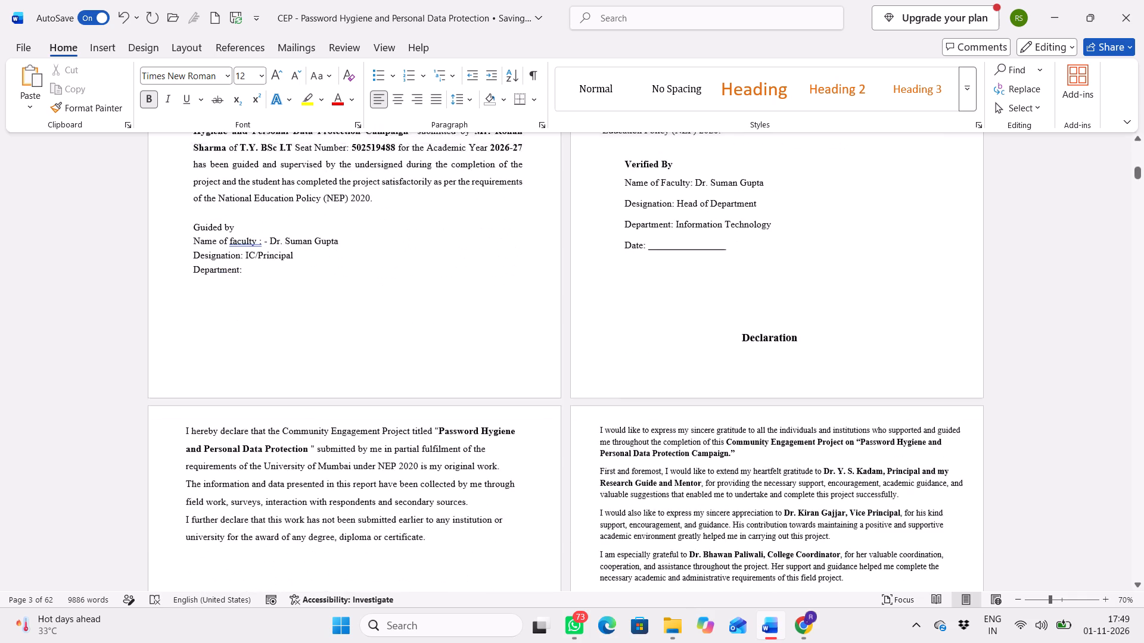
pyautogui.scroll(-1, 271, 418)
pyautogui.press('Return')
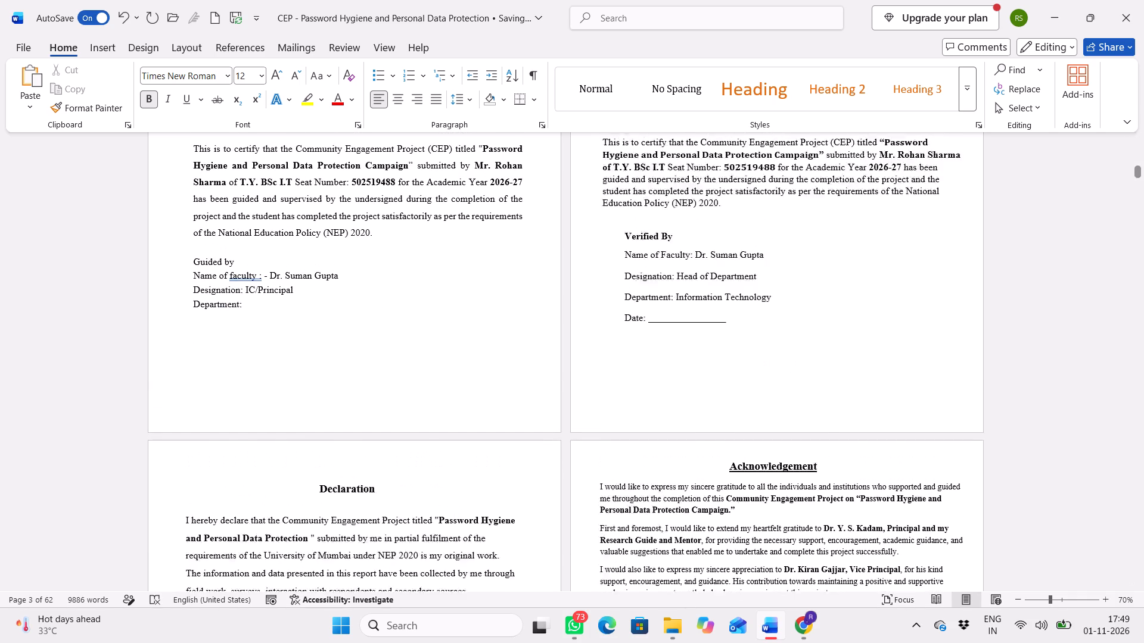
# Start a new line directly below "Department:" in the guide certificate's sign-off block using a line break.
pyautogui.scroll(-2, 271, 418)
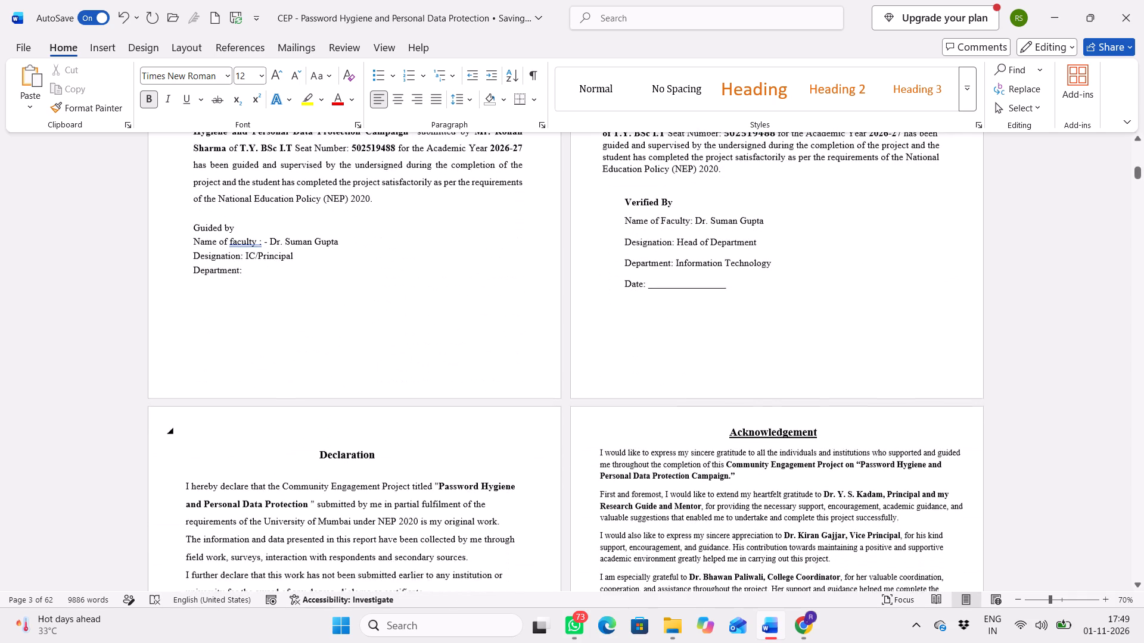
pyautogui.scroll(-1, 271, 418)
pyautogui.click(273, 255)
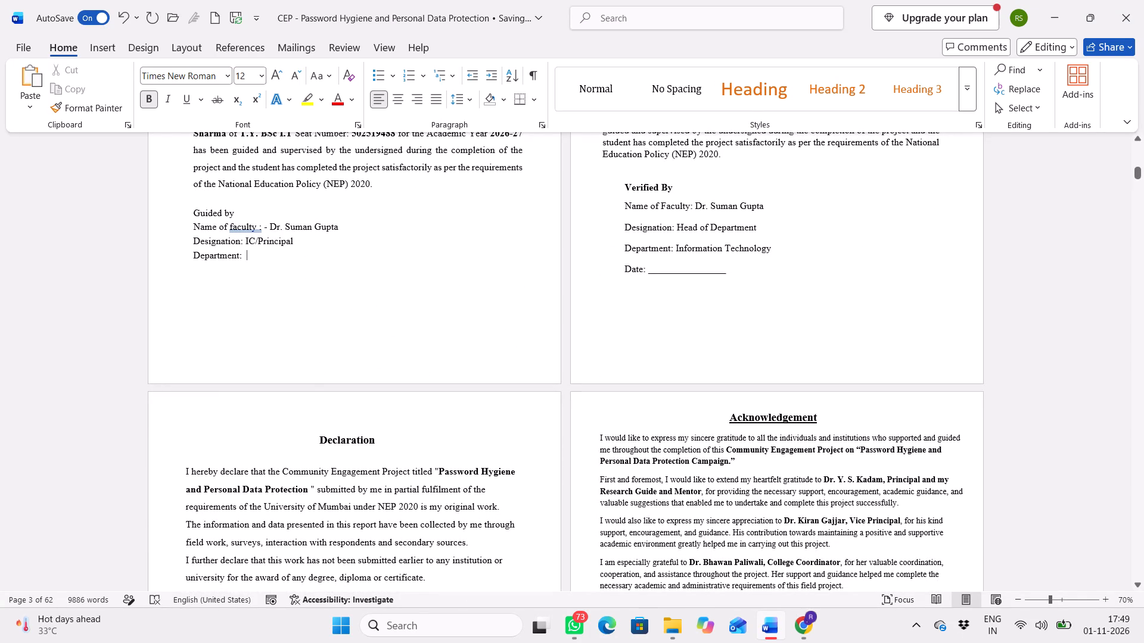
pyautogui.hotkey('shift', 'Return')
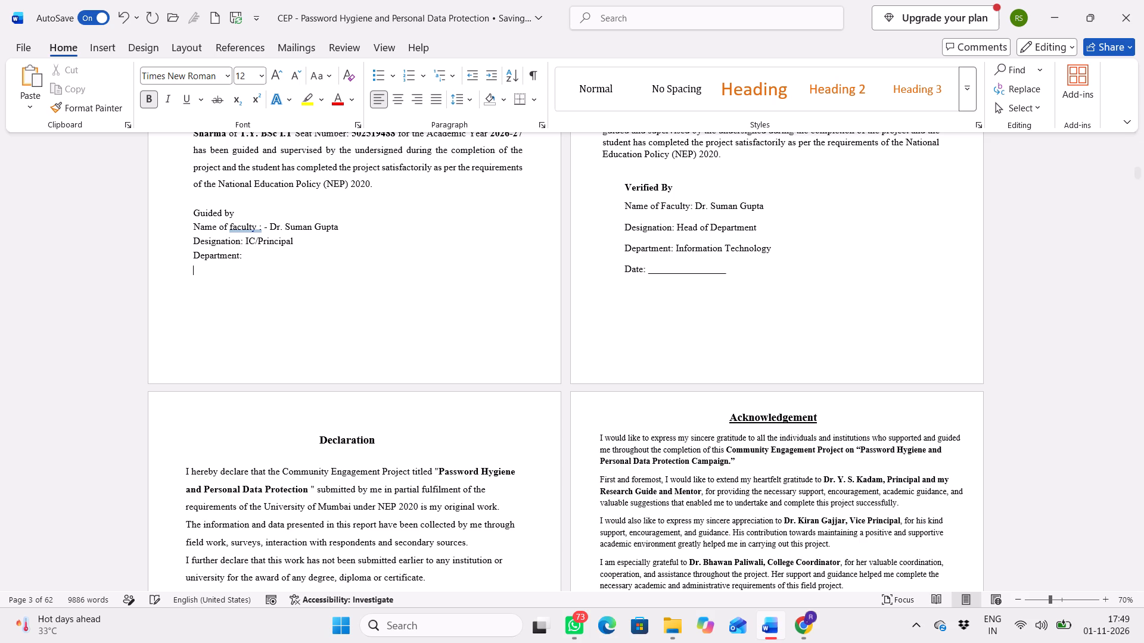
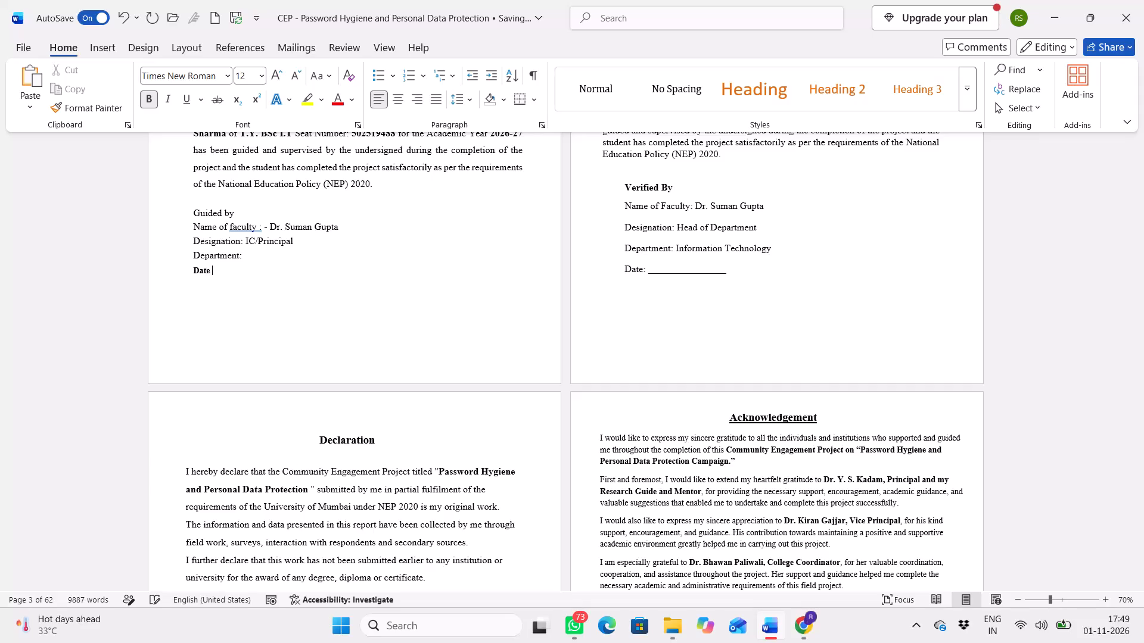
# Finish the label as "Date;" below the guide certificate's Department line and add "Signature" on a new line beneath it.
pyautogui.press('BackSpace')
pyautogui.write(';')
pyautogui.press('space')
pyautogui.hotkey('shift', 'Return')
pyautogui.write('Signature')
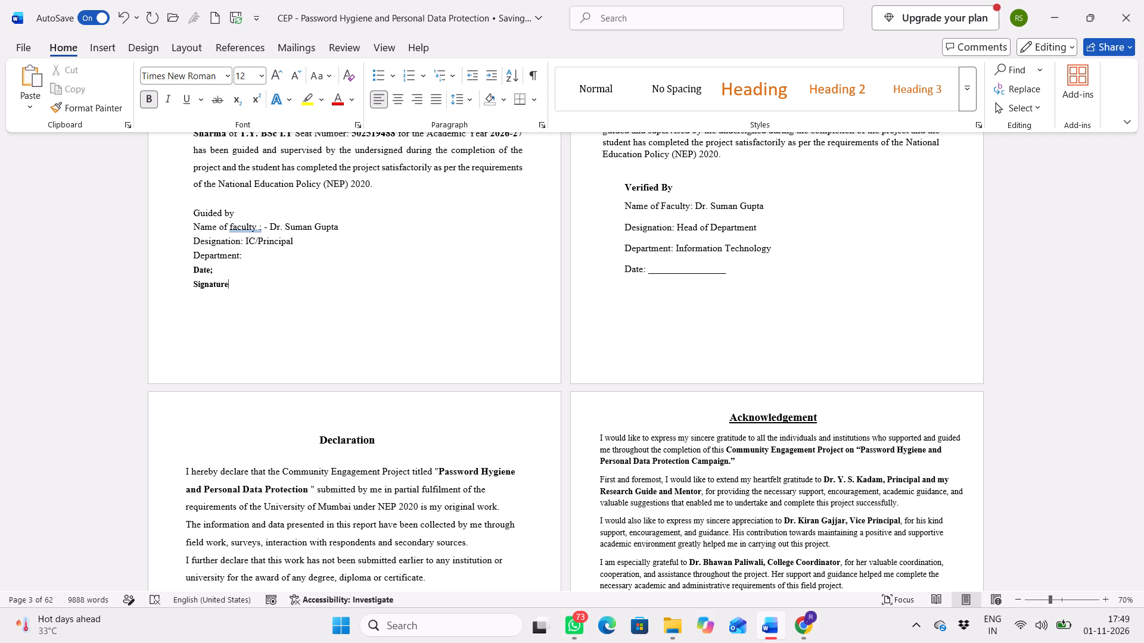
# Set the guide certificate's whole sign-off block, from "Guided by" to "Signature", to font size 14.
pyautogui.moveTo(235, 285); pyautogui.dragTo(195, 230)
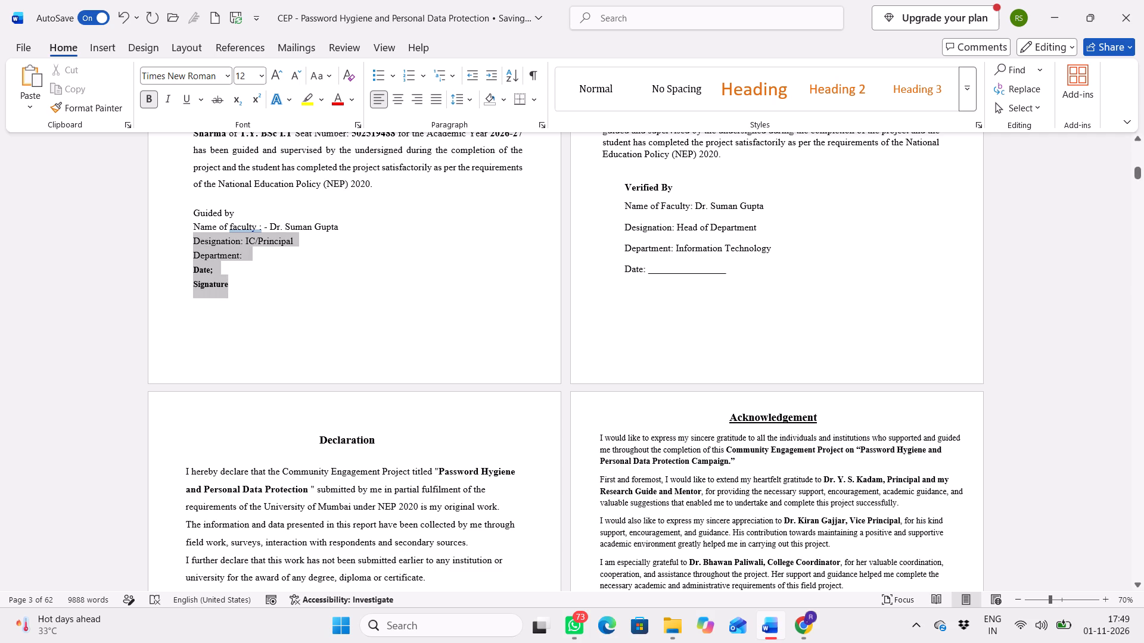
pyautogui.moveTo(195, 230); pyautogui.dragTo(195, 216)
pyautogui.click(310, 170)
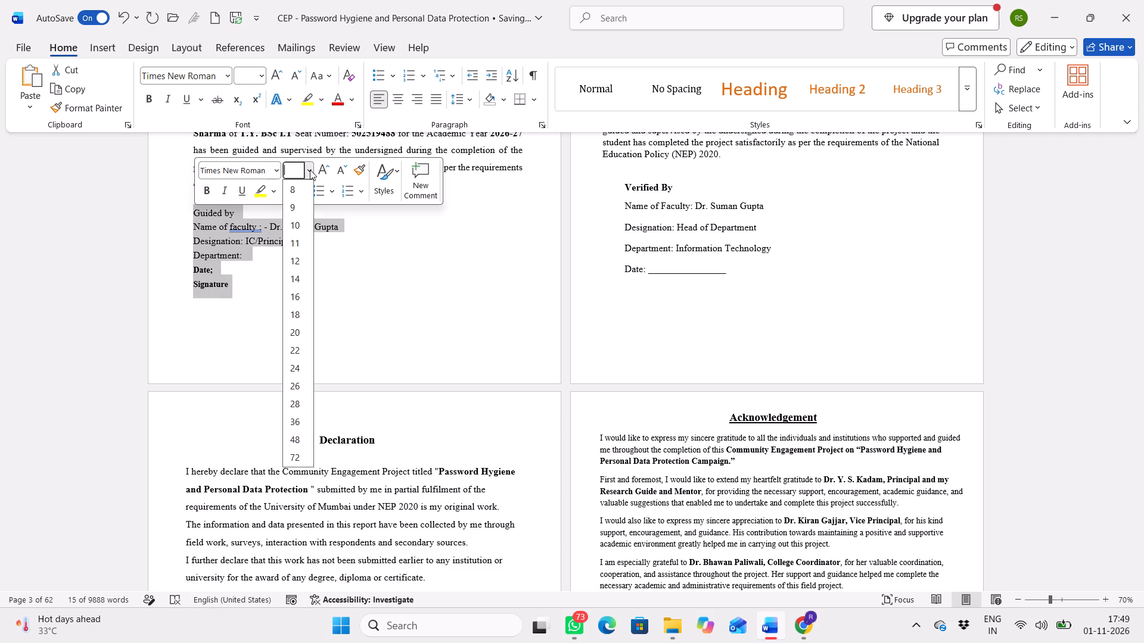
pyautogui.click(299, 279)
pyautogui.click(265, 292)
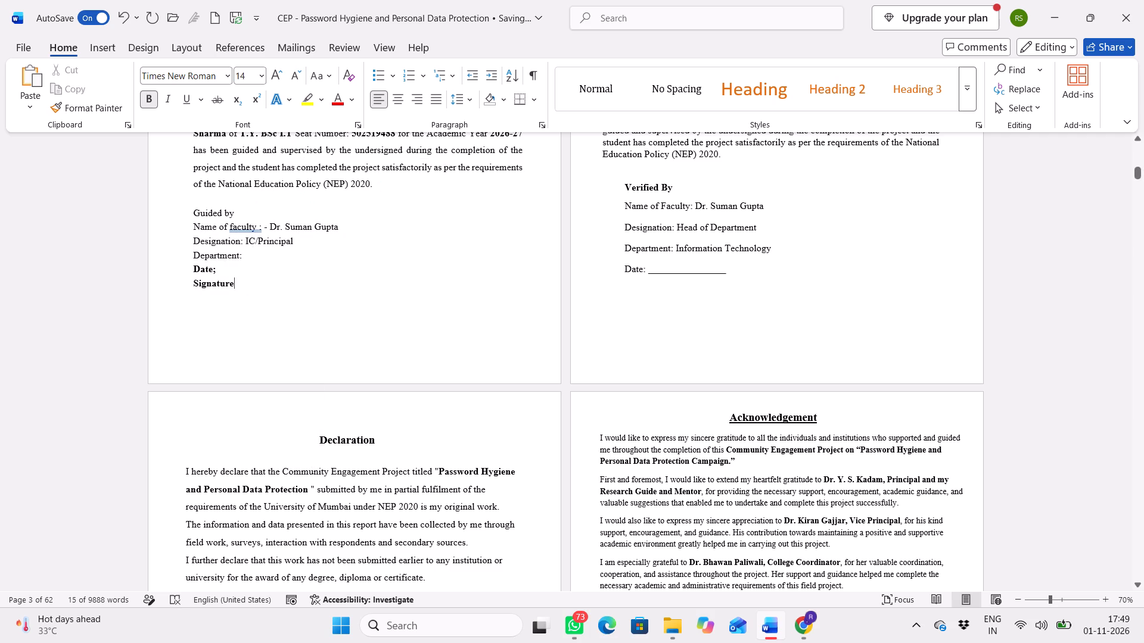
# Remove the bold formatting from the Date and Signature lines in the guide certificate's sign-off block.
pyautogui.moveTo(241, 287); pyautogui.dragTo(186, 271)
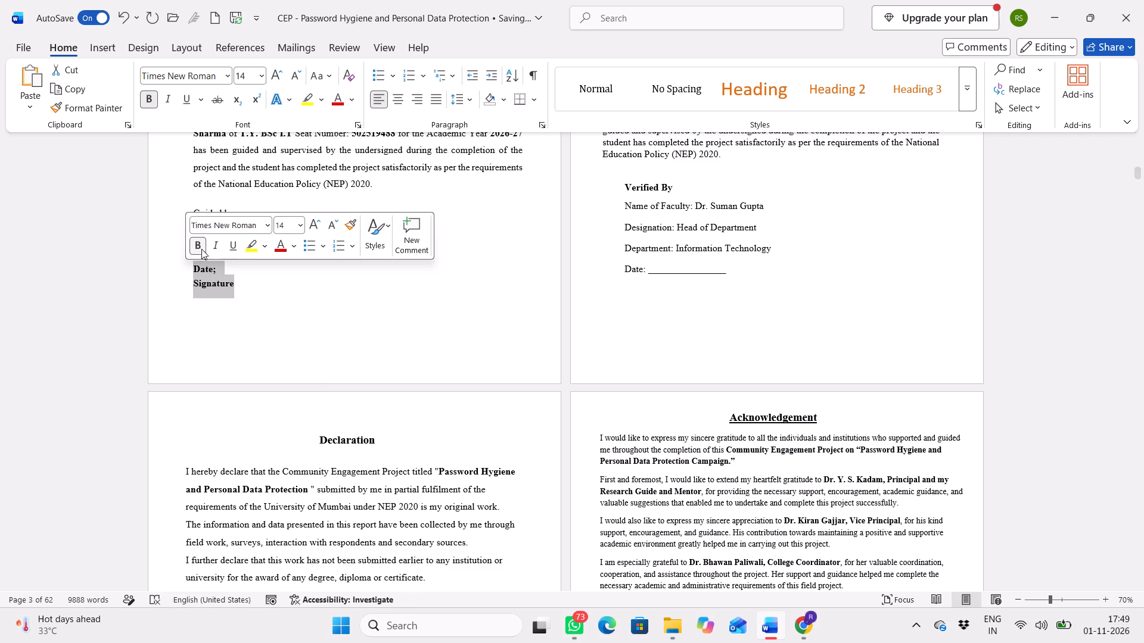
pyautogui.click(199, 246)
pyautogui.click(416, 311)
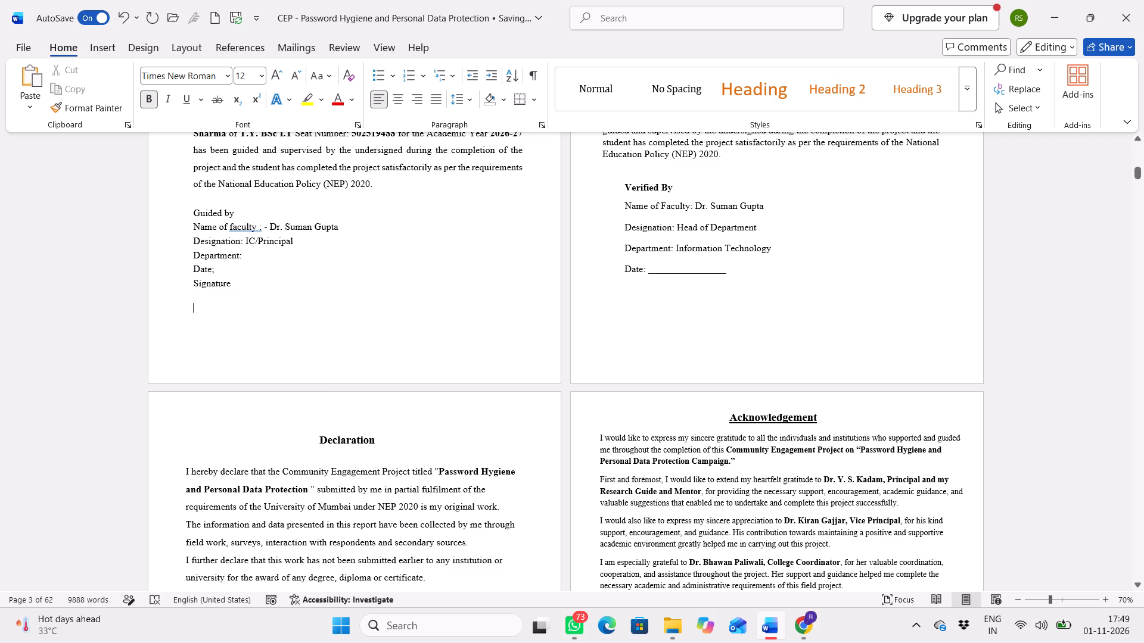
# Copy "Information Technology" from the faculty verification certificate into the guide certificate's Department line.
pyautogui.moveTo(679, 250); pyautogui.dragTo(750, 244)
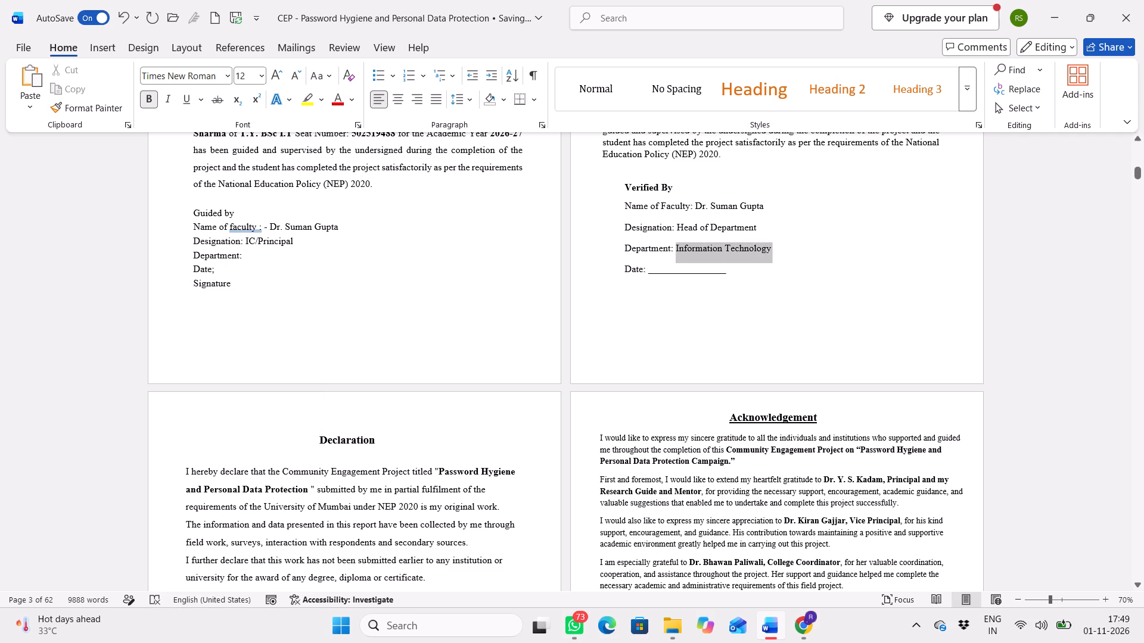
pyautogui.moveTo(750, 244); pyautogui.dragTo(778, 250)
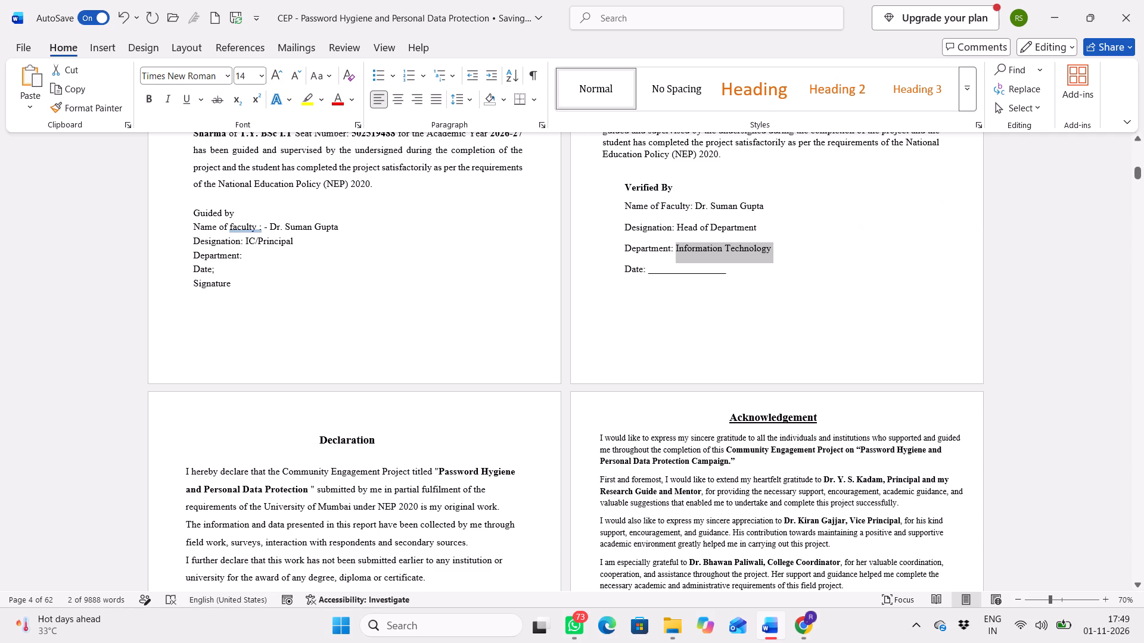
pyautogui.hotkey('ctrl', 'c')
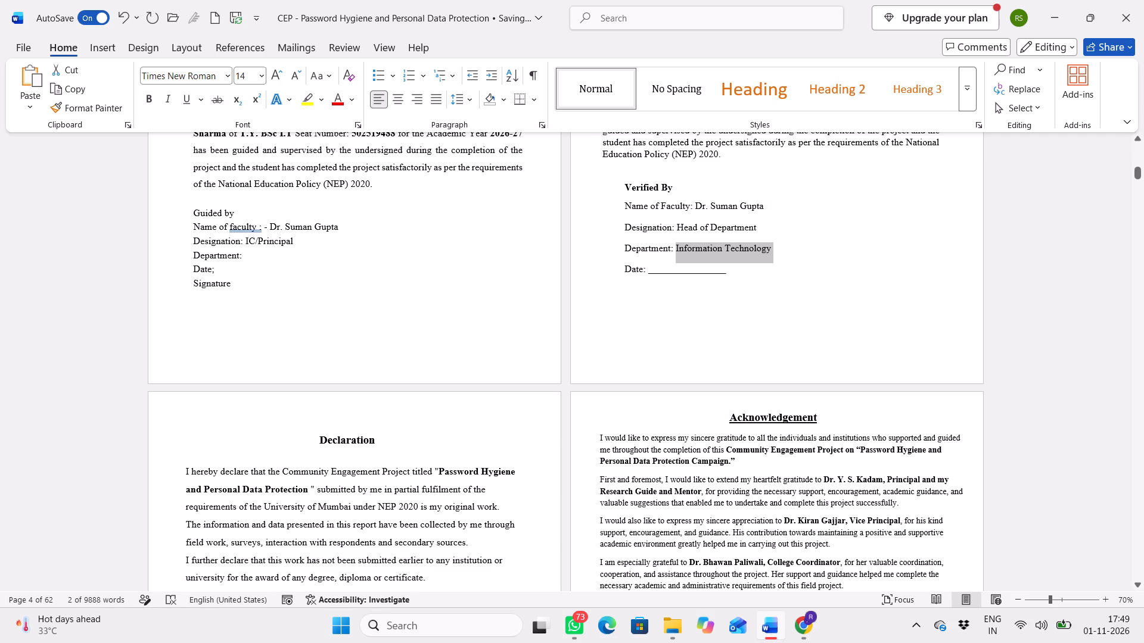
pyautogui.click(253, 255)
pyautogui.hotkey('ctrl', 'v')
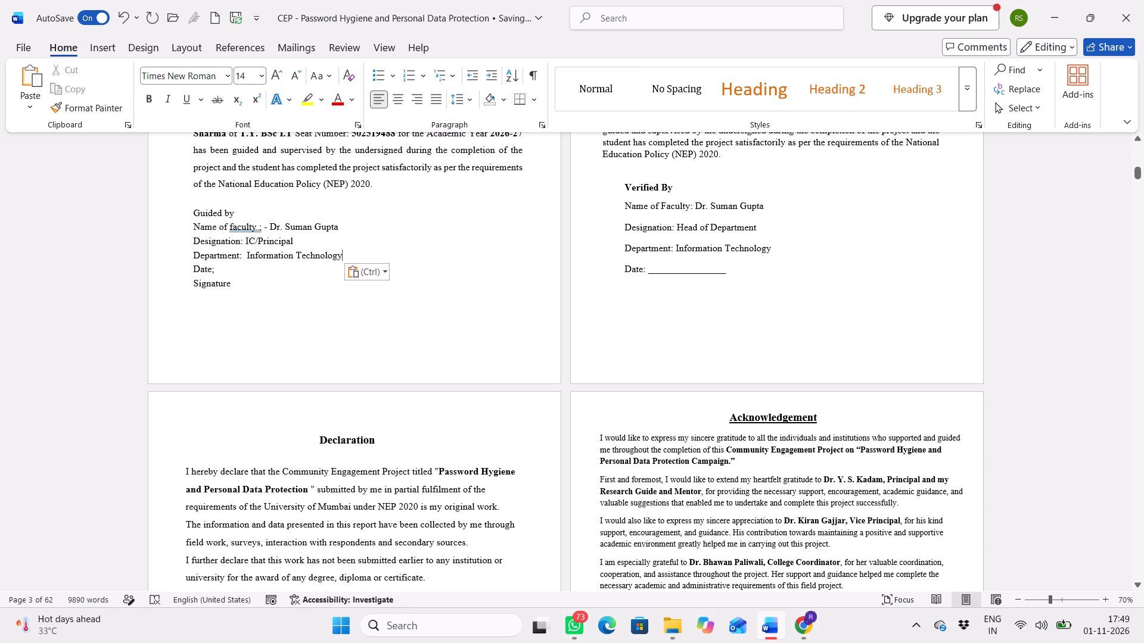
# Copy the blank underline from the faculty verification certificate's Date line to the end of the guide certificate's Date line.
pyautogui.moveTo(733, 273); pyautogui.dragTo(649, 285)
pyautogui.moveTo(649, 285); pyautogui.dragTo(649, 276)
pyautogui.hotkey('ctrl', 'c')
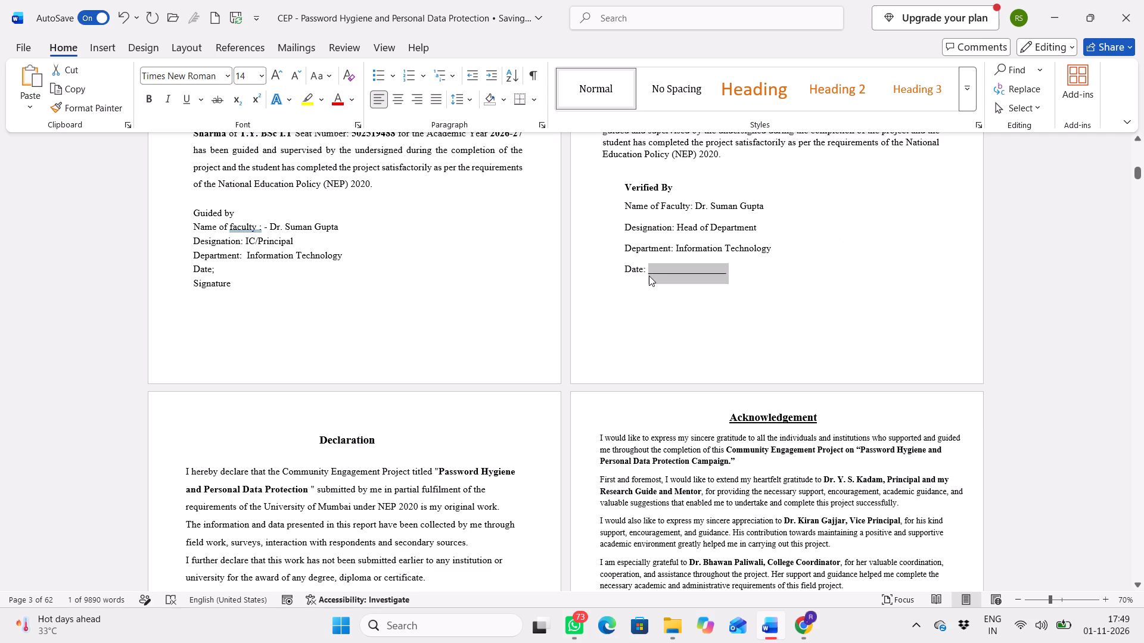
pyautogui.click(228, 269)
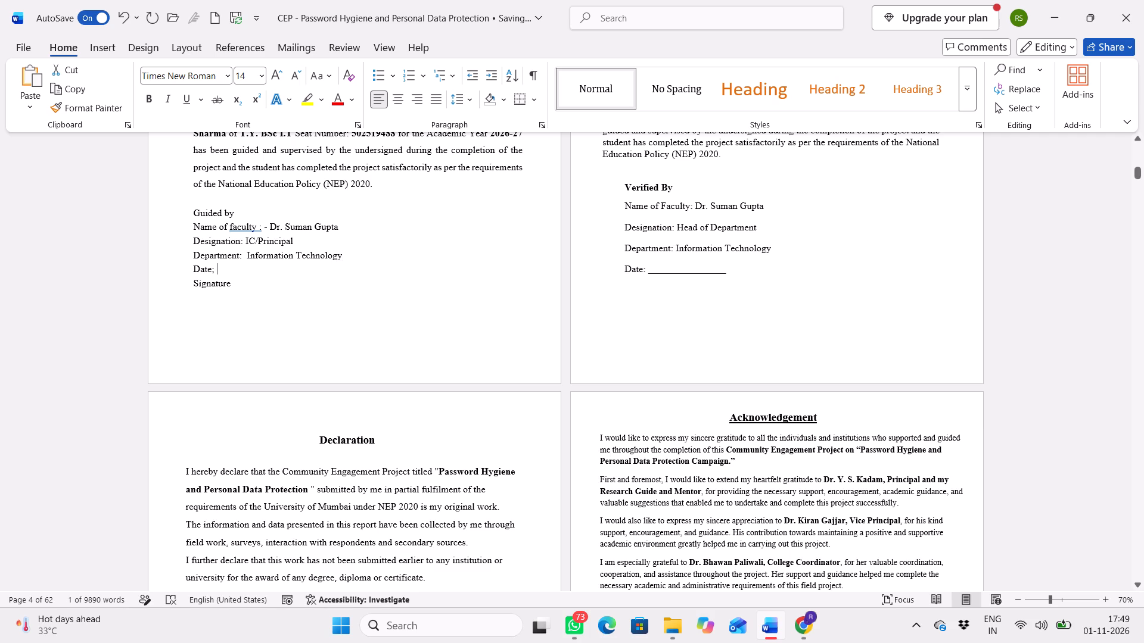
pyautogui.hotkey('ctrl', 'v')
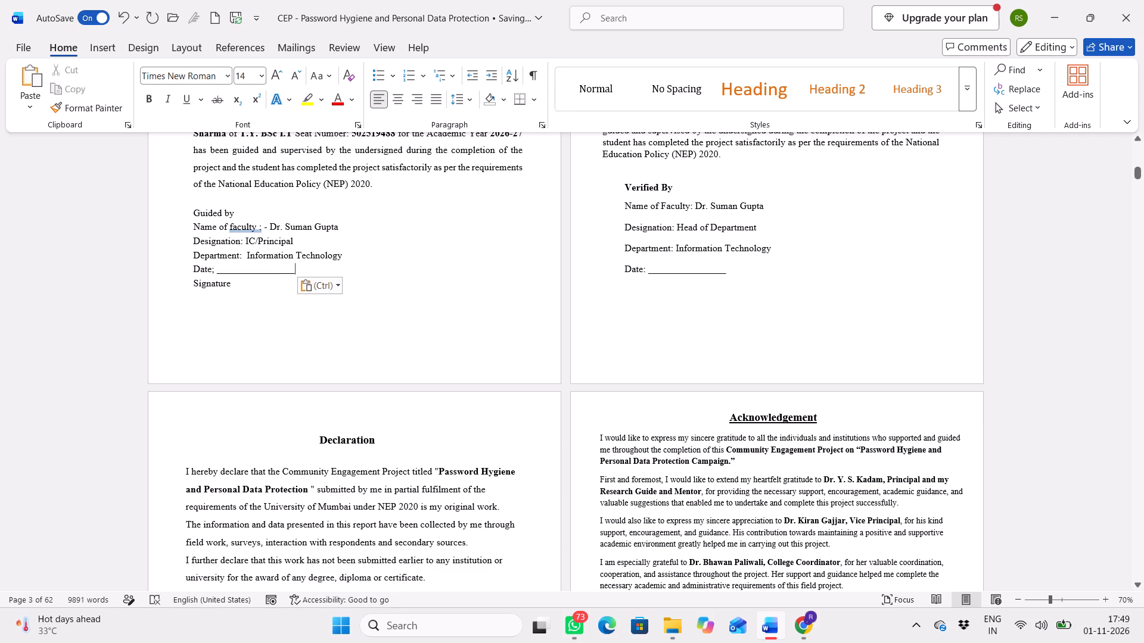
# Replace the semicolon after "Date" in the guide certificate's sign-off block with a colon and a space.
pyautogui.click(214, 273)
pyautogui.press('BackSpace')
pyautogui.hotkey('shift', ':')
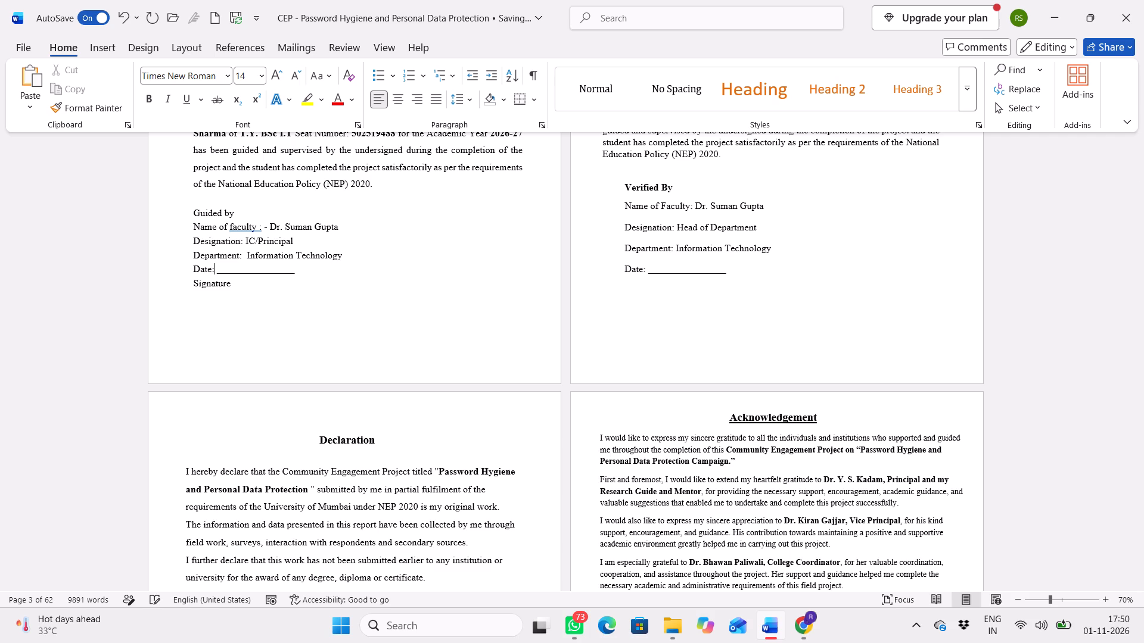
pyautogui.press('space')
# Add a colon, a space and the copied blank underline after "Signature" in the guide certificate's sign-off block.
pyautogui.click(231, 285)
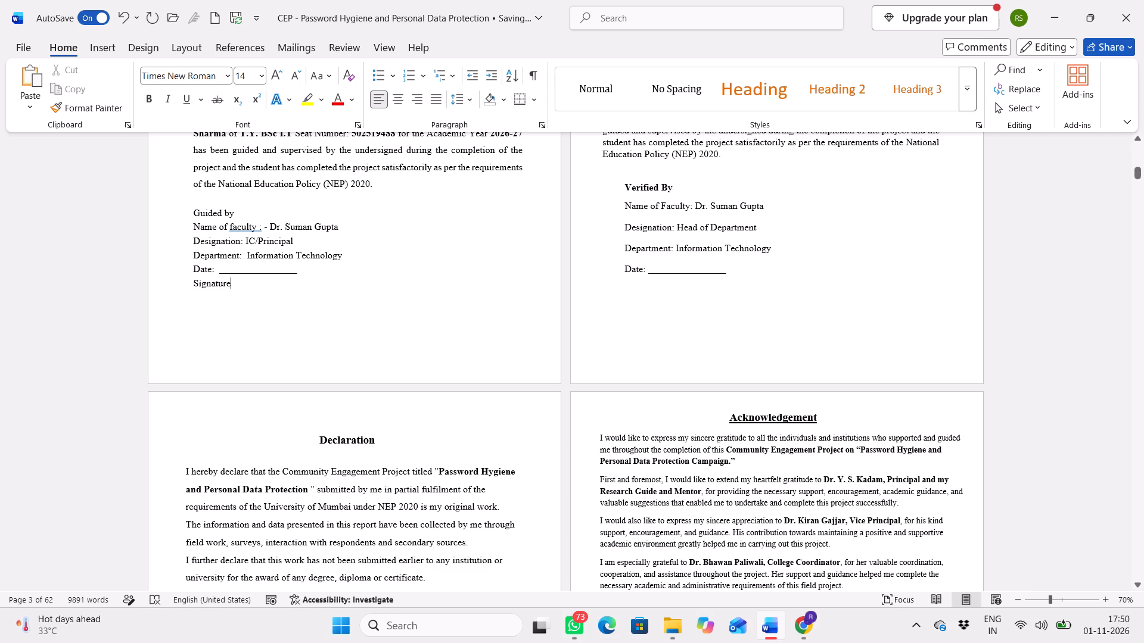
pyautogui.write(':')
pyautogui.press('space')
pyautogui.hotkey('ctrl', 'v')
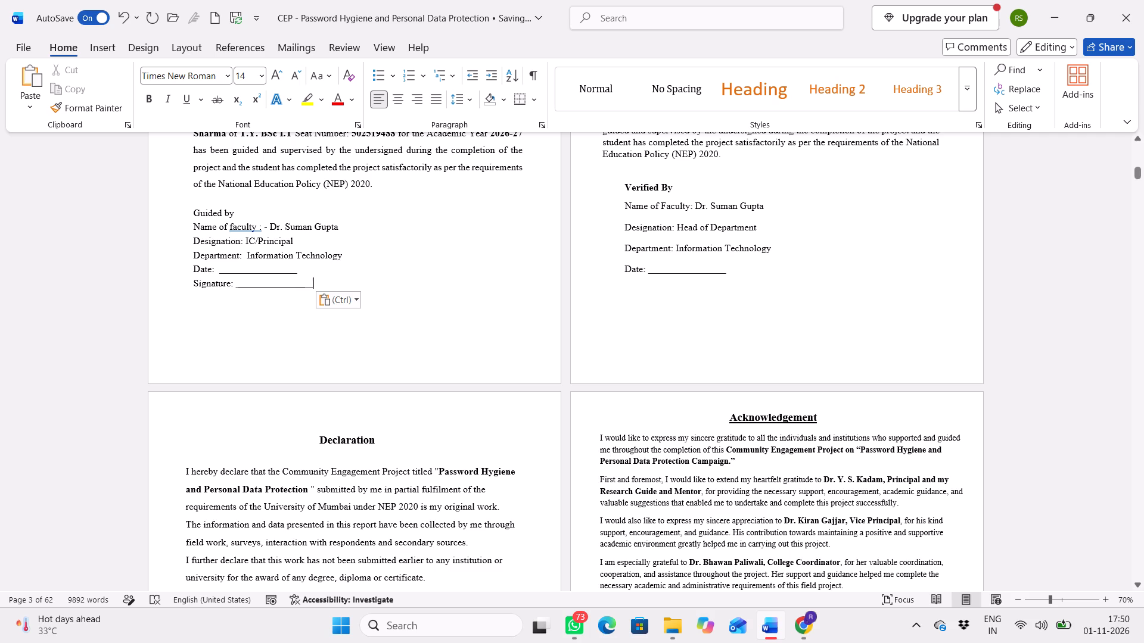
# Clean up the guide certificate's faculty label to read "Name of faculty:" followed by one space, removing the hyphen and extra spaces.
pyautogui.click(263, 227)
pyautogui.press('BackSpace')
pyautogui.click(333, 271)
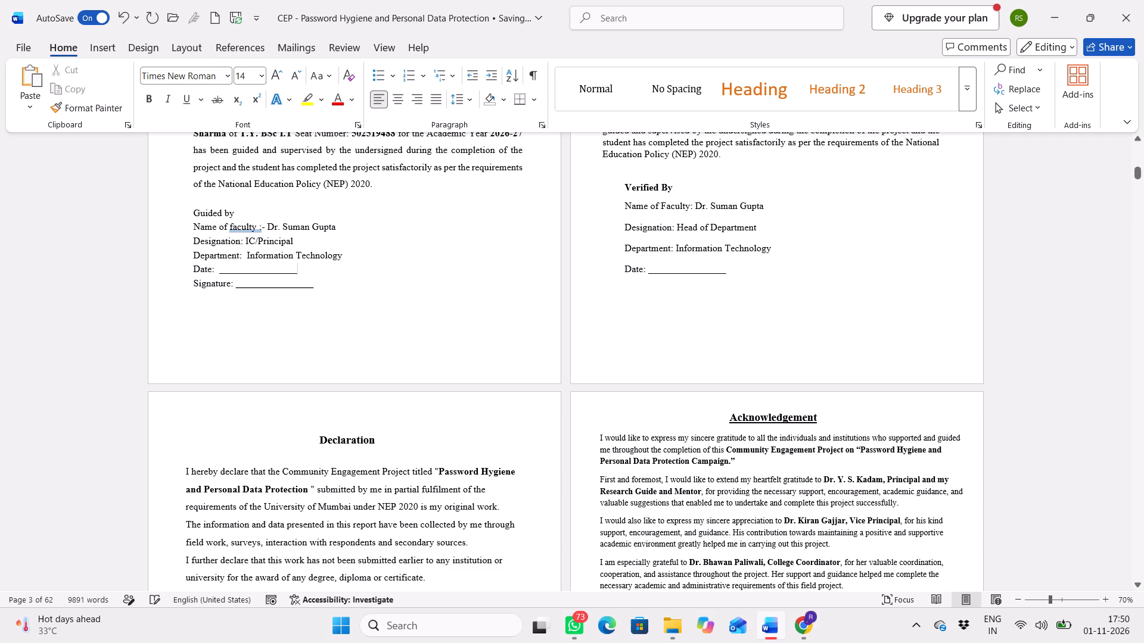
pyautogui.click(260, 226)
pyautogui.press('BackSpace')
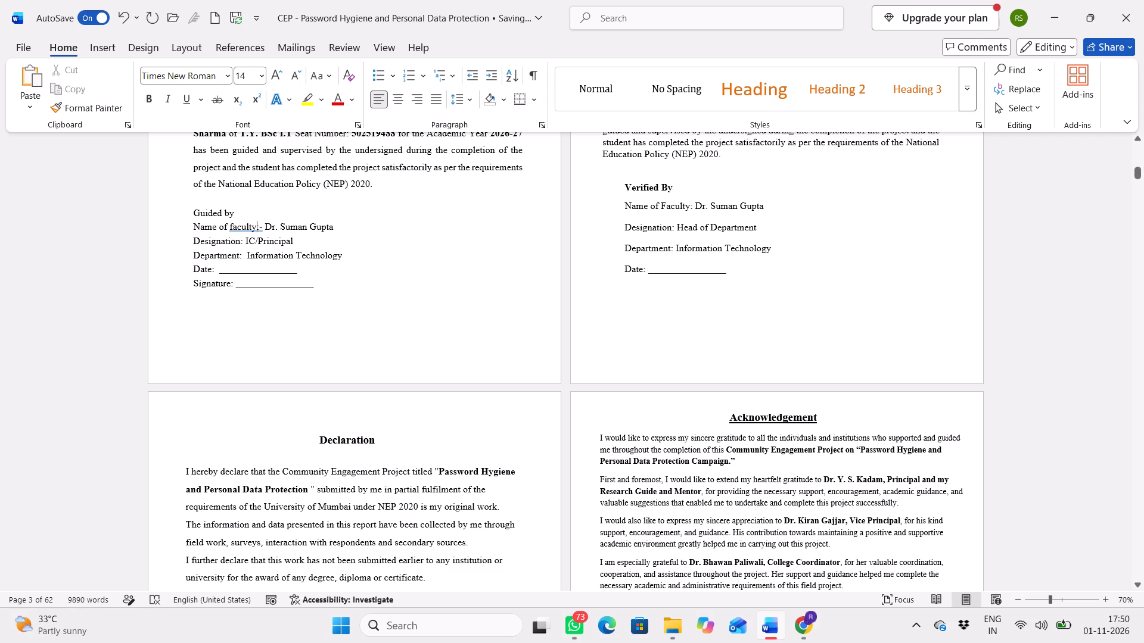
pyautogui.click(264, 226)
pyautogui.press('BackSpace')
pyautogui.press('BackSpace')
pyautogui.press('BackSpace')
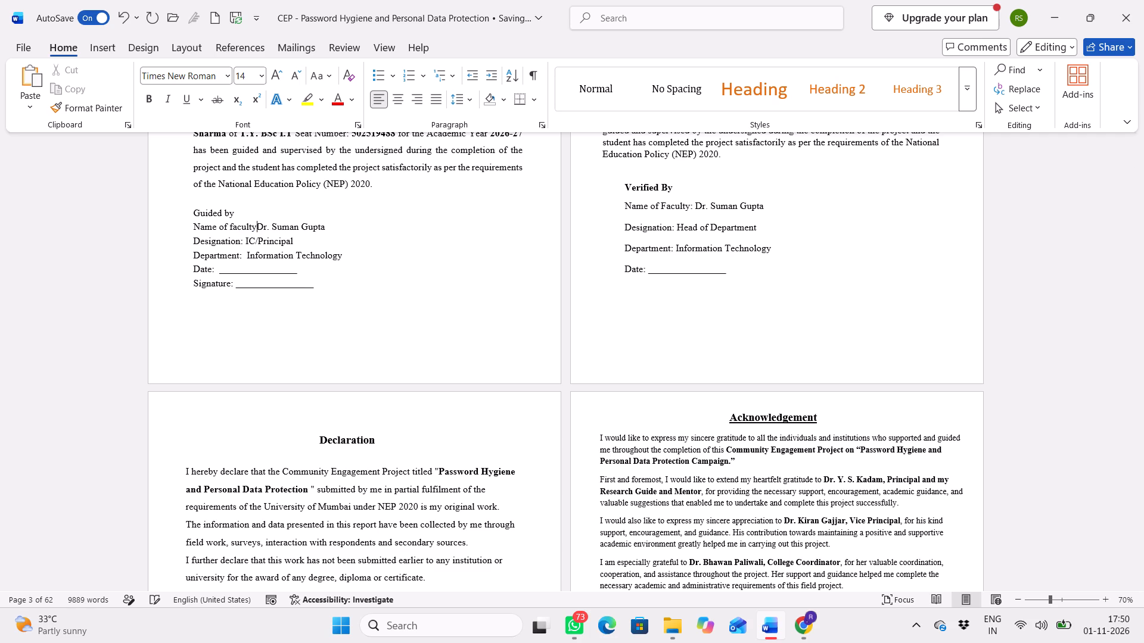
pyautogui.write(':')
pyautogui.press('space')
# Review the guide and faculty verification certificates, the cover page and the first certificate for consistent details and layout.
pyautogui.scroll(2, 413, 274)
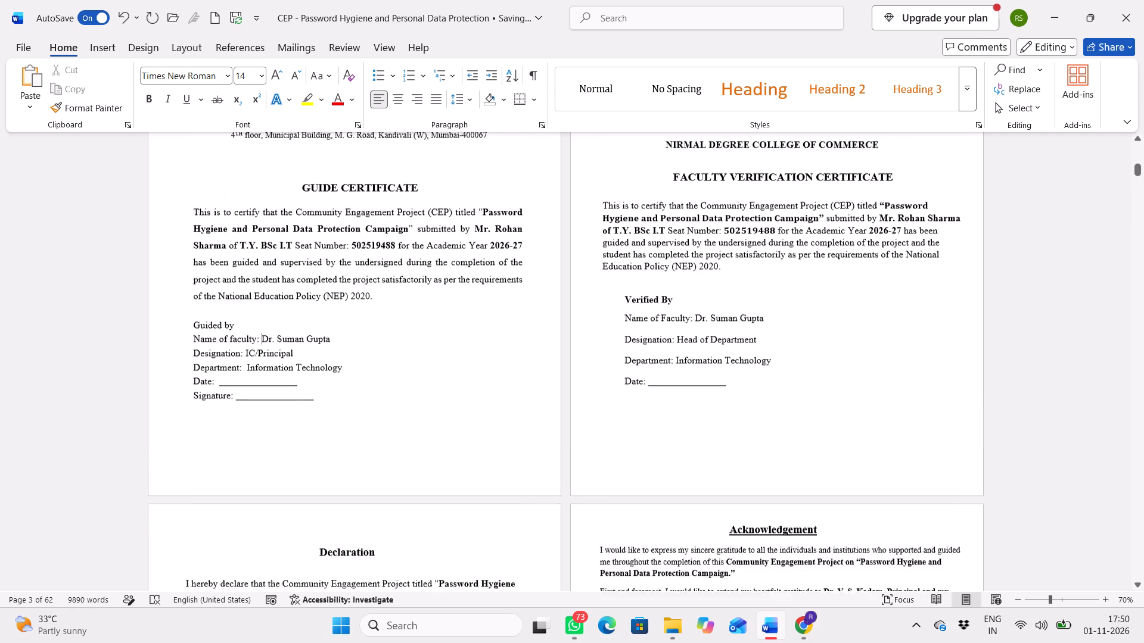
pyautogui.scroll(3, 413, 274)
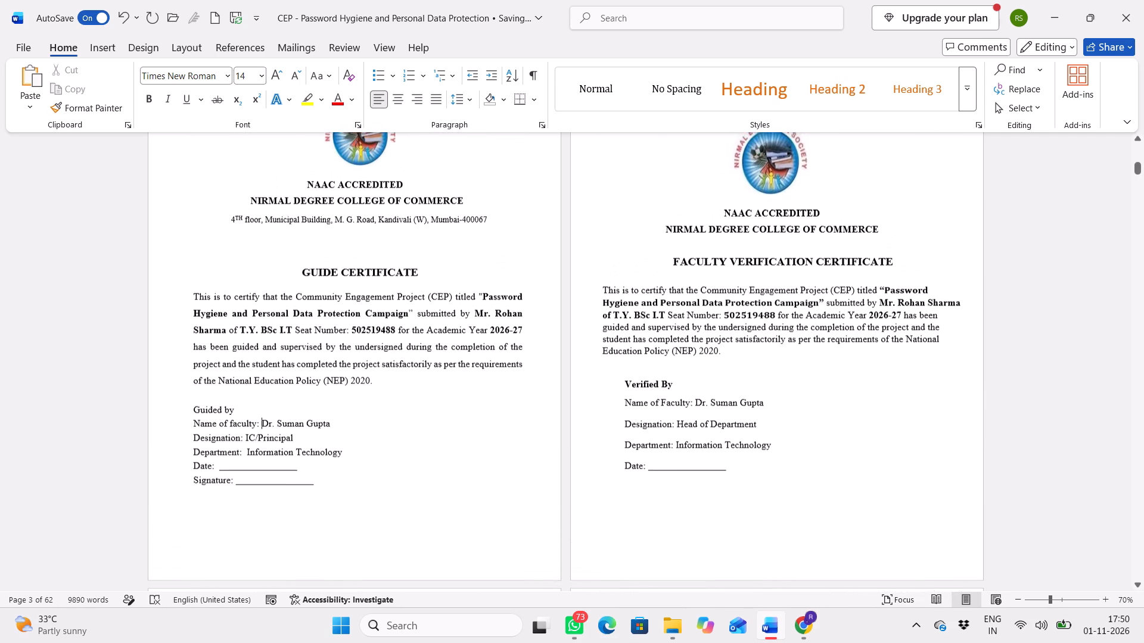
pyautogui.scroll(4, 413, 274)
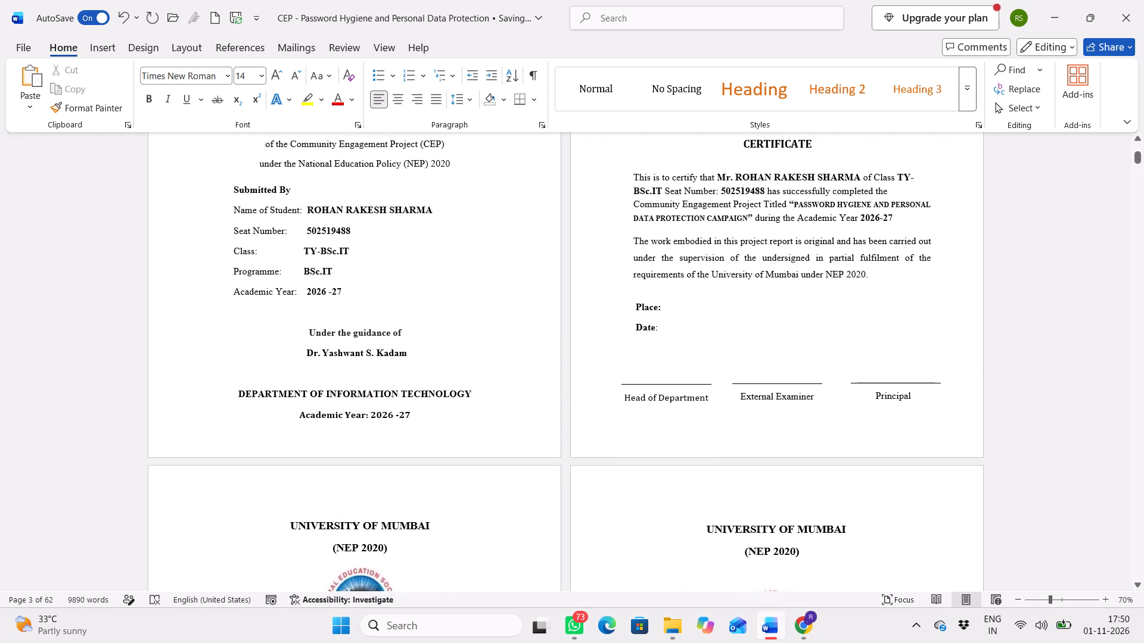
pyautogui.scroll(3, 413, 274)
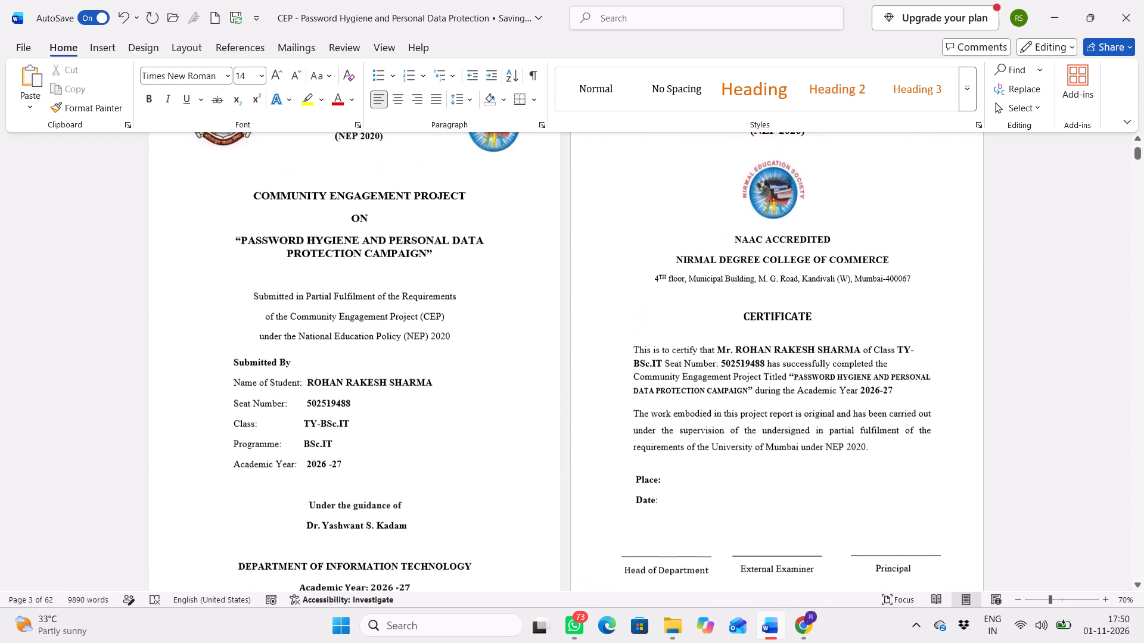
pyautogui.scroll(1, 413, 274)
pyautogui.scroll(-1, 413, 274)
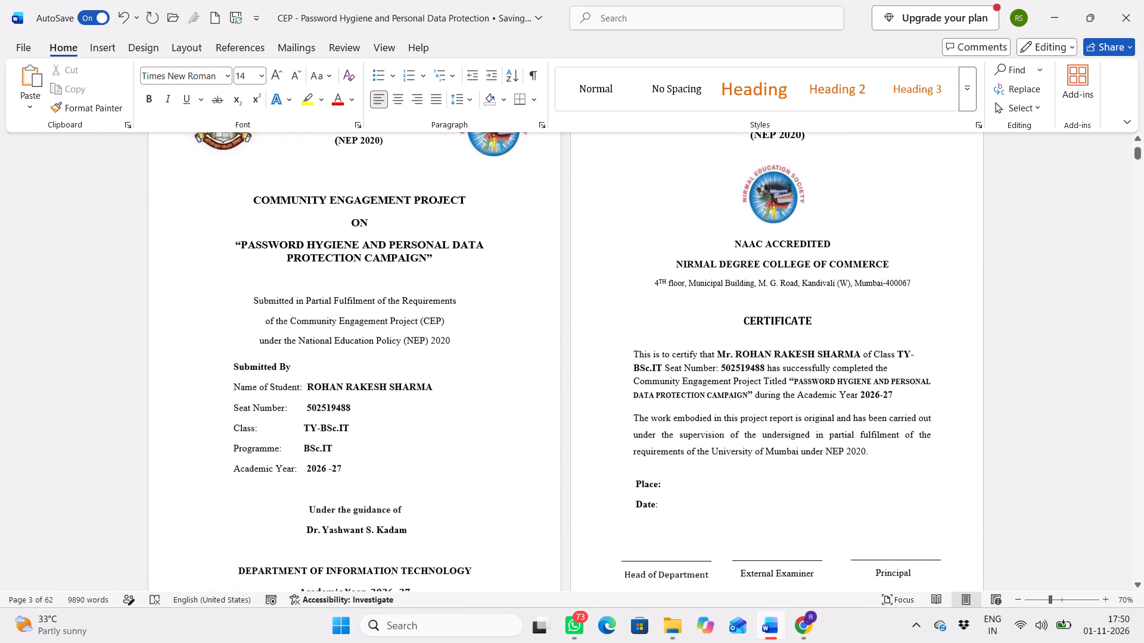
pyautogui.scroll(-2, 413, 274)
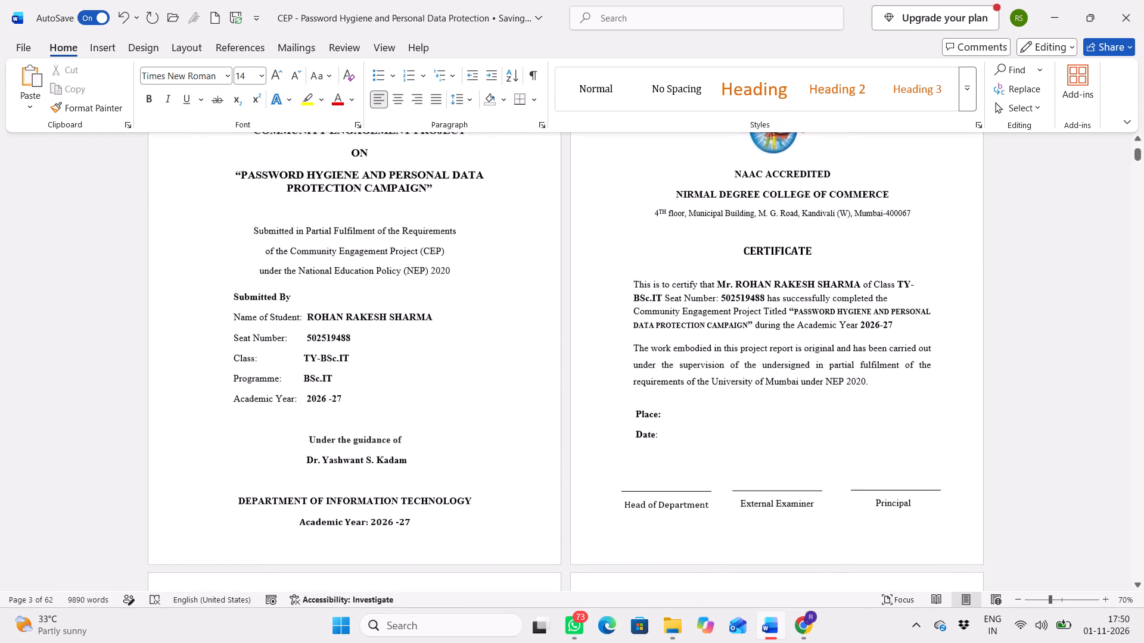
pyautogui.scroll(-1, 413, 274)
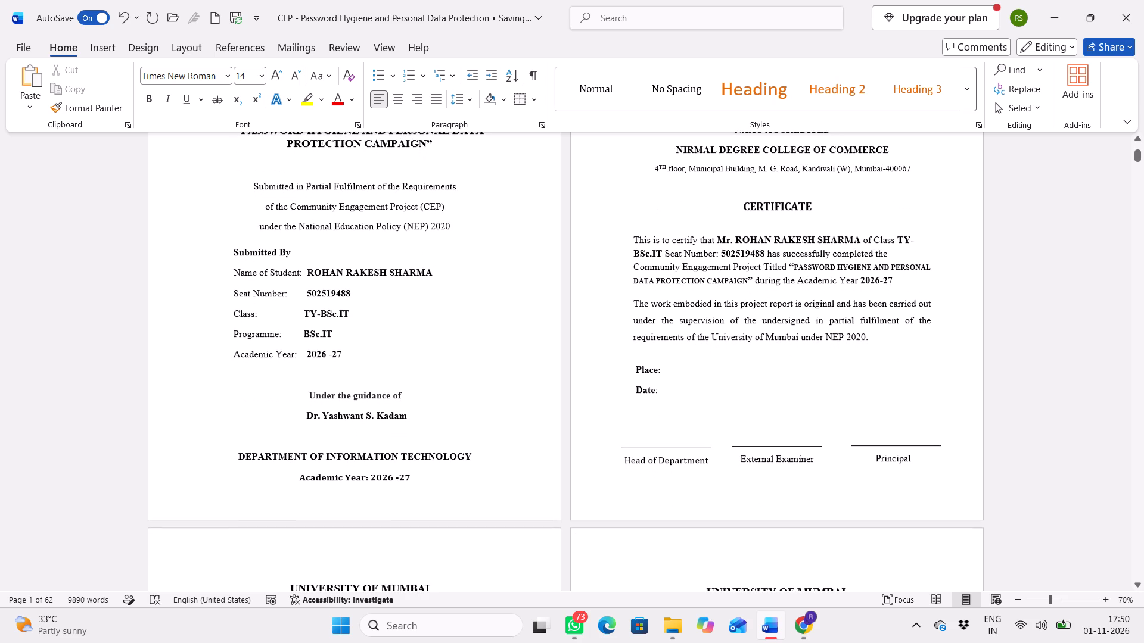
# Review the report's layout from the certificates through the declaration, acknowledgement, abstract, contents tables and Chapter 1 to the start of Chapter 2.
pyautogui.scroll(-3, 413, 274)
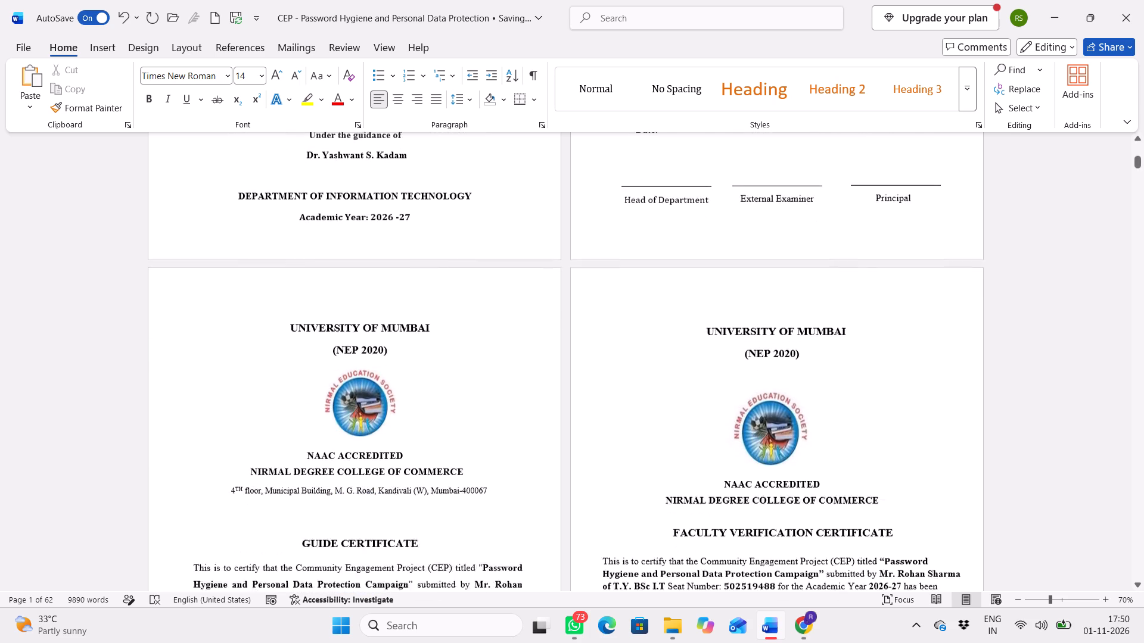
pyautogui.scroll(-4, 413, 274)
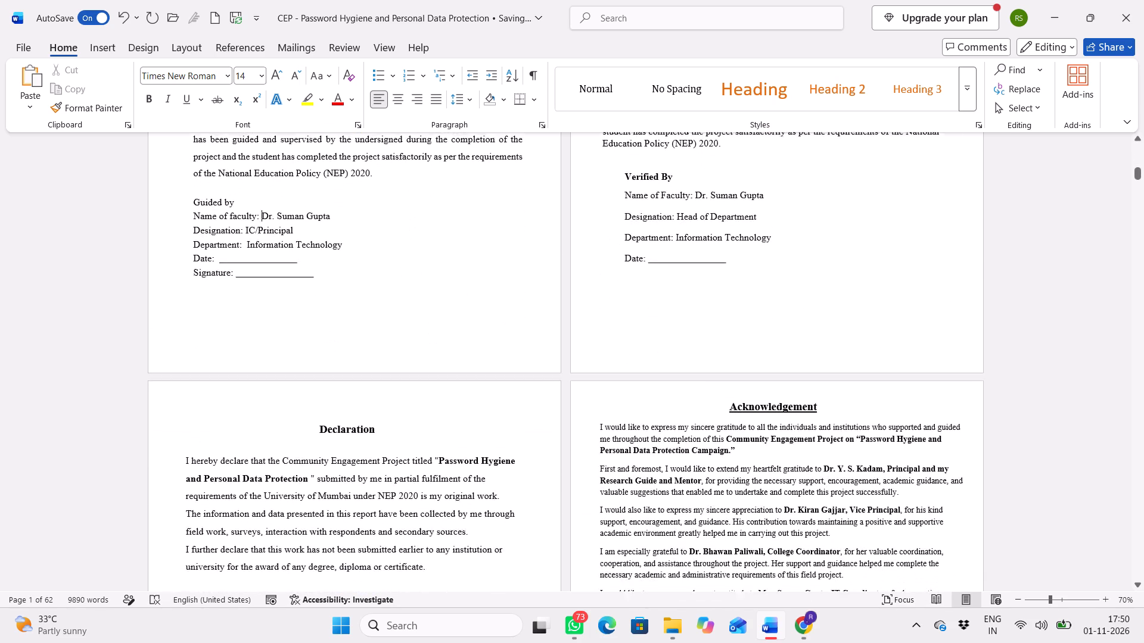
pyautogui.scroll(-4, 413, 274)
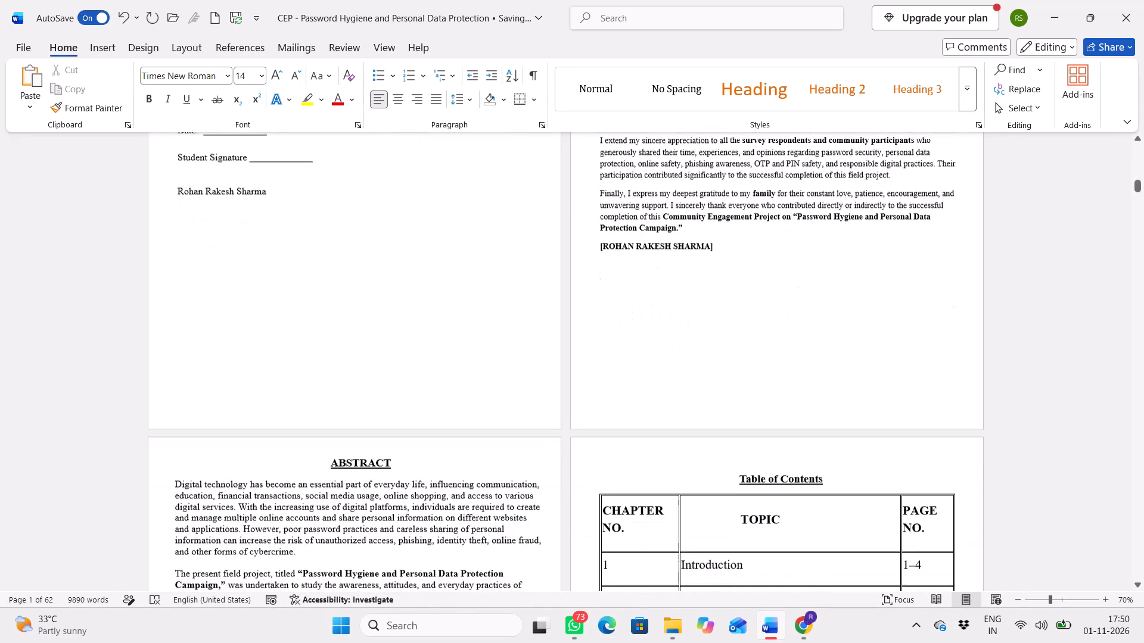
pyautogui.scroll(-3, 413, 274)
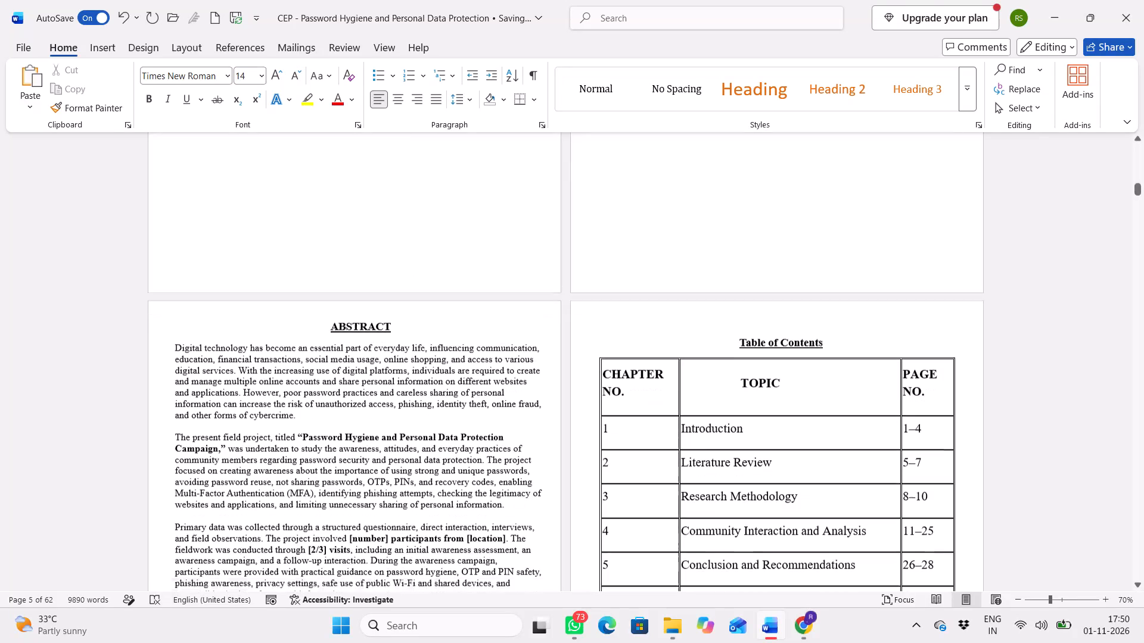
pyautogui.scroll(-6, 413, 274)
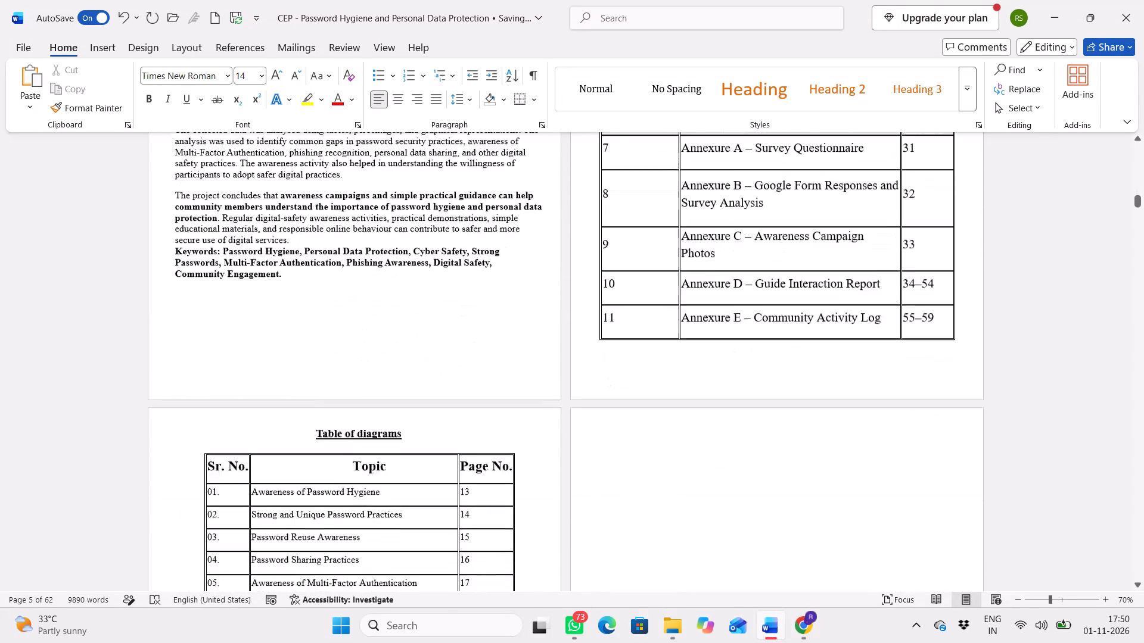
pyautogui.scroll(-5, 413, 274)
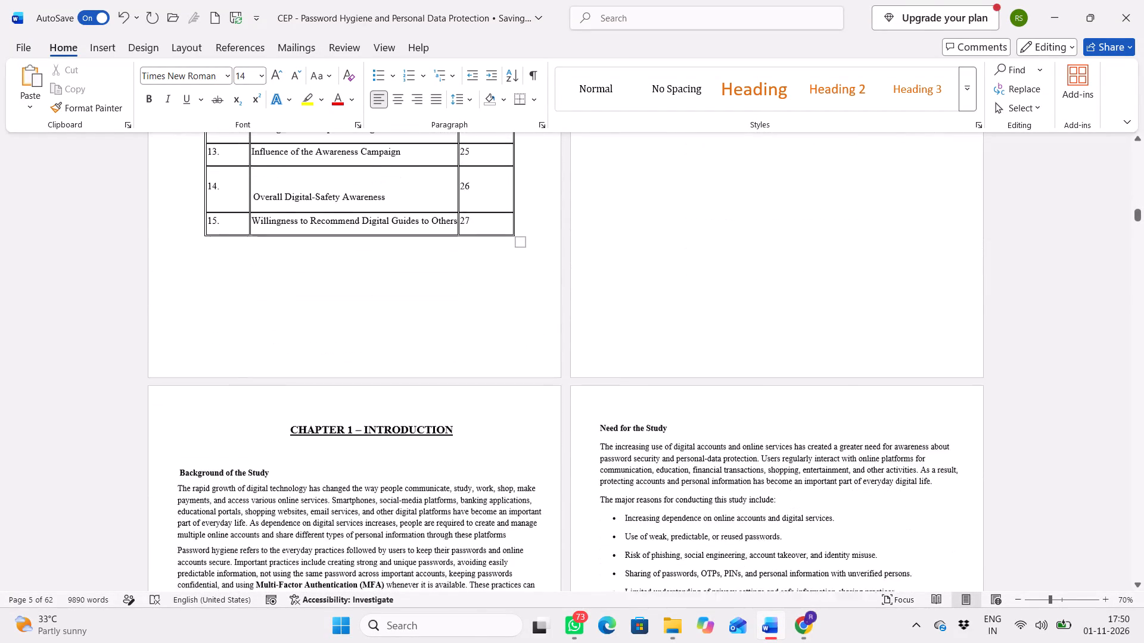
pyautogui.scroll(-5, 413, 274)
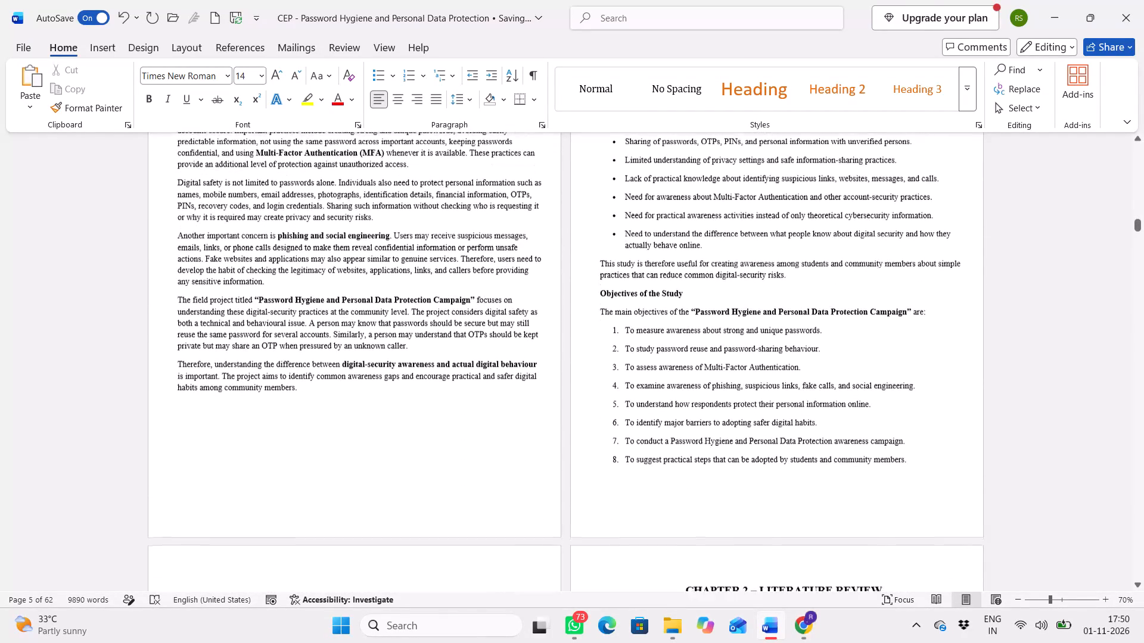
pyautogui.scroll(-2, 413, 274)
# Select the entire text of the report.
pyautogui.scroll(1, 413, 274)
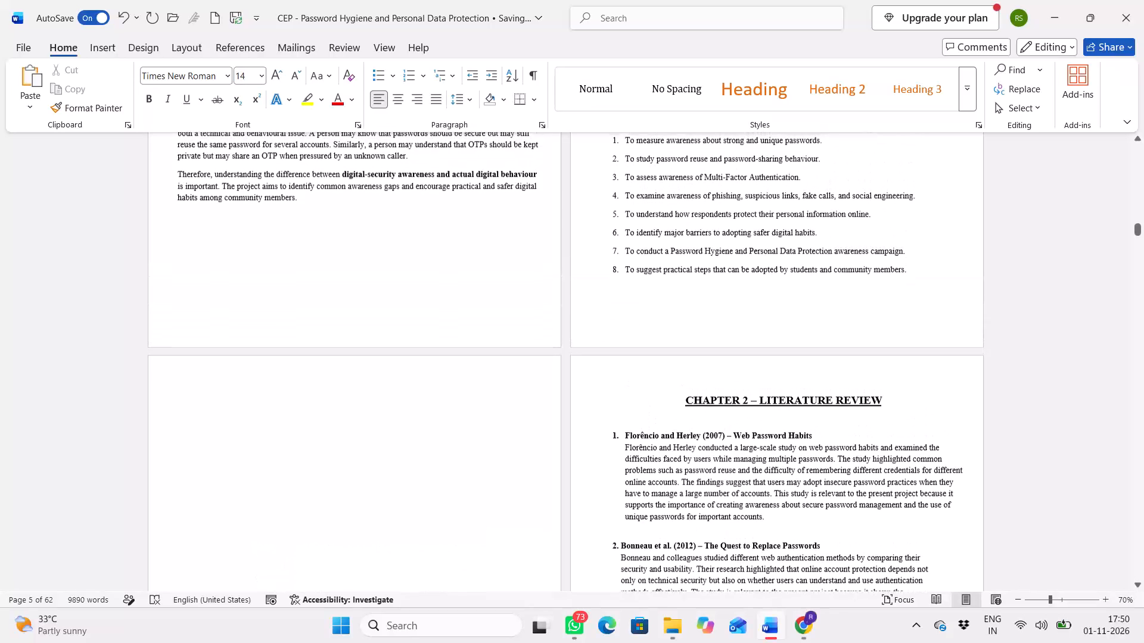
pyautogui.doubleClick(647, 273)
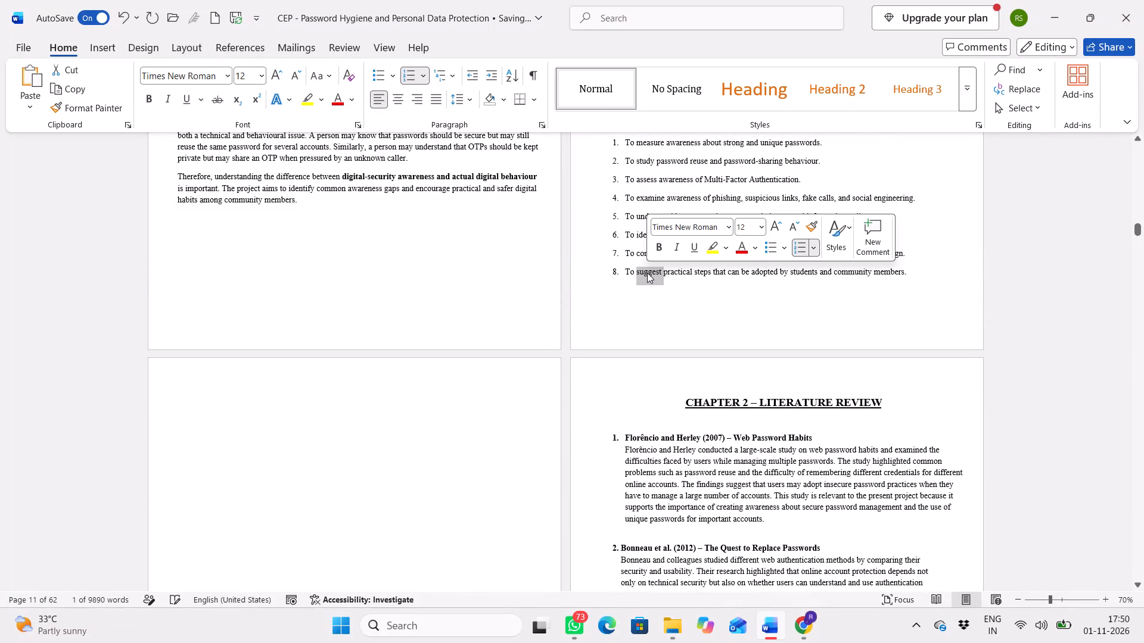
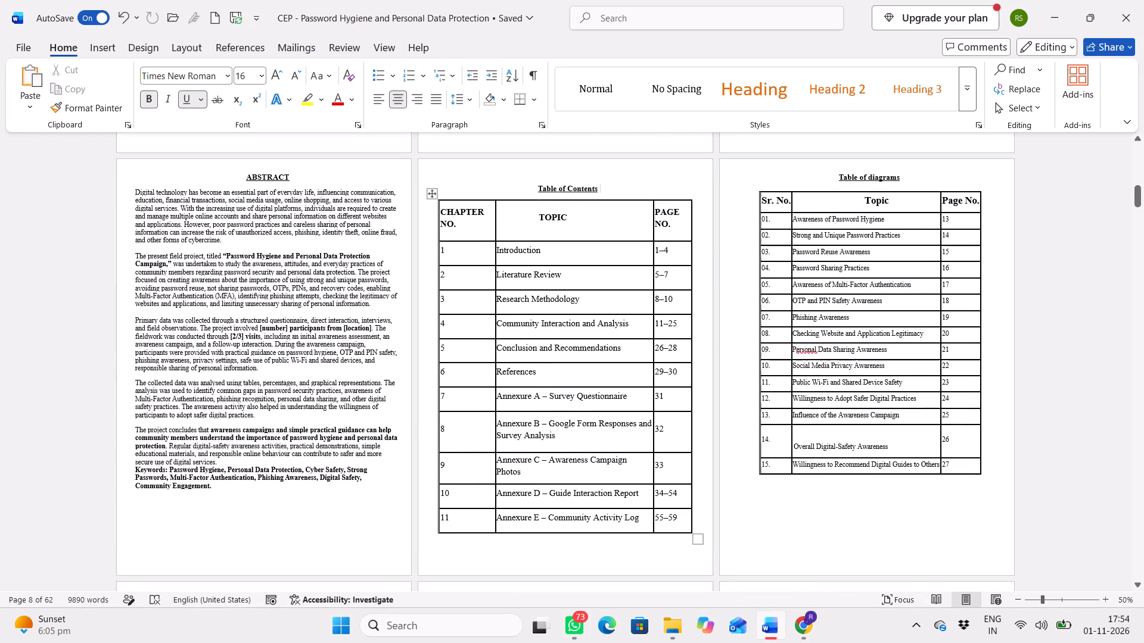
# Search the report for the word "password".
pyautogui.click(648, 18)
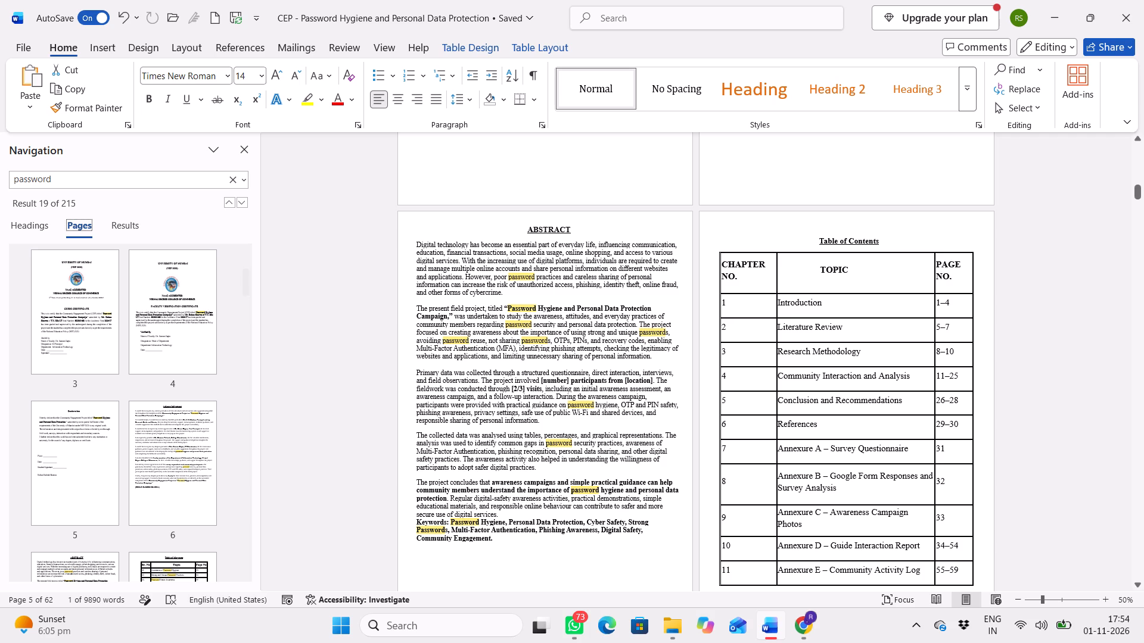
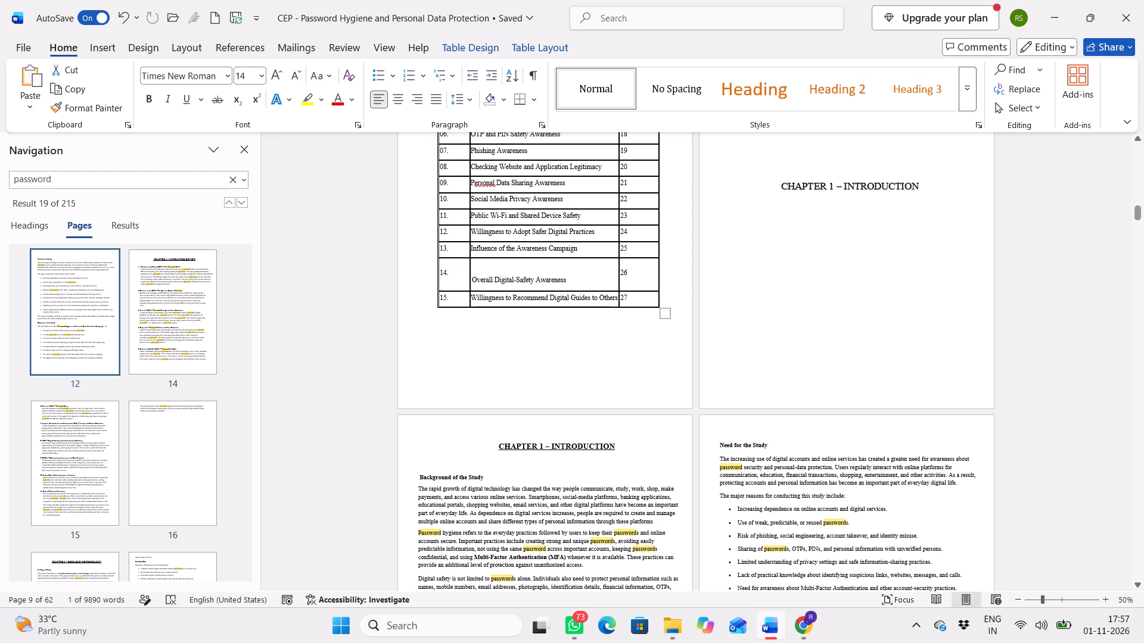
pyautogui.click(801, 623)
pyautogui.click(397, 95)
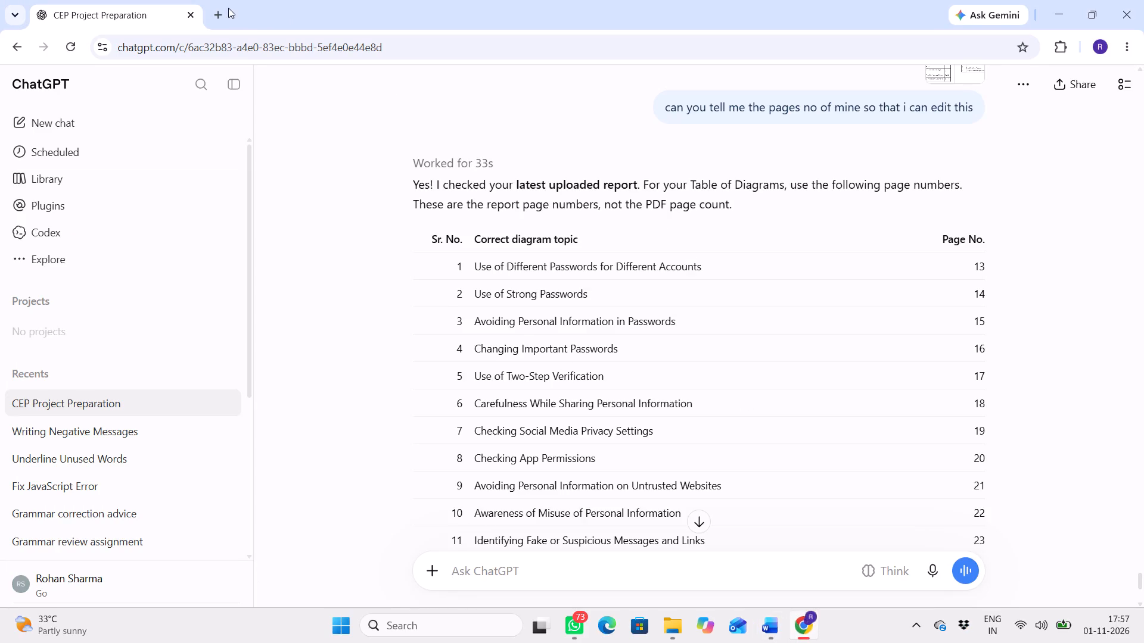
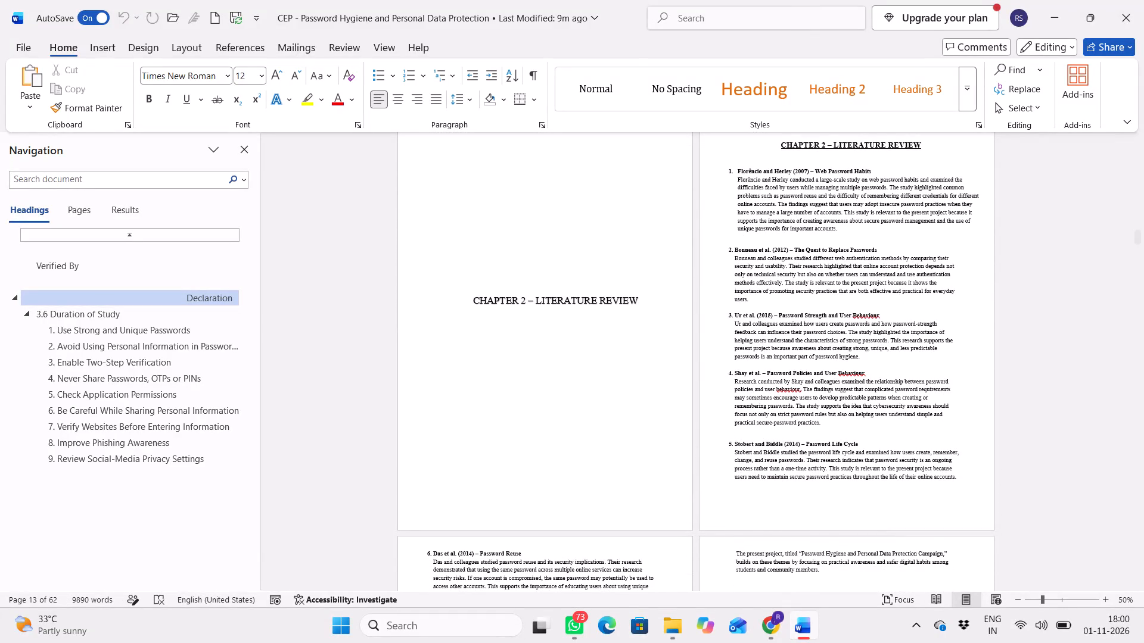
# Examine the page layout of the Chapter 2 – Literature Review section, from its title page through the closing paragraph, in the report.
pyautogui.scroll(-2, 566, 276)
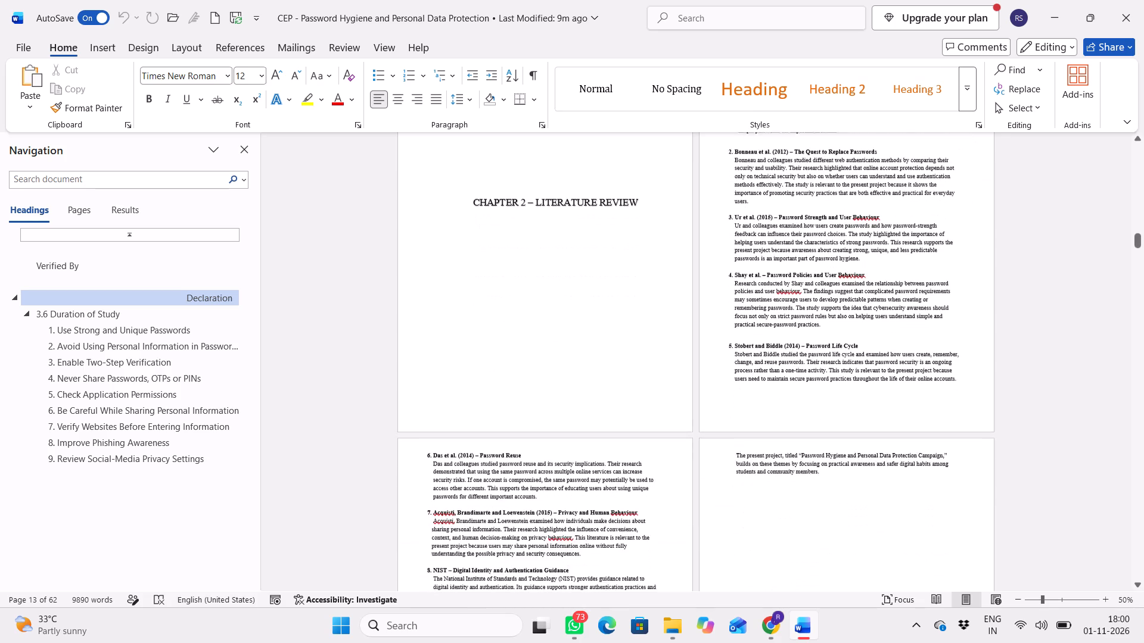
pyautogui.scroll(-3, 566, 276)
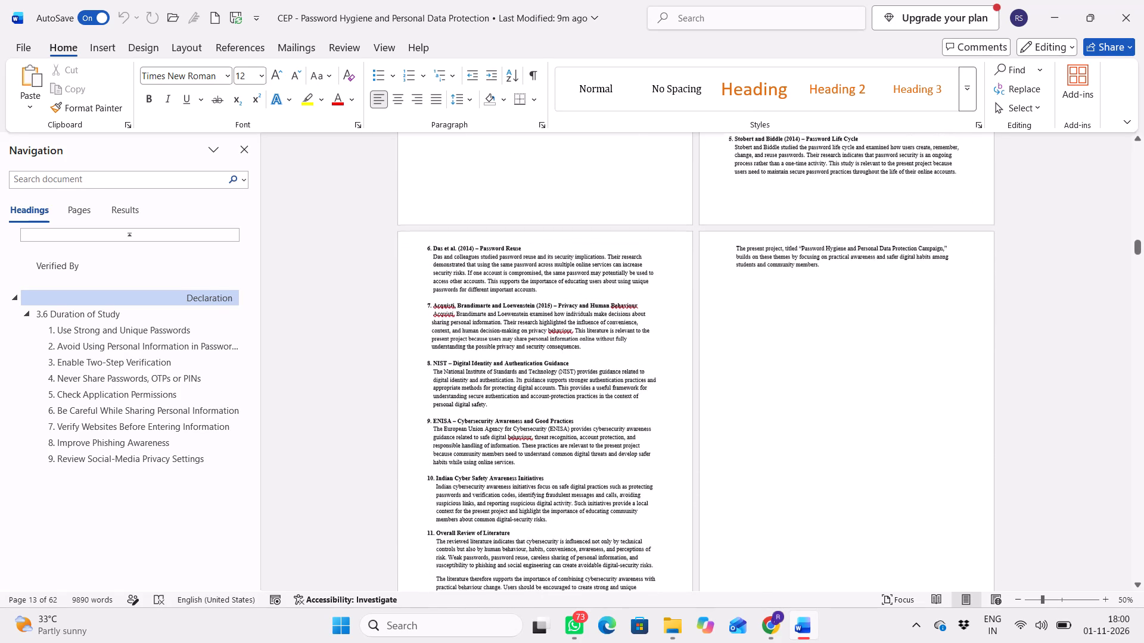
pyautogui.scroll(-2, 566, 276)
pyautogui.scroll(3, 566, 276)
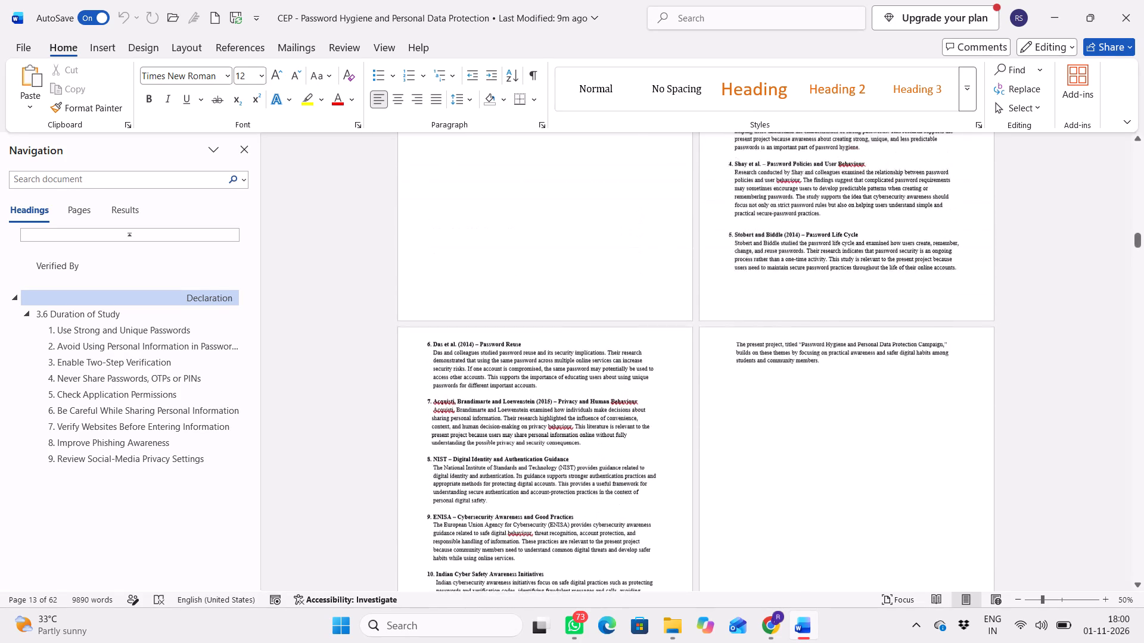
pyautogui.scroll(1, 566, 276)
pyautogui.scroll(-1, 566, 276)
pyautogui.scroll(1, 566, 276)
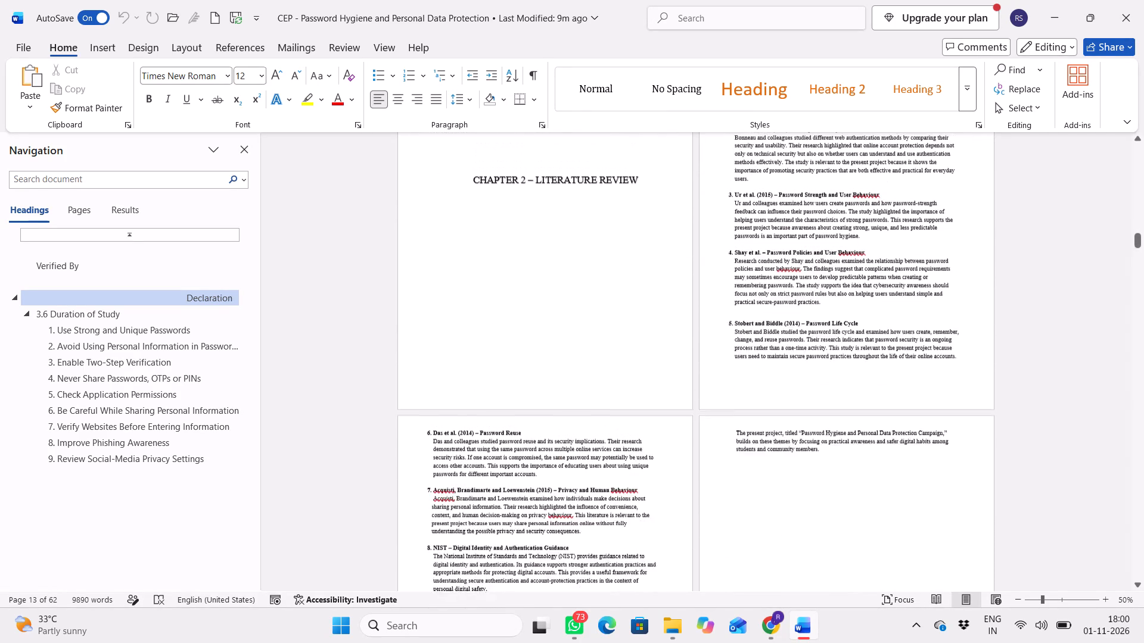
pyautogui.scroll(1, 566, 276)
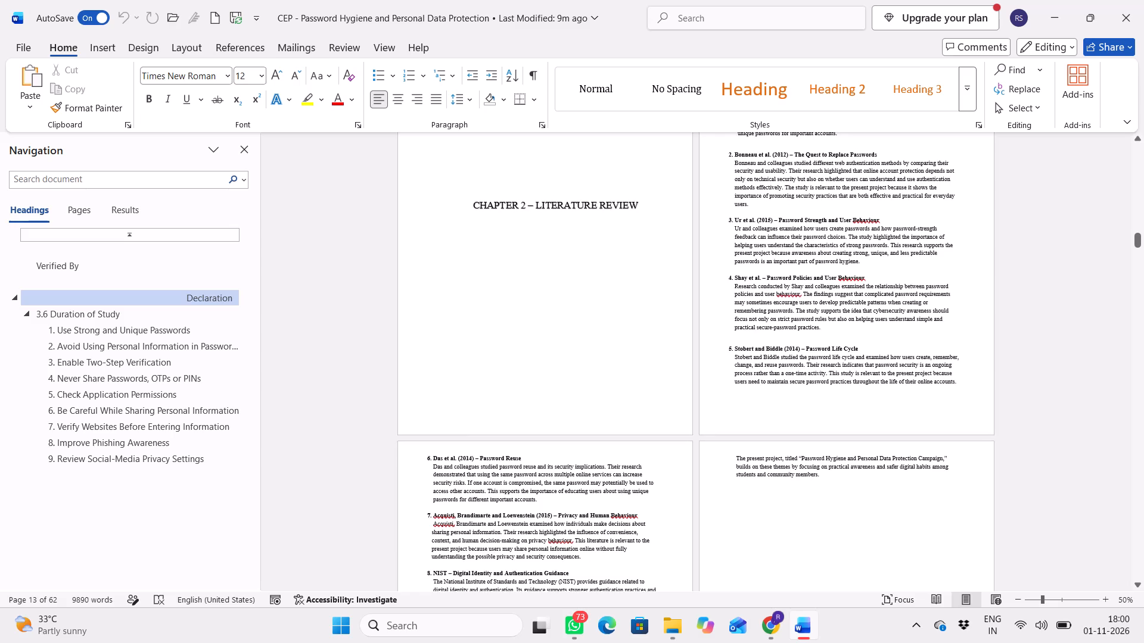
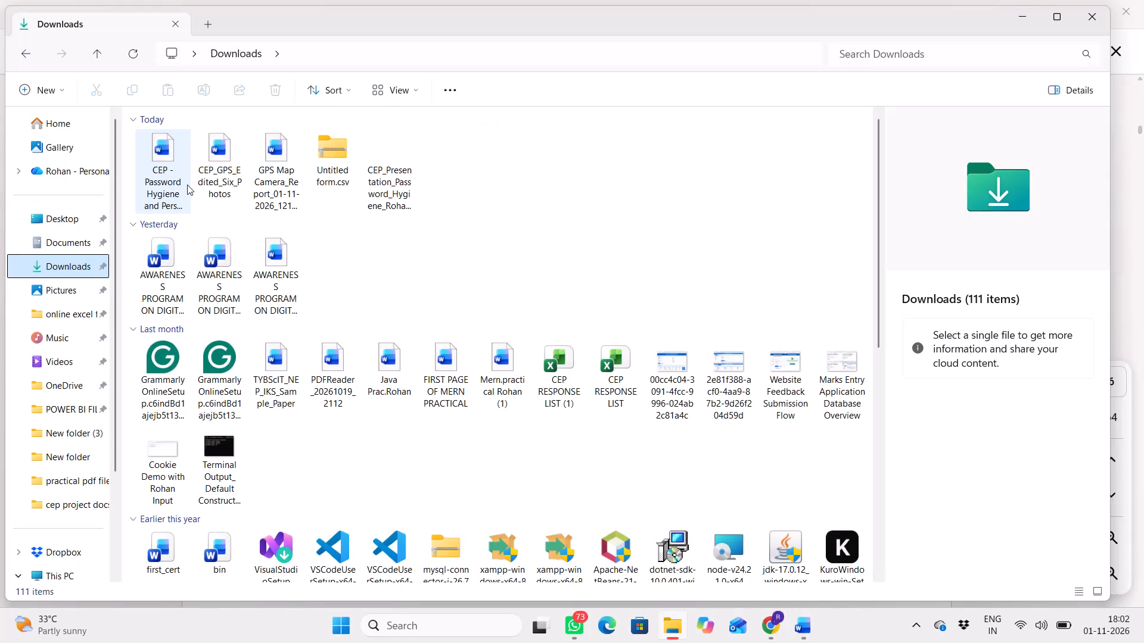
# Delete the CEP - Password Hygiene and Personal Data Protection PDF from the Downloads folder.
pyautogui.rightClick(187, 185)
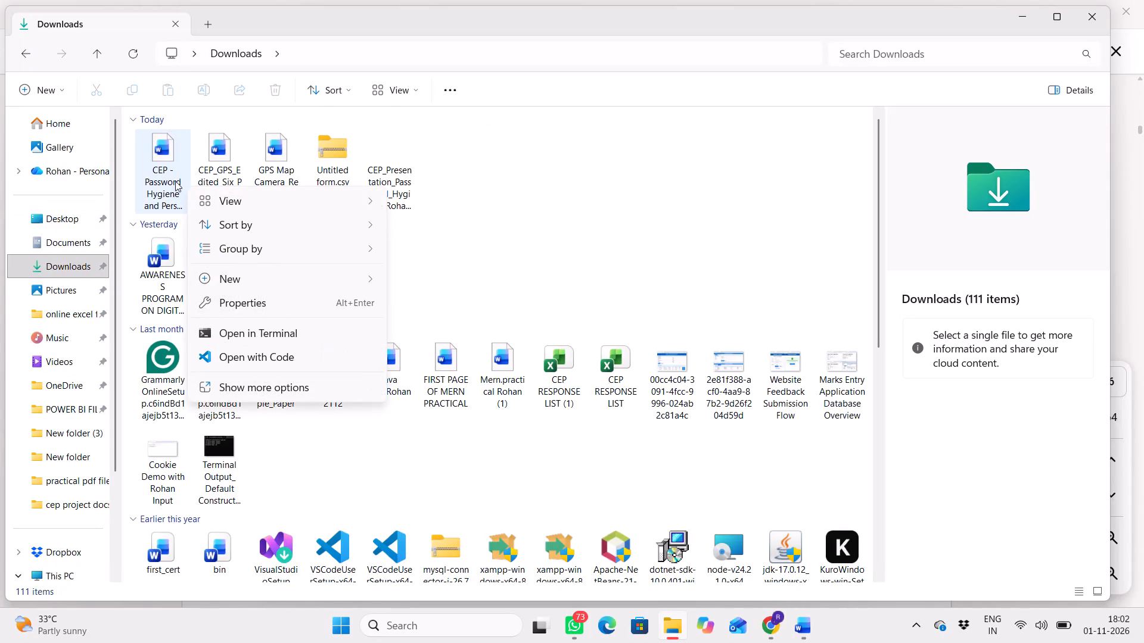
pyautogui.click(188, 205)
pyautogui.click(162, 195)
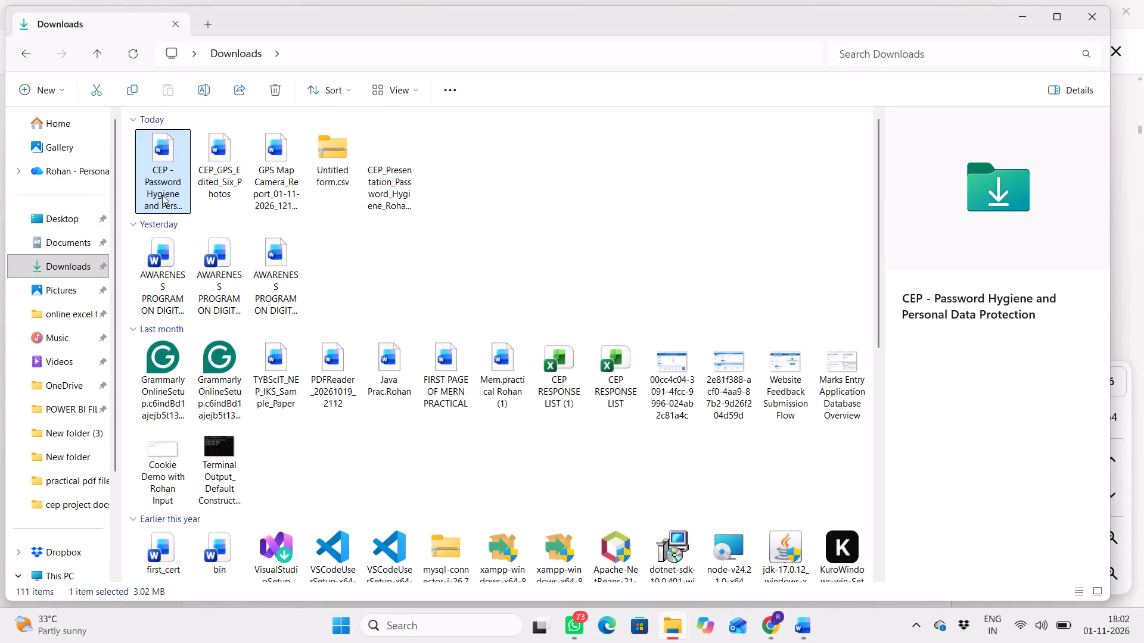
pyautogui.rightClick(162, 195)
pyautogui.click(275, 87)
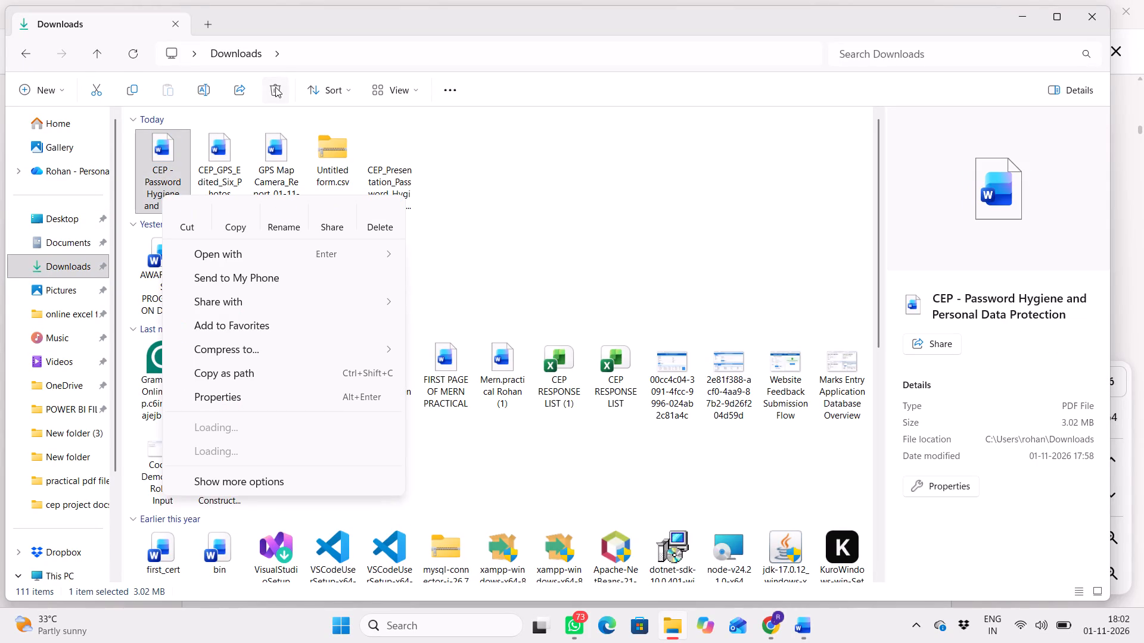
pyautogui.moveTo(353, 174); pyautogui.dragTo(391, 200)
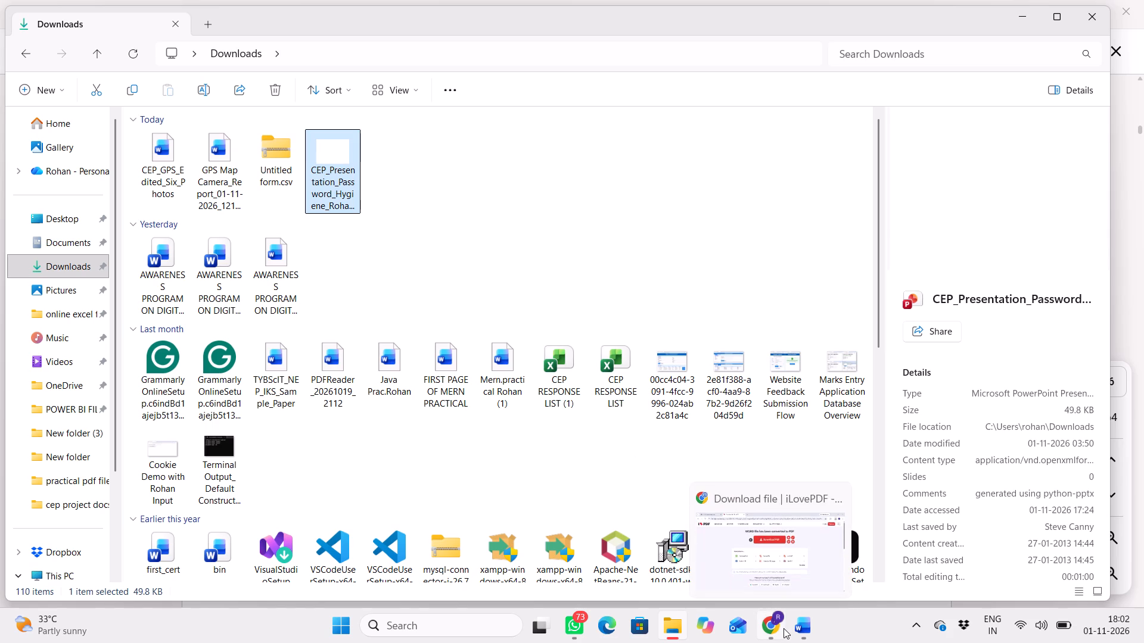
# Switch to the iLovePDF file download page in Chrome.
pyautogui.click(763, 547)
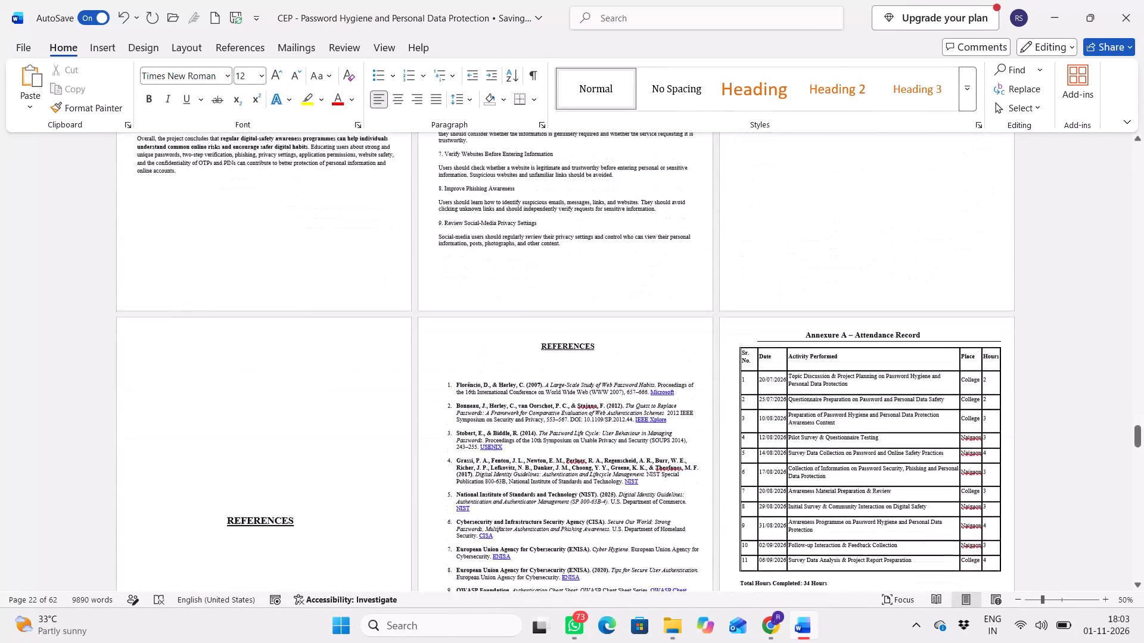
# Examine the report's closing pages, from the References and Annexure A attendance record through the questionnaires to the final survey photographs.
pyautogui.scroll(-17, 450, 375)
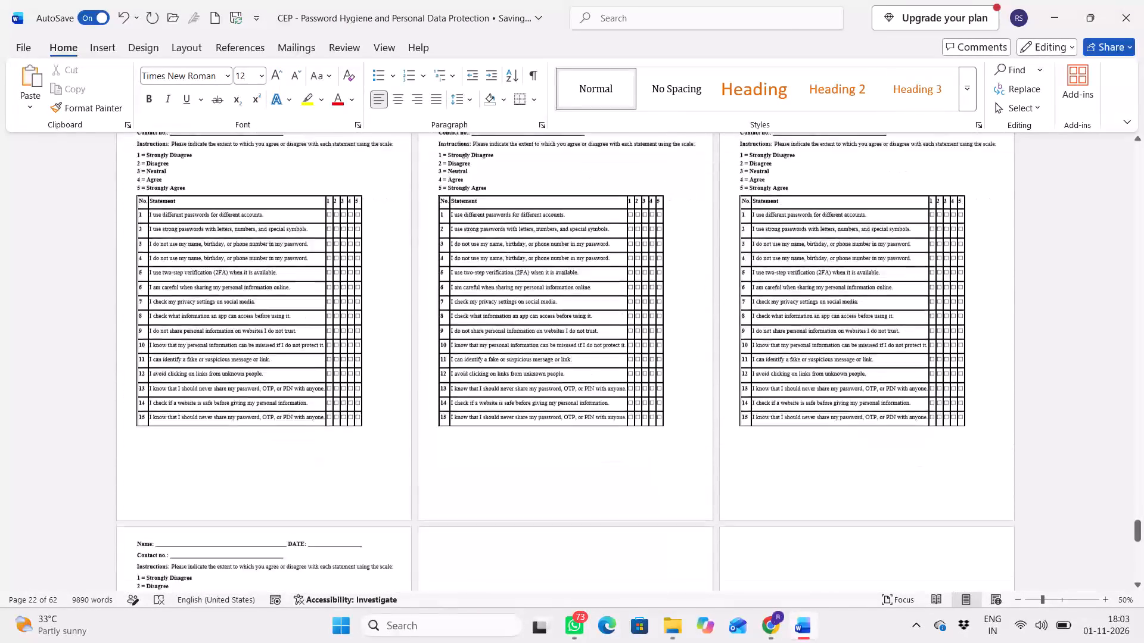
pyautogui.scroll(-8, 450, 375)
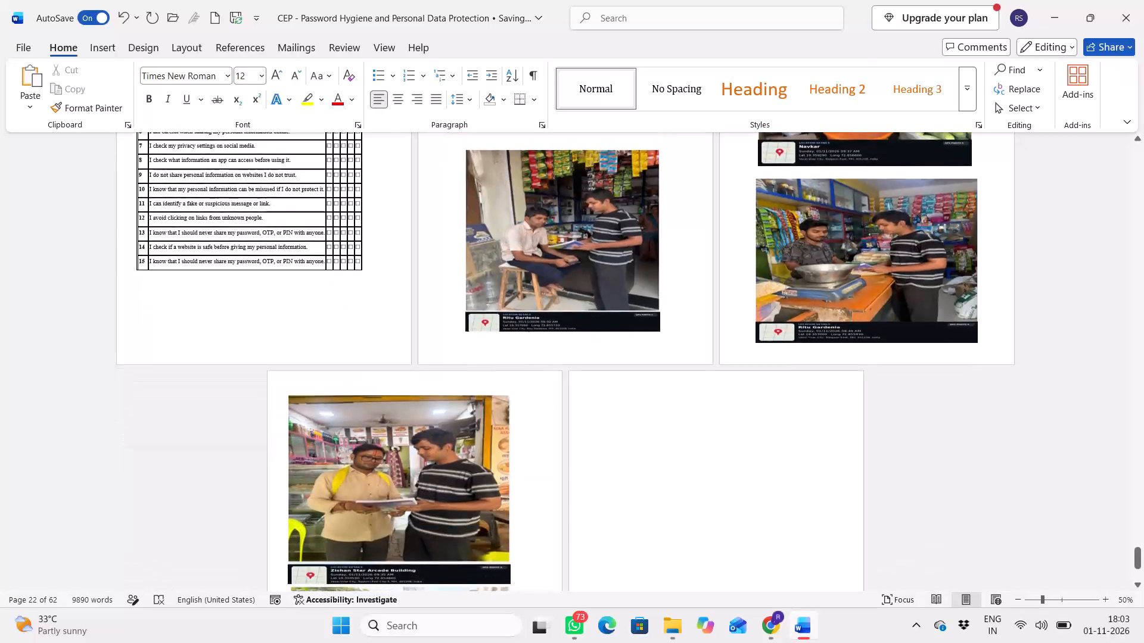
pyautogui.scroll(-3, 450, 375)
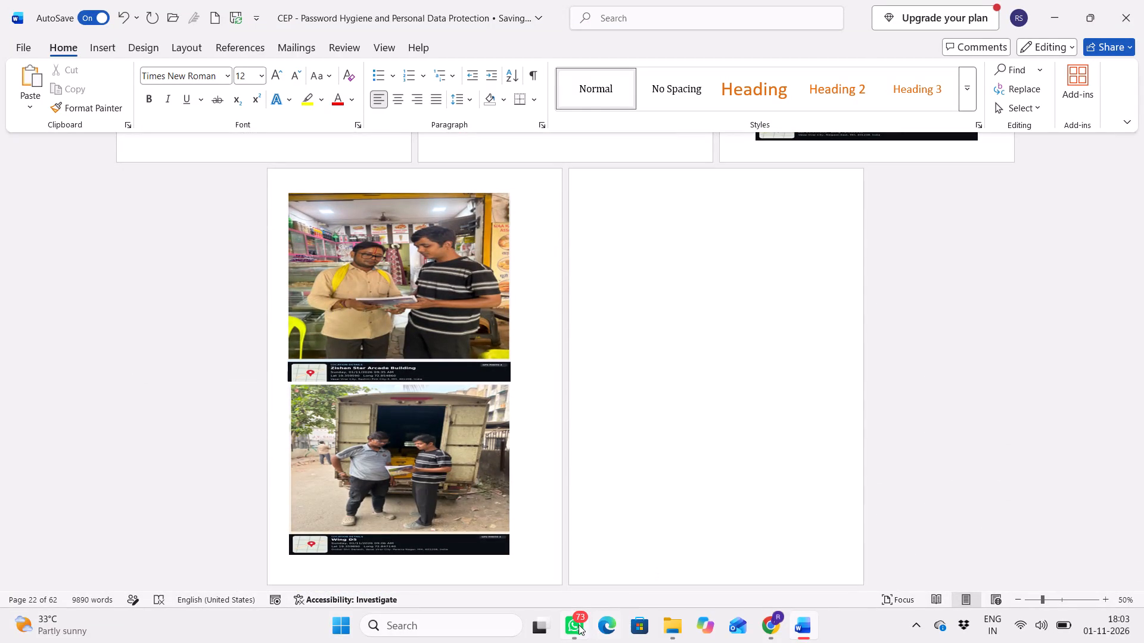
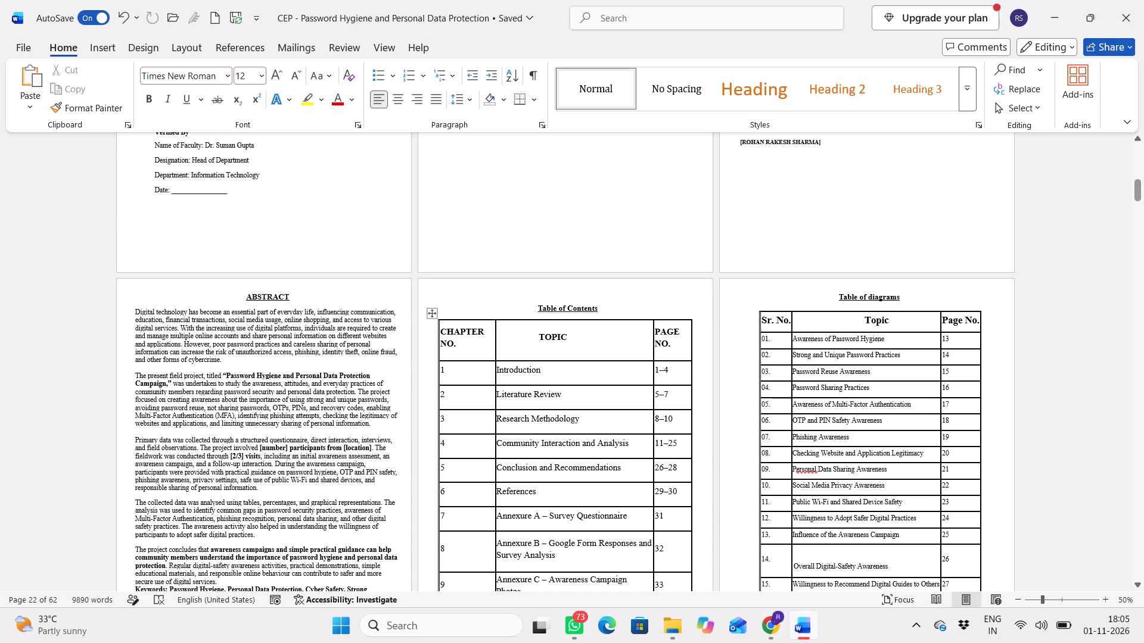
# Remove the ending page number from the Introduction chapter's page range in the Table of Contents.
pyautogui.click(685, 374)
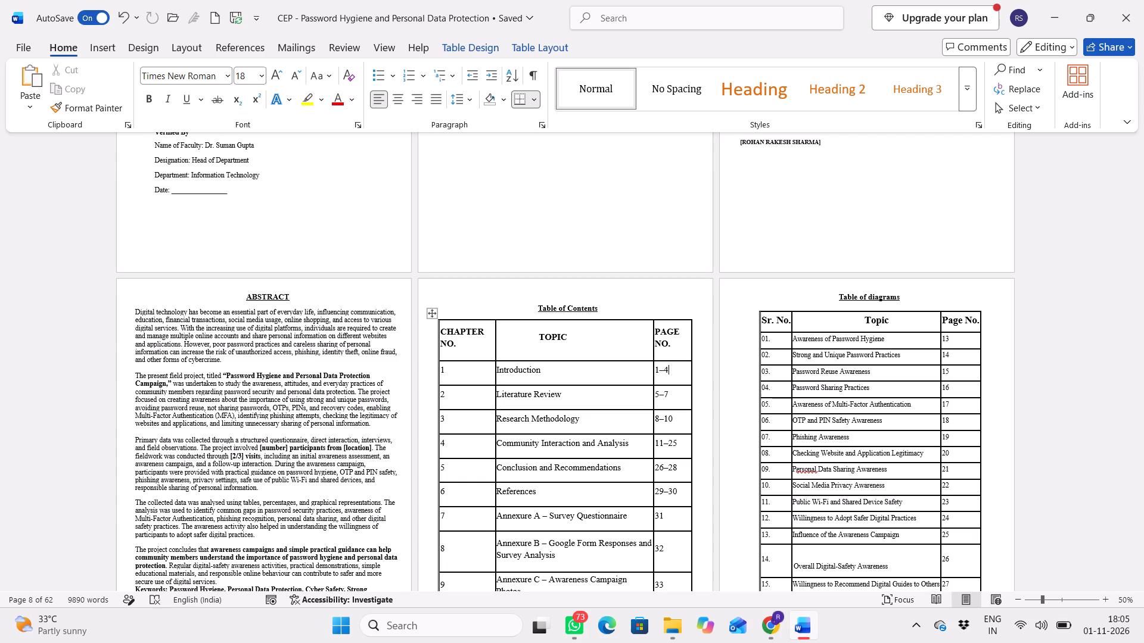
pyautogui.press('BackSpace')
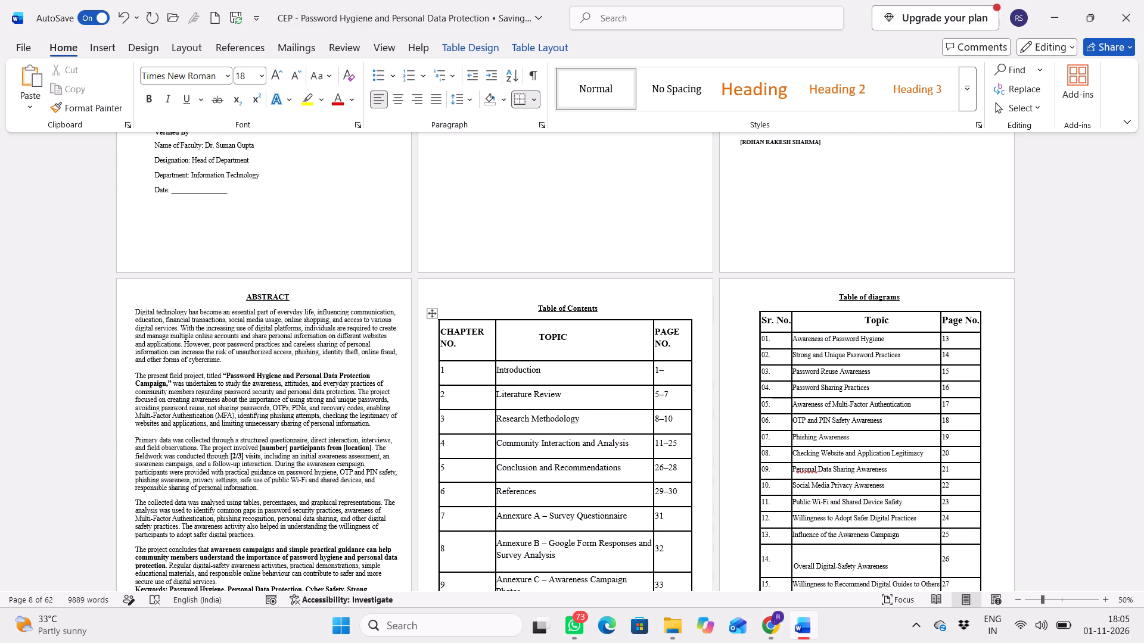
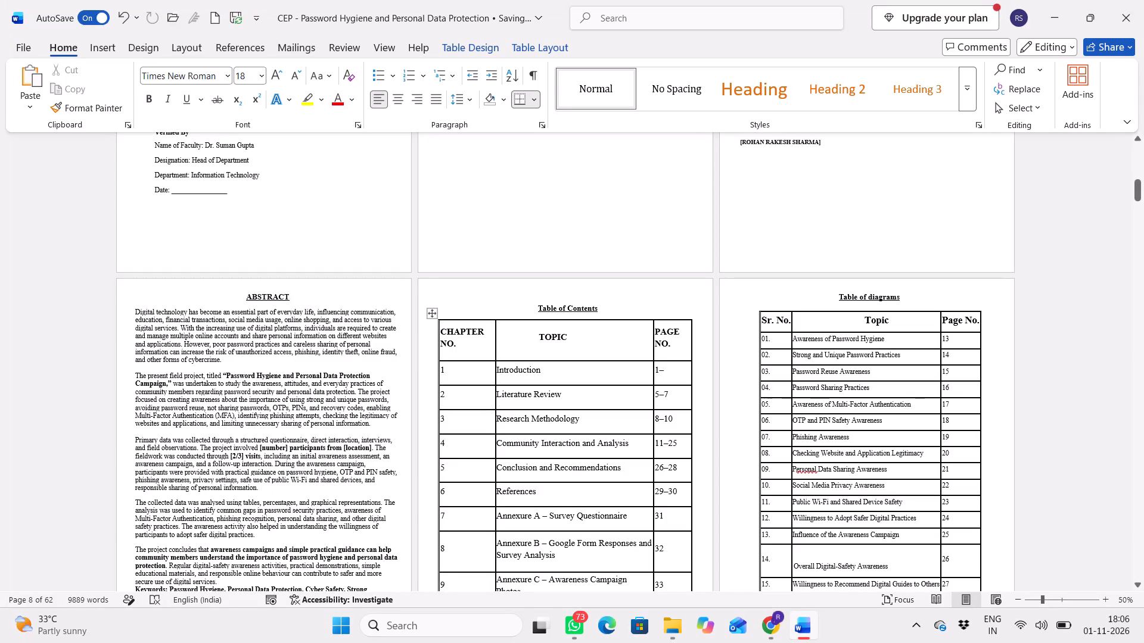
# In the Table of Contents, complete the Introduction page range as 1–3 and change the Literature Review range to 4–7.
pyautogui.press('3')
pyautogui.click(661, 396)
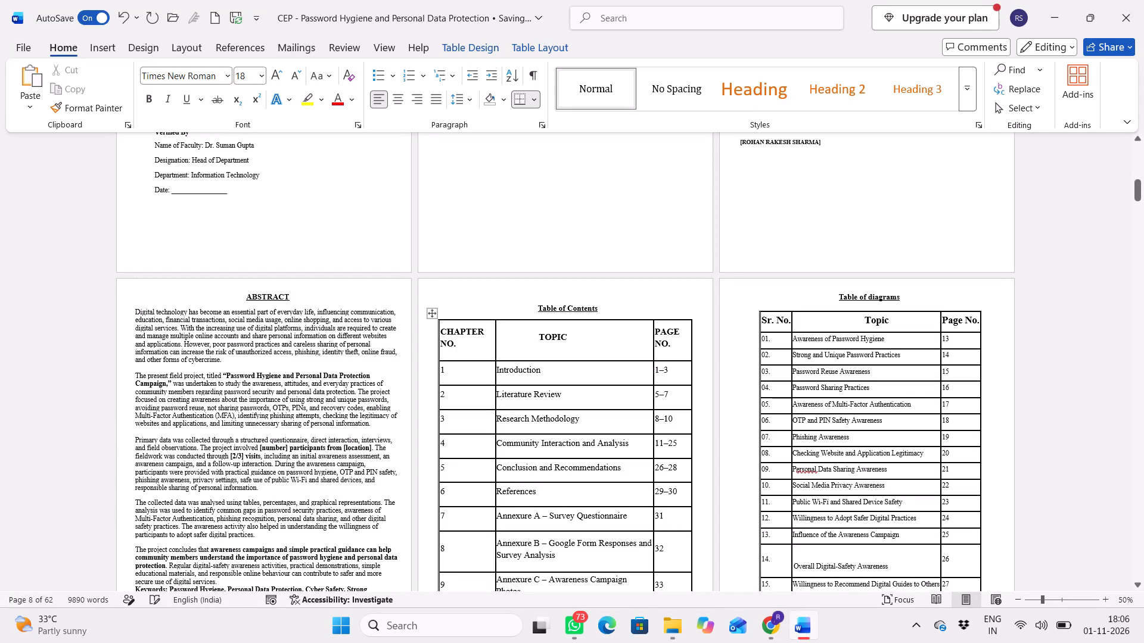
pyautogui.press('BackSpace')
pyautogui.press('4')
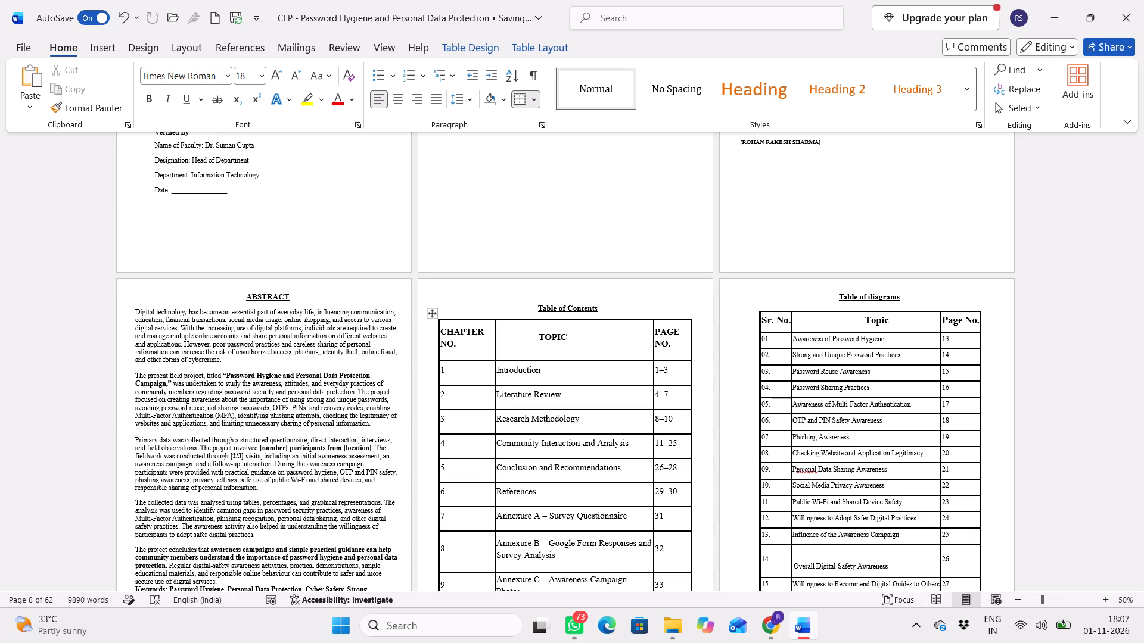
# Set the page range for Community Interaction and Analysis in the Table of Contents to 11–28.
pyautogui.click(679, 441)
pyautogui.press('BackSpace')
pyautogui.press('7')
pyautogui.press('BackSpace')
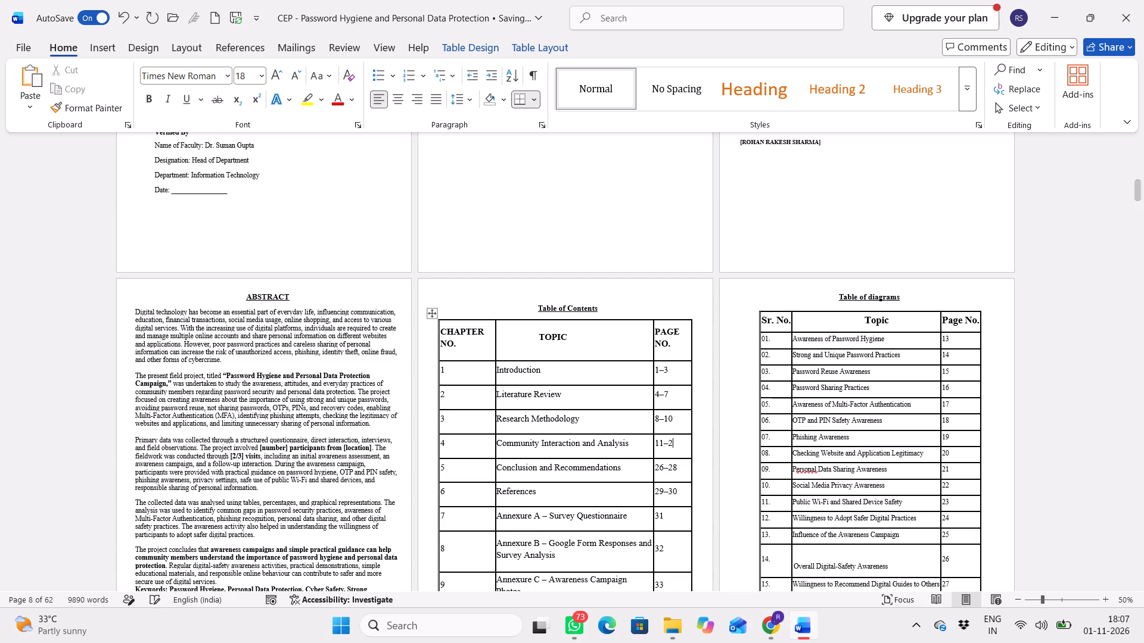
pyautogui.press('8')
# Set the page range for Conclusion and Recommendations in the Table of Contents to 29–32.
pyautogui.click(665, 471)
pyautogui.press('BackSpace')
pyautogui.press('9')
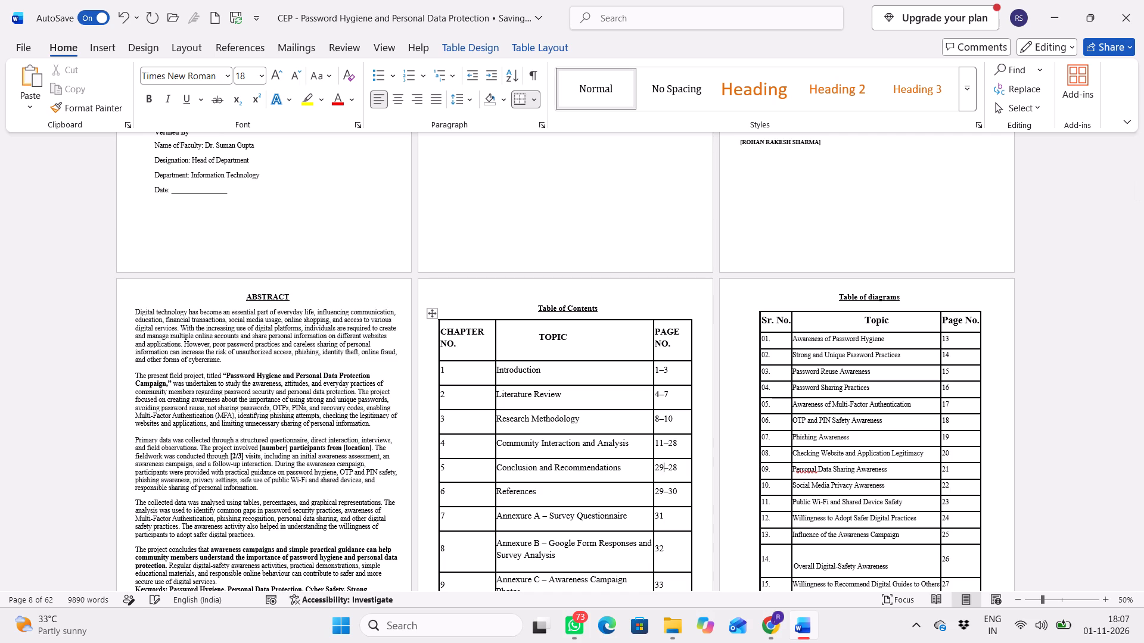
pyautogui.click(680, 464)
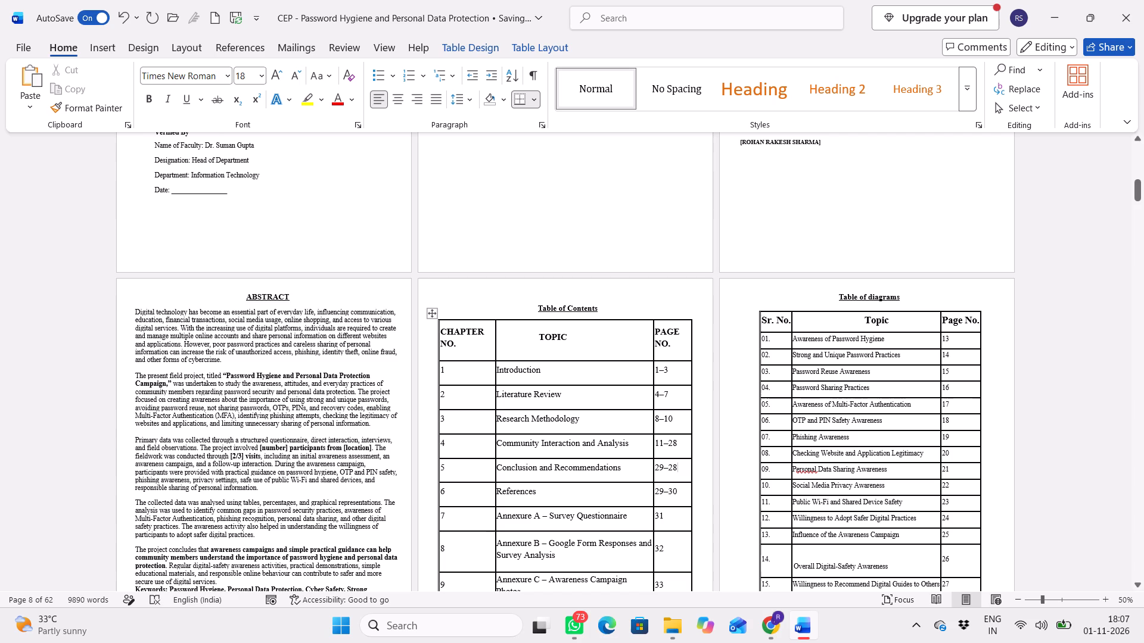
pyautogui.press('BackSpace')
pyautogui.press('BackSpace')
pyautogui.write('32')
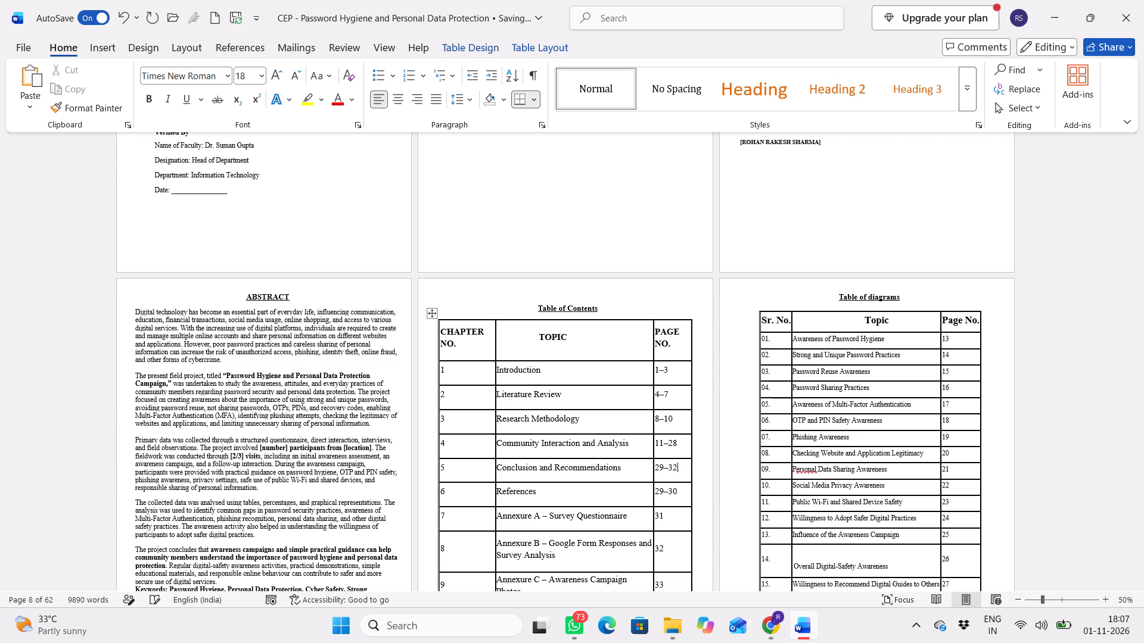
# Set the page range for References in the Table of Contents to 31–32.
pyautogui.click(663, 492)
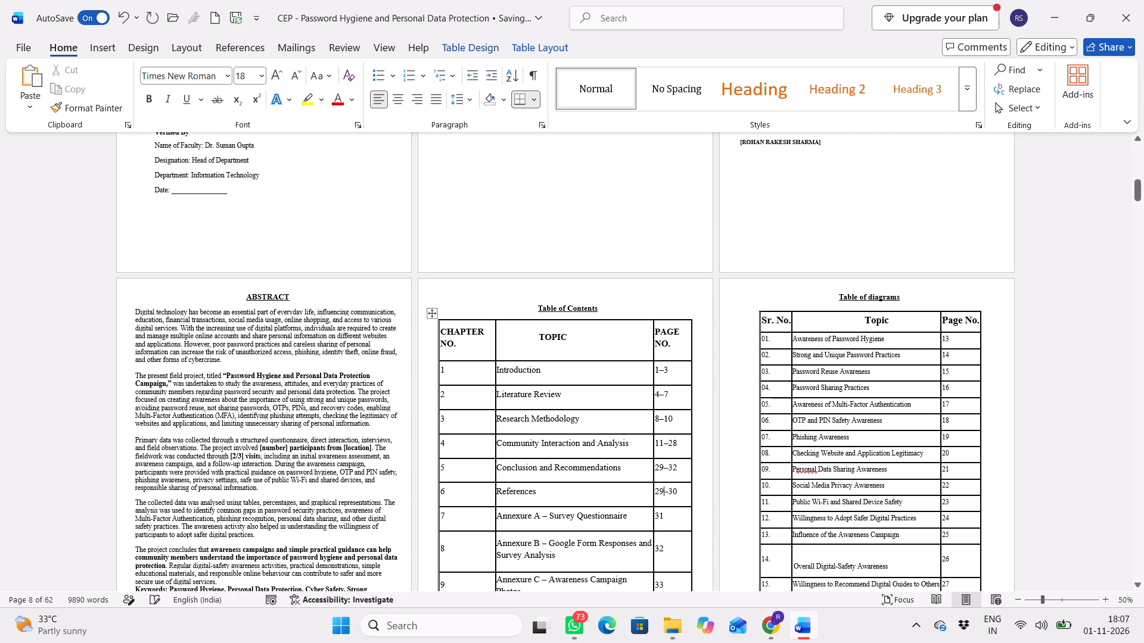
pyautogui.press('BackSpace')
pyautogui.press('1')
pyautogui.press('BackSpace')
pyautogui.press('BackSpace')
pyautogui.write('31')
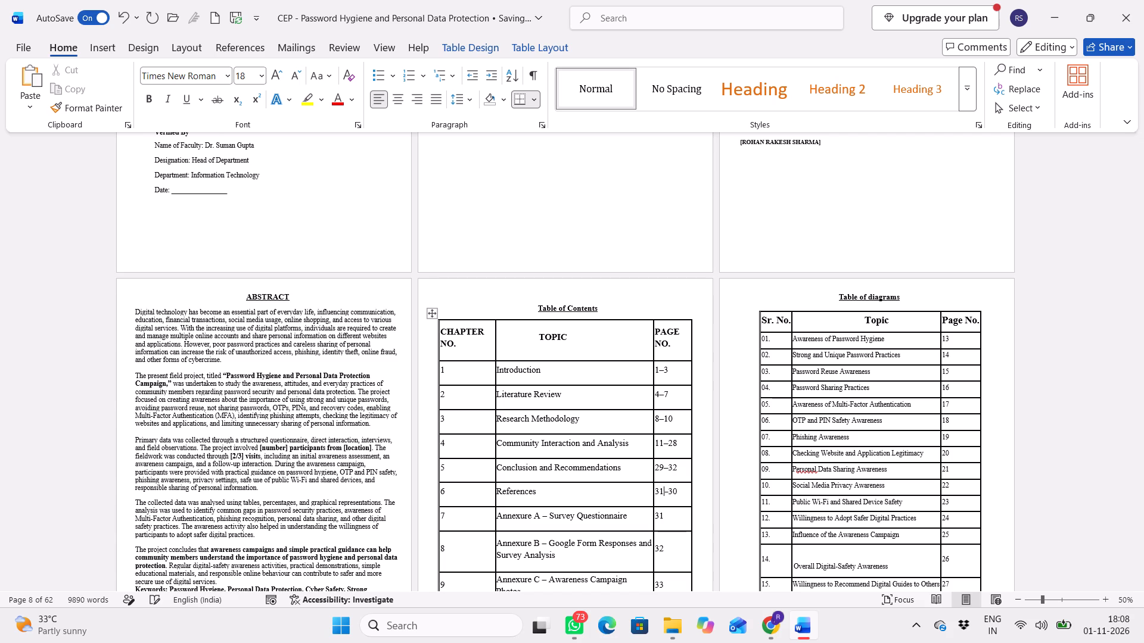
pyautogui.click(679, 490)
pyautogui.press('BackSpace')
pyautogui.press('2')
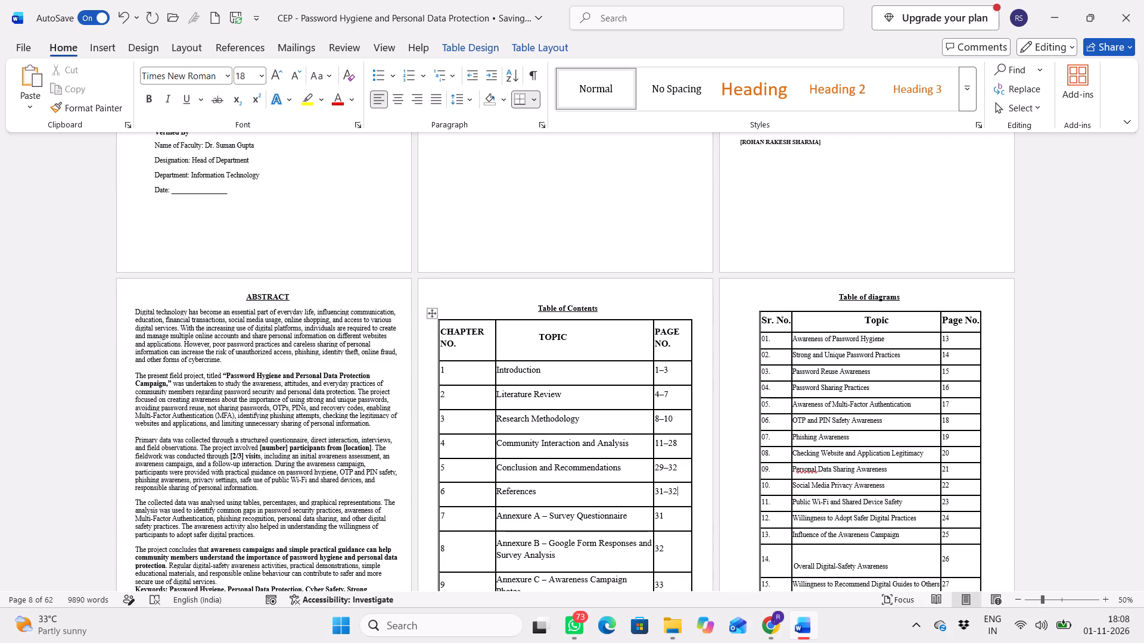
# Set the page number for Annexure A in the Table of Contents to 33.
pyautogui.click(676, 521)
pyautogui.press('BackSpace')
pyautogui.press('3')
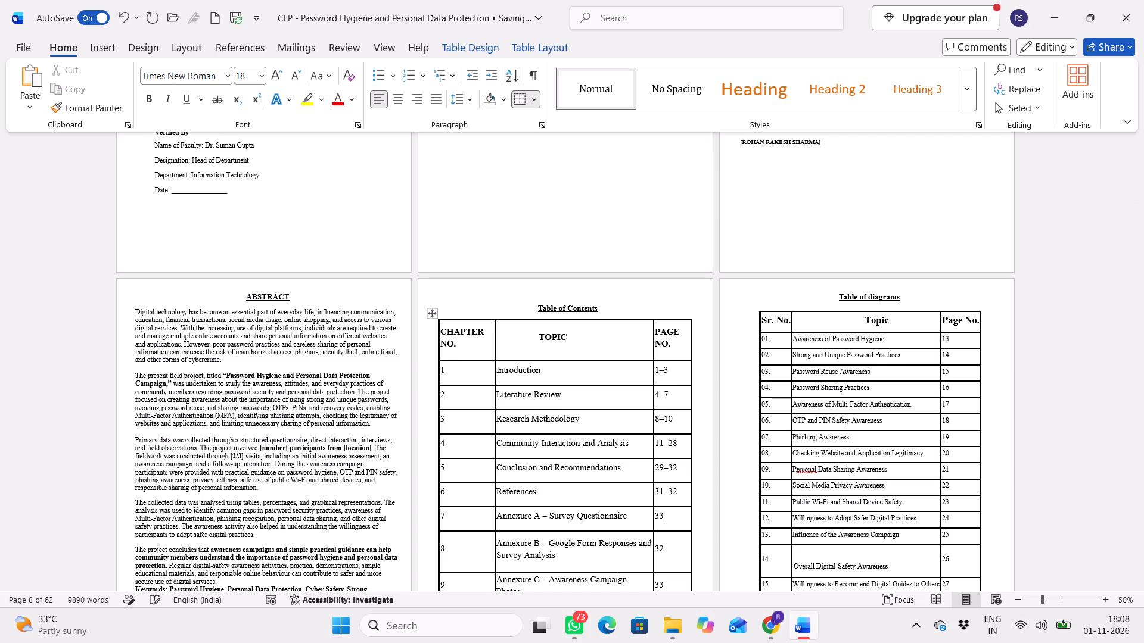
# Replace the Annexure A title in the Table of Contents with "Attendance Record", keeping the "Annexure A –" prefix.
pyautogui.scroll(-1, 676, 521)
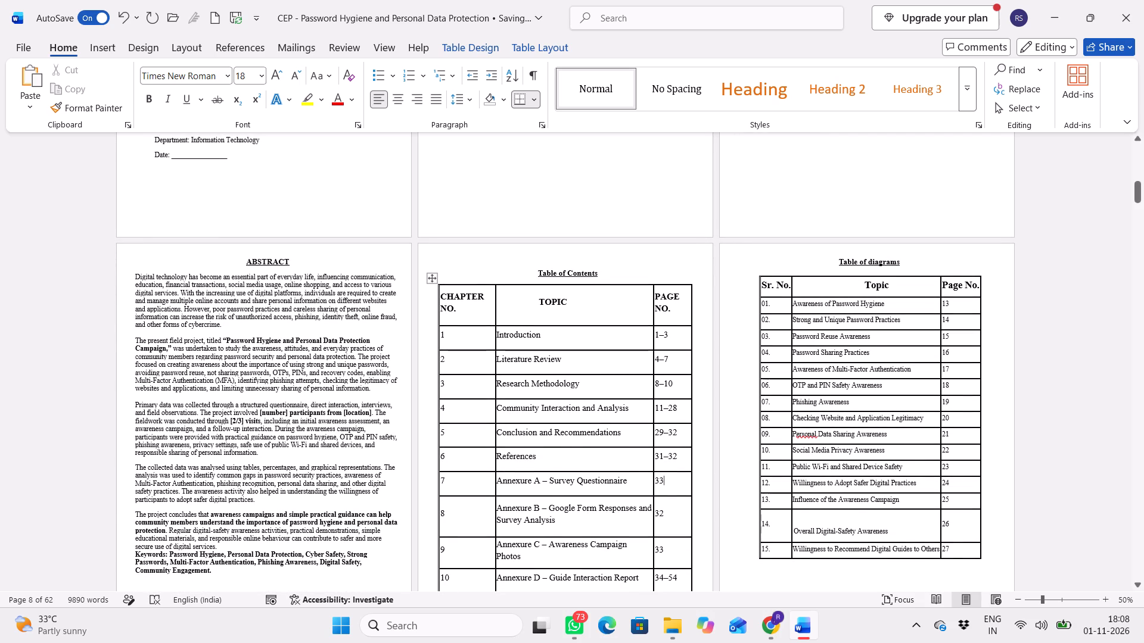
pyautogui.scroll(-1, 672, 511)
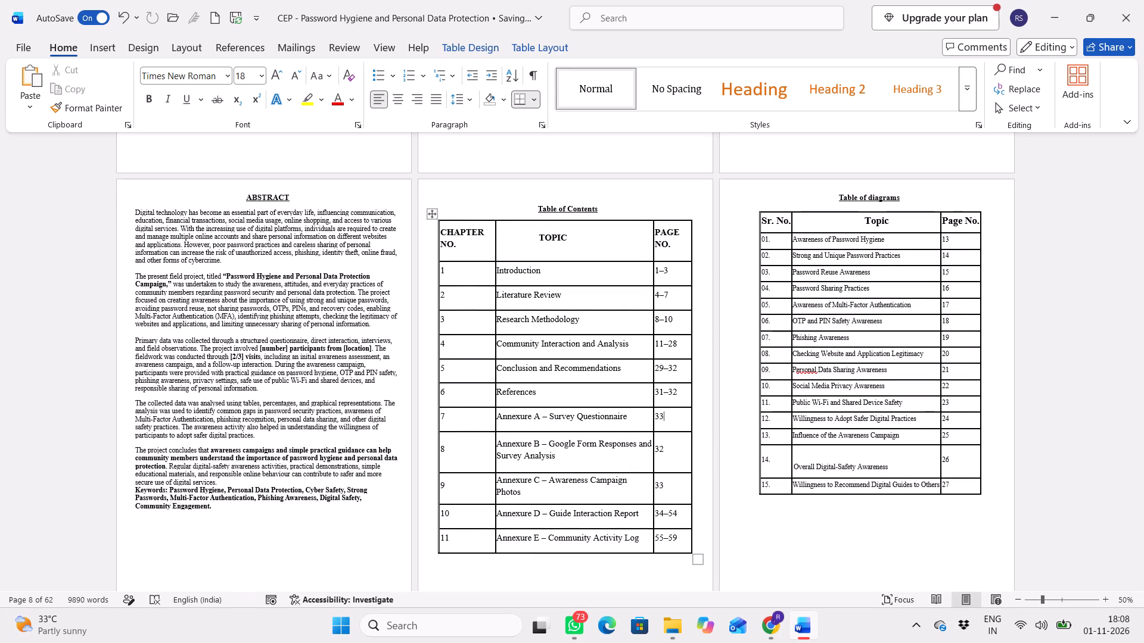
pyautogui.click(668, 453)
pyautogui.click(633, 417)
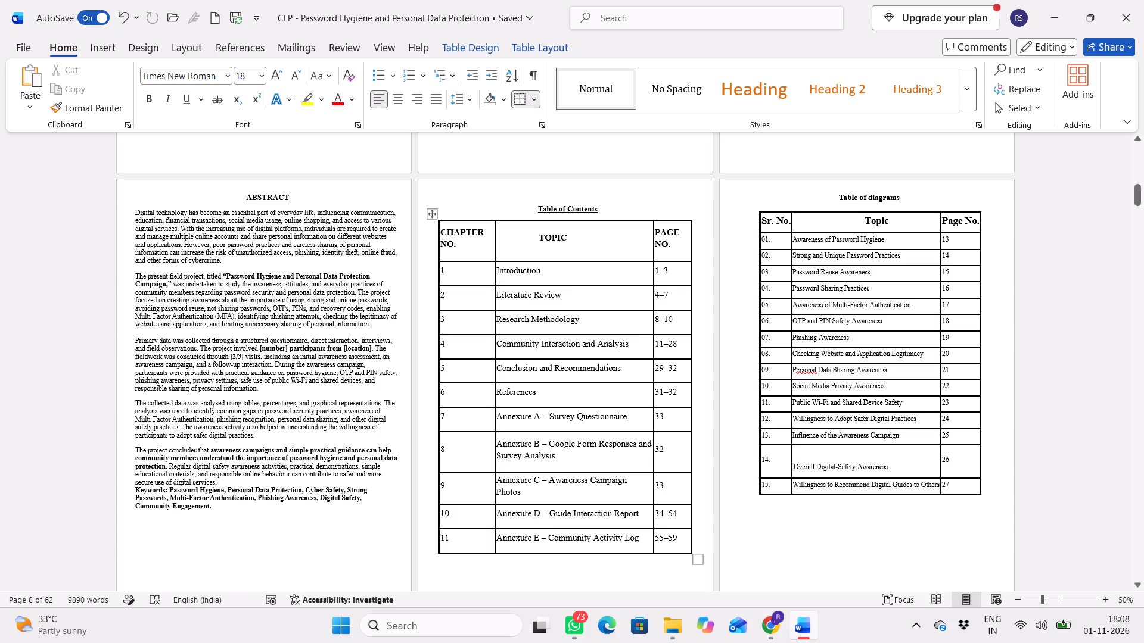
pyautogui.press('BackSpace')
pyautogui.press('BackSpace')
pyautogui.press('BackSpace')
pyautogui.press('BackSpace')
pyautogui.press('BackSpace')
pyautogui.press('BackSpace')
pyautogui.press('BackSpace')
pyautogui.press('BackSpace')
pyautogui.press('BackSpace')
pyautogui.press('BackSpace')
pyautogui.press('BackSpace')
pyautogui.press('BackSpace')
pyautogui.press('BackSpace')
pyautogui.press('BackSpace')
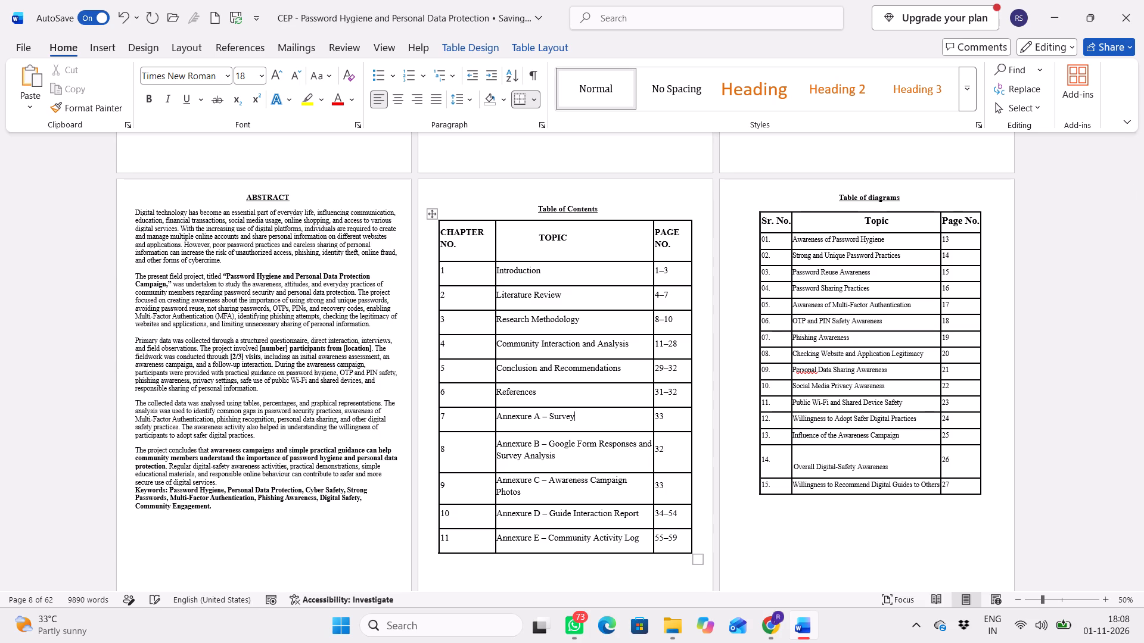
pyautogui.press('BackSpace')
pyautogui.press('BackSpace')
pyautogui.press('BackSpace')
pyautogui.press('BackSpace')
pyautogui.press('BackSpace')
pyautogui.press('BackSpace')
pyautogui.write('att')
pyautogui.press('BackSpace')
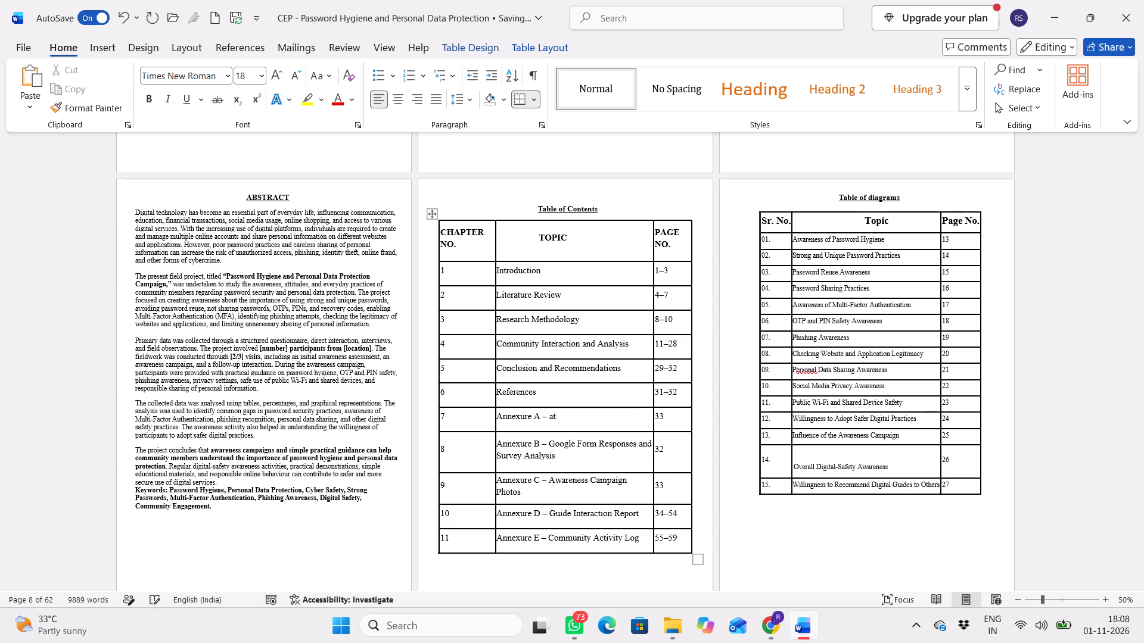
pyautogui.press('BackSpace')
pyautogui.press('BackSpace')
pyautogui.write('Att')
pyautogui.press('n')
pyautogui.press('BackSpace')
pyautogui.write('endance')
pyautogui.press('space')
pyautogui.hotkey('shift', 'r')
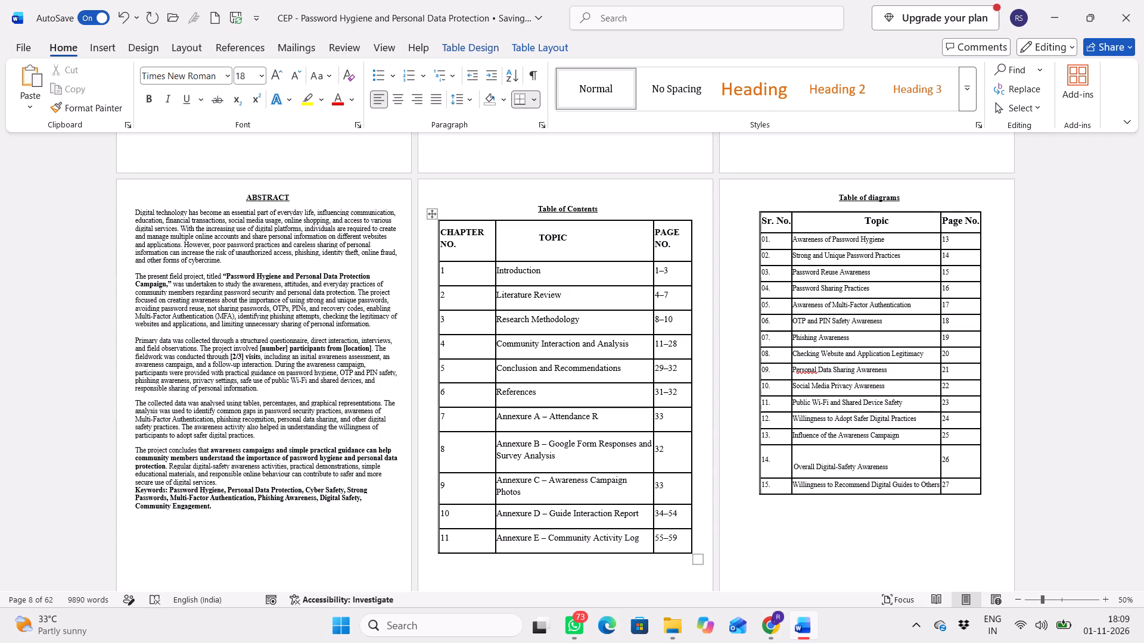
pyautogui.write('ecord')
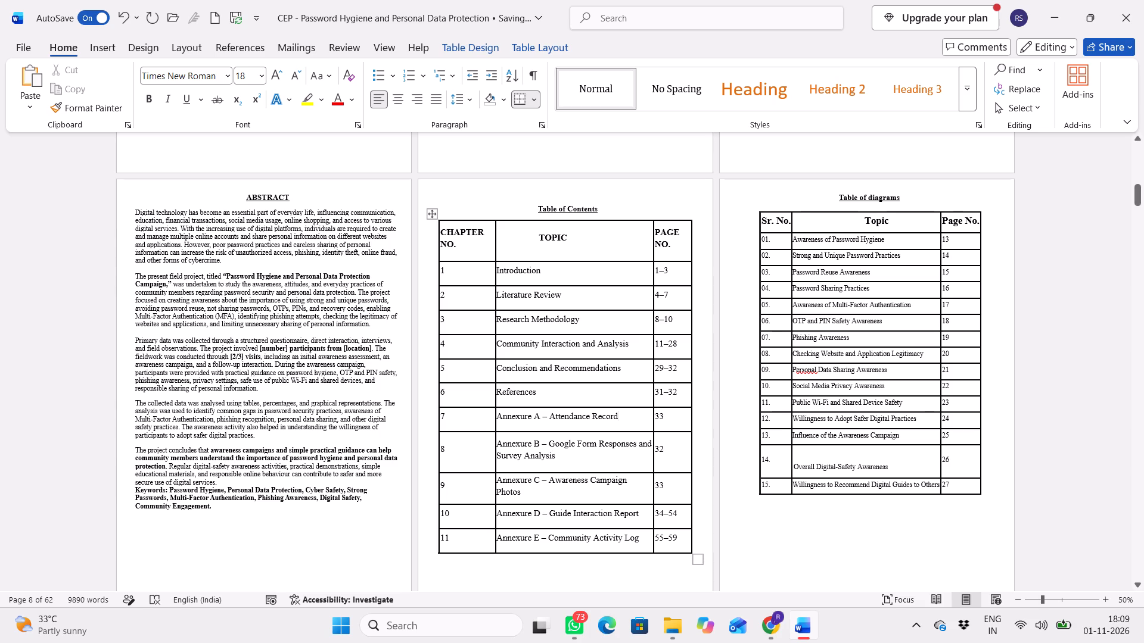
# Copy "Guide Interaction Report" from the Annexure D entry and paste it over the Annexure B title in the Table of Contents.
pyautogui.moveTo(548, 516); pyautogui.dragTo(579, 517)
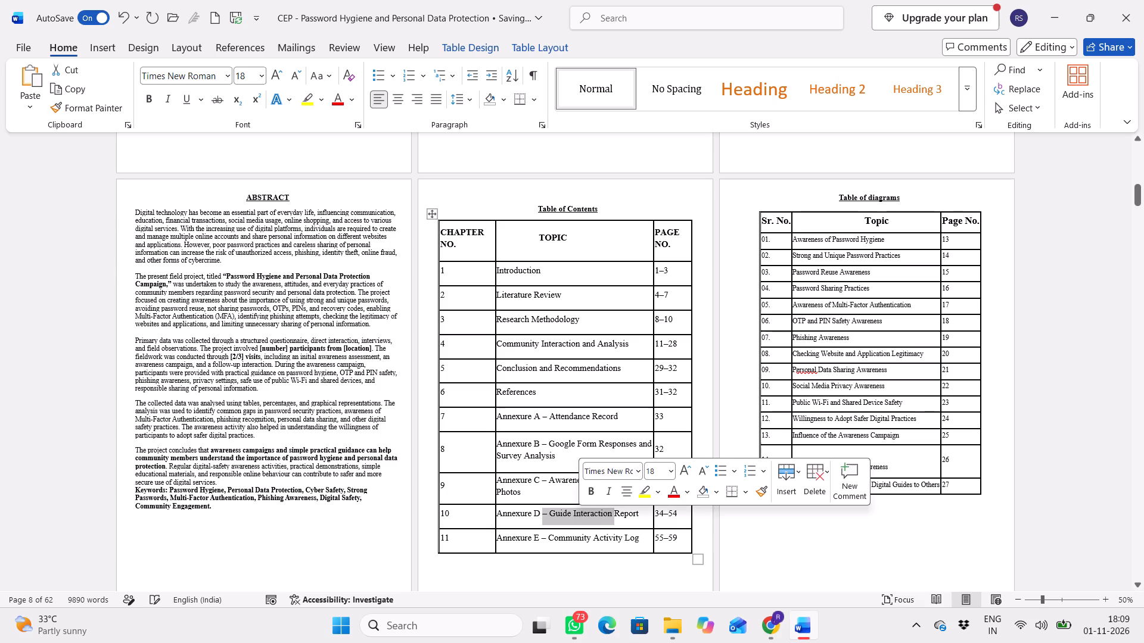
pyautogui.moveTo(645, 512); pyautogui.dragTo(557, 515)
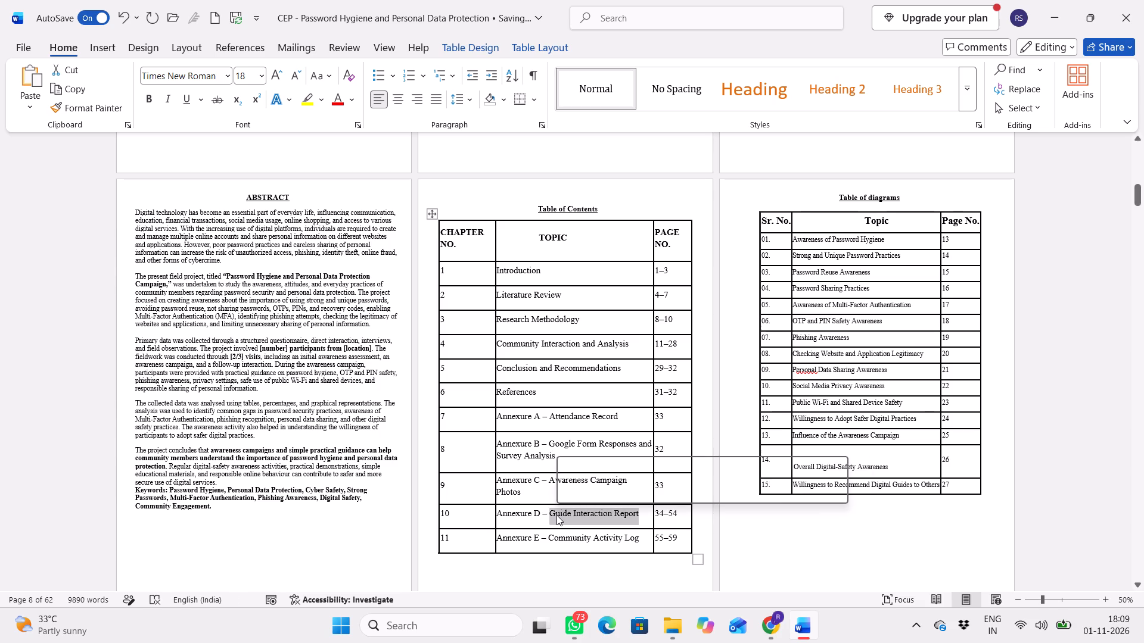
pyautogui.hotkey('ctrl', 'c')
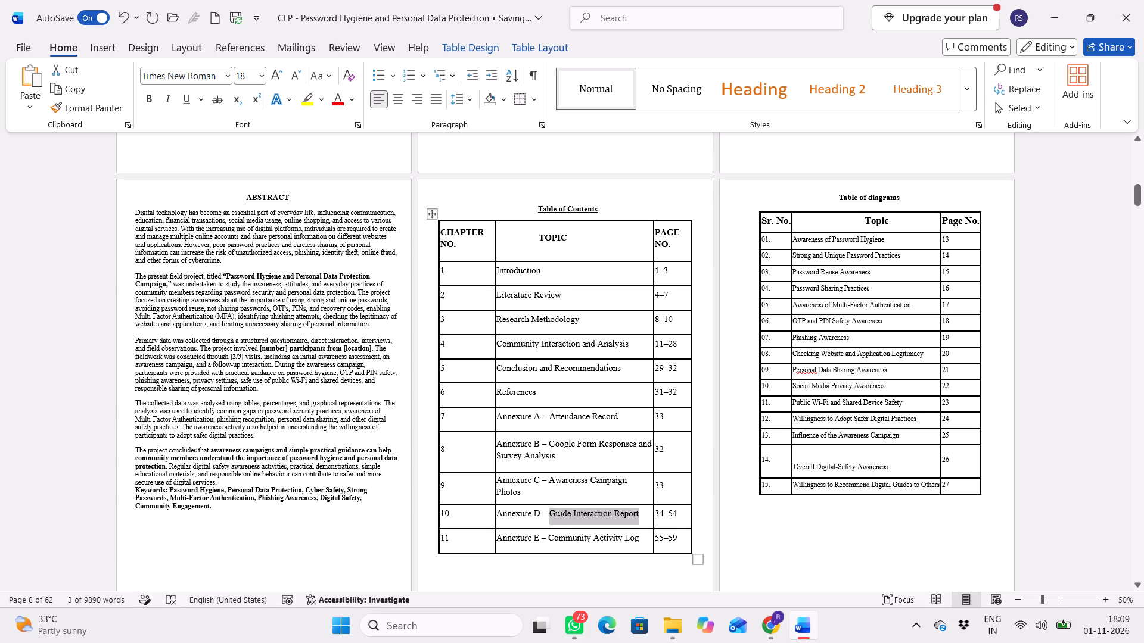
pyautogui.moveTo(551, 444); pyautogui.dragTo(566, 453)
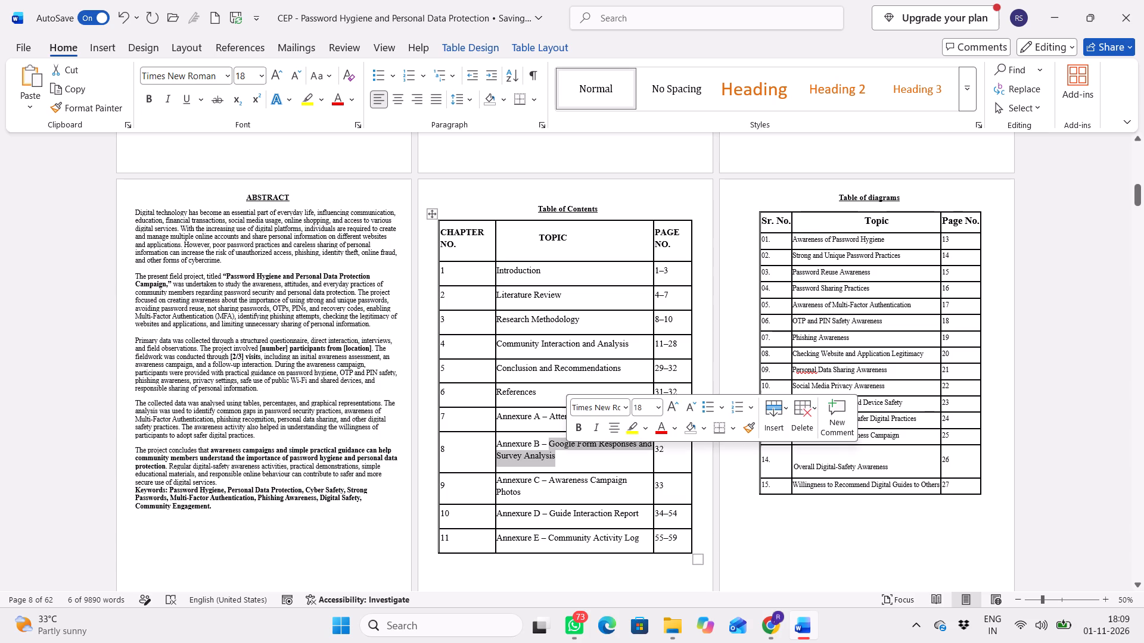
pyautogui.hotkey('ctrl', 'v')
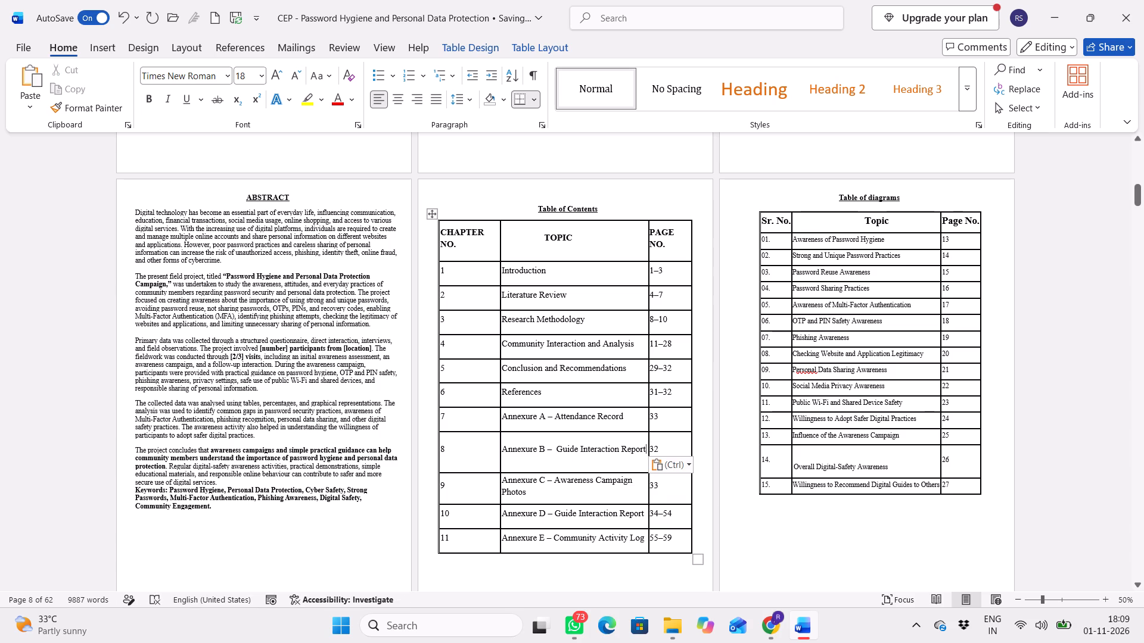
# Replace the Annexure C title in the Table of Contents with "Survey Question", keeping the "Annexure C –" prefix.
pyautogui.moveTo(557, 481); pyautogui.dragTo(567, 491)
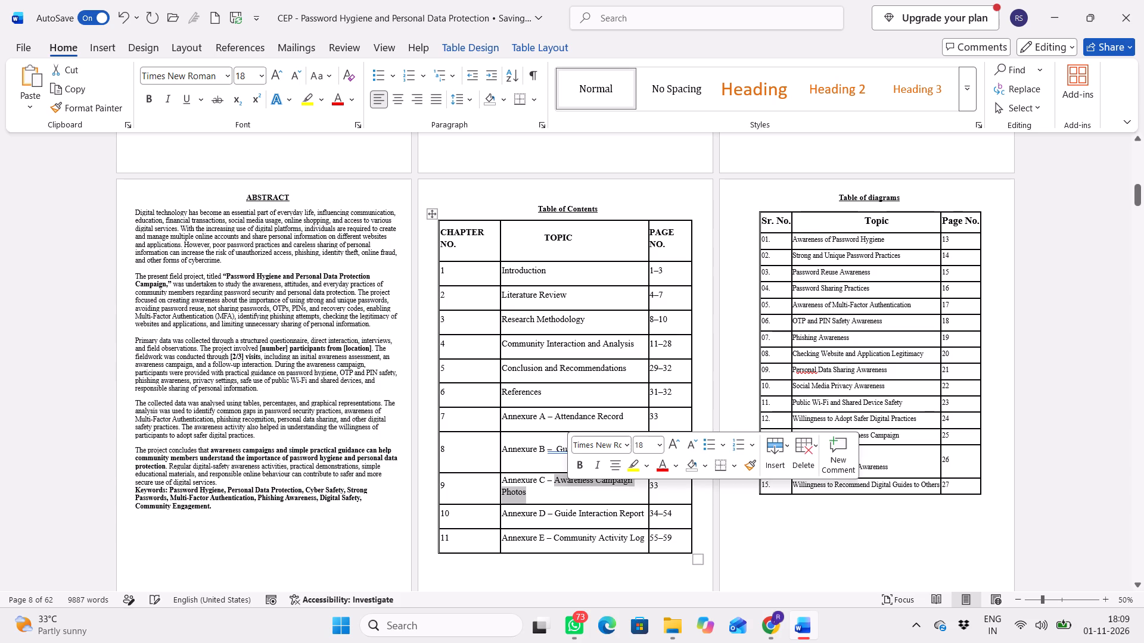
pyautogui.press('BackSpace')
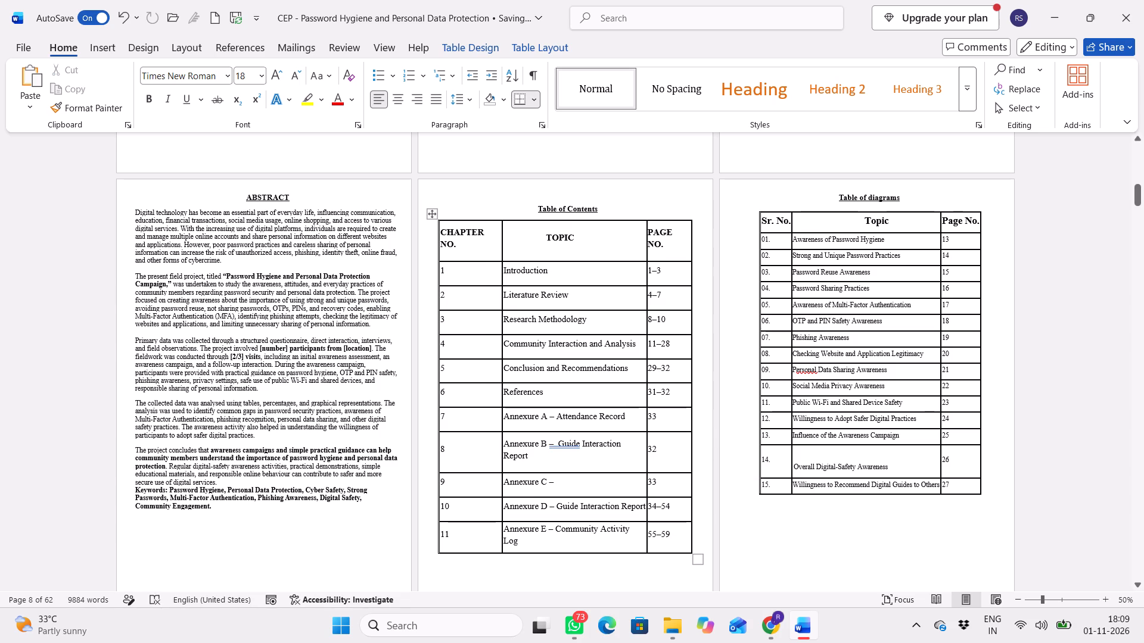
pyautogui.press('s')
pyautogui.press('s')
pyautogui.press('s')
pyautogui.press('BackSpace')
pyautogui.press('BackSpace')
pyautogui.press('BackSpace')
pyautogui.hotkey('shift', 's')
pyautogui.write('urvey q')
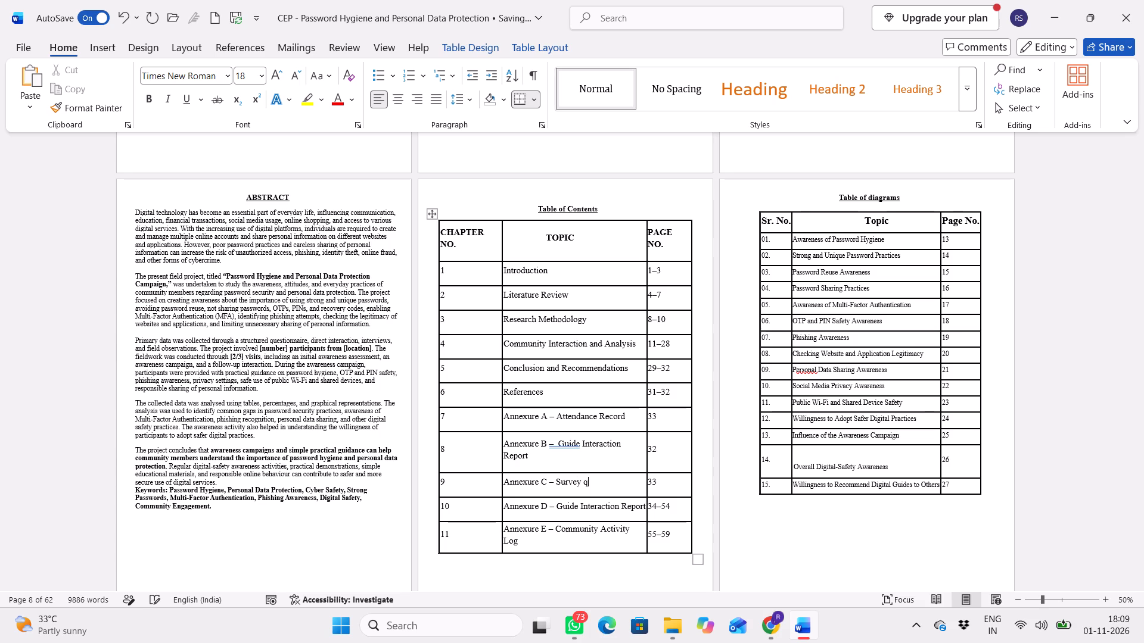
pyautogui.write('yestion')
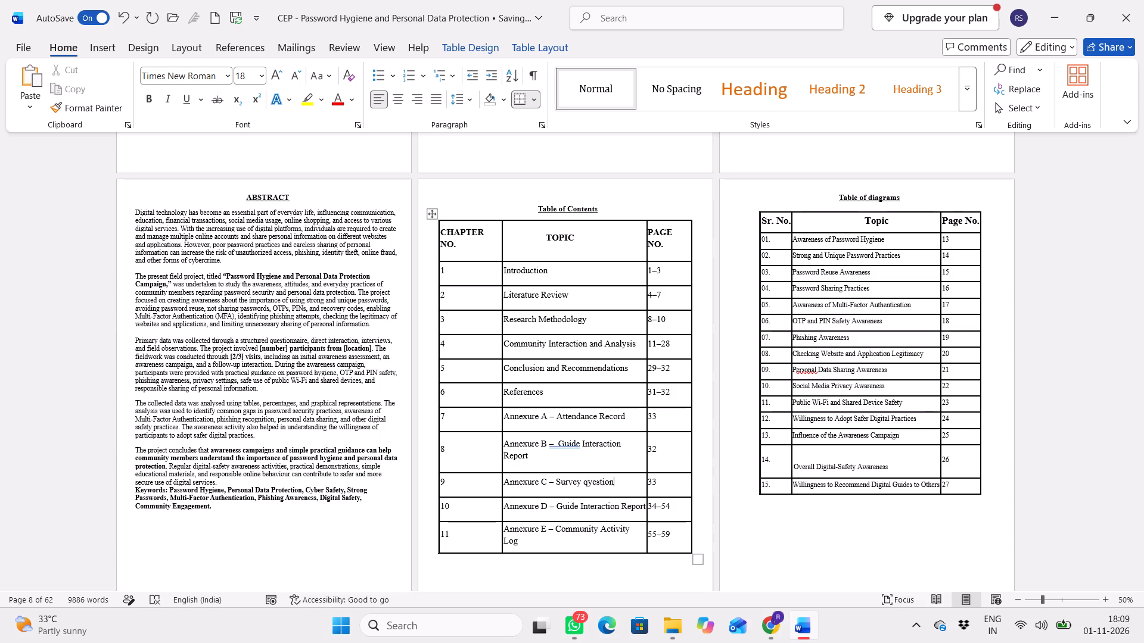
pyautogui.press('BackSpace')
pyautogui.press('BackSpace')
pyautogui.press('BackSpace')
pyautogui.press('BackSpace')
pyautogui.press('BackSpace')
pyautogui.press('BackSpace')
pyautogui.press('BackSpace')
pyautogui.press('BackSpace')
pyautogui.write('Quees')
pyautogui.press('BackSpace')
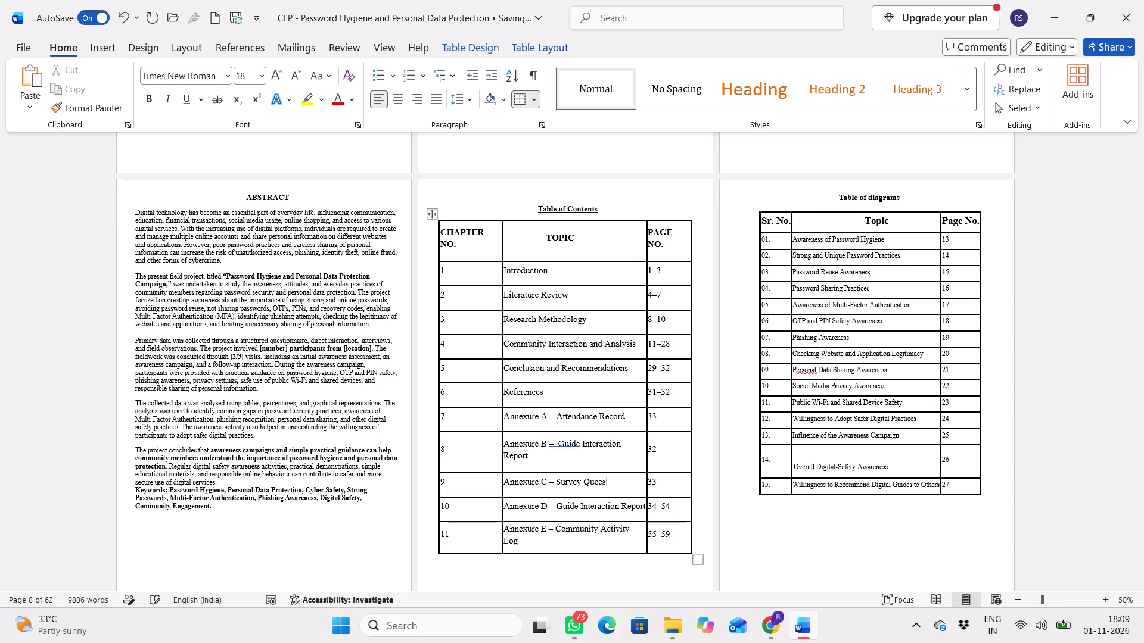
pyautogui.press('BackSpace')
pyautogui.write('stion')
pyautogui.press('BackSpace')
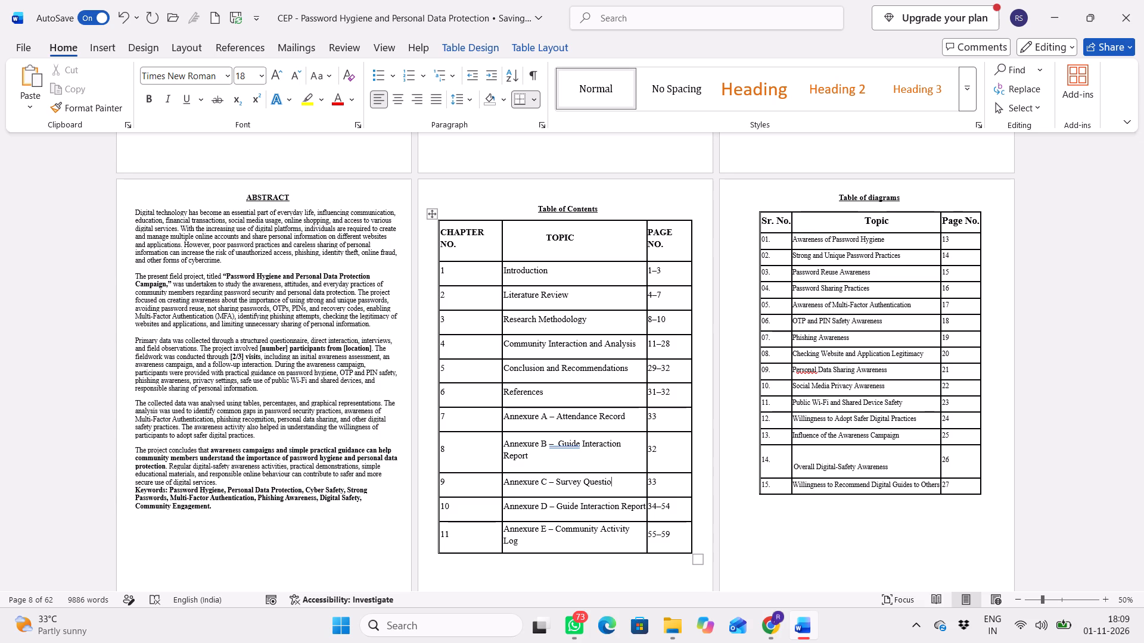
pyautogui.press('n')
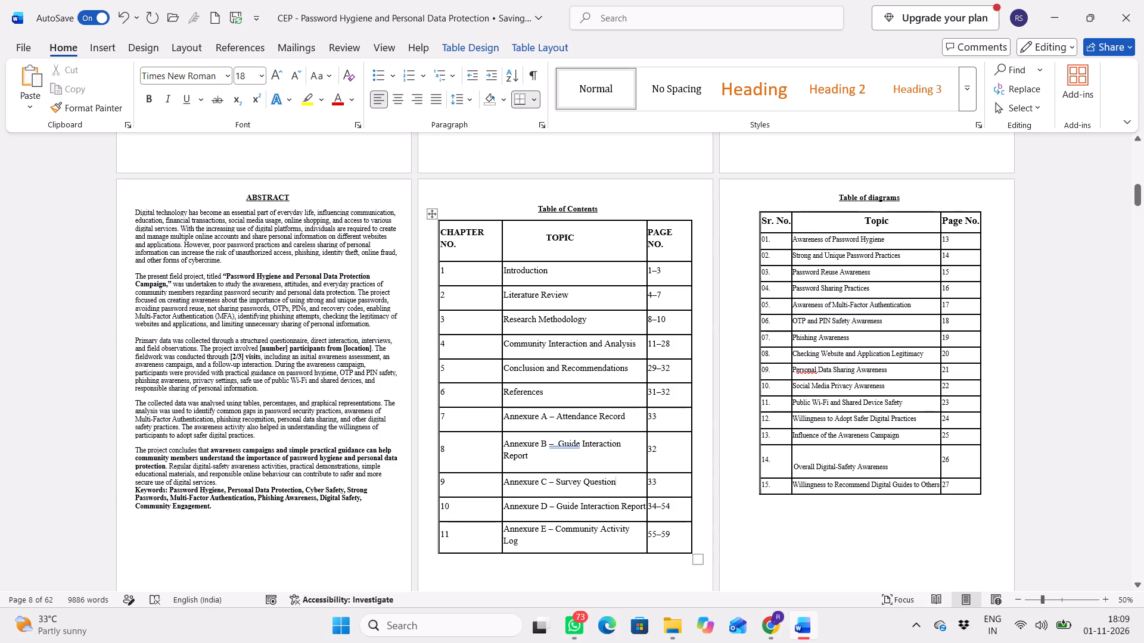
# Remove the extra space before "Guide Interaction Report" in the Annexure B entry of the Table of Contents.
pyautogui.click(558, 445)
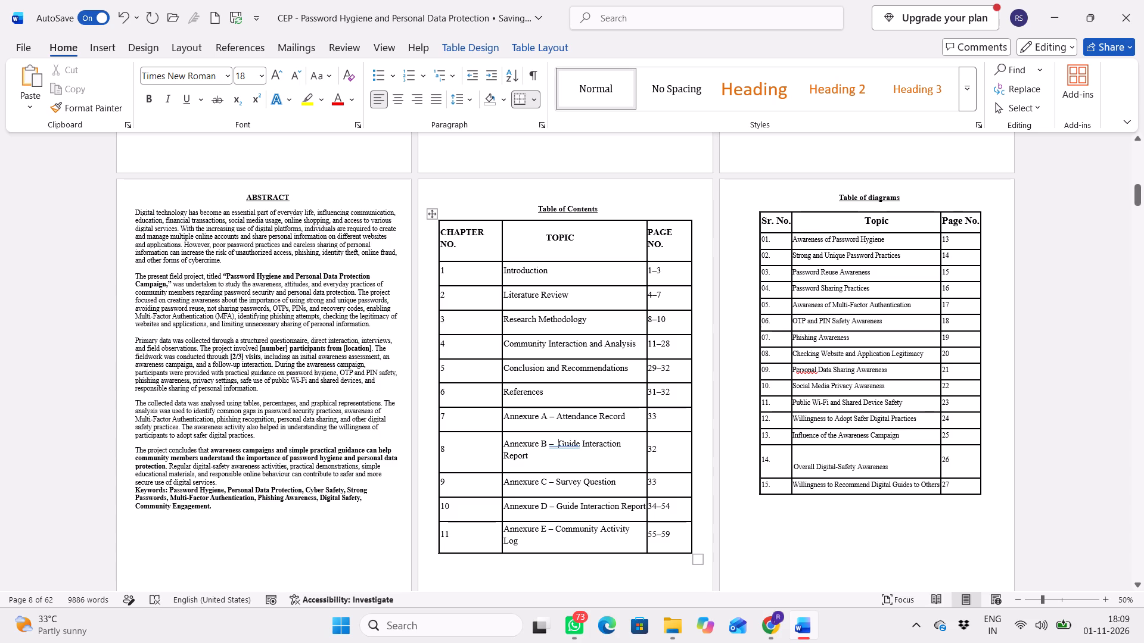
pyautogui.press('BackSpace')
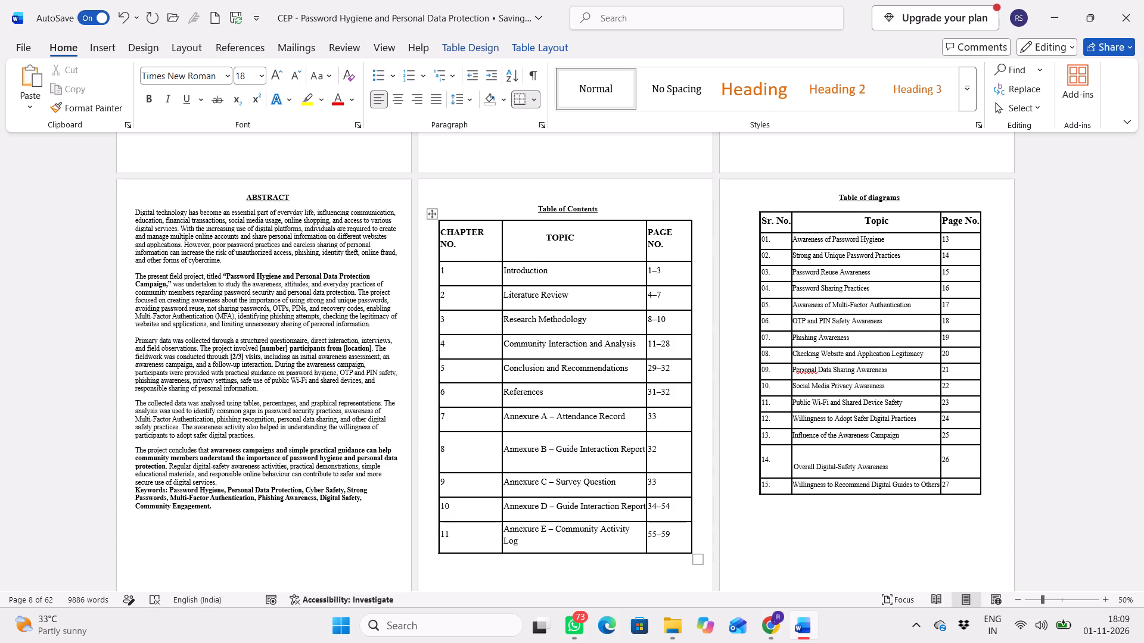
# Replace the Annexure D title in the Table of Contents with "Google Survey Responses & Survey Responses", keeping the "Annexure D –" prefix.
pyautogui.scroll(-1, 558, 445)
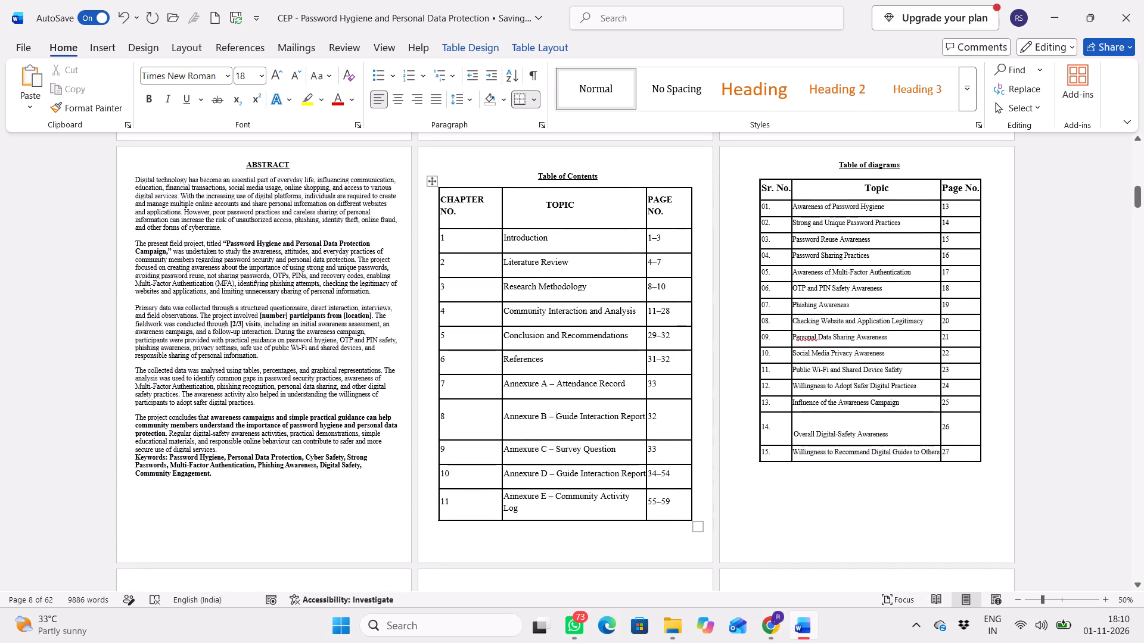
pyautogui.moveTo(557, 473); pyautogui.dragTo(651, 481)
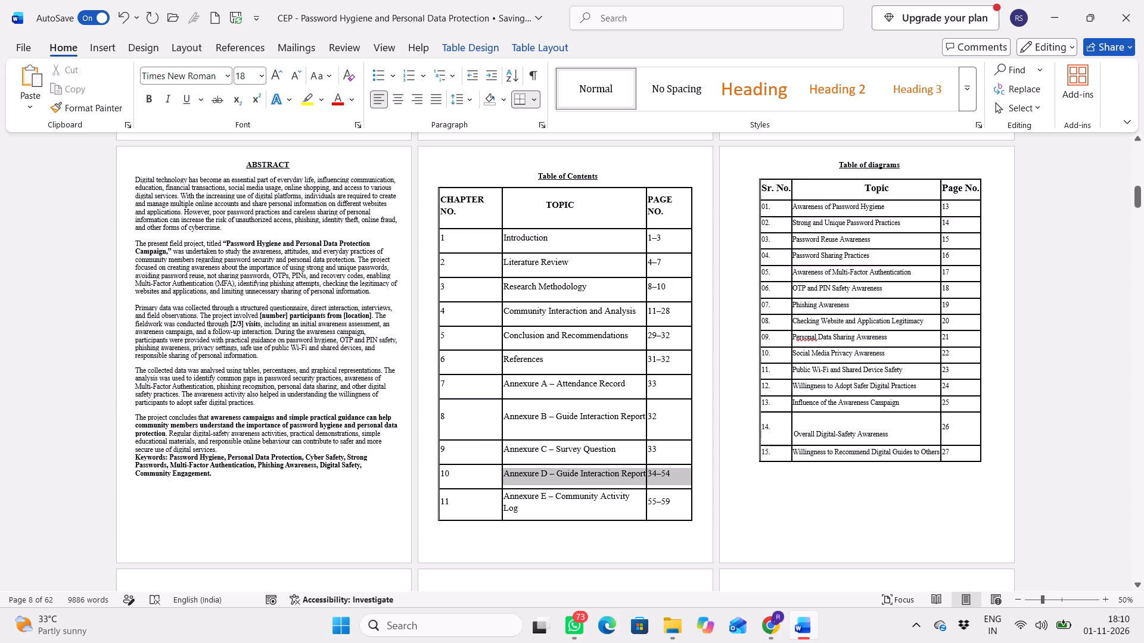
pyautogui.moveTo(651, 481); pyautogui.dragTo(555, 483)
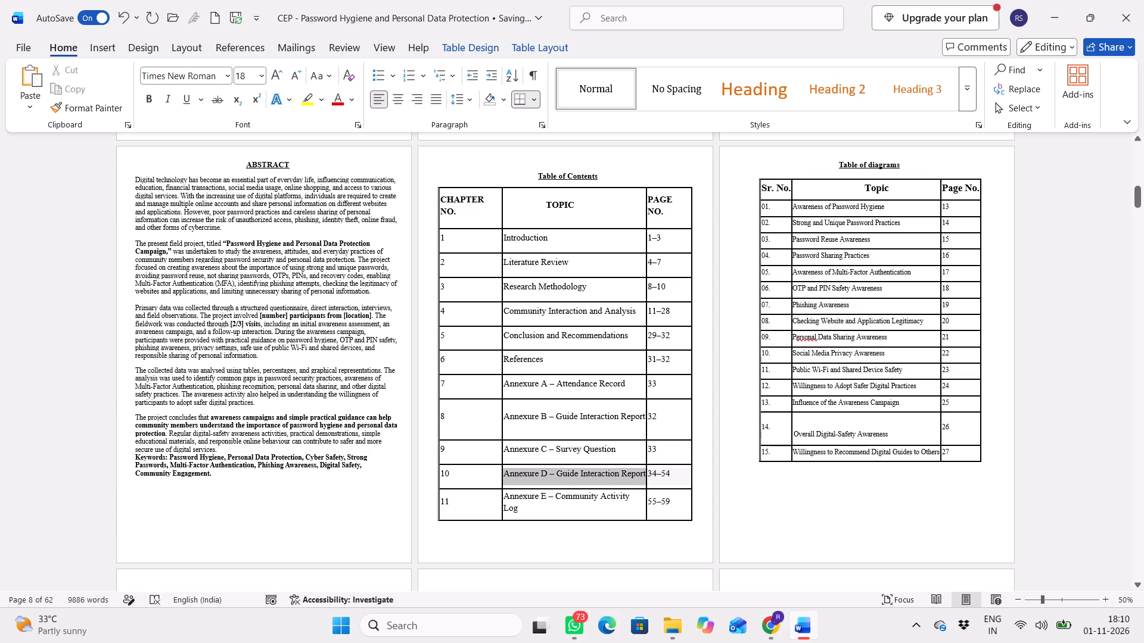
pyautogui.moveTo(555, 483); pyautogui.dragTo(557, 483)
pyautogui.click(557, 483)
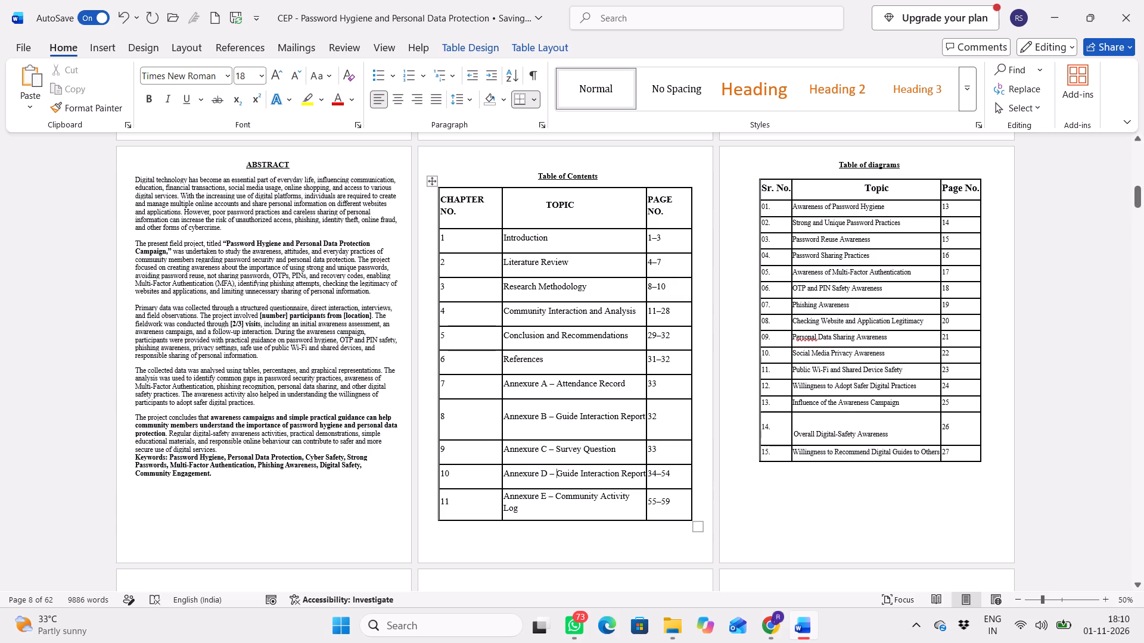
pyautogui.moveTo(559, 476); pyautogui.dragTo(628, 482)
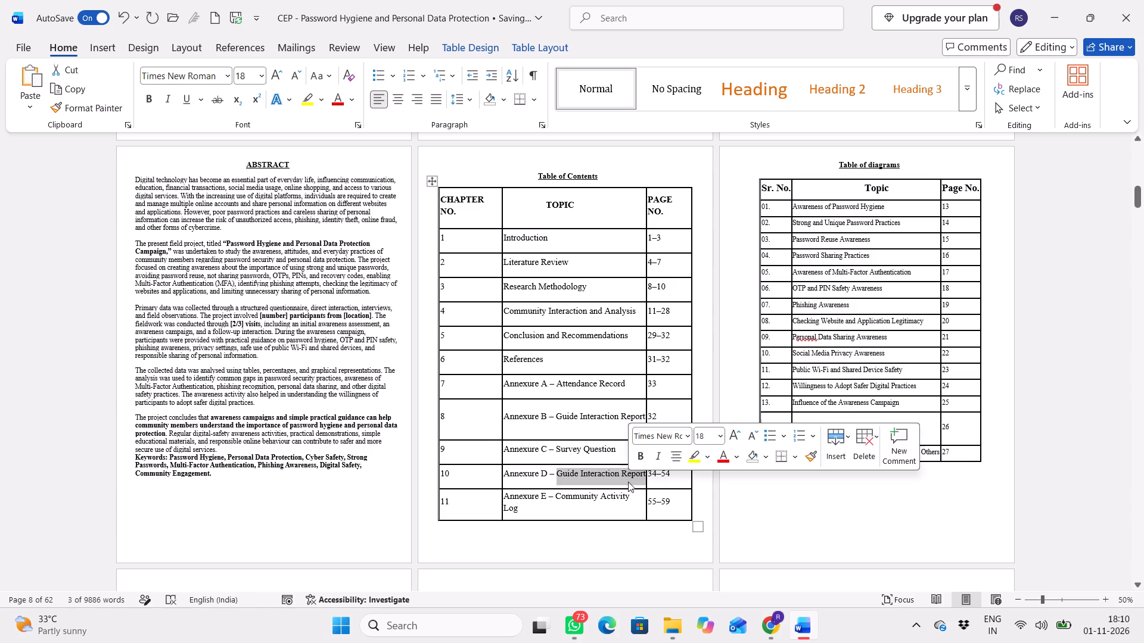
pyautogui.press('BackSpace')
pyautogui.write('Google S')
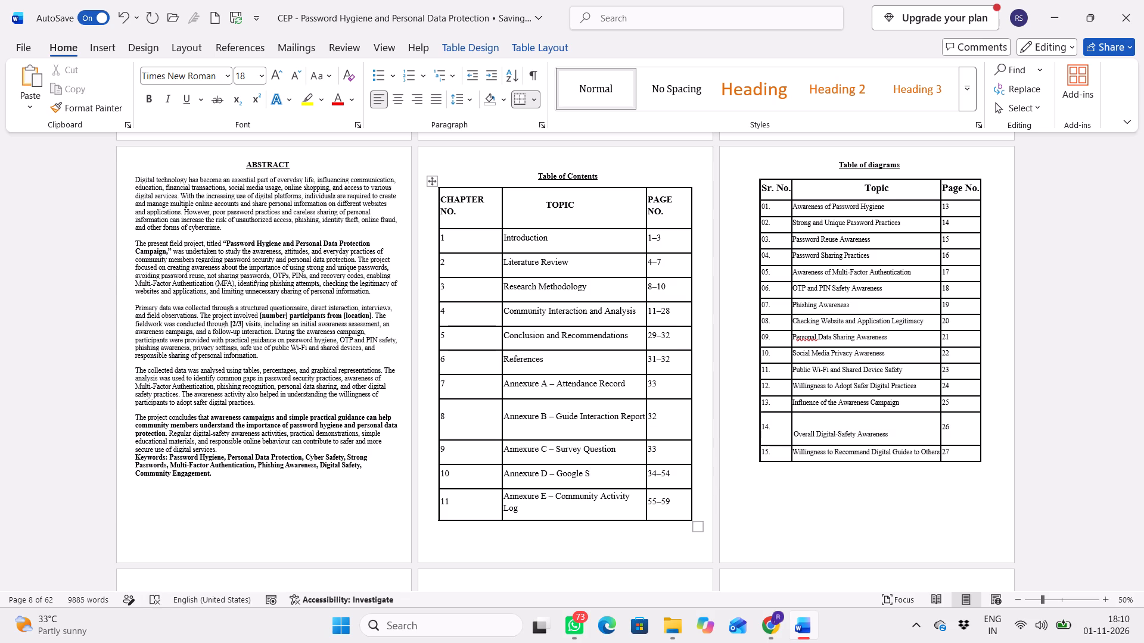
pyautogui.write('urvey for')
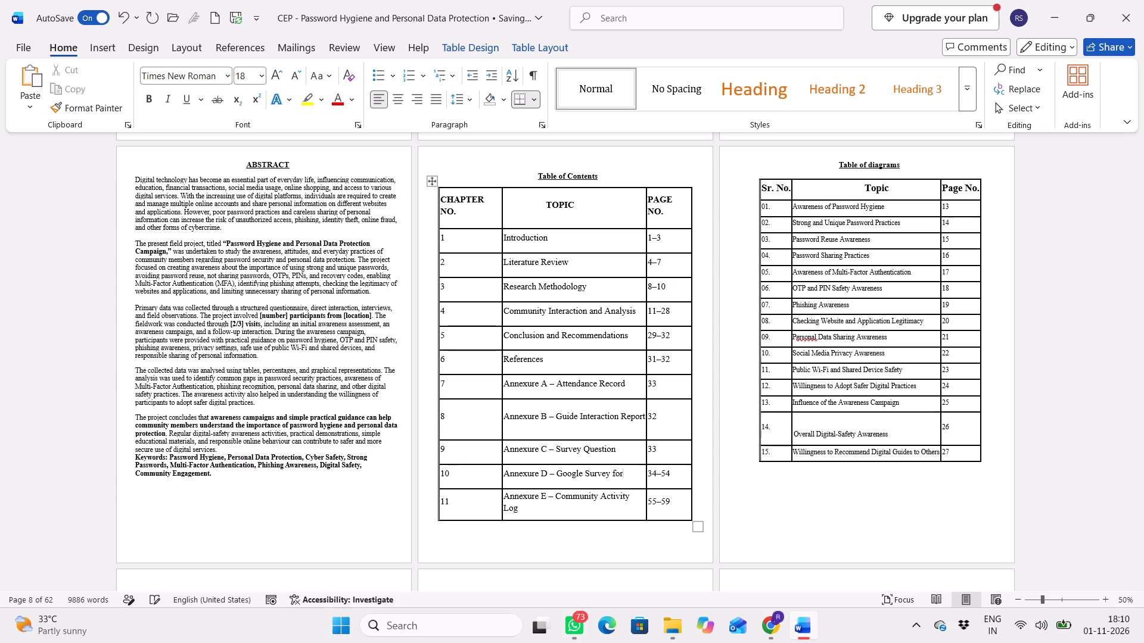
pyautogui.press('m')
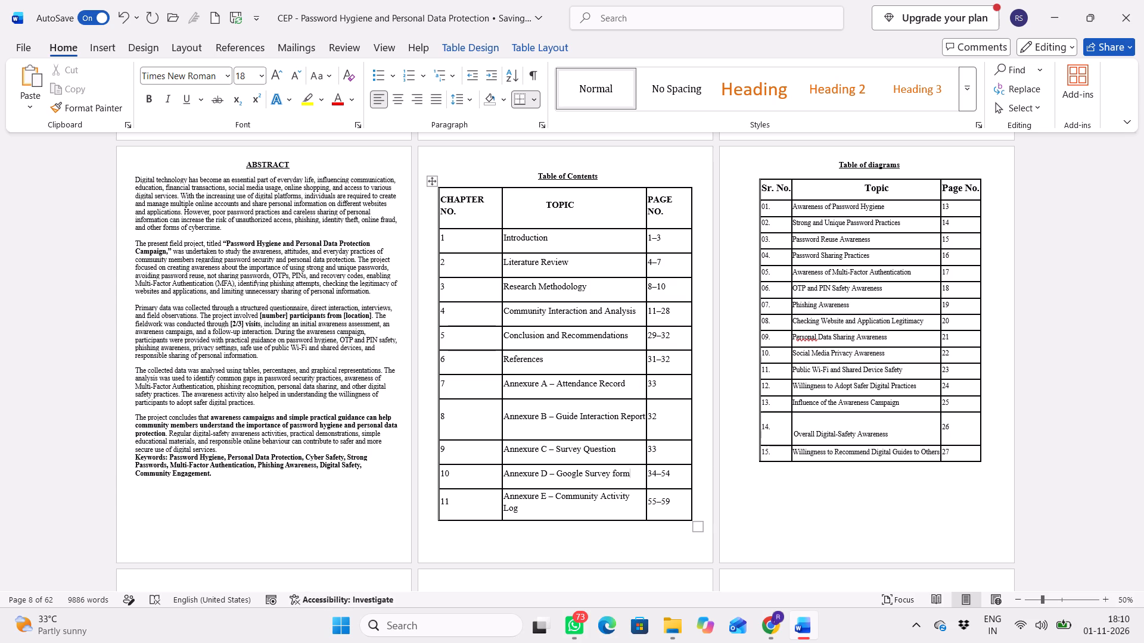
pyautogui.press('BackSpace')
pyautogui.press('BackSpace')
pyautogui.press('BackSpace')
pyautogui.press('BackSpace')
pyautogui.write('Responses')
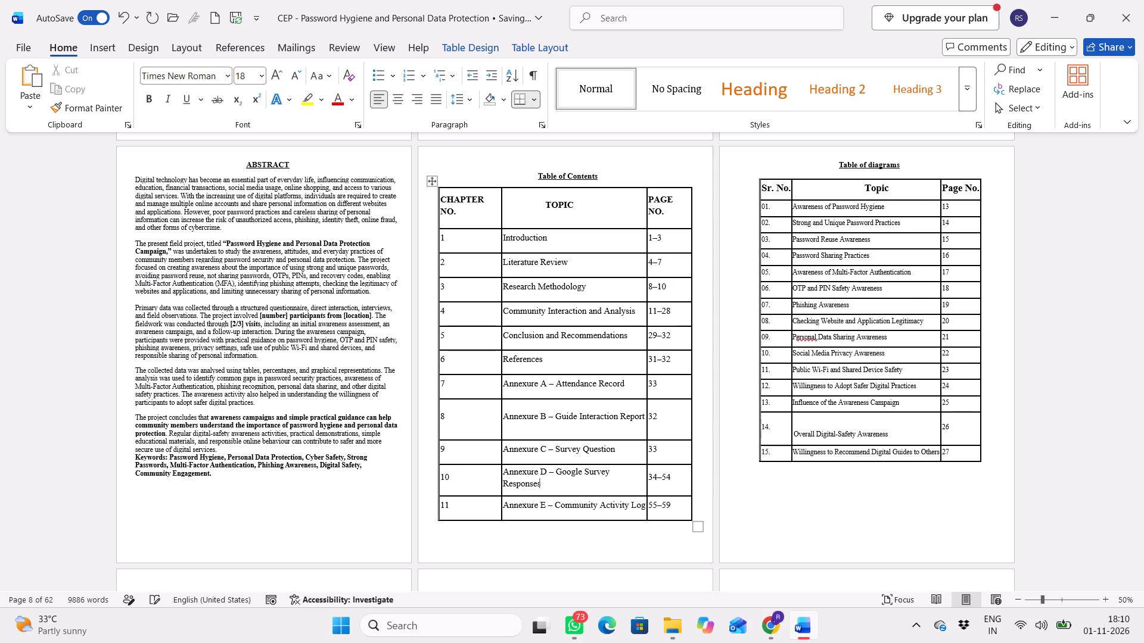
pyautogui.press('space')
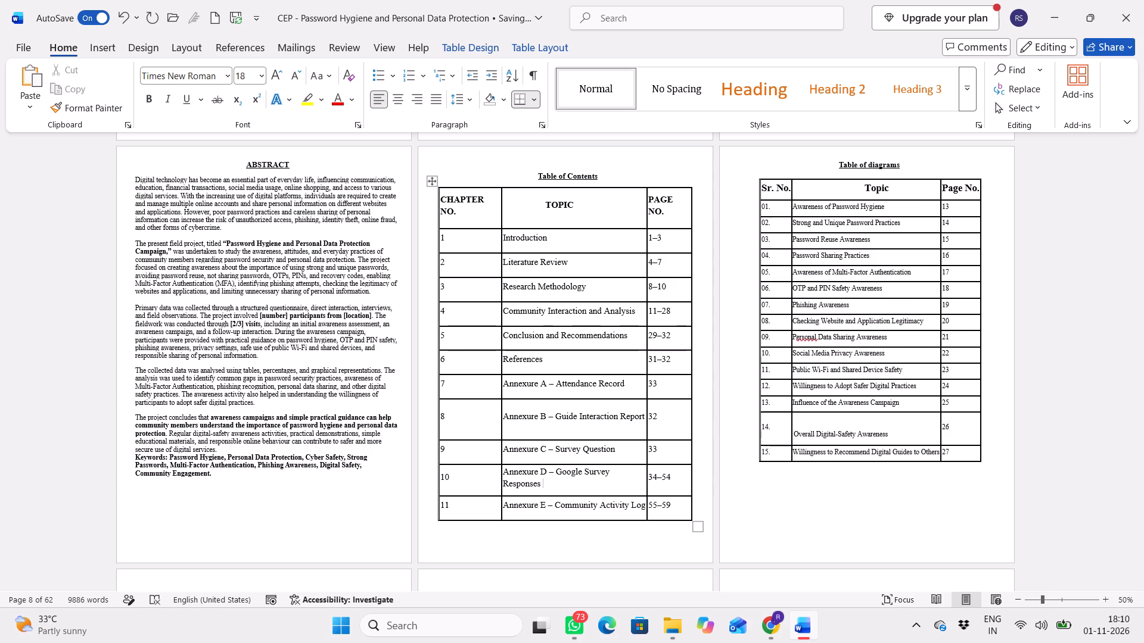
pyautogui.hotkey('shift', '$')
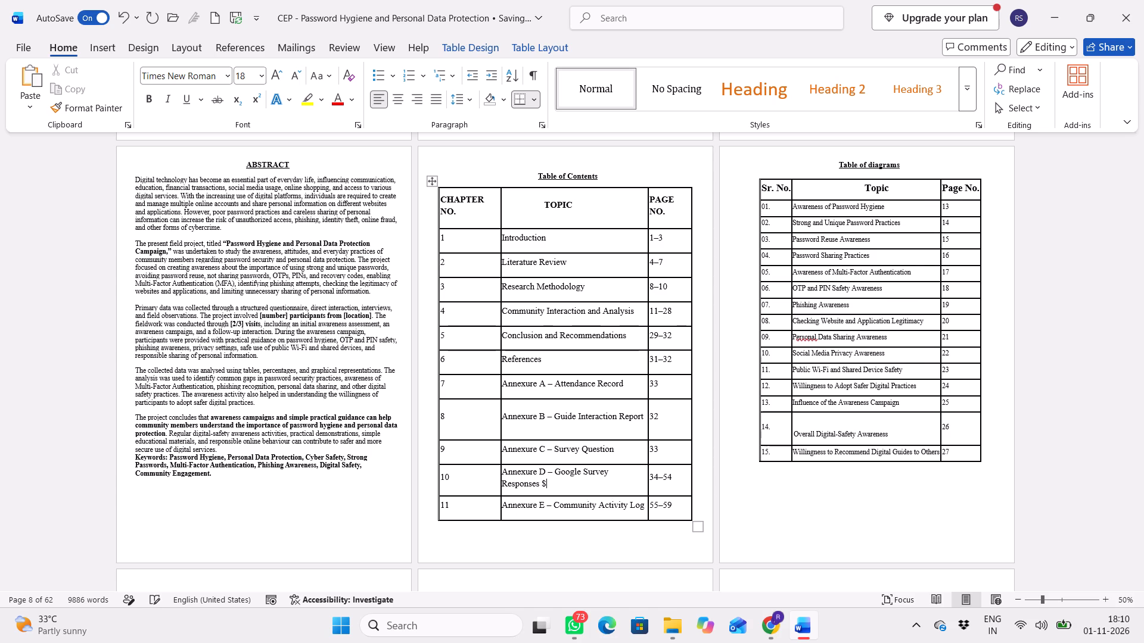
pyautogui.press('BackSpace')
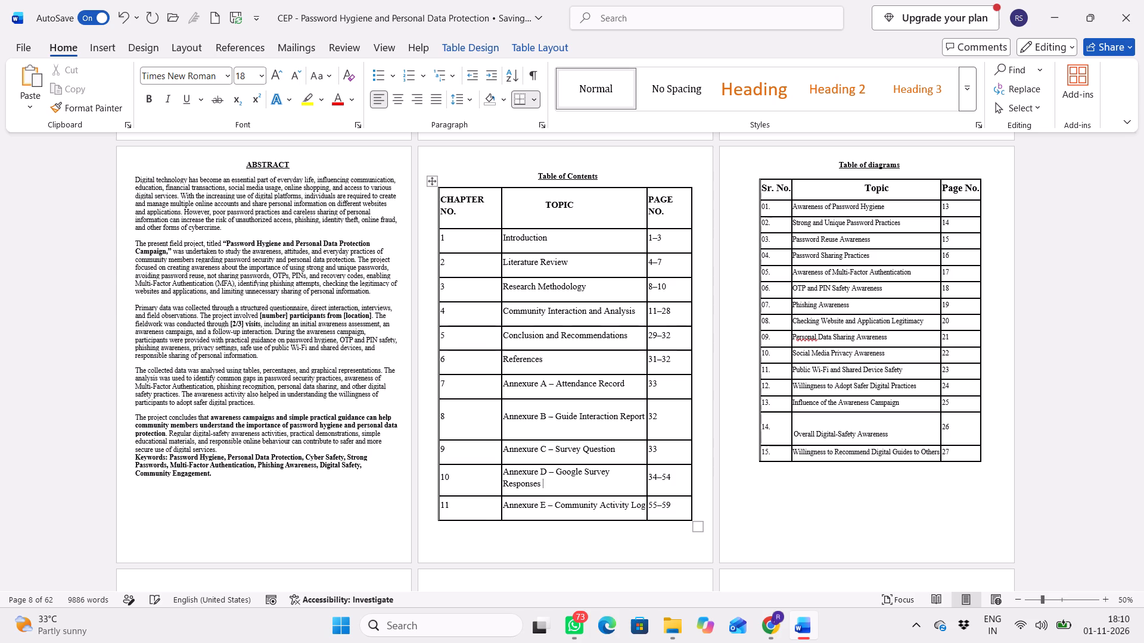
pyautogui.hotkey('shift', '&')
pyautogui.press('space')
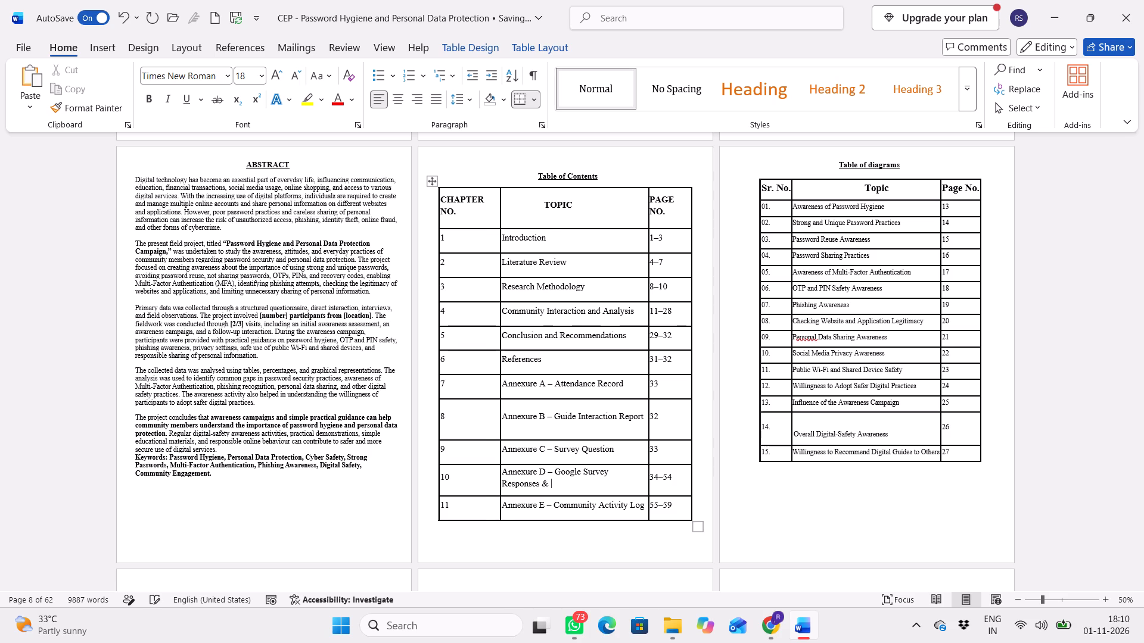
pyautogui.write('Survey')
pyautogui.press('space')
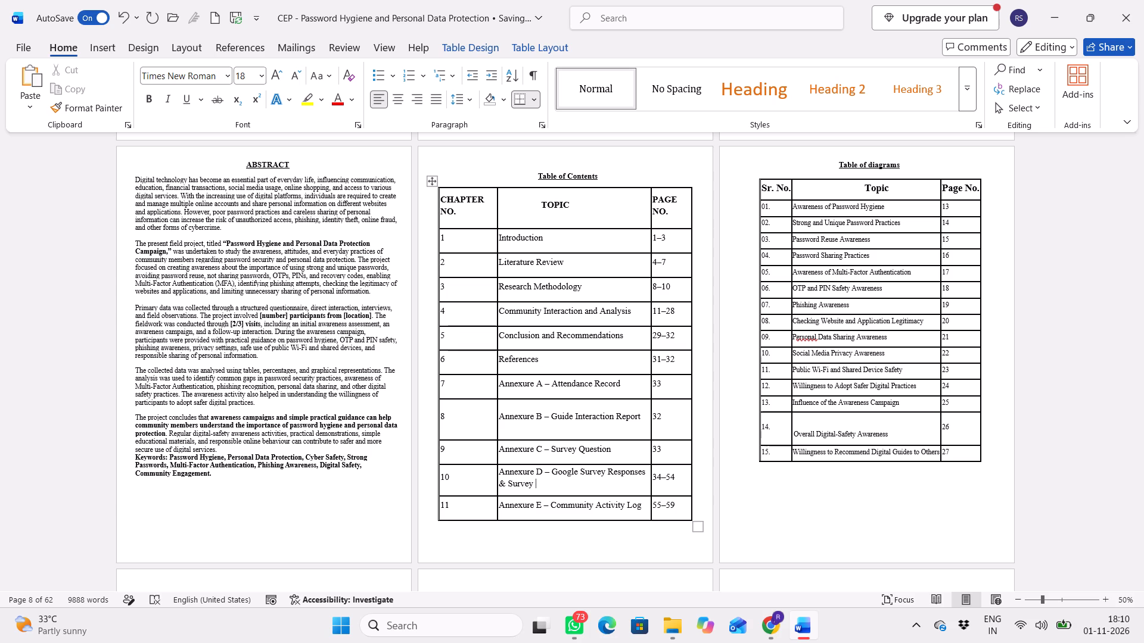
pyautogui.write('Responses')
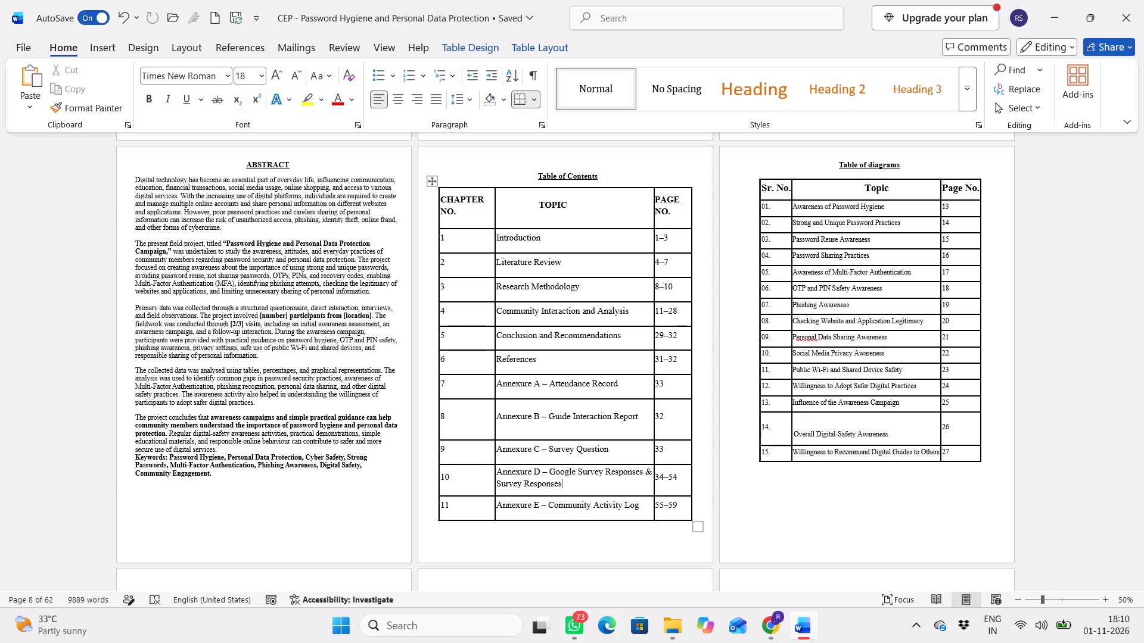
# Replace the Annexure E title in the Table of Contents with "Photos", keeping the "Annexure E –" prefix.
pyautogui.click(643, 507)
pyautogui.press('BackSpace')
pyautogui.press('BackSpace')
pyautogui.press('BackSpace')
pyautogui.press('BackSpace')
pyautogui.press('BackSpace')
pyautogui.press('BackSpace')
pyautogui.press('BackSpace')
pyautogui.press('BackSpace')
pyautogui.press('BackSpace')
pyautogui.press('BackSpace')
pyautogui.press('BackSpace')
pyautogui.press('BackSpace')
pyautogui.press('BackSpace')
pyautogui.press('BackSpace')
pyautogui.press('BackSpace')
pyautogui.press('BackSpace')
pyautogui.press('BackSpace')
pyautogui.press('BackSpace')
pyautogui.press('BackSpace')
pyautogui.press('BackSpace')
pyautogui.press('BackSpace')
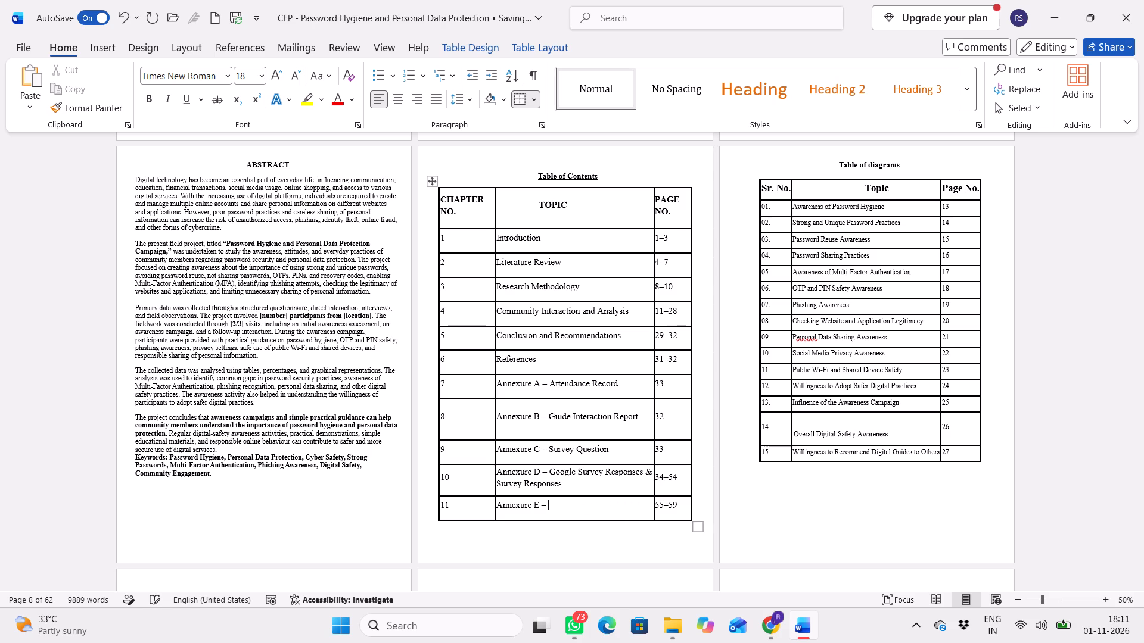
pyautogui.click(643, 507)
pyautogui.hotkey('shift', 'p')
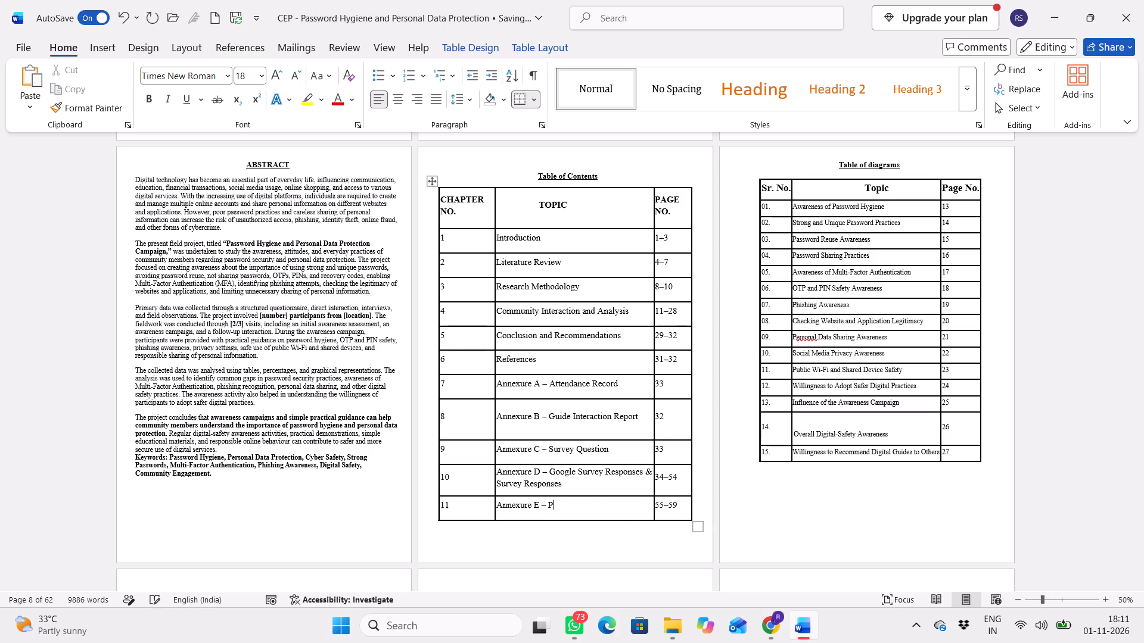
pyautogui.write('hotos')
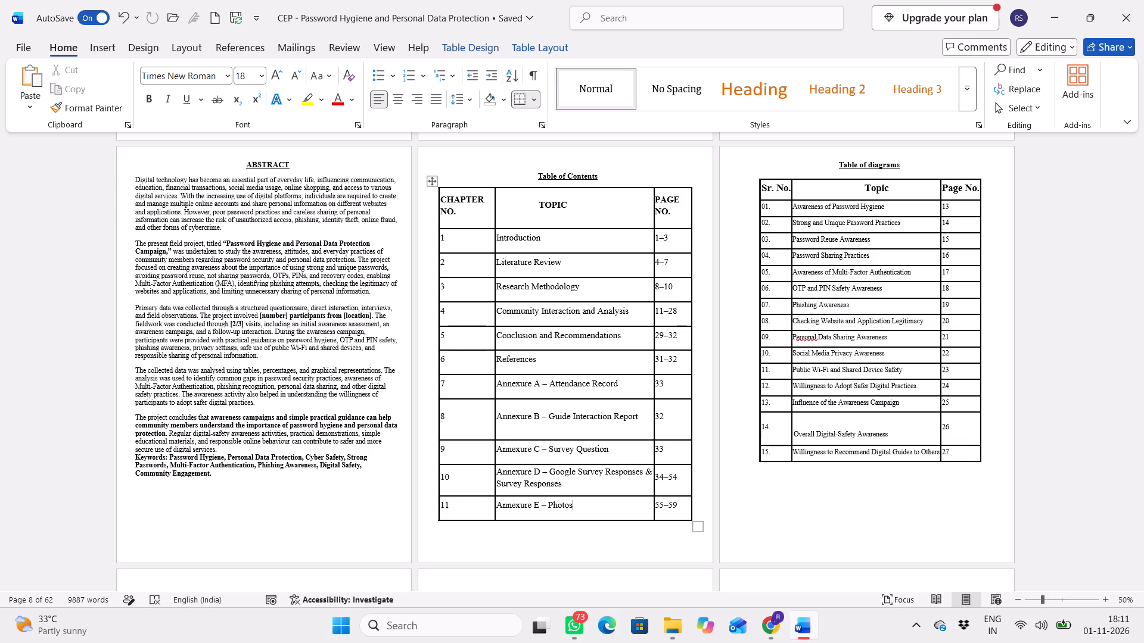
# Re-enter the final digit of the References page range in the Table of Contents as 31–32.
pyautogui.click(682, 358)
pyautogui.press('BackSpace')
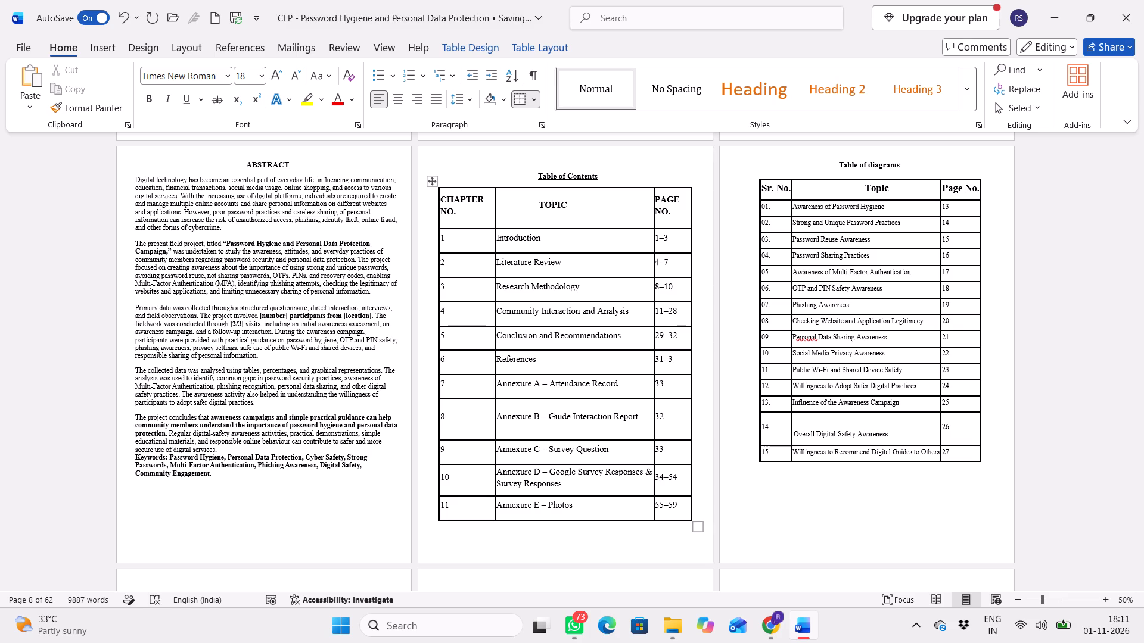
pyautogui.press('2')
# Set the Table of Contents page numbers to 34 for Annexure B and 35 for Annexure C.
pyautogui.click(666, 413)
pyautogui.press('BackSpace')
pyautogui.press('4')
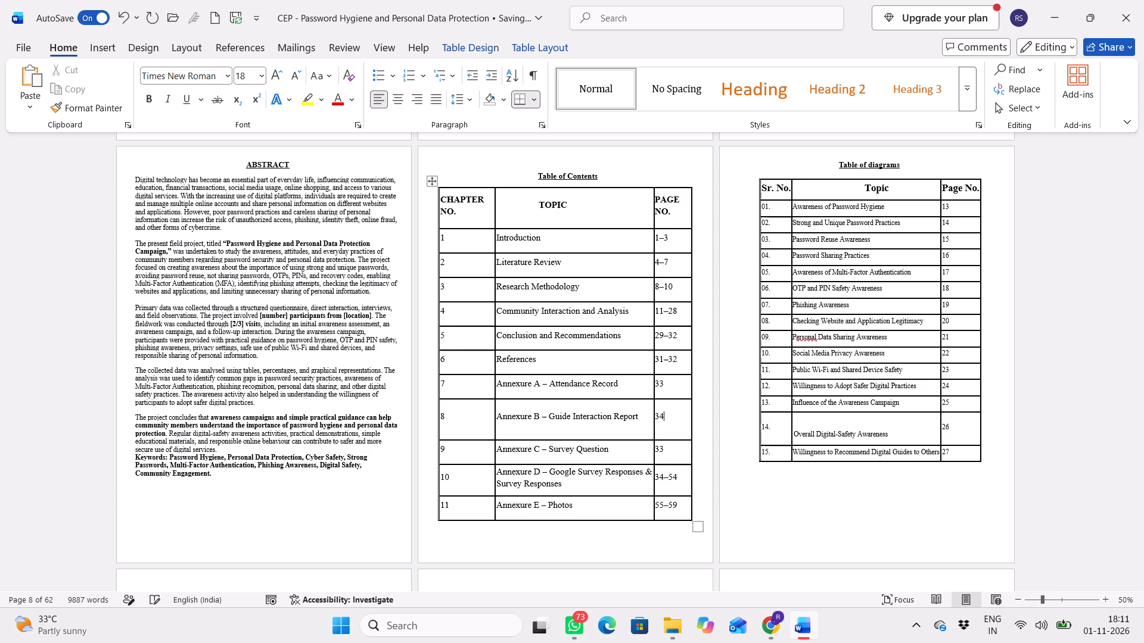
pyautogui.click(670, 452)
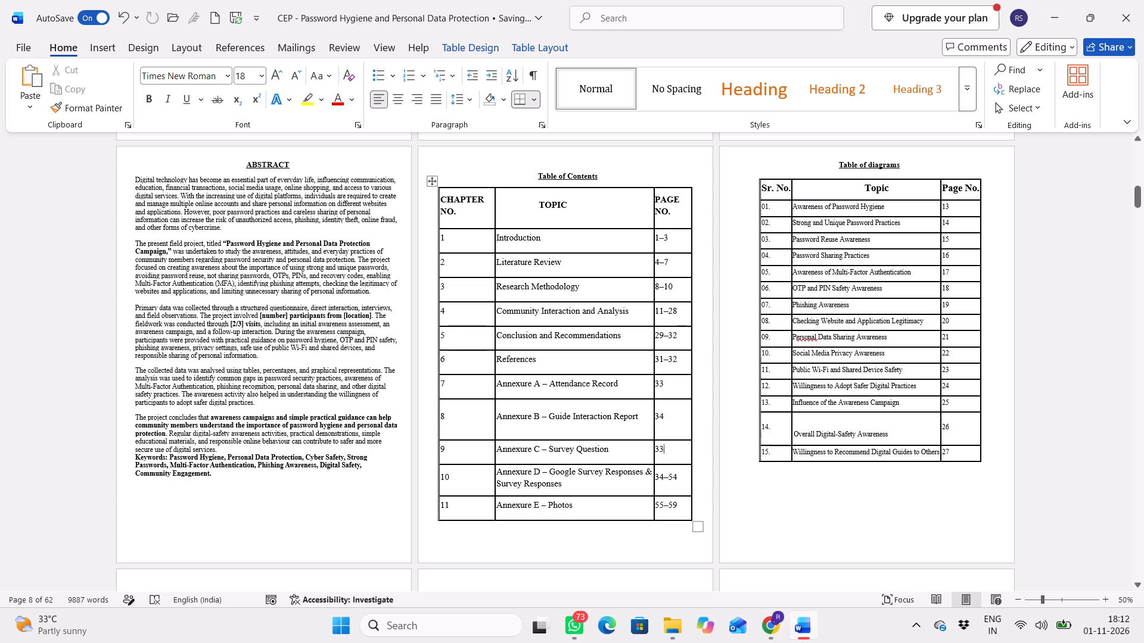
pyautogui.press('BackSpace')
pyautogui.press('5')
# Change the end page of the Annexure D entry in the Table of Contents to 46, keeping the start page 34.
pyautogui.click(664, 478)
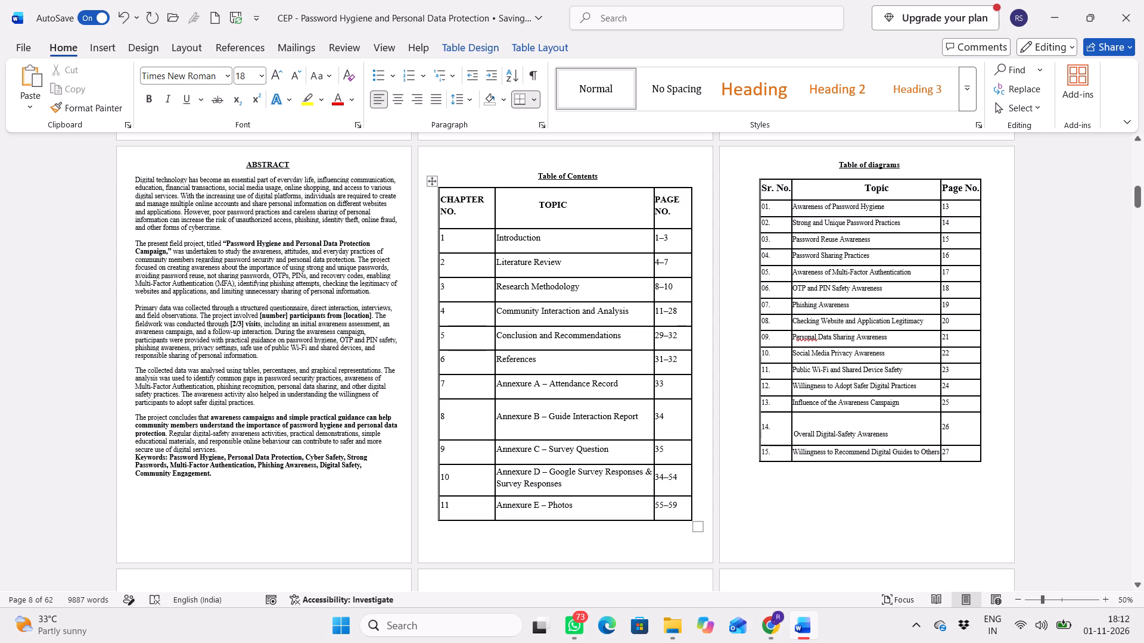
pyautogui.click(679, 481)
pyautogui.press('BackSpace')
pyautogui.press('BackSpace')
pyautogui.write('46')
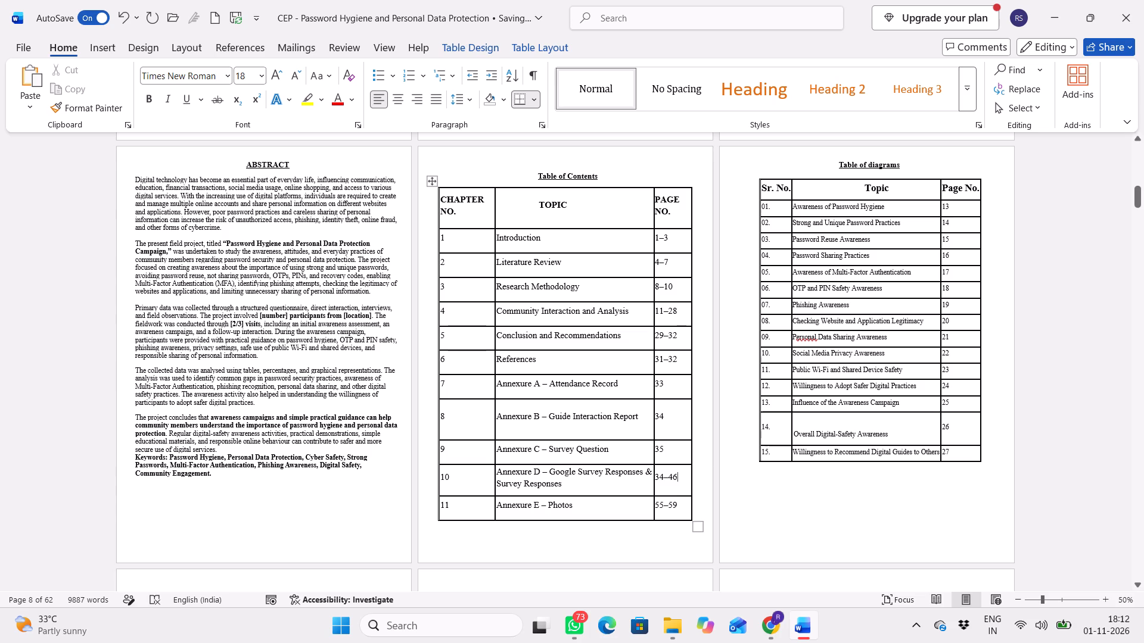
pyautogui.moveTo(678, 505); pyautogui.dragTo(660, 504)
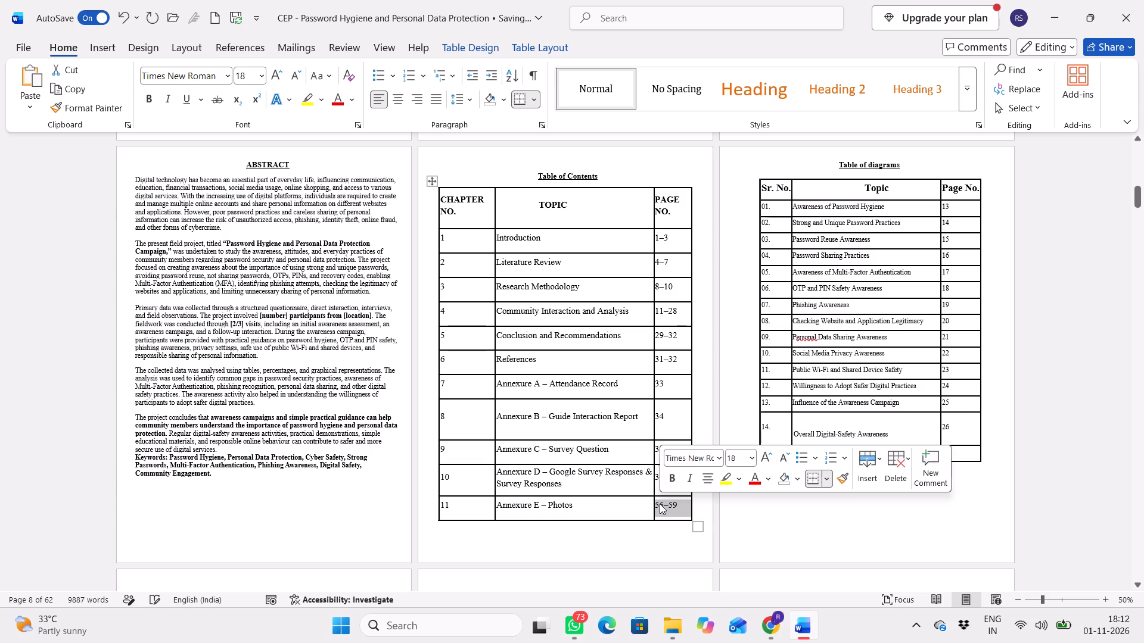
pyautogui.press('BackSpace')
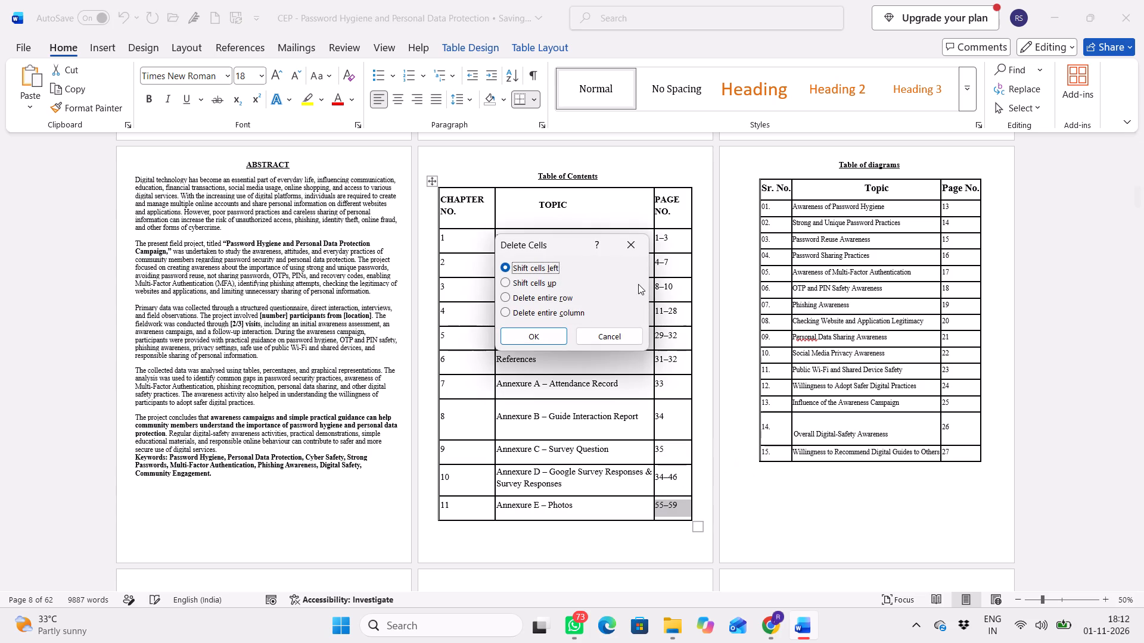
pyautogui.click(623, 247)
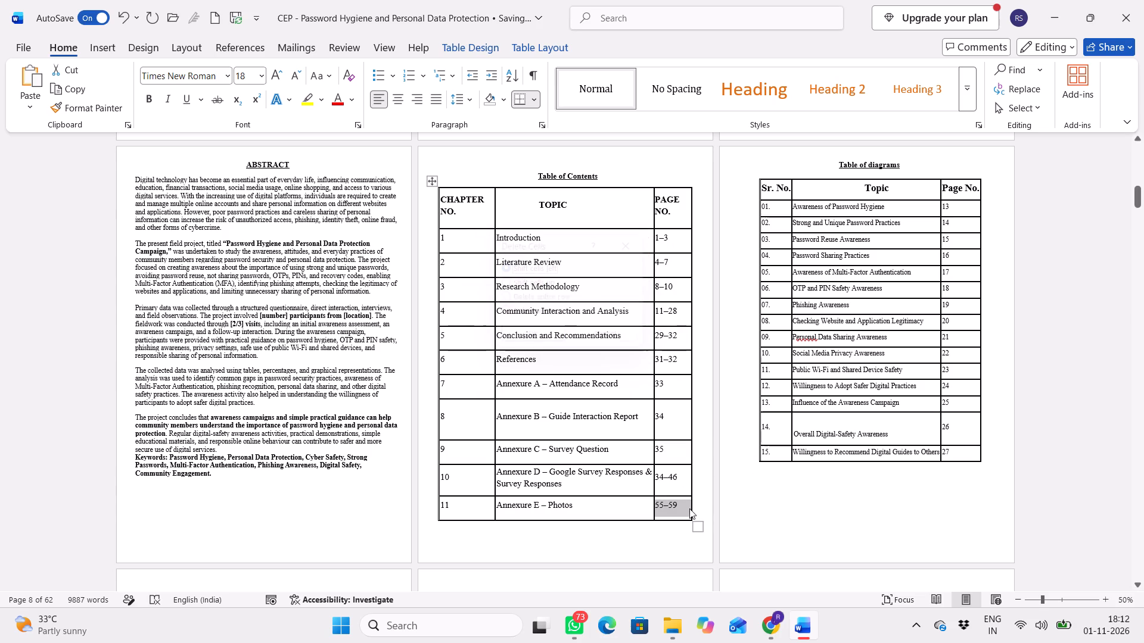
# Replace the Annexure E page range in the Table of Contents with 47-50.
pyautogui.click(686, 505)
pyautogui.press('BackSpace')
pyautogui.press('BackSpace')
pyautogui.press('BackSpace')
pyautogui.press('BackSpace')
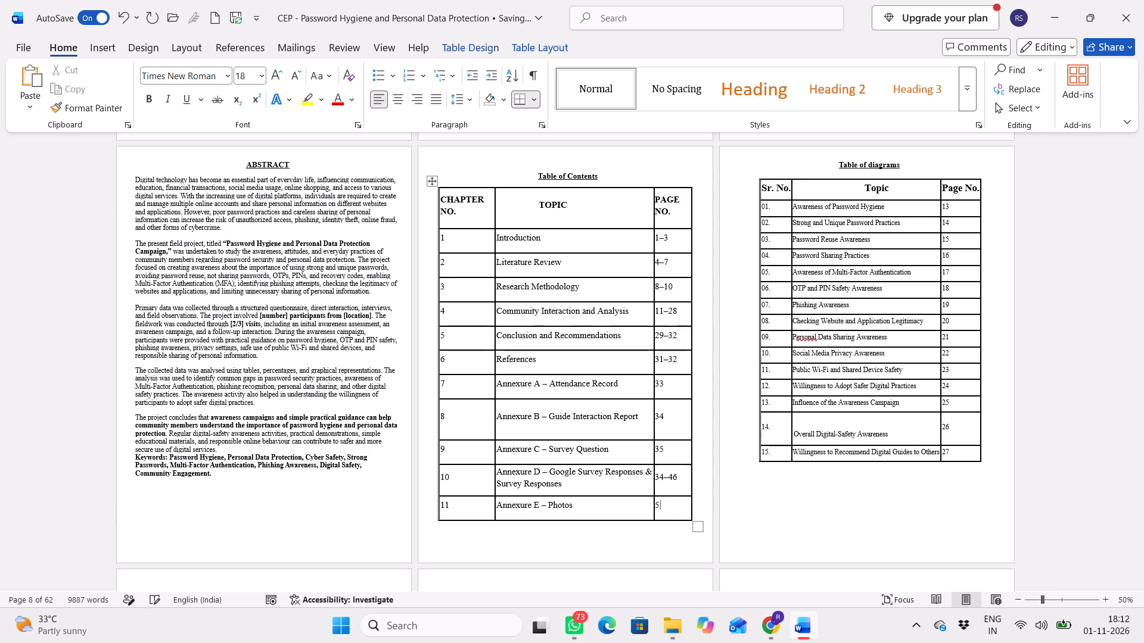
pyautogui.press('BackSpace')
pyautogui.write('47')
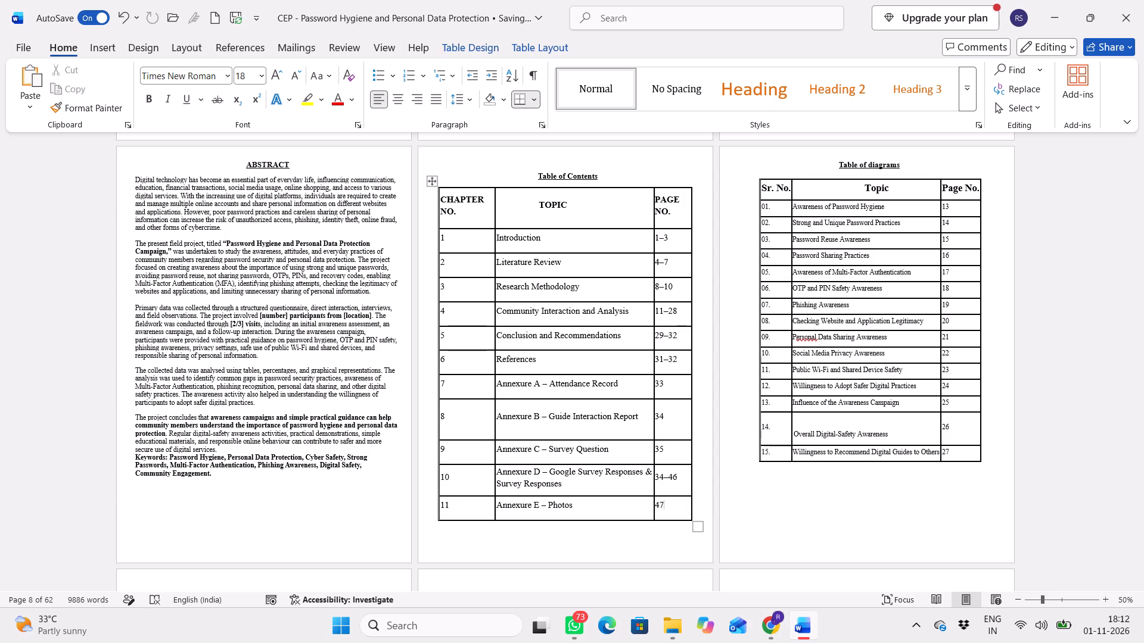
pyautogui.press('-')
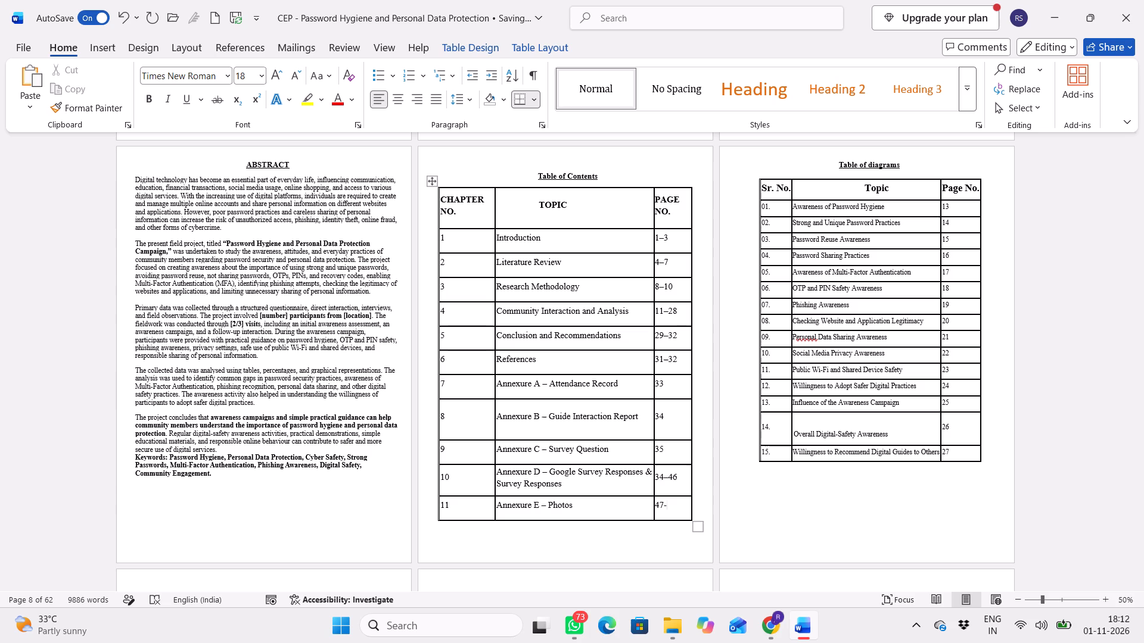
pyautogui.write('50')
pyautogui.click(769, 494)
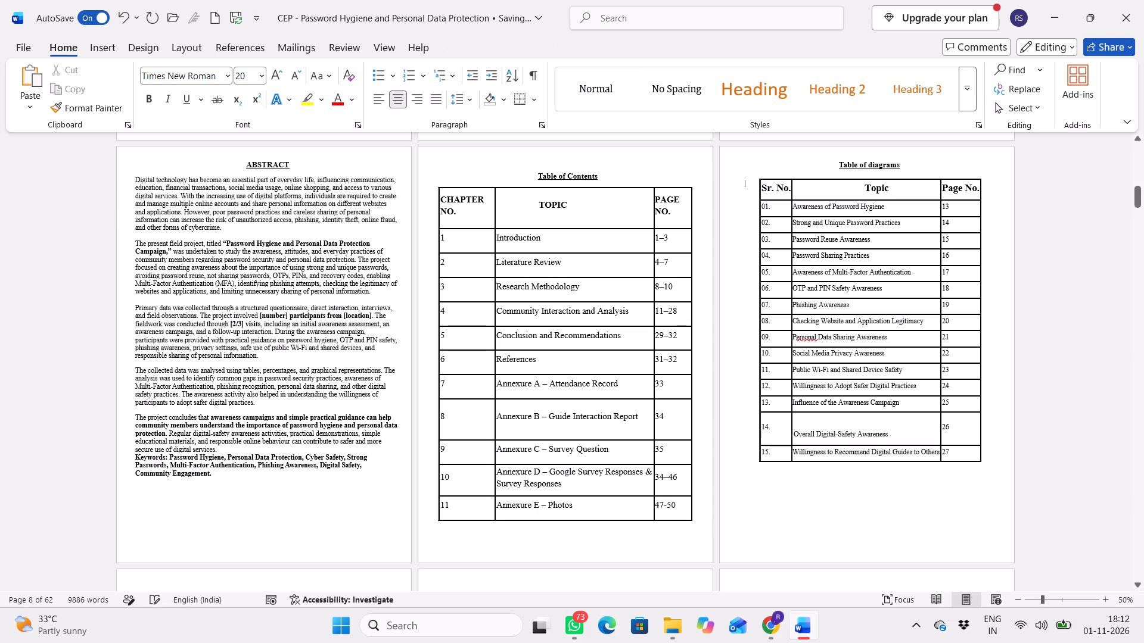
pyautogui.scroll(1, 794, 494)
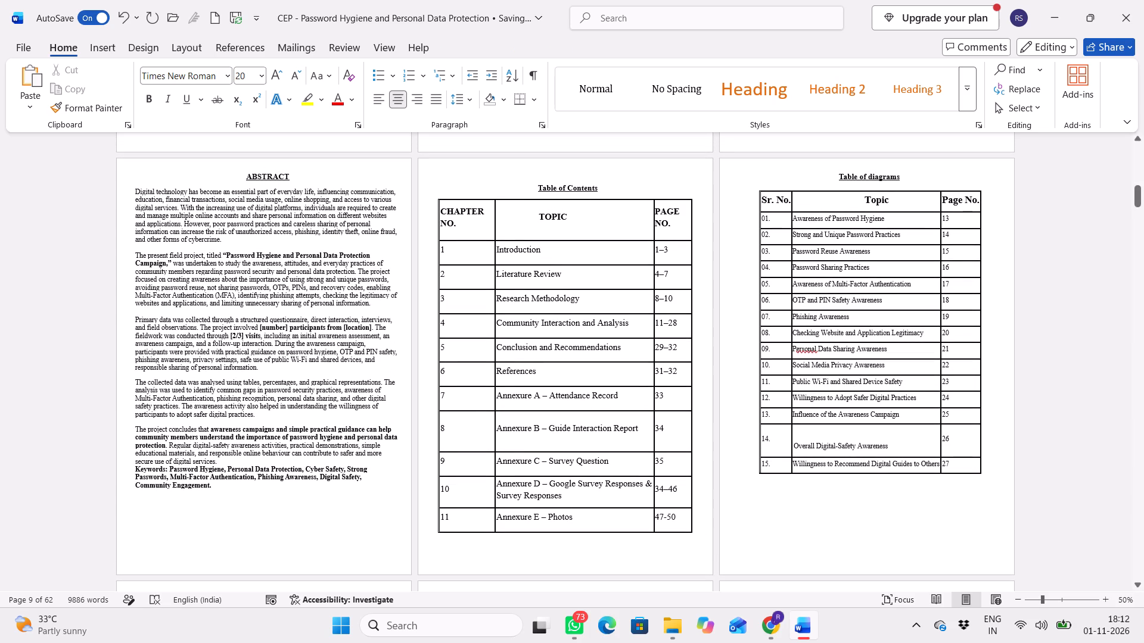
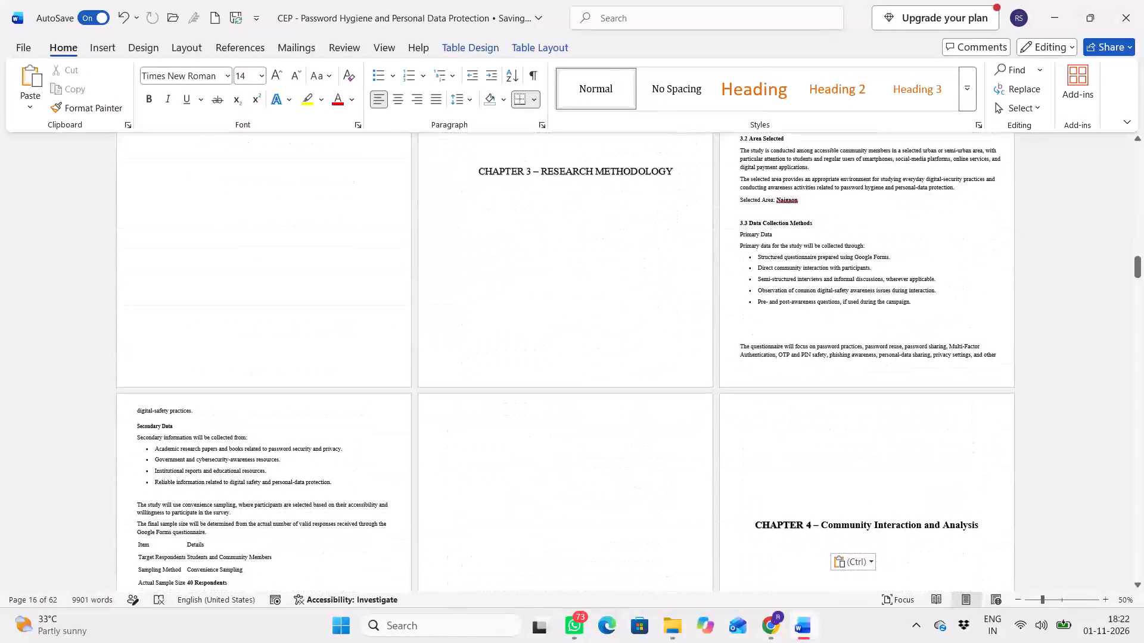
# Delete the blank page between section 3.6 Duration of Study and the "CHAPTER 4 – Community Interaction and Analysis" title page.
pyautogui.scroll(-5, 655, 313)
pyautogui.scroll(1, 655, 313)
pyautogui.scroll(-5, 655, 313)
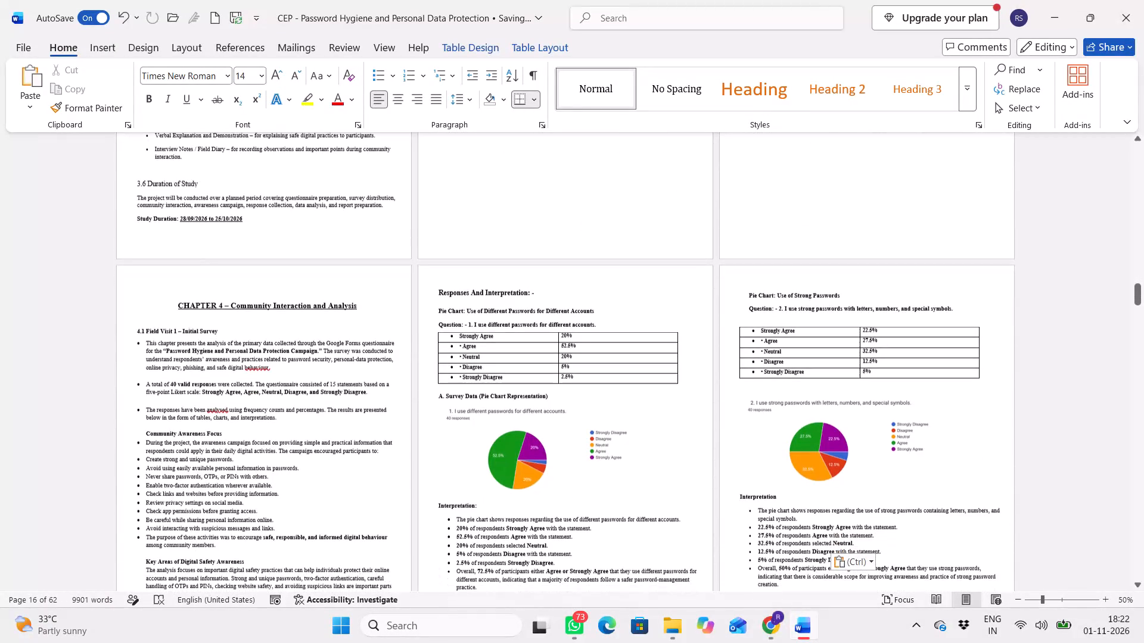
pyautogui.scroll(2, 655, 313)
pyautogui.scroll(-1, 655, 313)
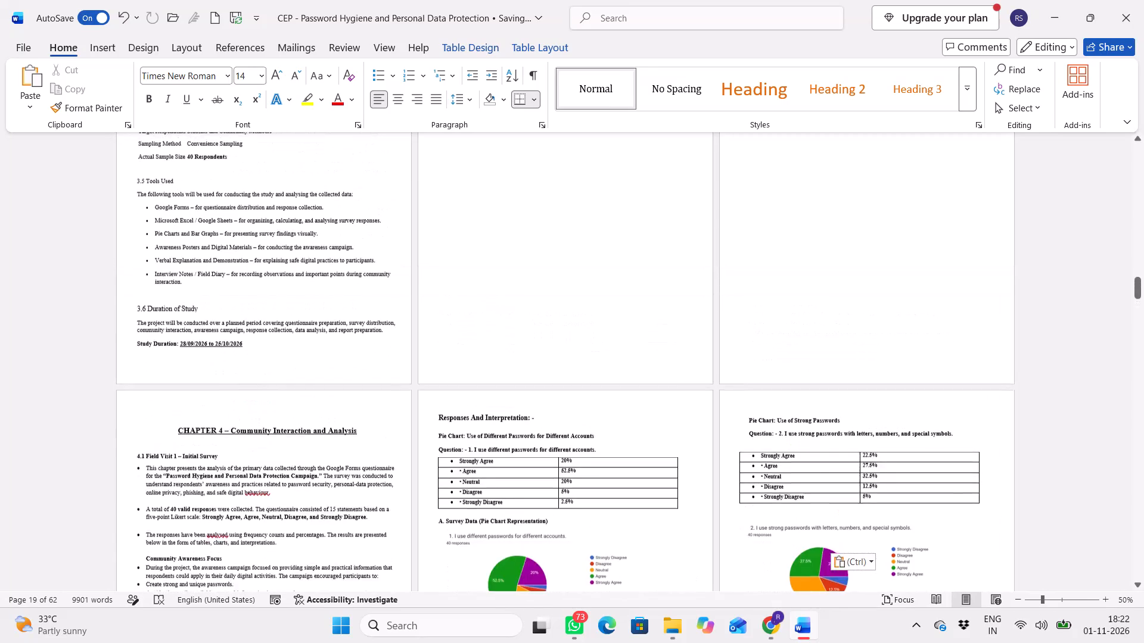
pyautogui.scroll(-1, 655, 313)
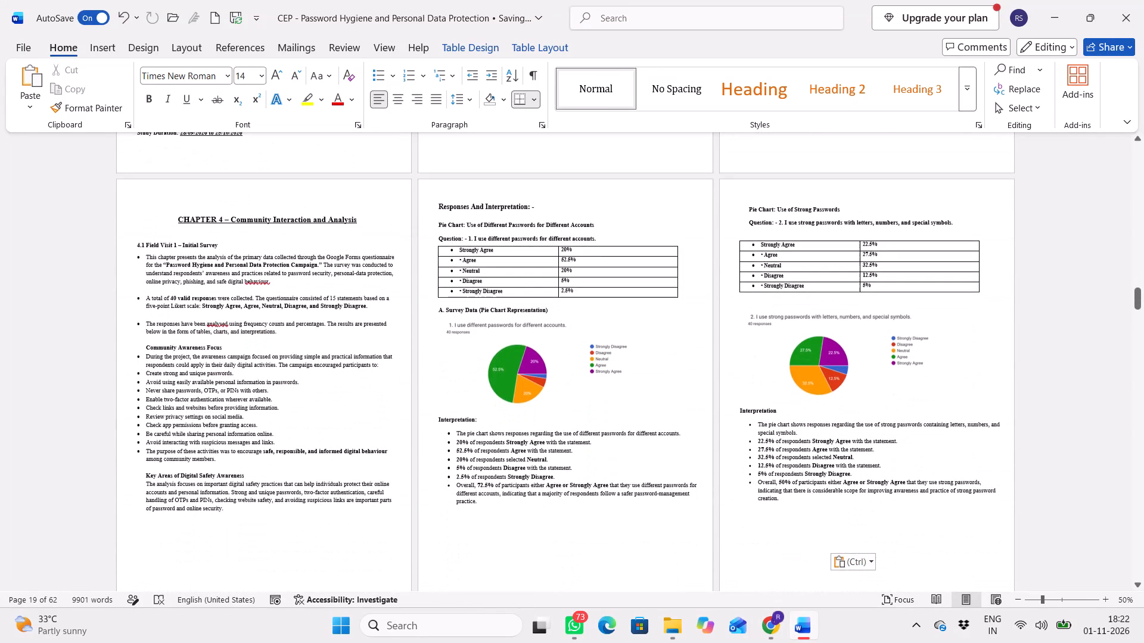
pyautogui.scroll(-1, 655, 313)
pyautogui.scroll(3, 655, 313)
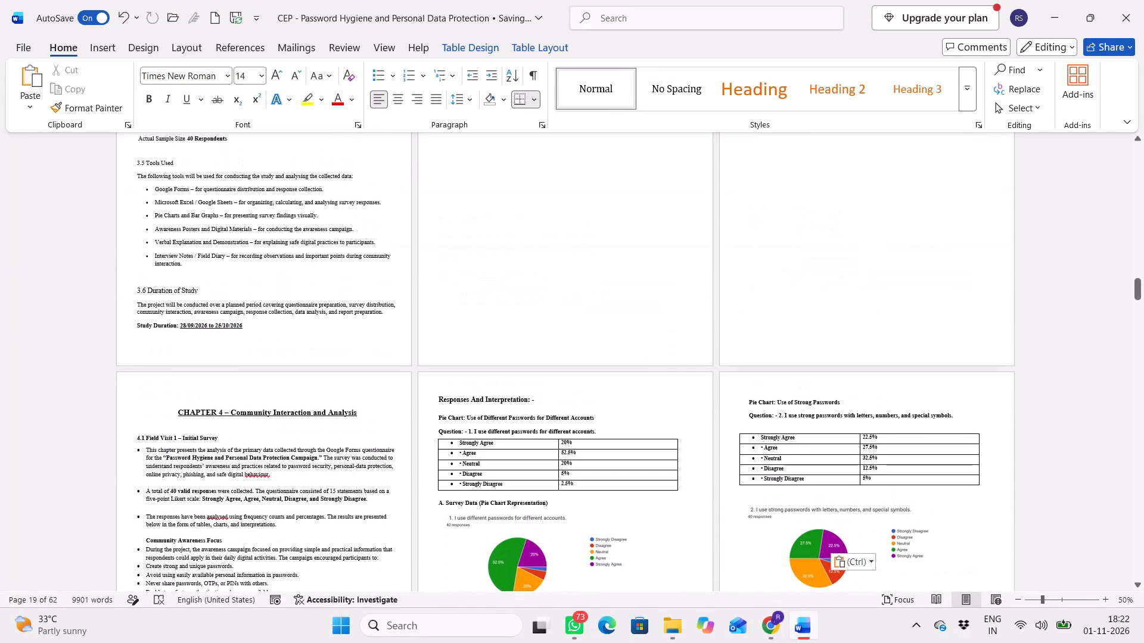
pyautogui.click(626, 260)
pyautogui.scroll(3, 626, 260)
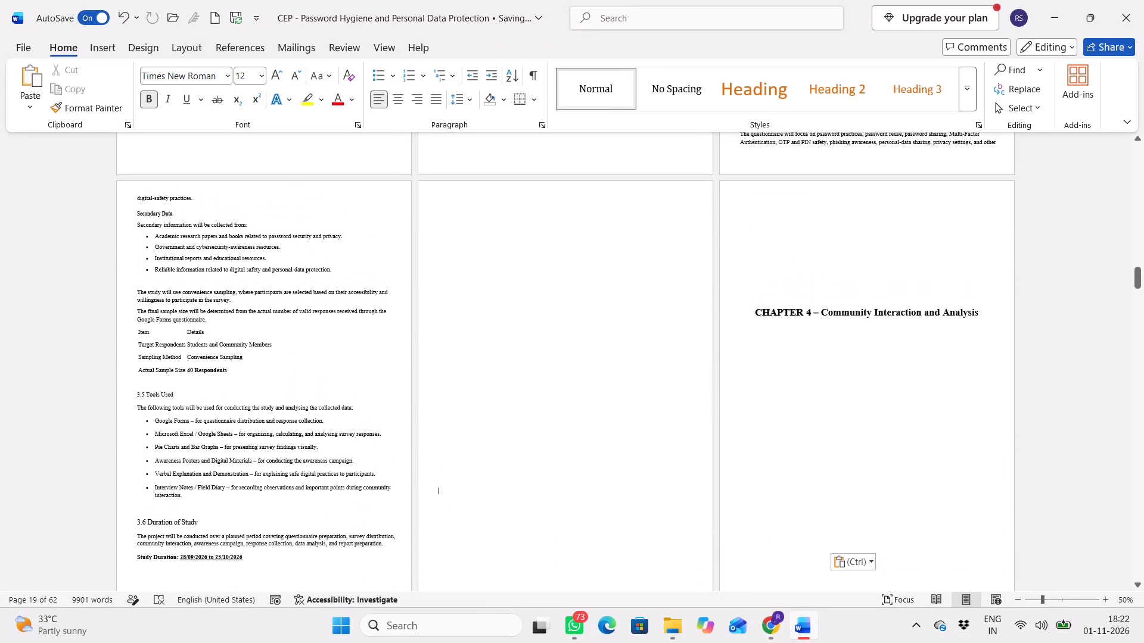
pyautogui.press('Delete')
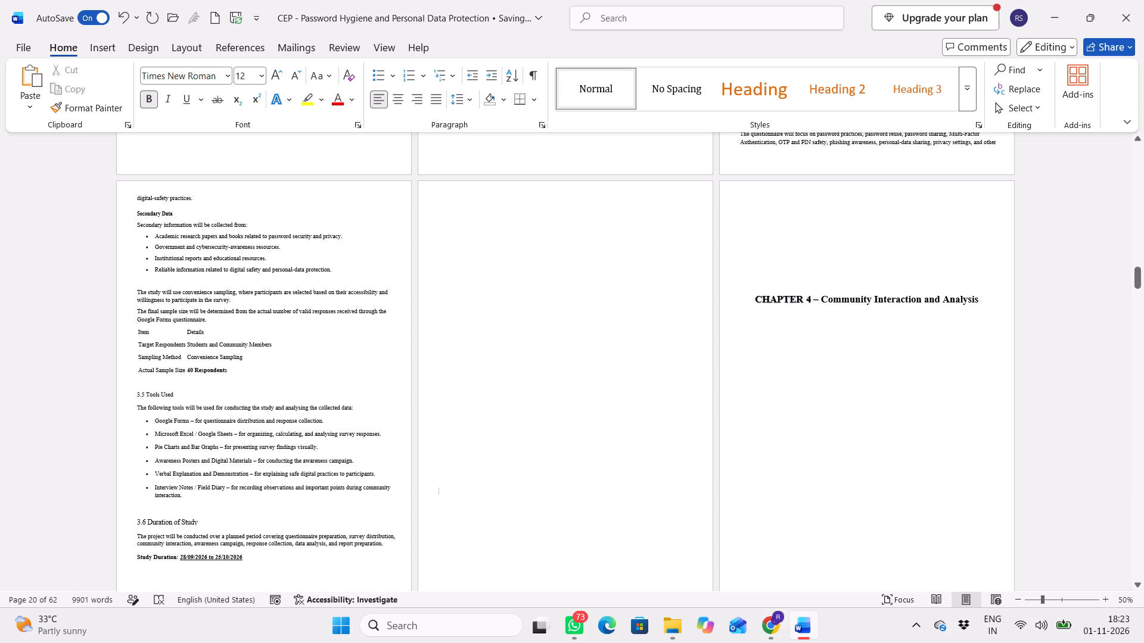
pyautogui.moveTo(471, 224); pyautogui.dragTo(786, 511)
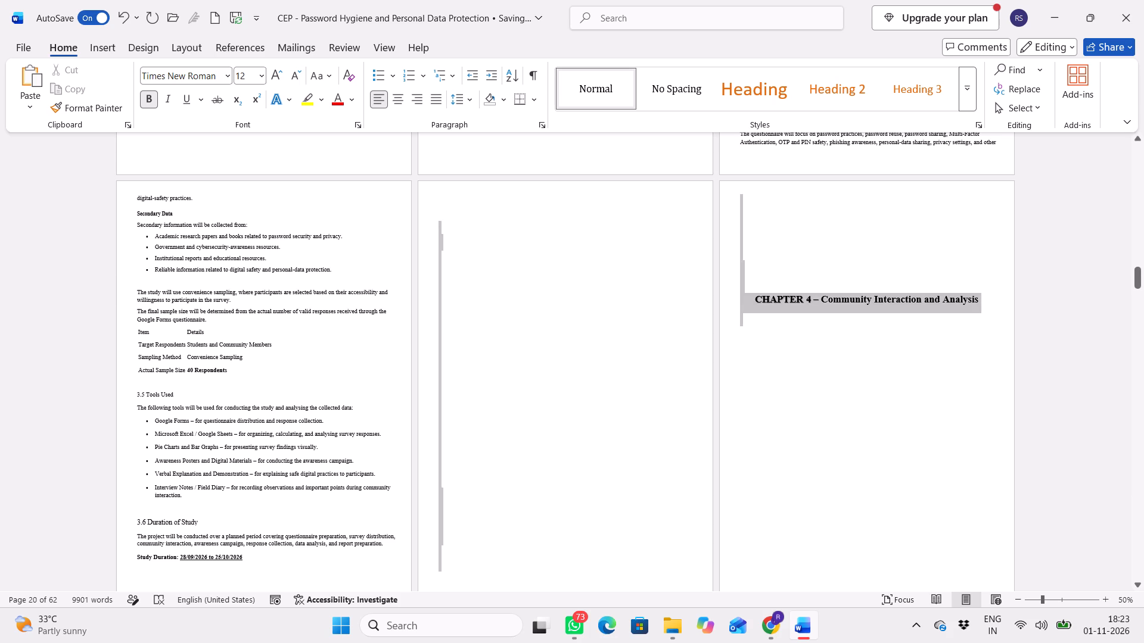
pyautogui.moveTo(786, 511); pyautogui.dragTo(617, 381)
pyautogui.press('Delete')
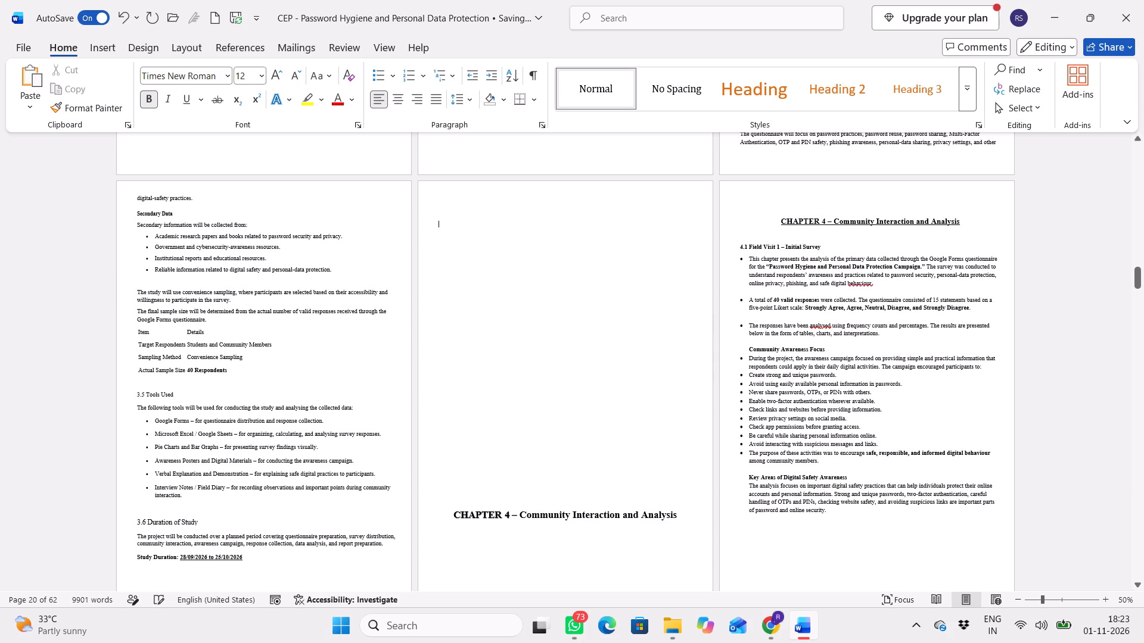
pyautogui.press('Delete')
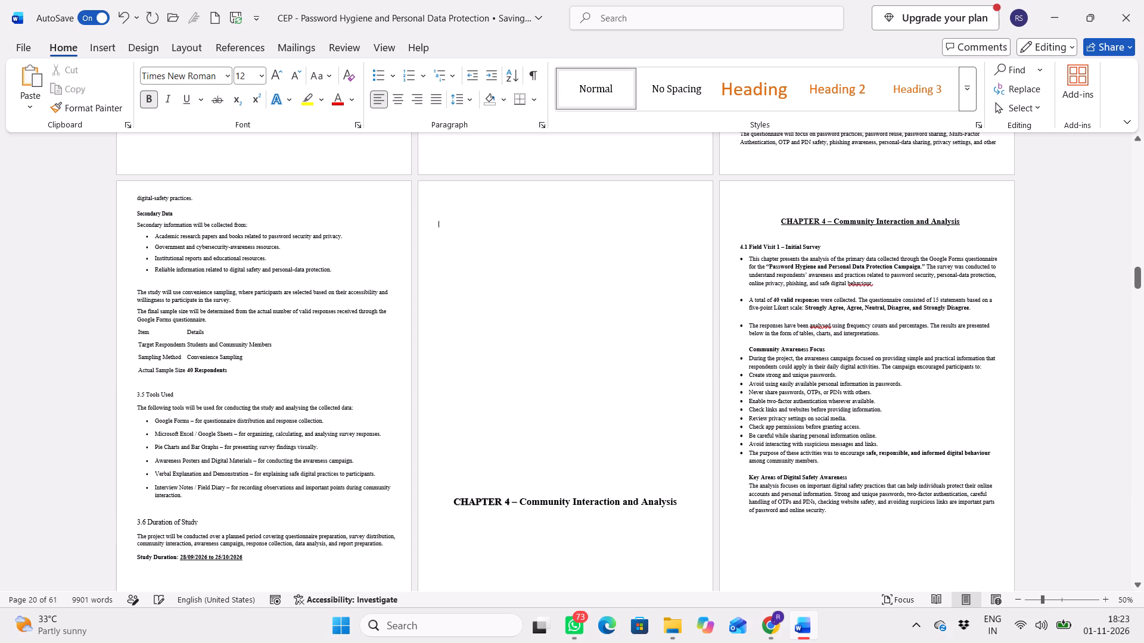
# Delete backwards from the start of the Chapter 4 title page into the end of the Study Duration date.
pyautogui.press('BackSpace')
pyautogui.press('BackSpace')
pyautogui.press('BackSpace')
pyautogui.press('BackSpace')
pyautogui.press('BackSpace')
pyautogui.press('BackSpace')
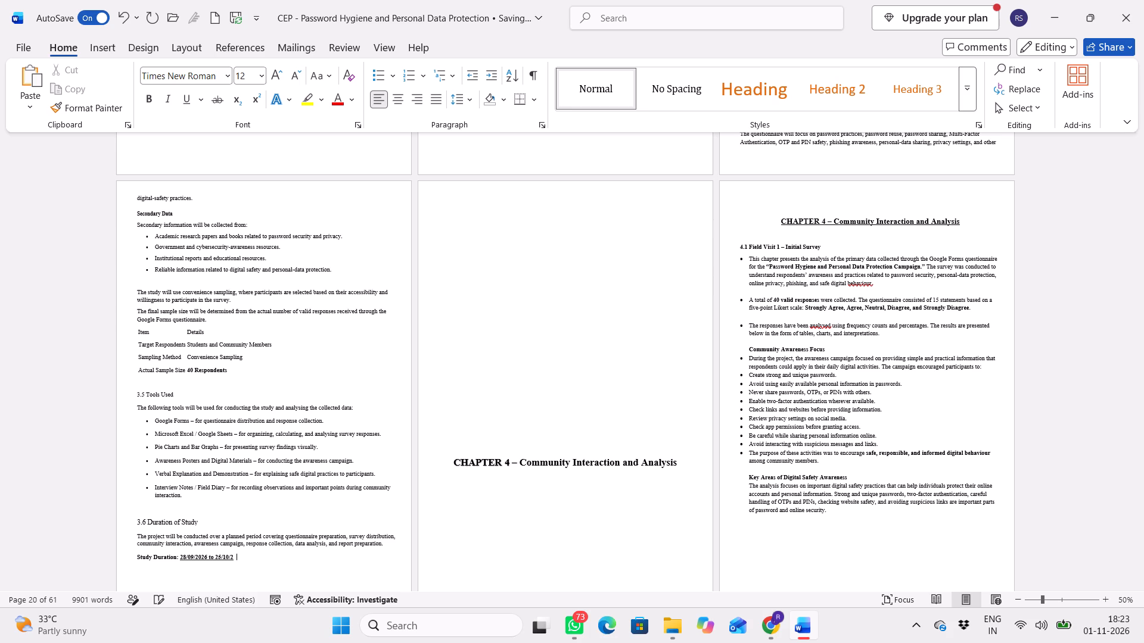
pyautogui.press('BackSpace')
pyautogui.press('BackSpace')
pyautogui.press('BackSpace')
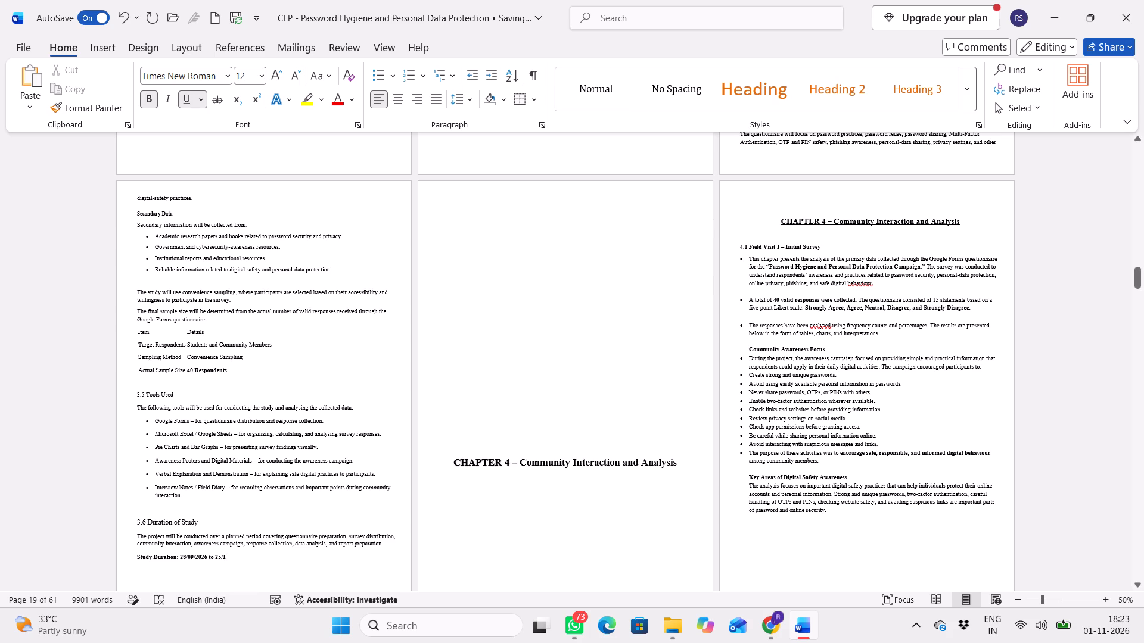
# Delete empty lines above the "CHAPTER 4 – Community Interaction and Analysis" title to bring it to about mid-page.
pyautogui.click(466, 398)
pyautogui.press('BackSpace')
pyautogui.press('BackSpace')
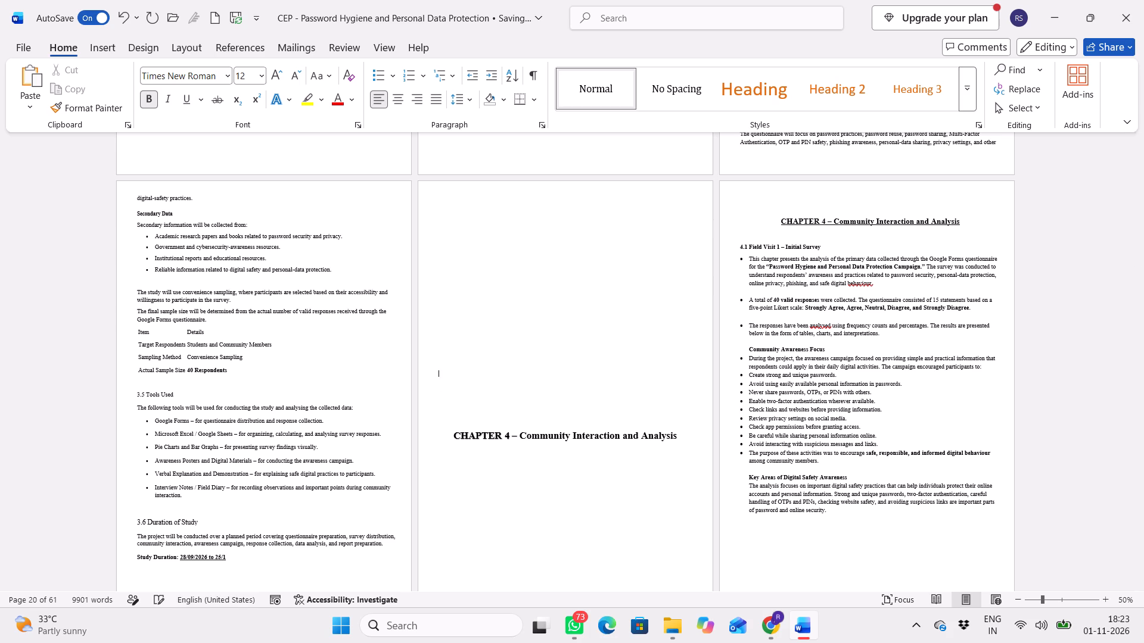
pyautogui.press('BackSpace')
pyautogui.press('BackSpace')
pyautogui.press('BackSpace')
pyautogui.scroll(-1, 466, 398)
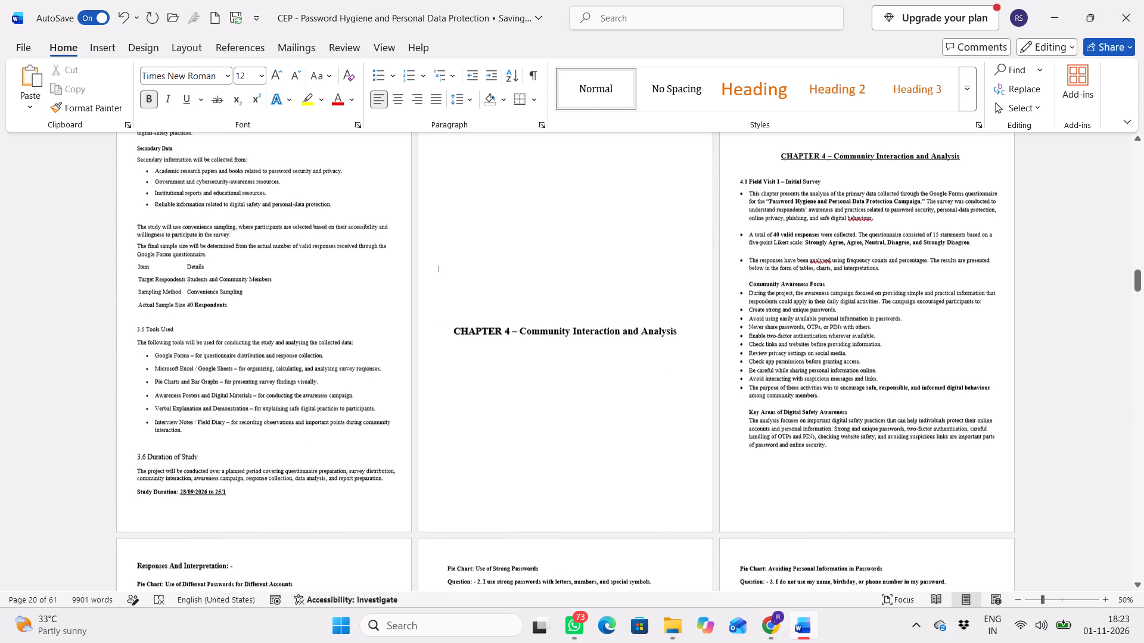
pyautogui.scroll(-1, 466, 398)
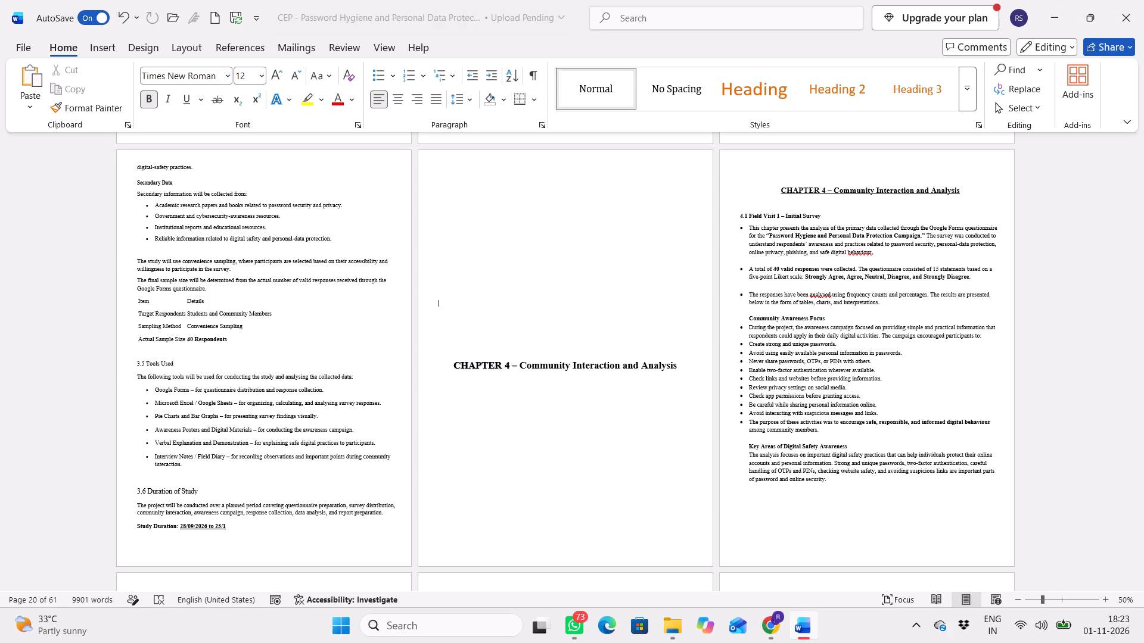
pyautogui.press('BackSpace')
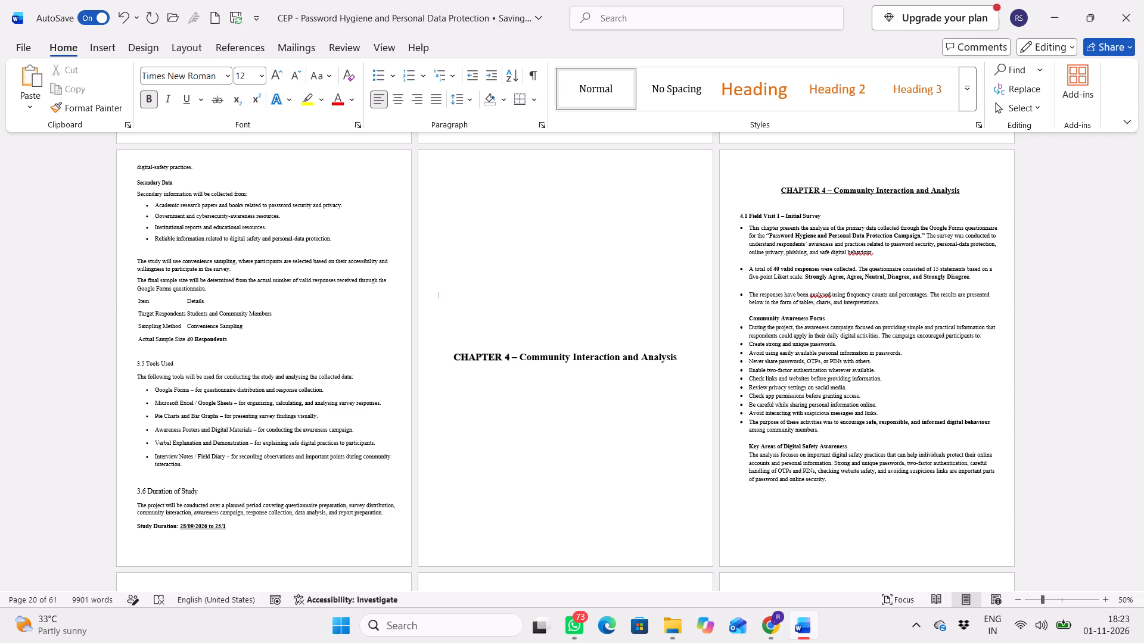
pyautogui.press('BackSpace')
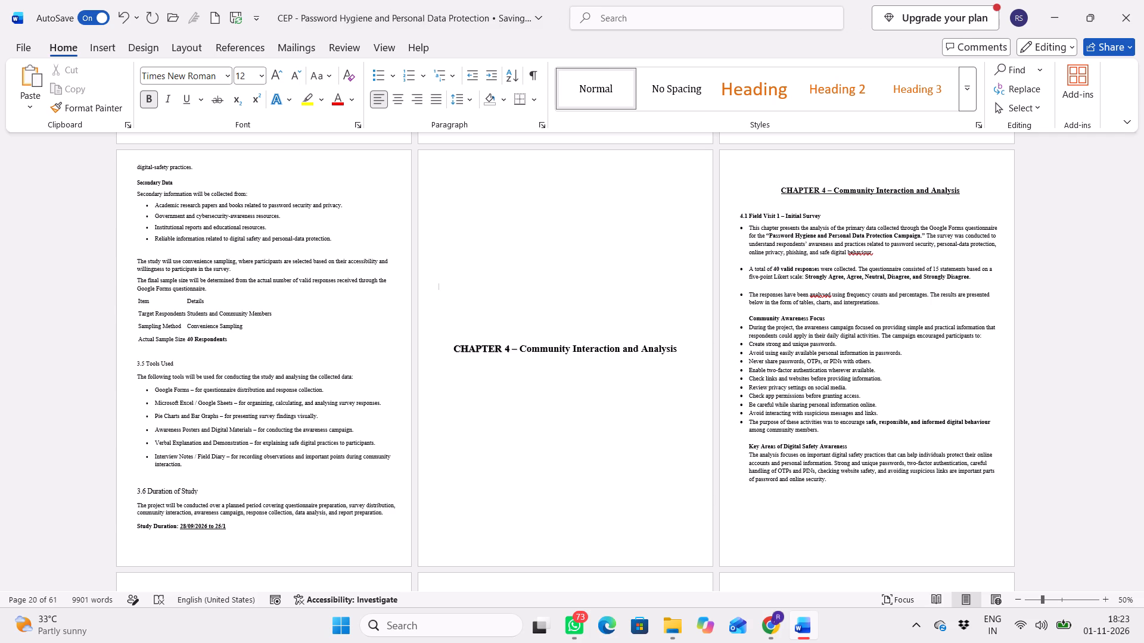
pyautogui.press('BackSpace')
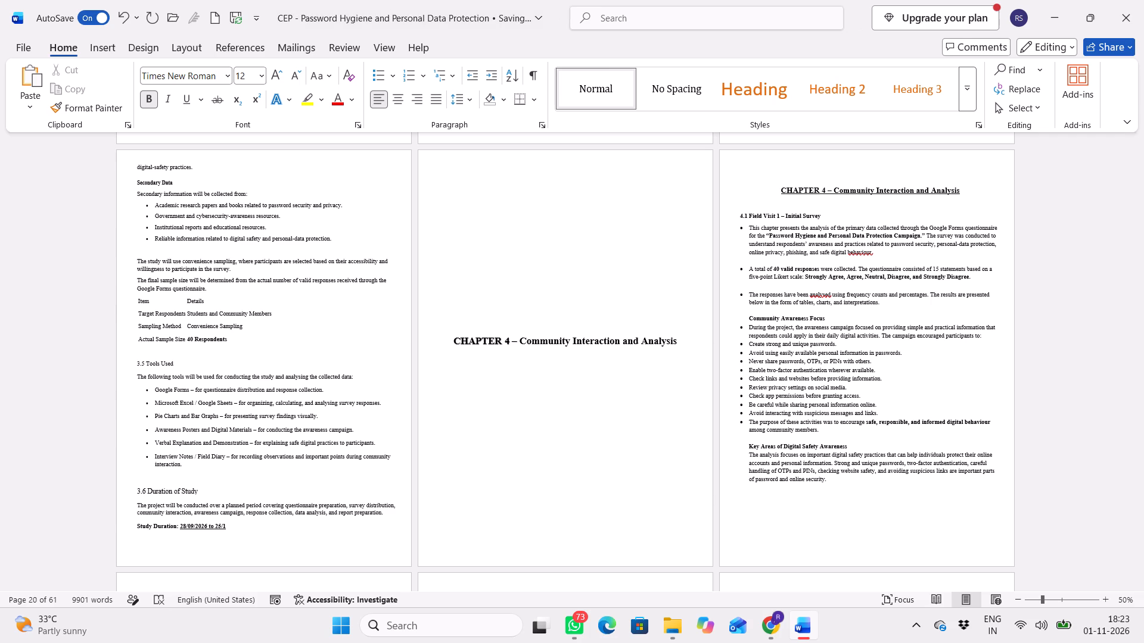
# Set the page number of row 01, Use of Different Passwords for Different Accounts, to 23 in the Table of diagrams.
pyautogui.scroll(1, 466, 398)
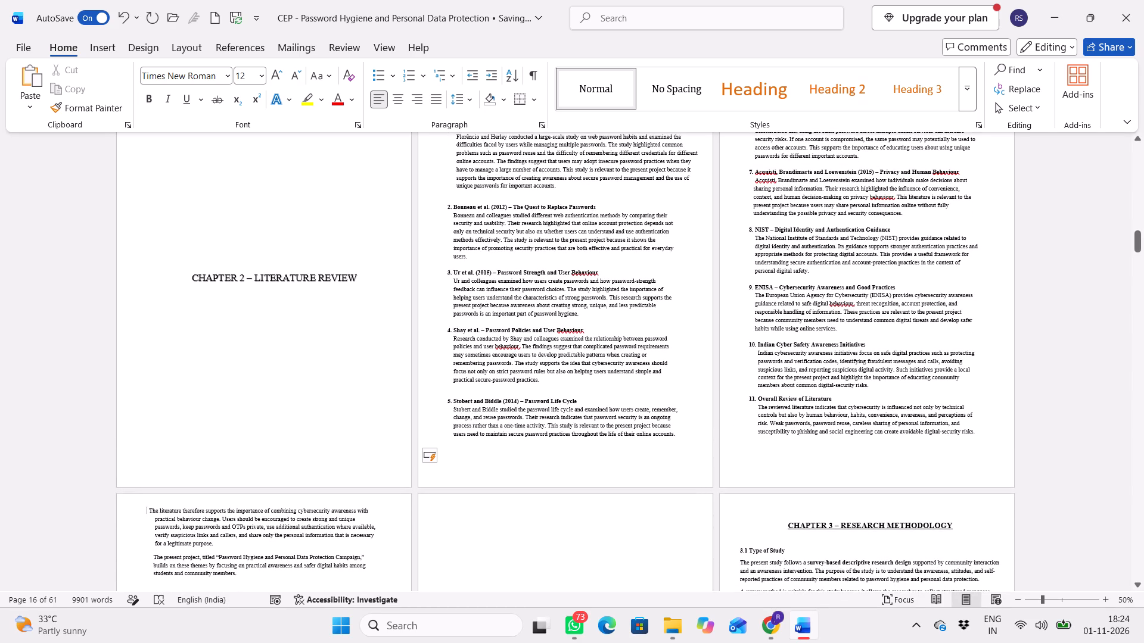
pyautogui.scroll(3, 755, 394)
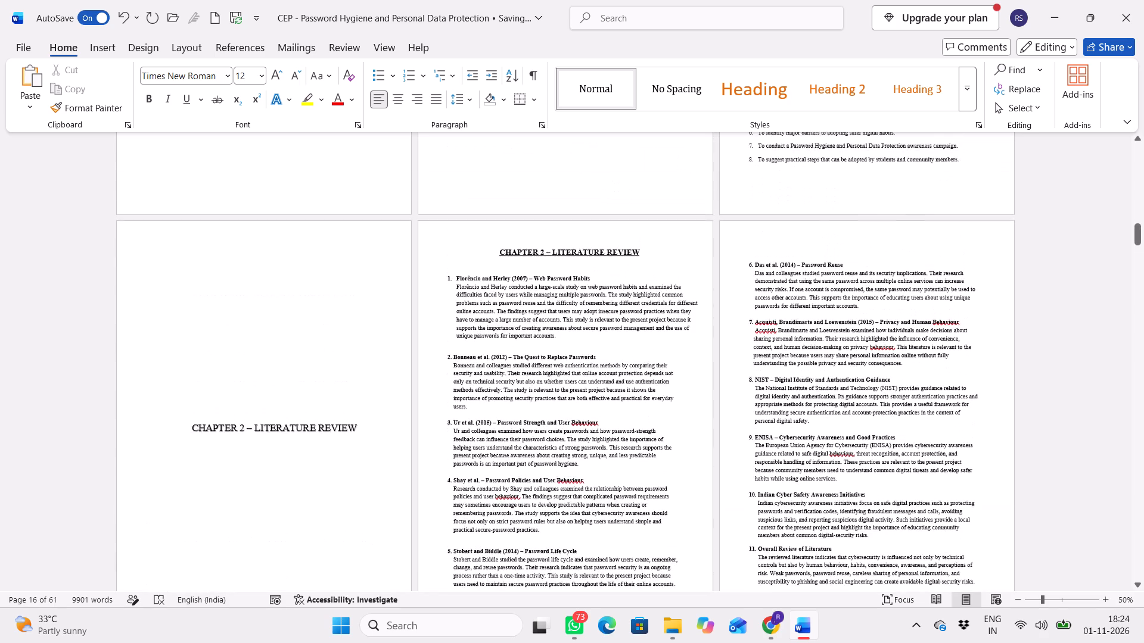
pyautogui.scroll(4, 755, 394)
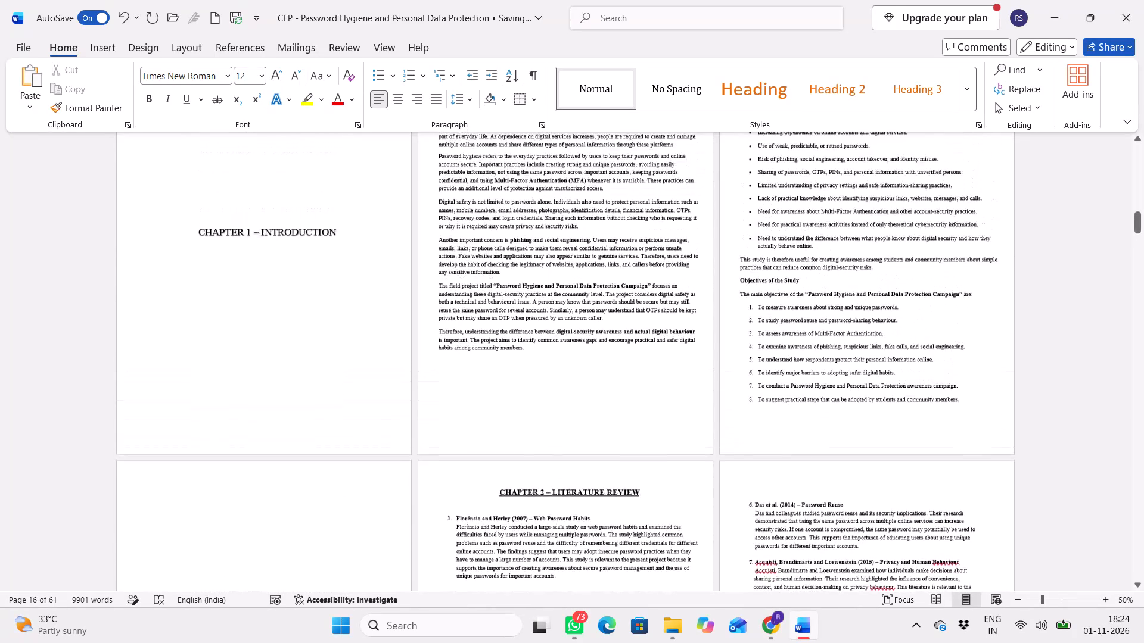
pyautogui.scroll(4, 755, 394)
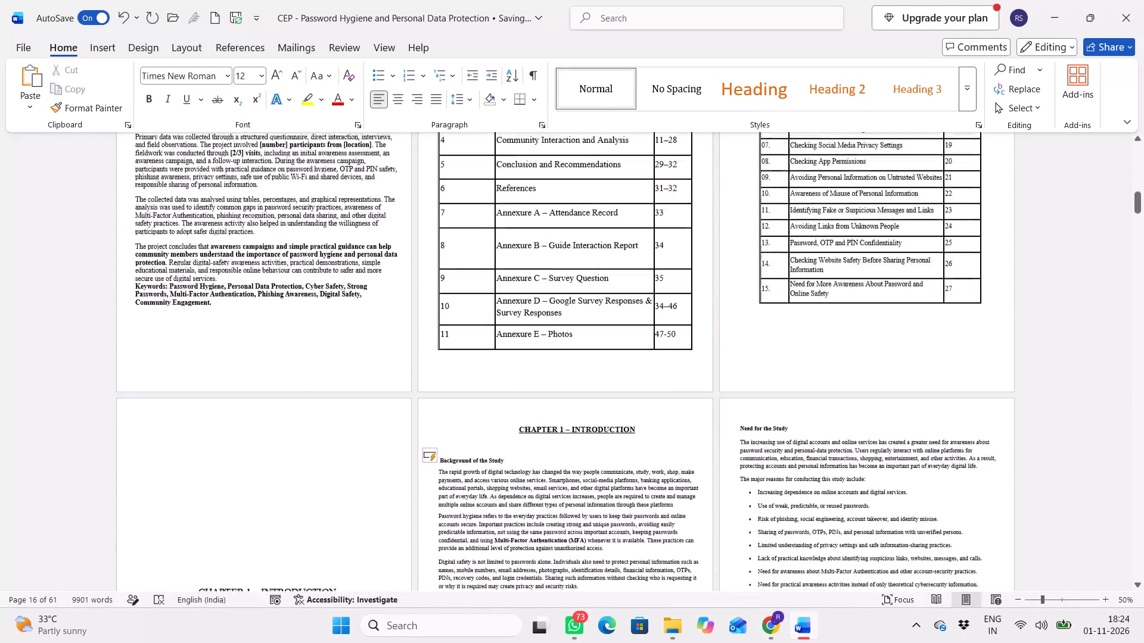
pyautogui.scroll(3, 755, 394)
pyautogui.scroll(-2, 755, 394)
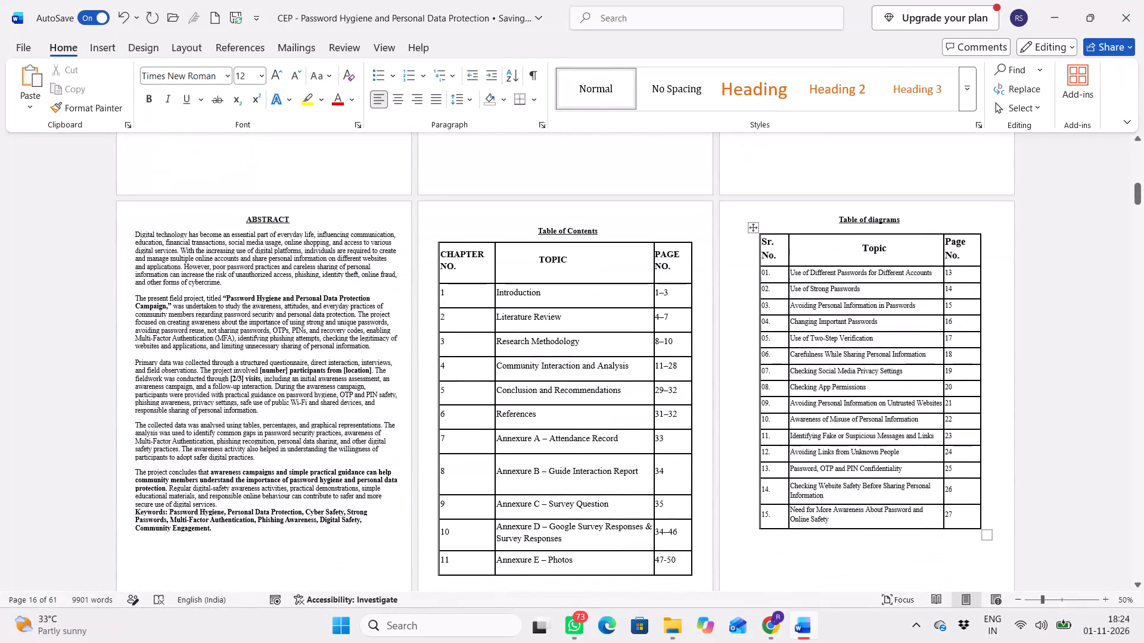
pyautogui.click(963, 274)
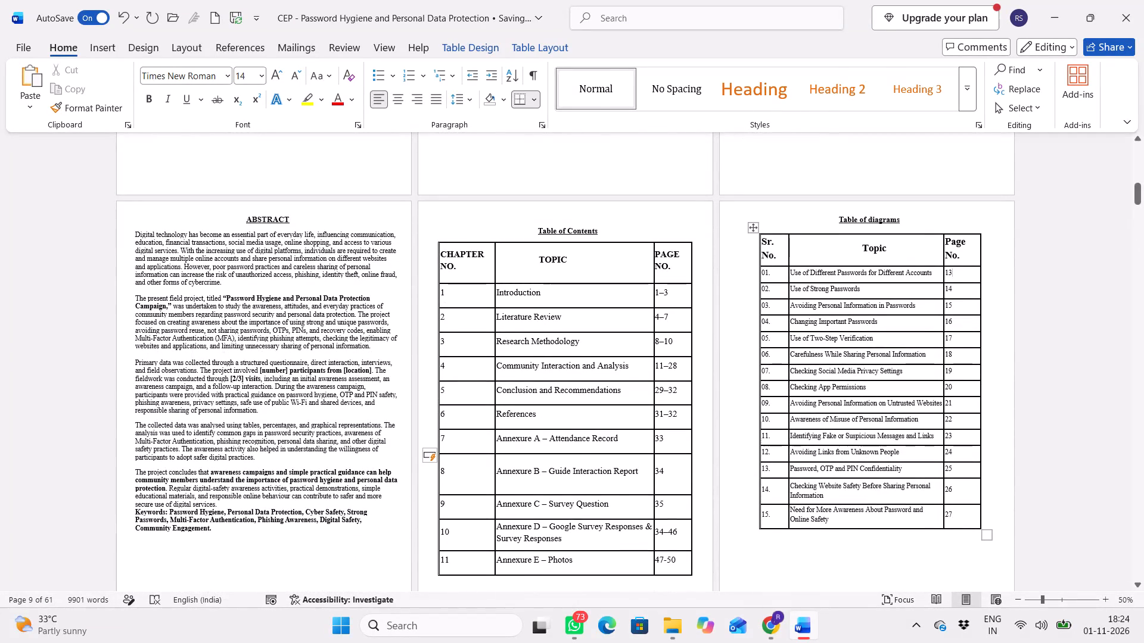
pyautogui.press('Left')
pyautogui.press('BackSpace')
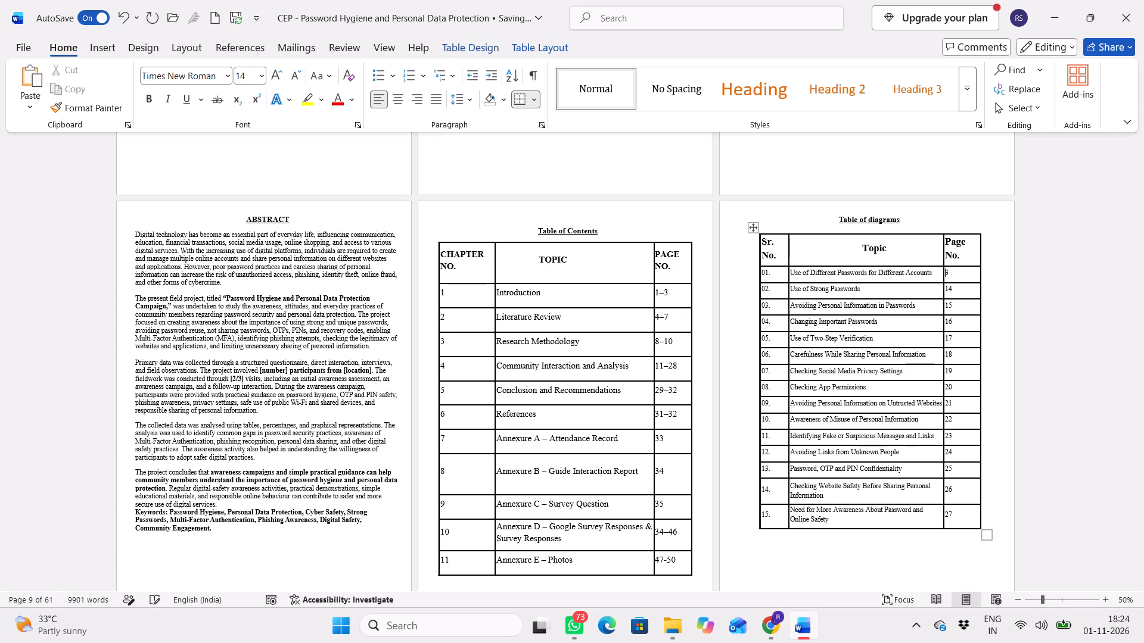
pyautogui.press('2')
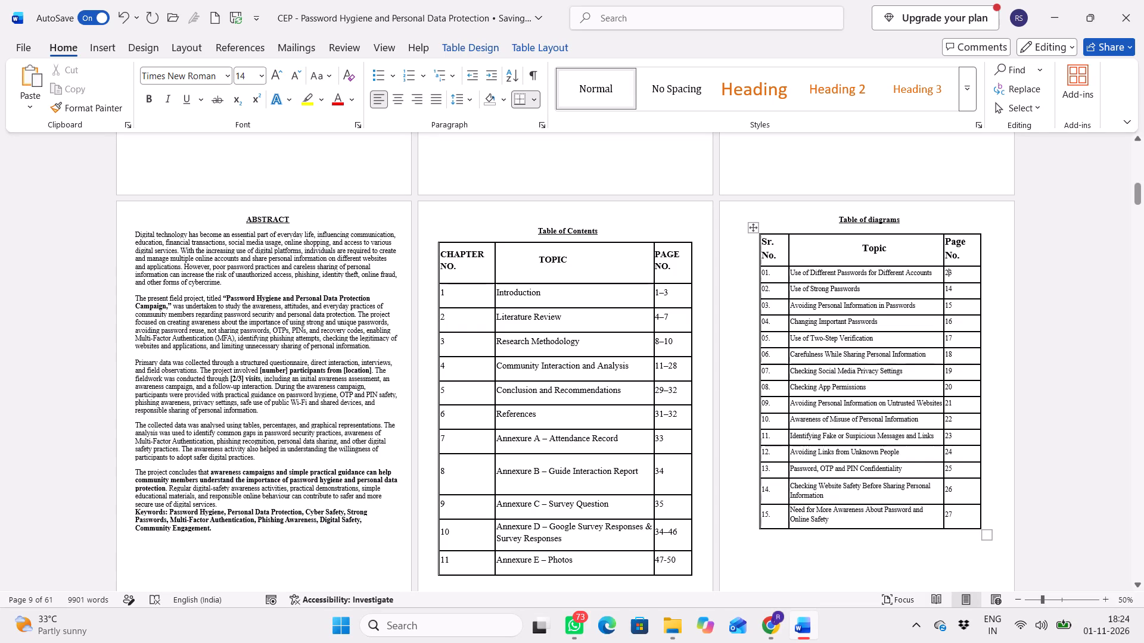
# Remove the first digit of the row 02 page number, Use of Strong Passwords, in the Table of diagrams.
pyautogui.click(948, 289)
pyautogui.press('BackSpace')
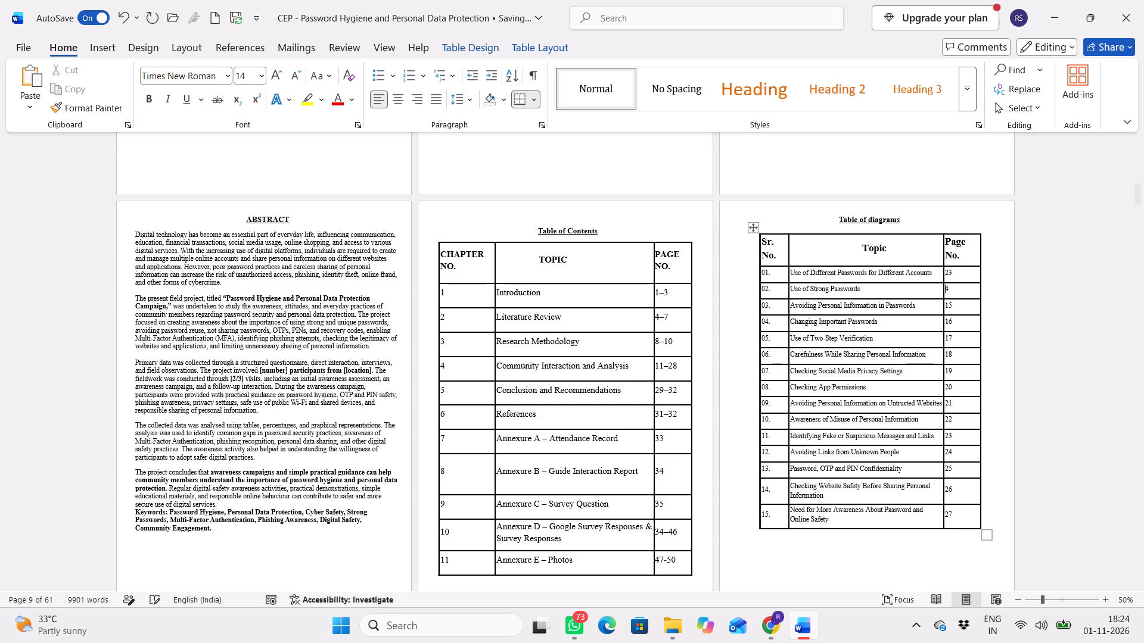
# Complete the row 02 page number as 24 and set the row 03 page number to 25 in the Table of diagrams.
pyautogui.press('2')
pyautogui.moveTo(948, 300); pyautogui.dragTo(949, 306)
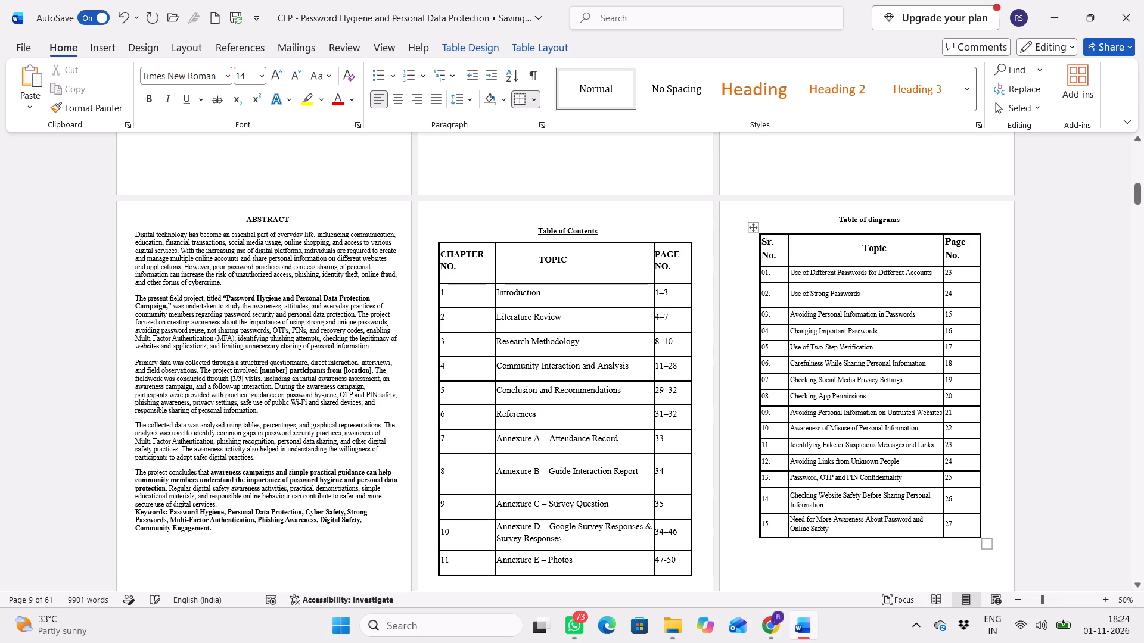
pyautogui.hotkey('ctrl', 'z')
pyautogui.click(947, 308)
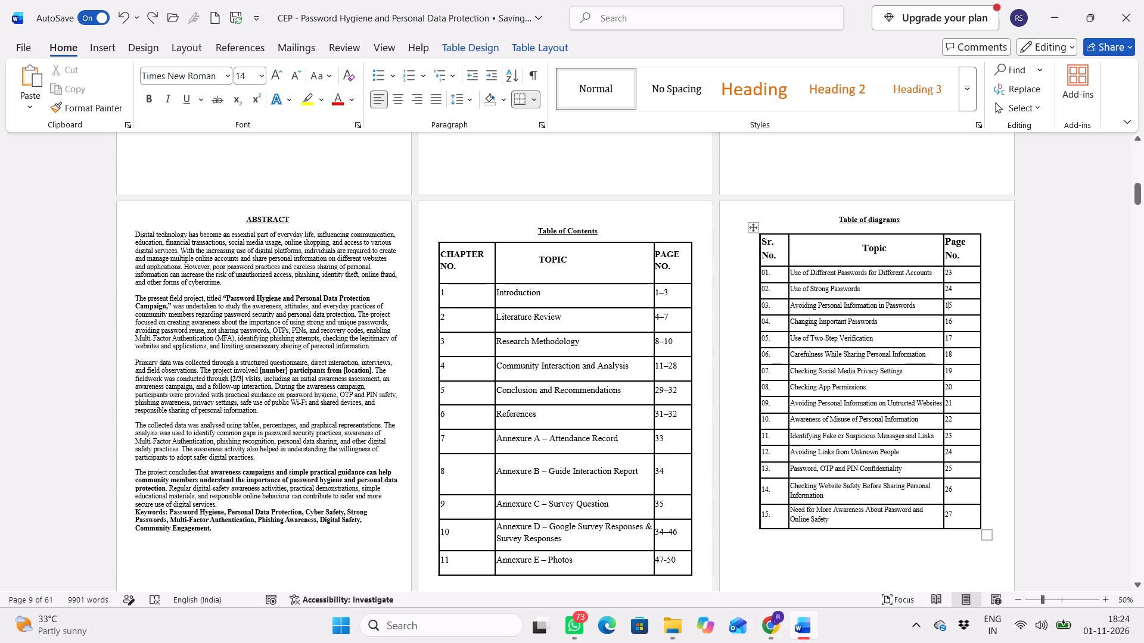
pyautogui.press('BackSpace')
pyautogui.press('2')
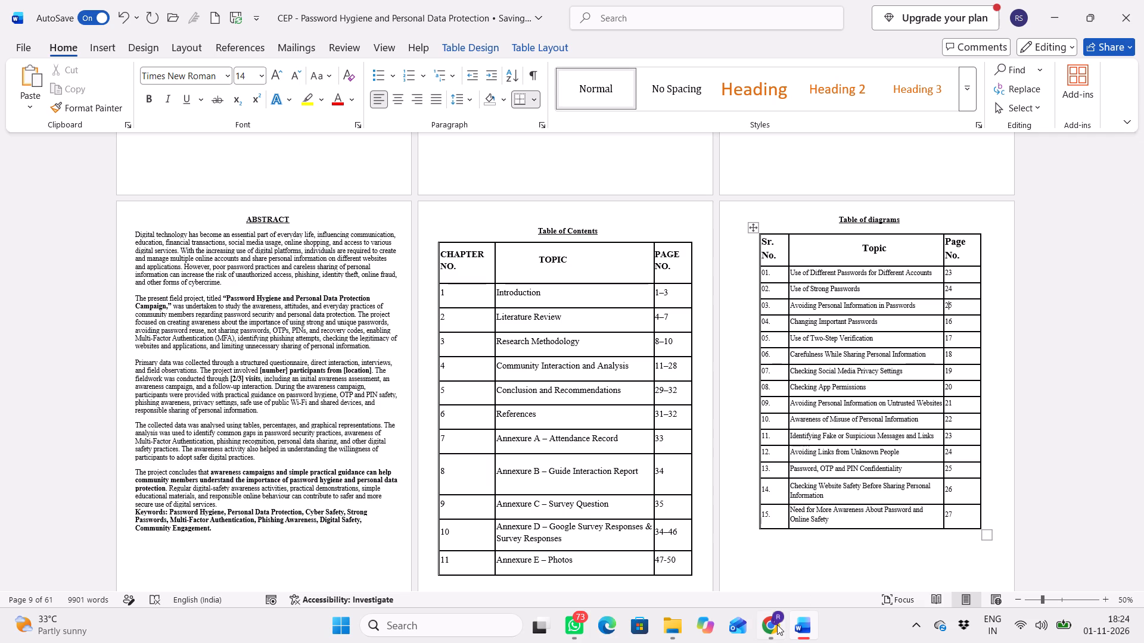
# Switch to Chrome, search the web for google forms in a new tab, and open the Google Forms sign-in result.
pyautogui.click(777, 625)
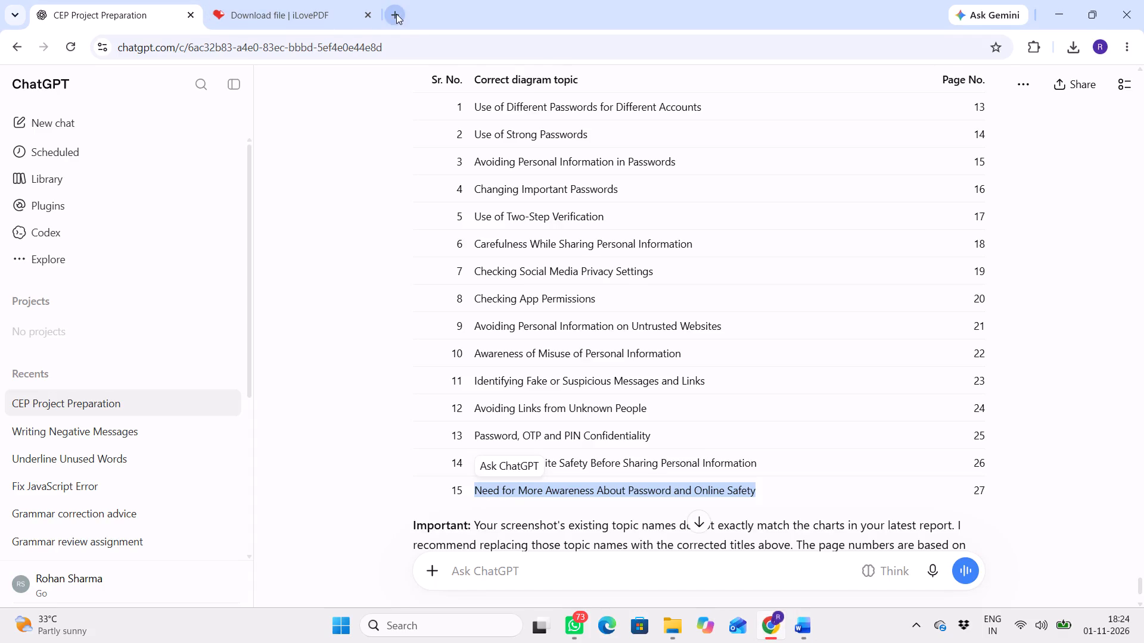
pyautogui.click(396, 14)
pyautogui.click(377, 50)
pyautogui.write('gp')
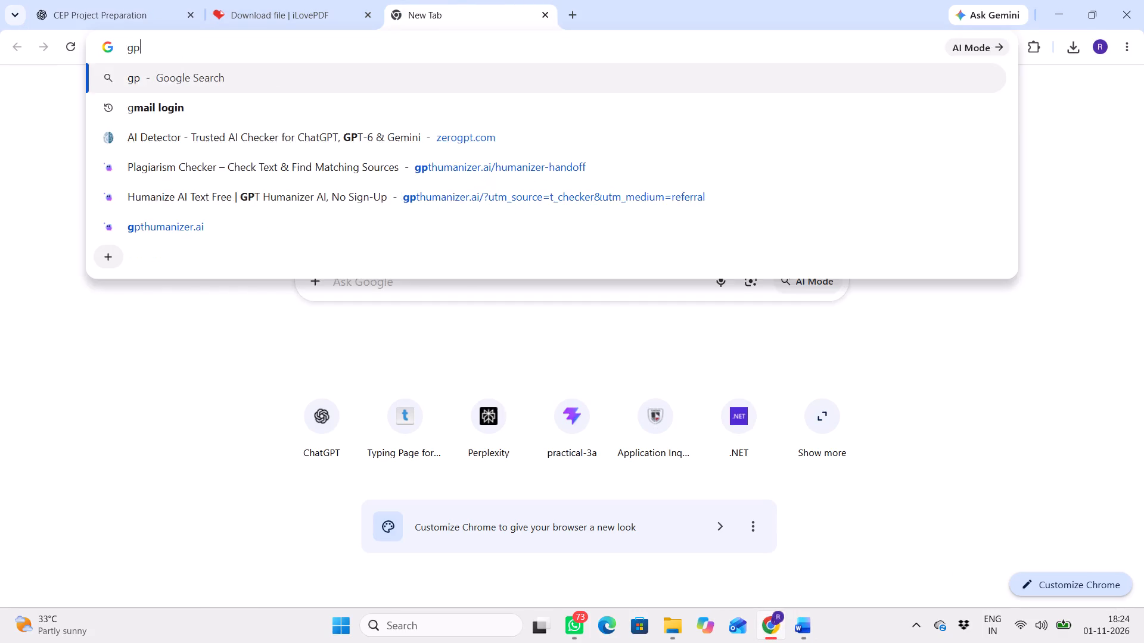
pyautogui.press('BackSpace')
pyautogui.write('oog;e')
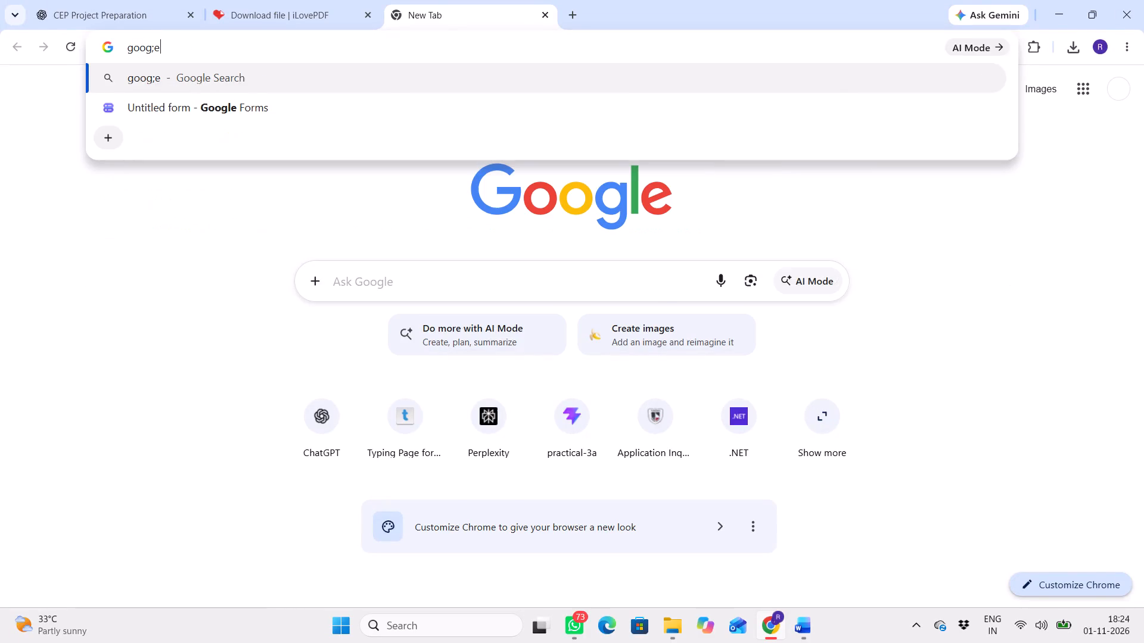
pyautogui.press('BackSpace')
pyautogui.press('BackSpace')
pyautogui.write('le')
pyautogui.click(367, 80)
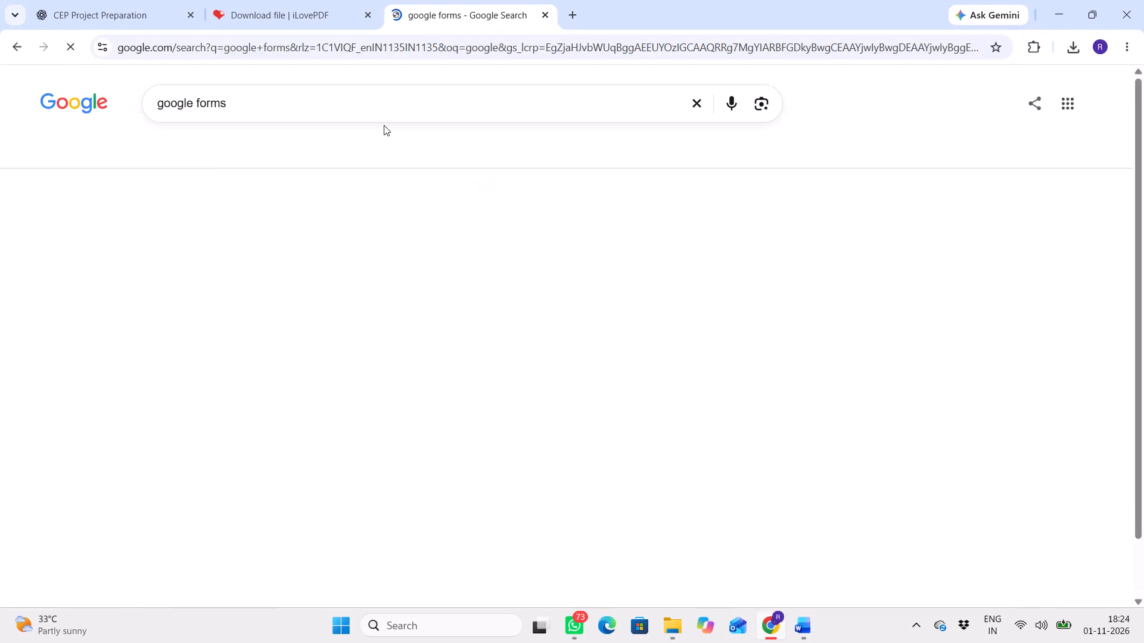
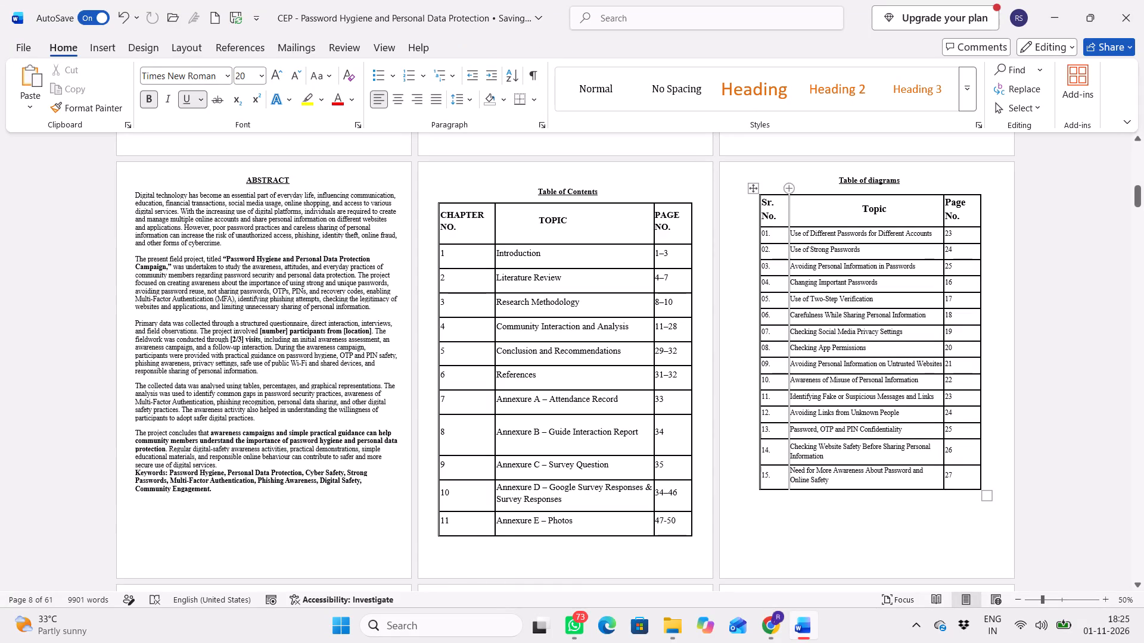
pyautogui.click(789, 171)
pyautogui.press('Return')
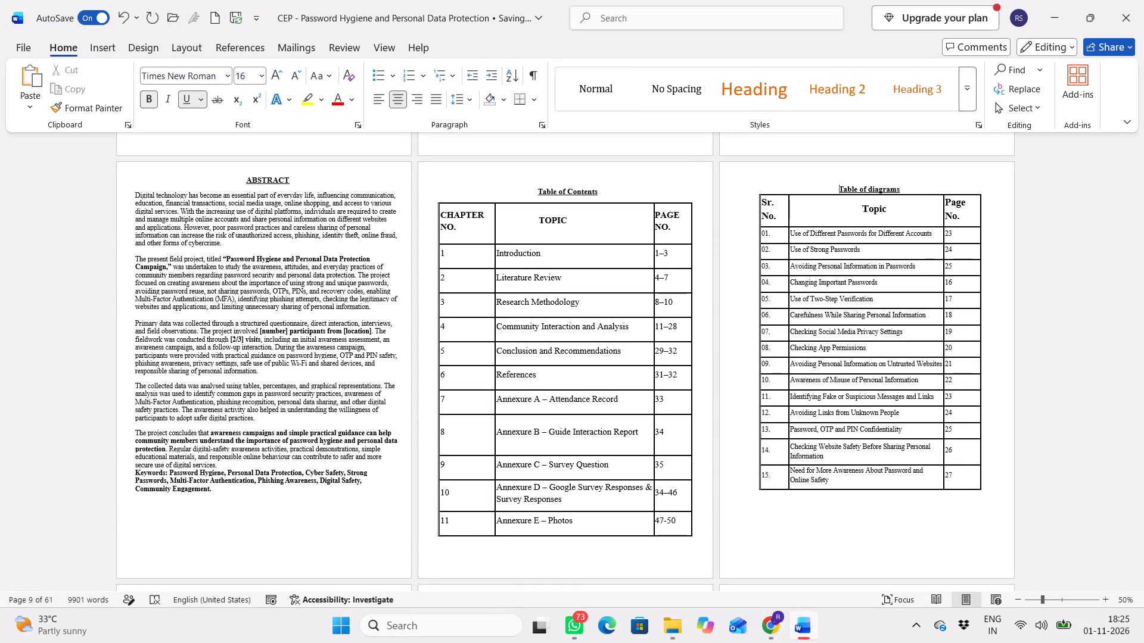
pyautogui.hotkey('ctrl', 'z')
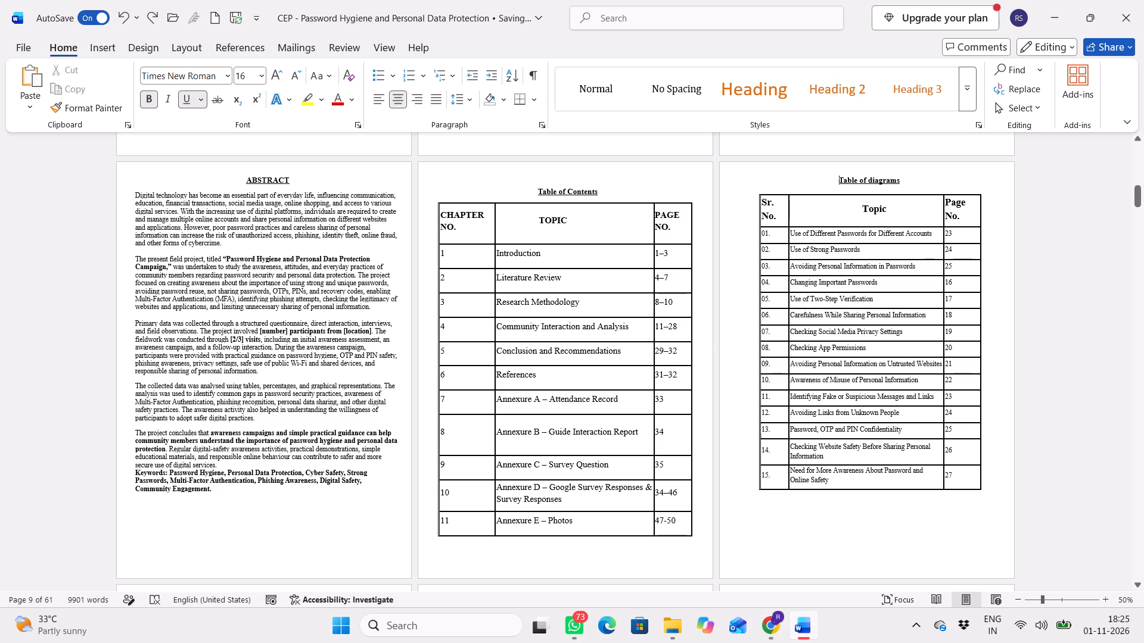
# Insert a blank line above the Table of diagrams heading to shift the heading and its table down.
pyautogui.click(754, 173)
pyautogui.click(466, 552)
pyautogui.press('Return')
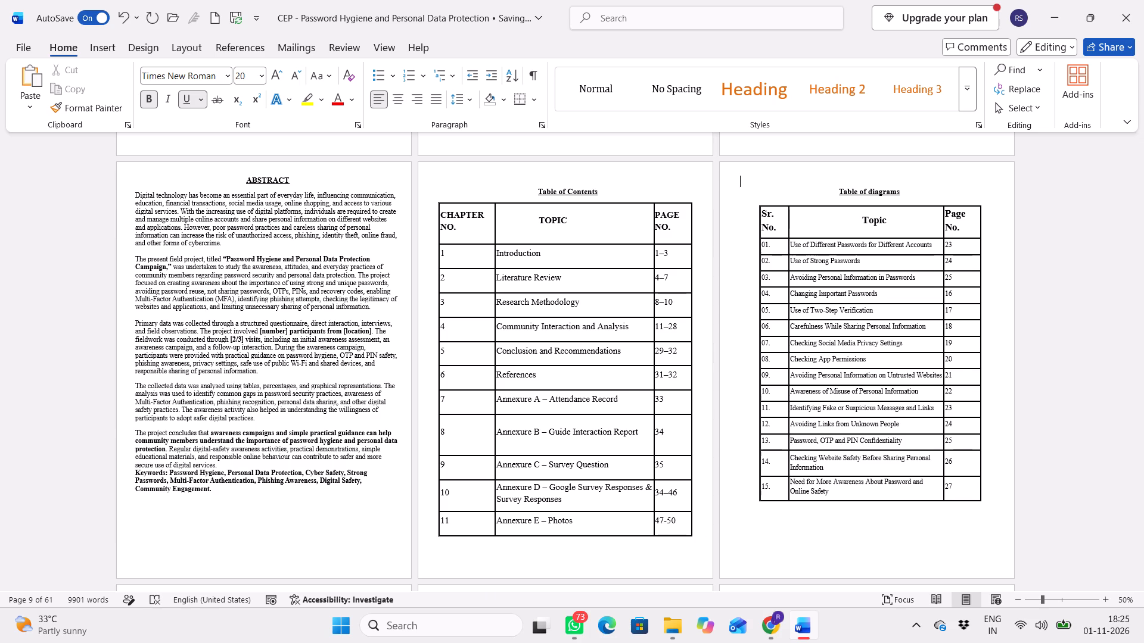
# Delete two blank lines above the paragraph beginning "The questionnaire will focus" in section 3.3, Data Collection Methods.
pyautogui.scroll(-8, 466, 552)
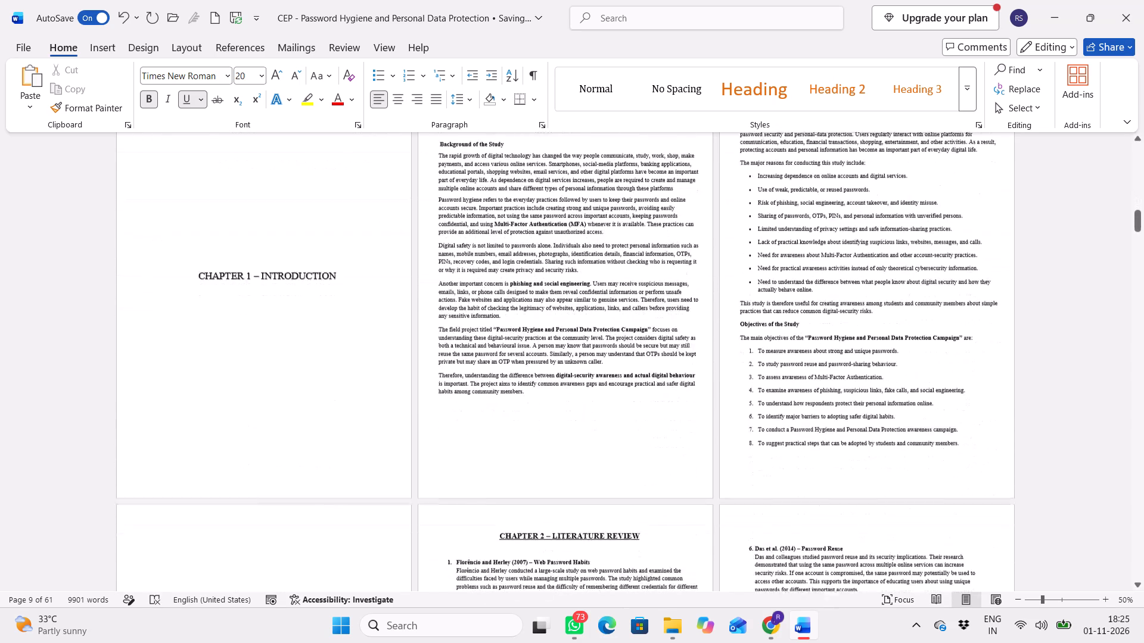
pyautogui.scroll(-9, 466, 552)
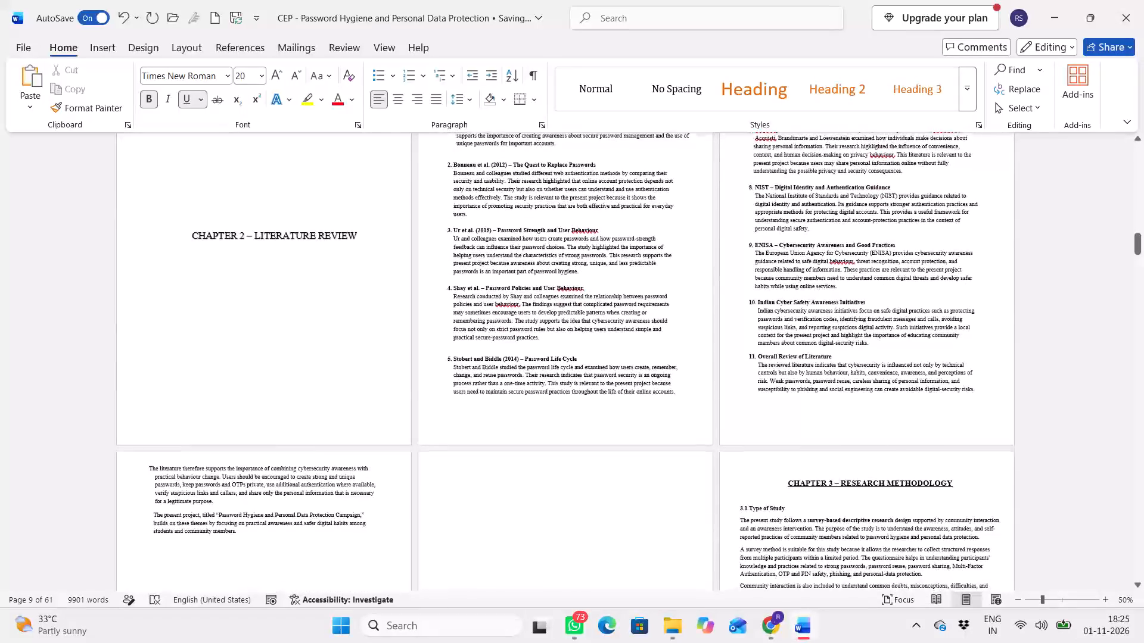
pyautogui.scroll(-5, 466, 552)
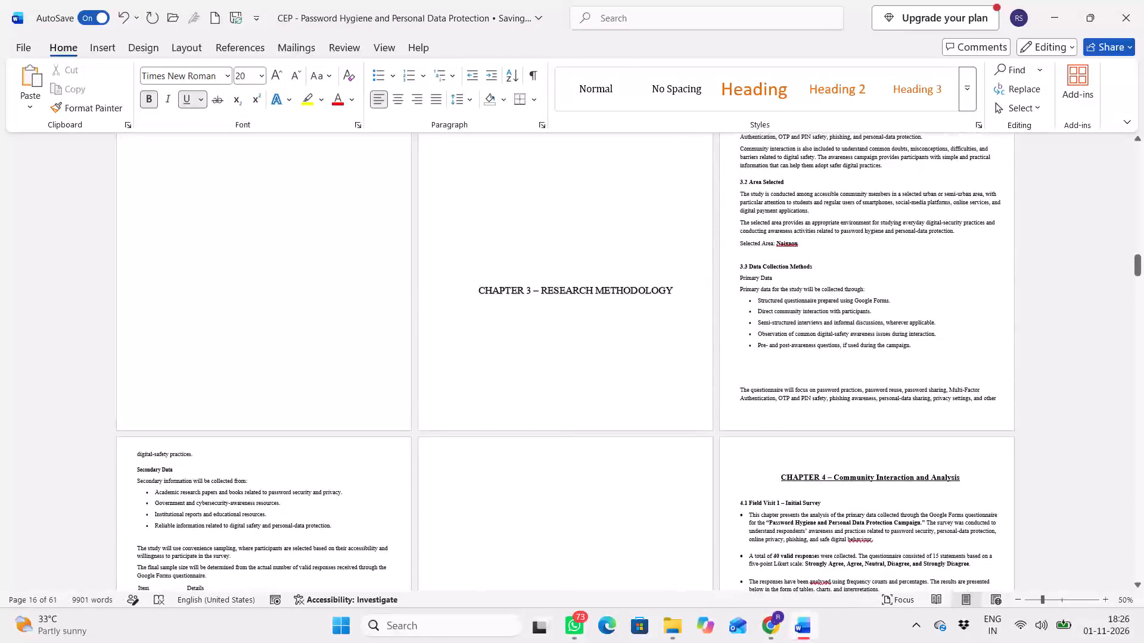
pyautogui.scroll(-3, 466, 552)
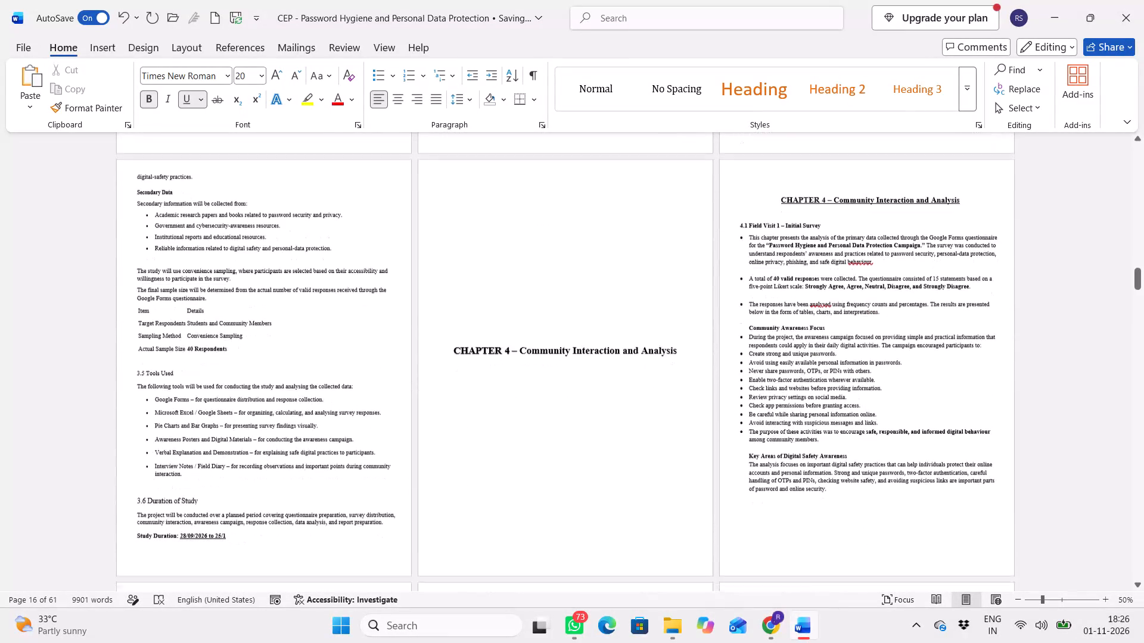
pyautogui.scroll(5, 466, 552)
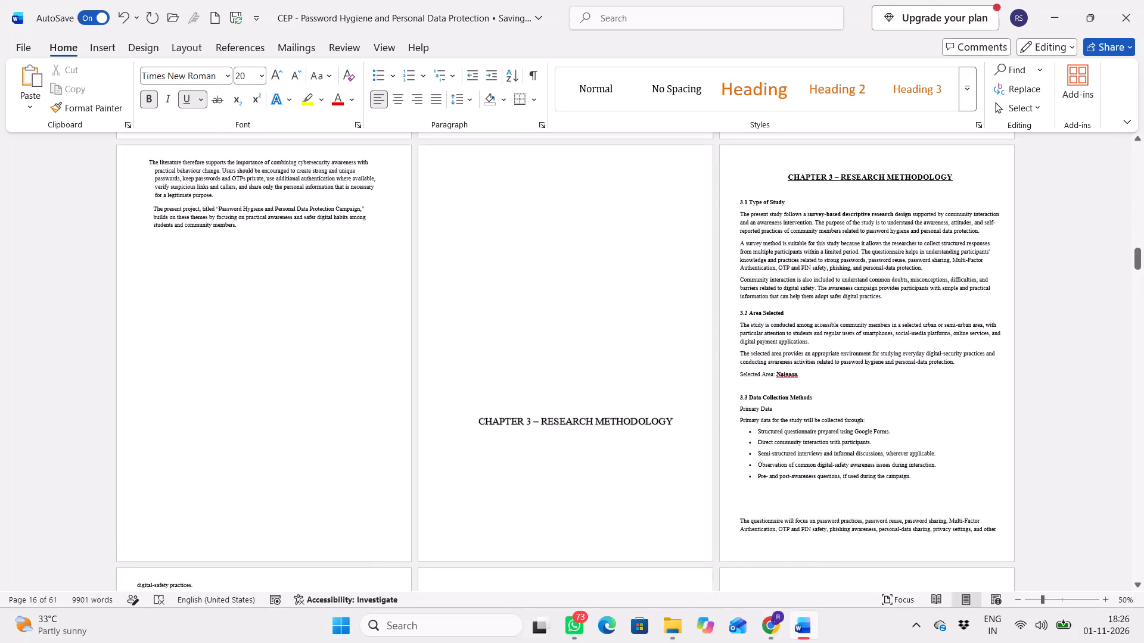
pyautogui.click(742, 502)
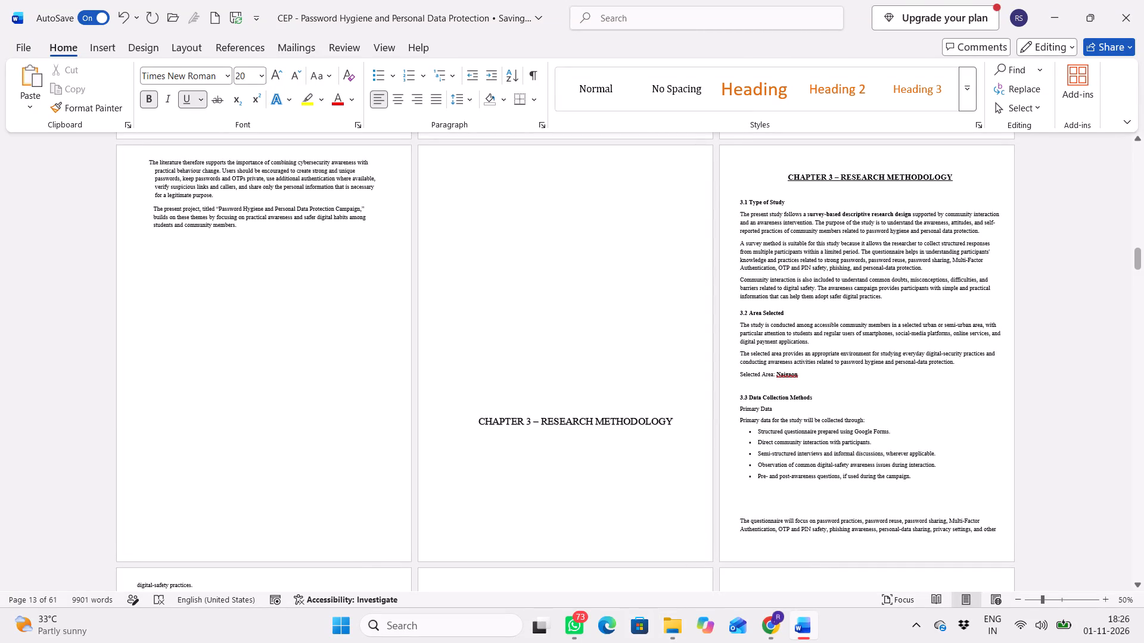
pyautogui.press('BackSpace')
pyautogui.press('BackSpace')
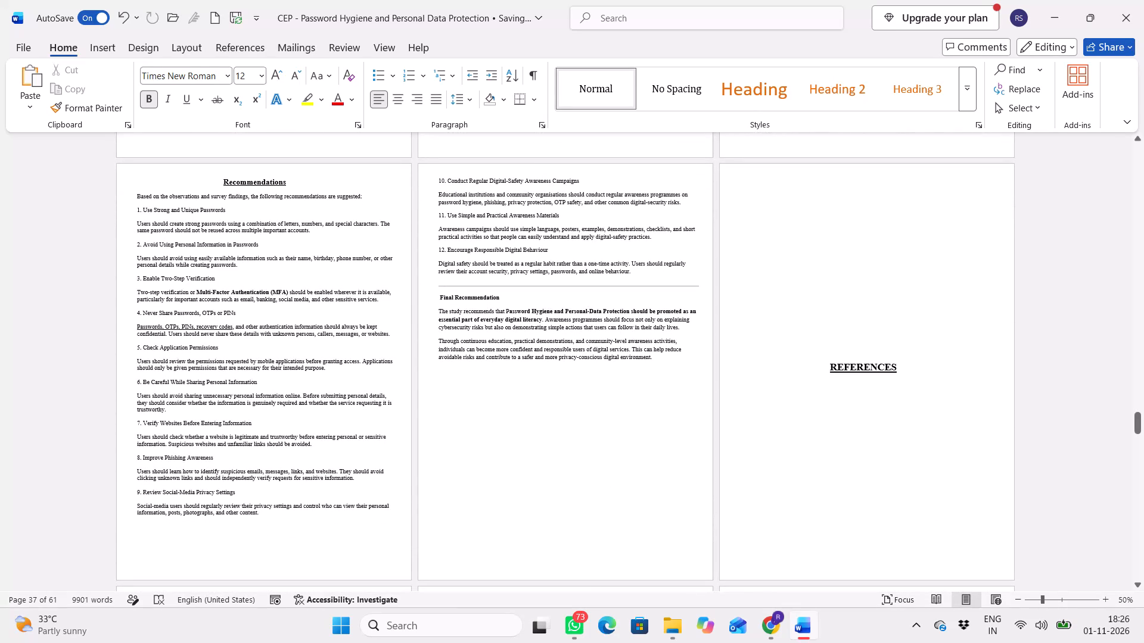
# Review the layout of the pages from Recommendations through References, Annexure A and Annexure B.
pyautogui.scroll(-4, 756, 196)
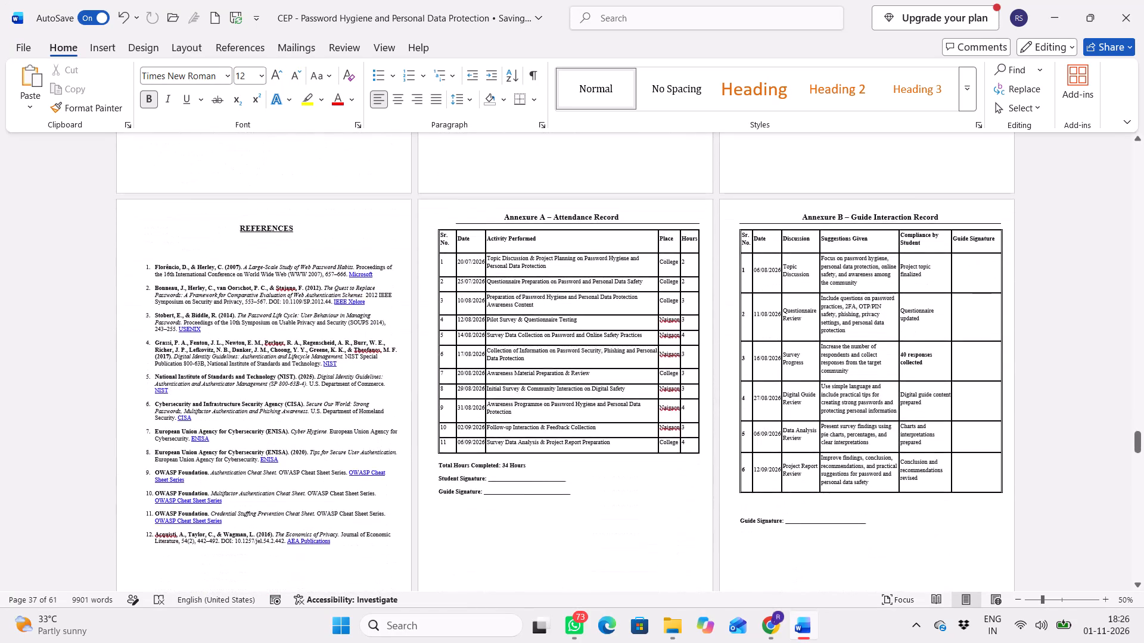
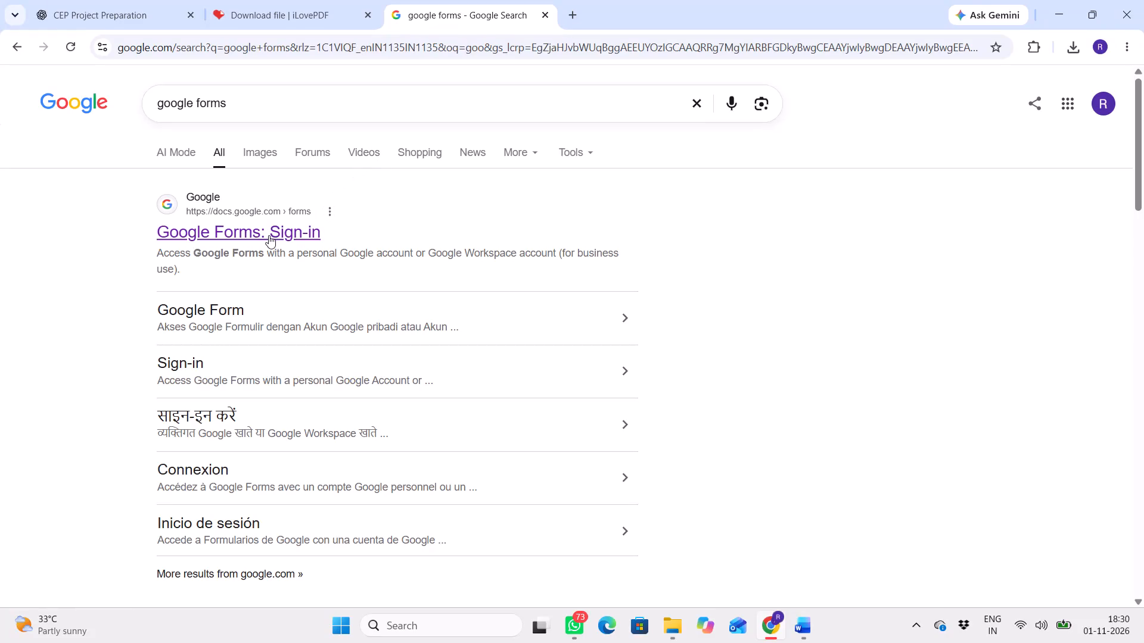
# Open the Google Forms sign-in result from the web search.
pyautogui.click(269, 235)
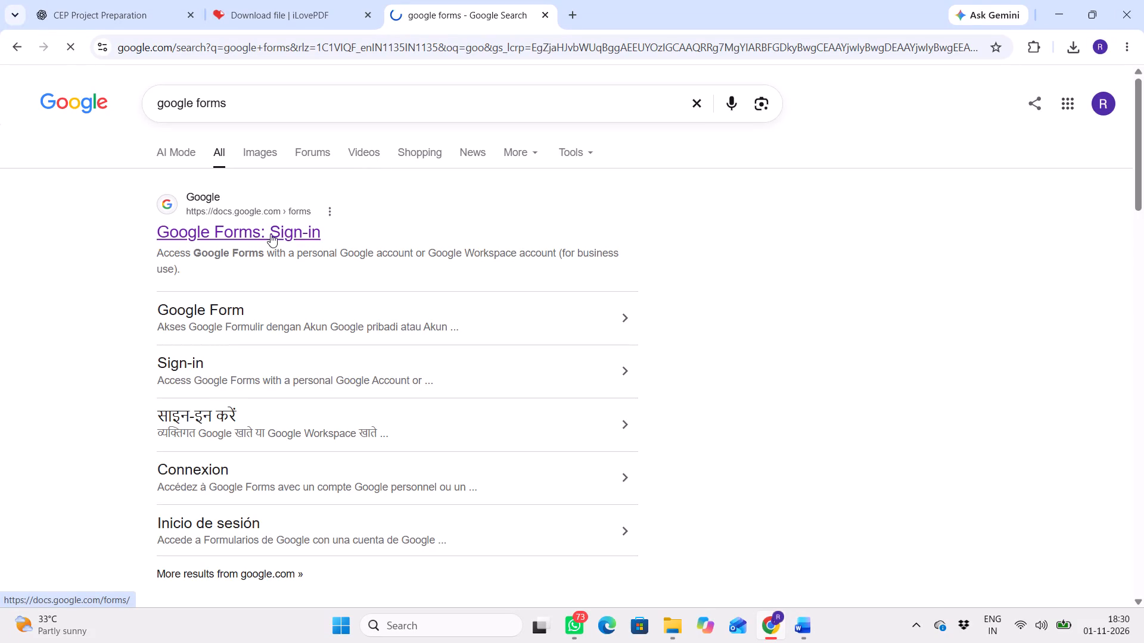
pyautogui.click(330, 236)
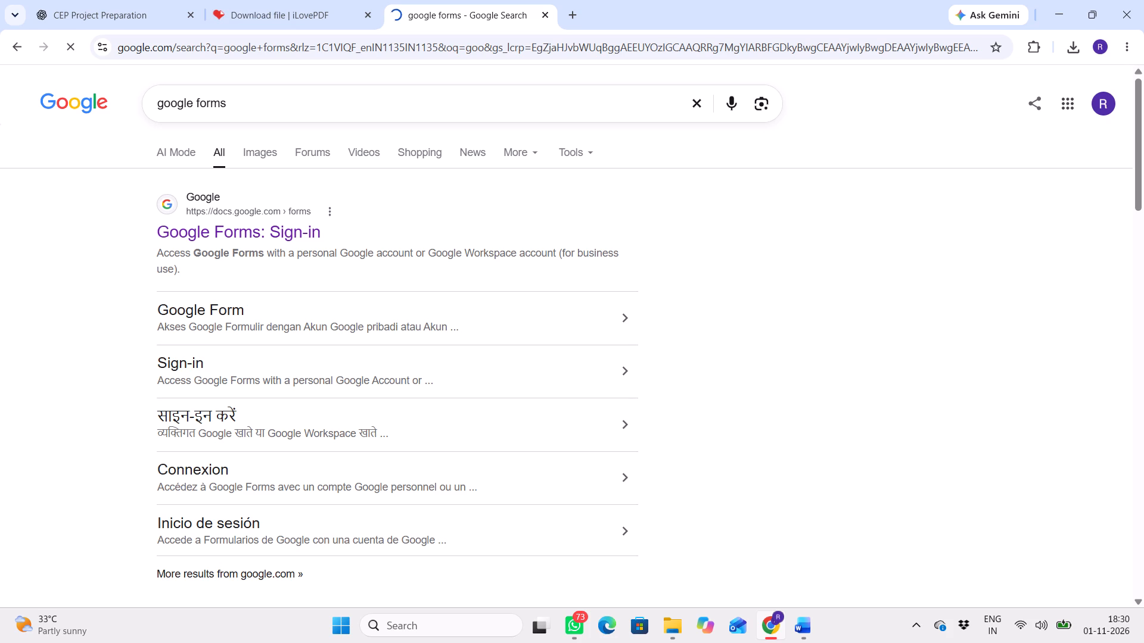
# Open the Google Forms sign-in page from the search results.
pyautogui.click(260, 232)
pyautogui.click(289, 233)
pyautogui.click(299, 235)
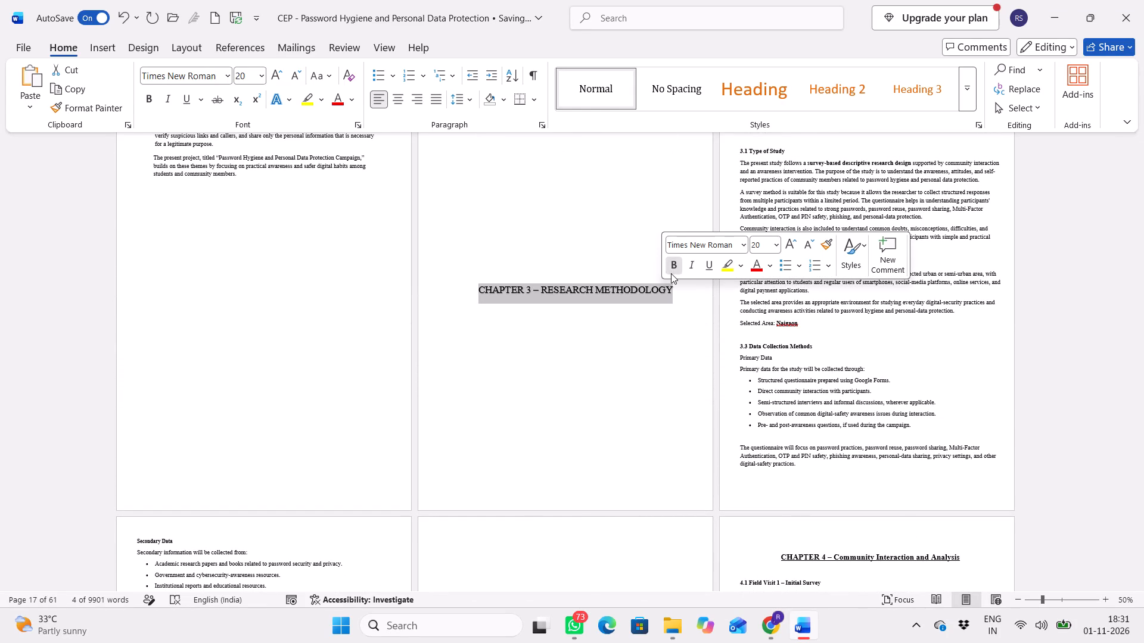
# Switch to the Word report and make the "CHAPTER 2 – LITERATURE REVIEW" title on its divider page bold.
pyautogui.click(582, 271)
pyautogui.scroll(8, 582, 271)
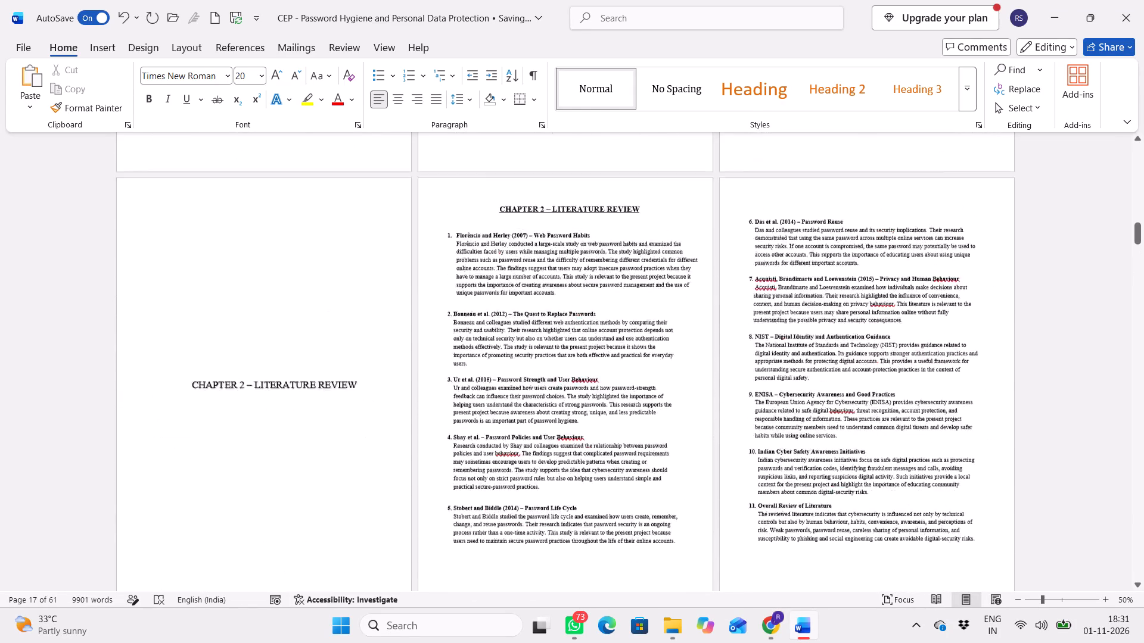
pyautogui.scroll(-1, 582, 271)
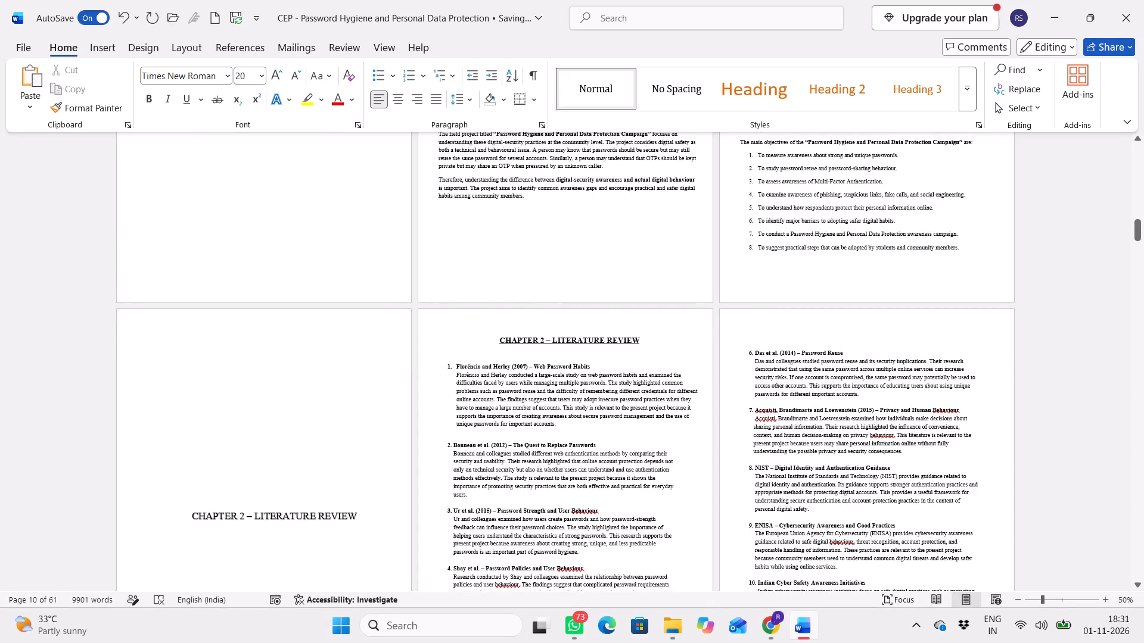
pyautogui.moveTo(356, 515); pyautogui.dragTo(199, 513)
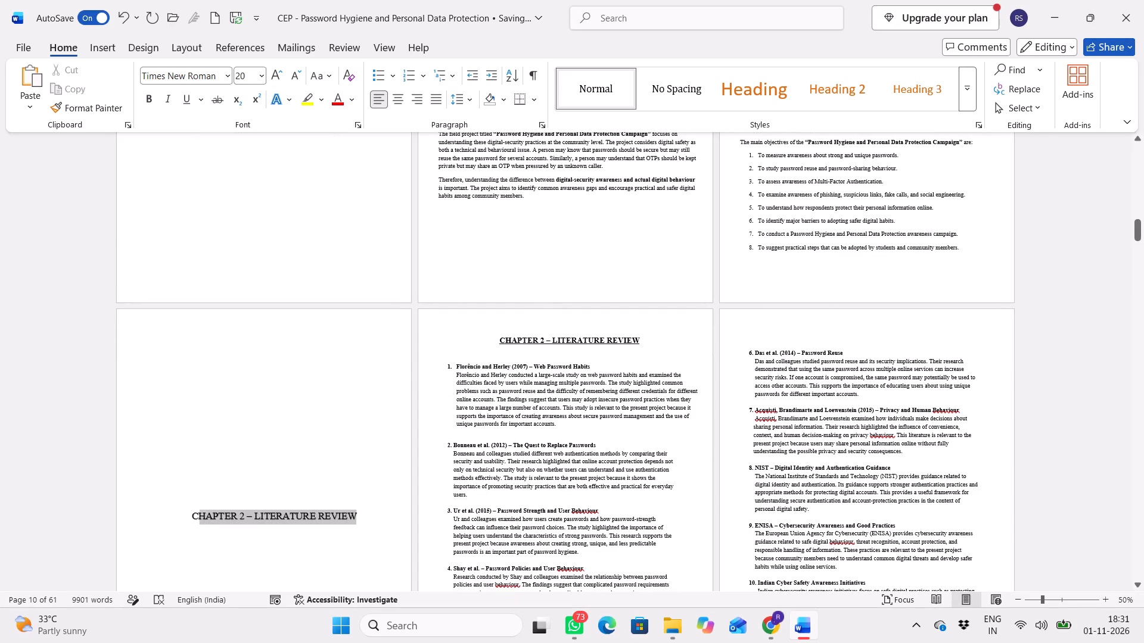
pyautogui.moveTo(199, 513); pyautogui.dragTo(194, 513)
pyautogui.click(204, 488)
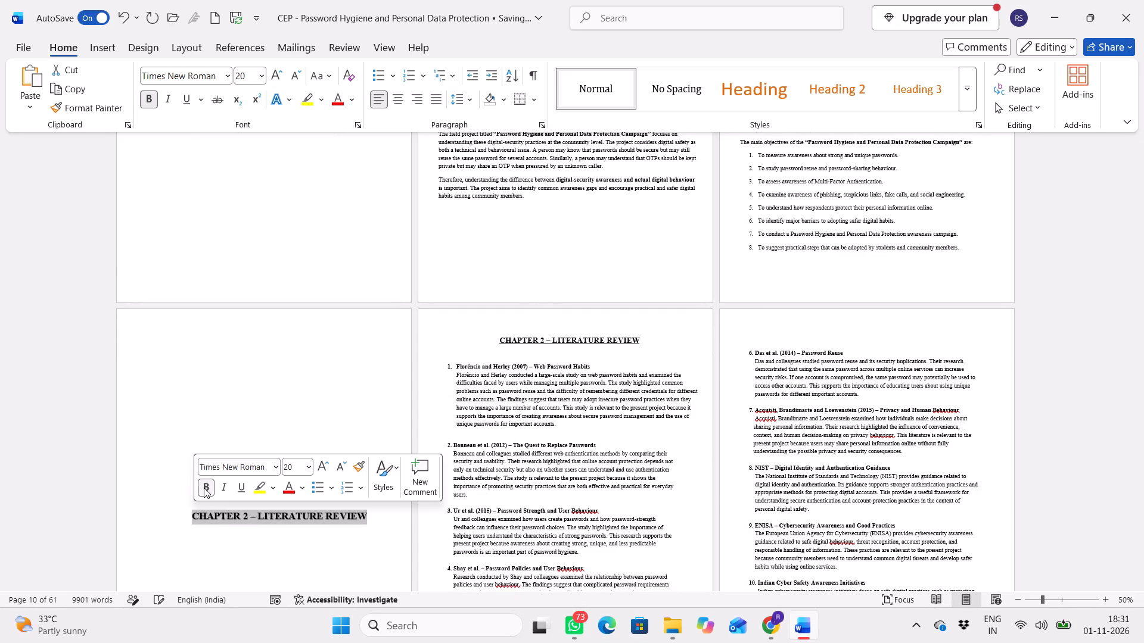
# Make the "CHAPTER 1 – INTRODUCTION" title on its divider page bold.
pyautogui.scroll(5, 273, 581)
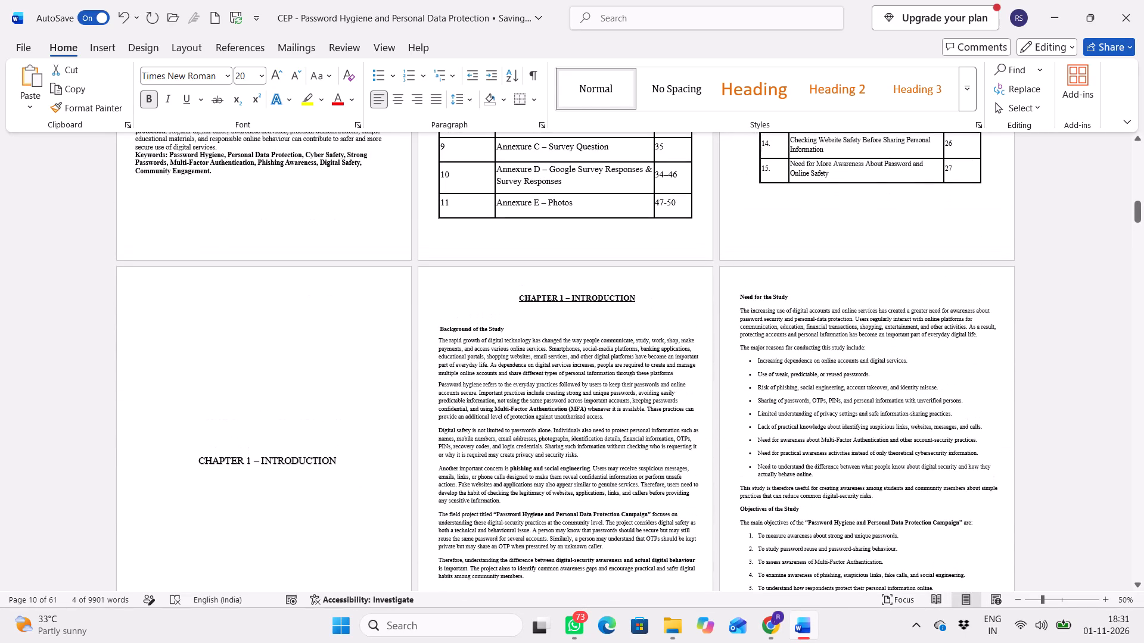
pyautogui.moveTo(199, 463); pyautogui.dragTo(287, 461)
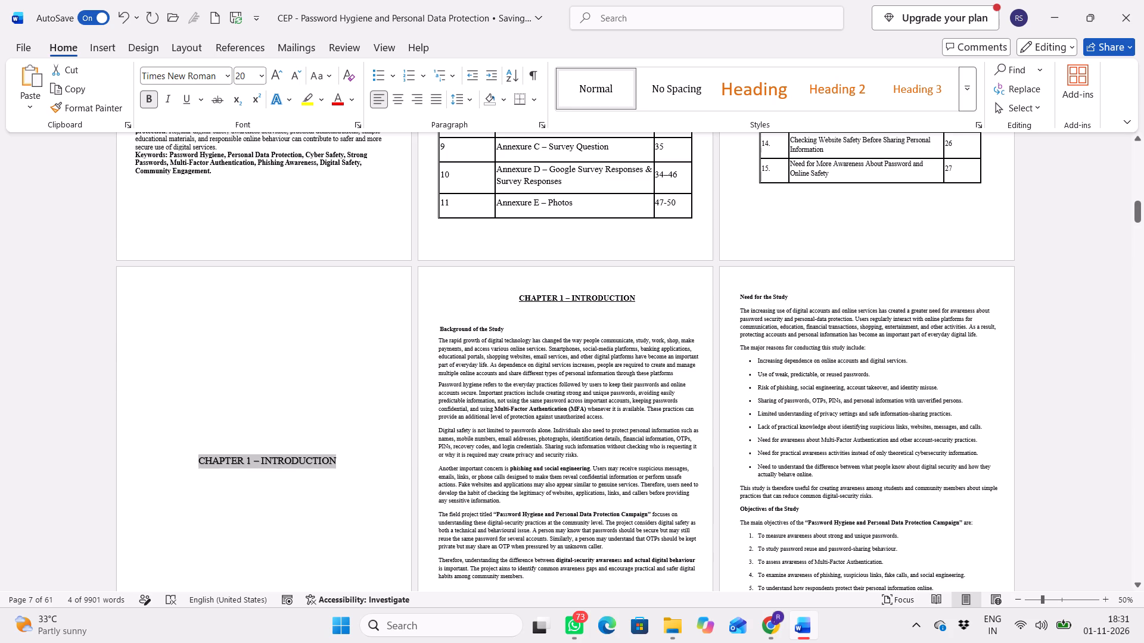
pyautogui.moveTo(287, 461); pyautogui.dragTo(294, 462)
pyautogui.click(305, 441)
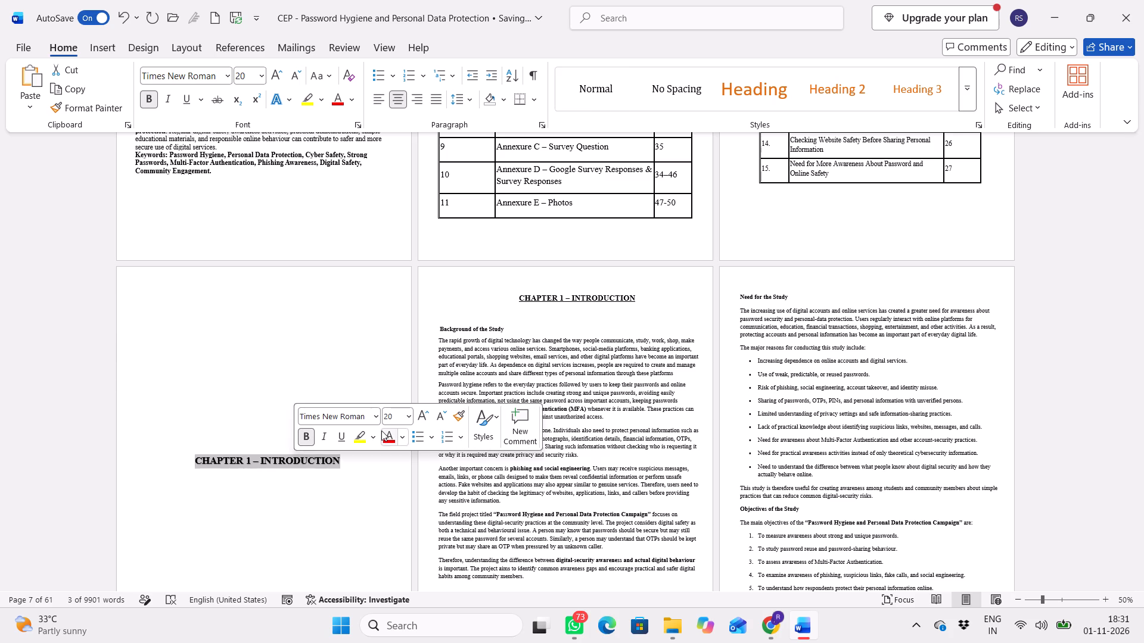
# Remove five leading spaces before the "CHAPTER 3 – RESEARCH METHODOLOGY" title on its divider page.
pyautogui.scroll(3, 415, 307)
pyautogui.scroll(-2, 415, 307)
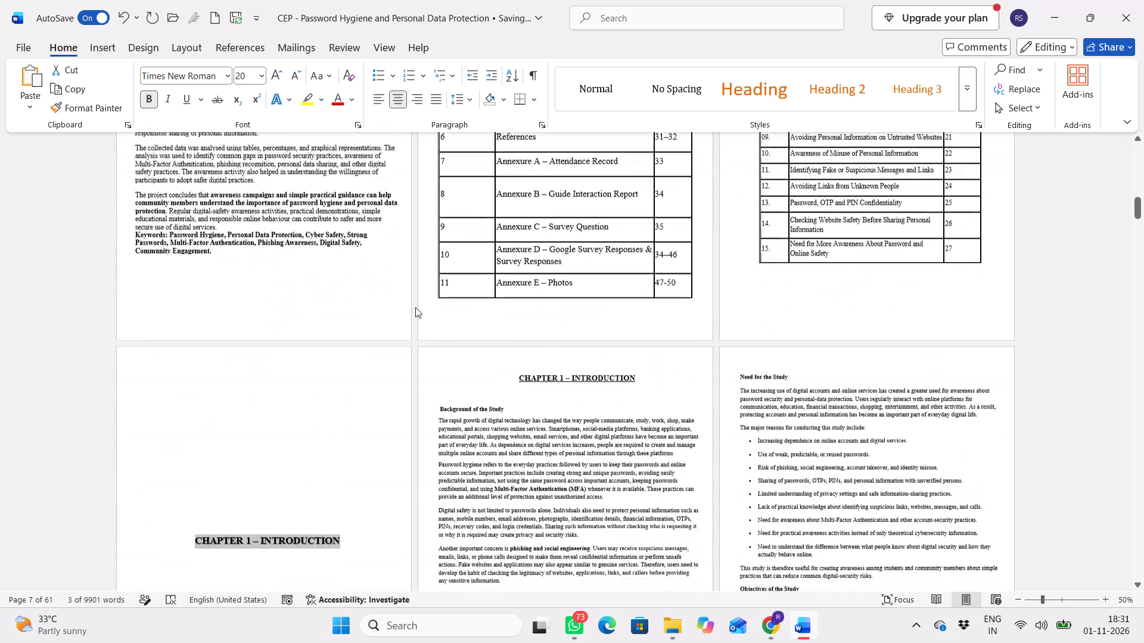
pyautogui.scroll(-3, 415, 307)
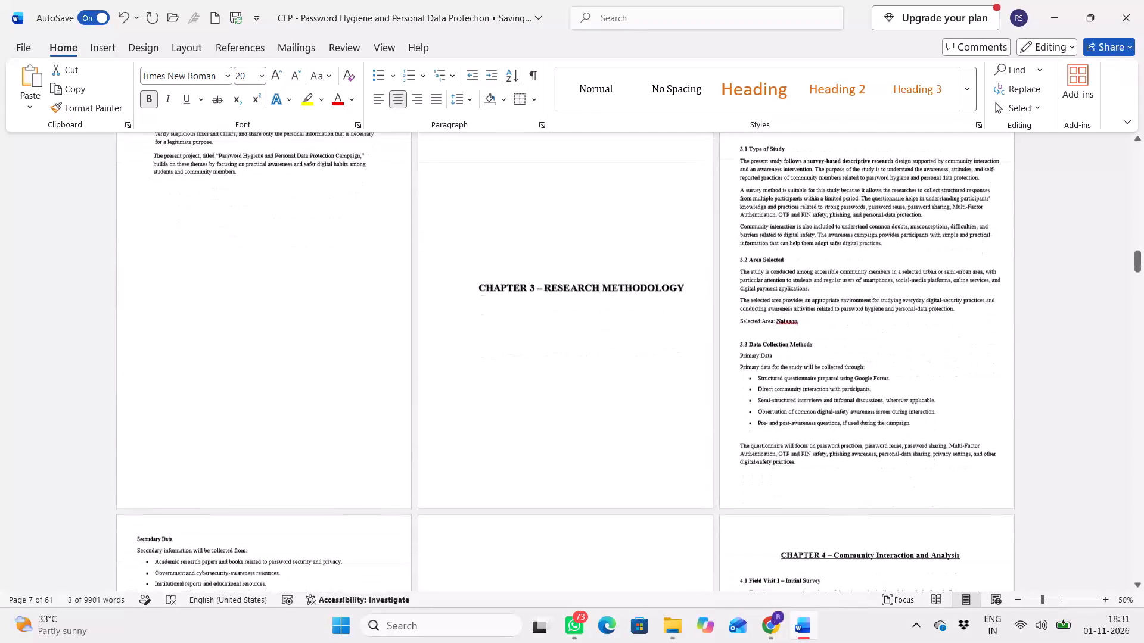
pyautogui.scroll(-1, 415, 307)
pyautogui.click(477, 274)
pyautogui.press('BackSpace')
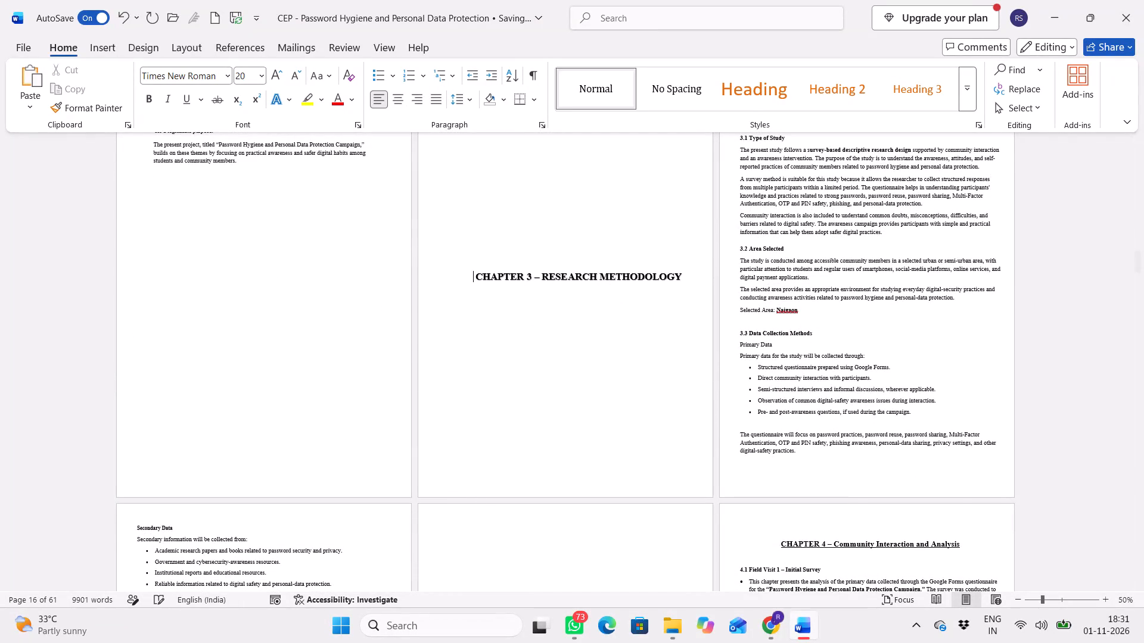
pyautogui.press('BackSpace')
pyautogui.press('BackSpace')
pyautogui.press('BackSpace')
pyautogui.press('BackSpace')
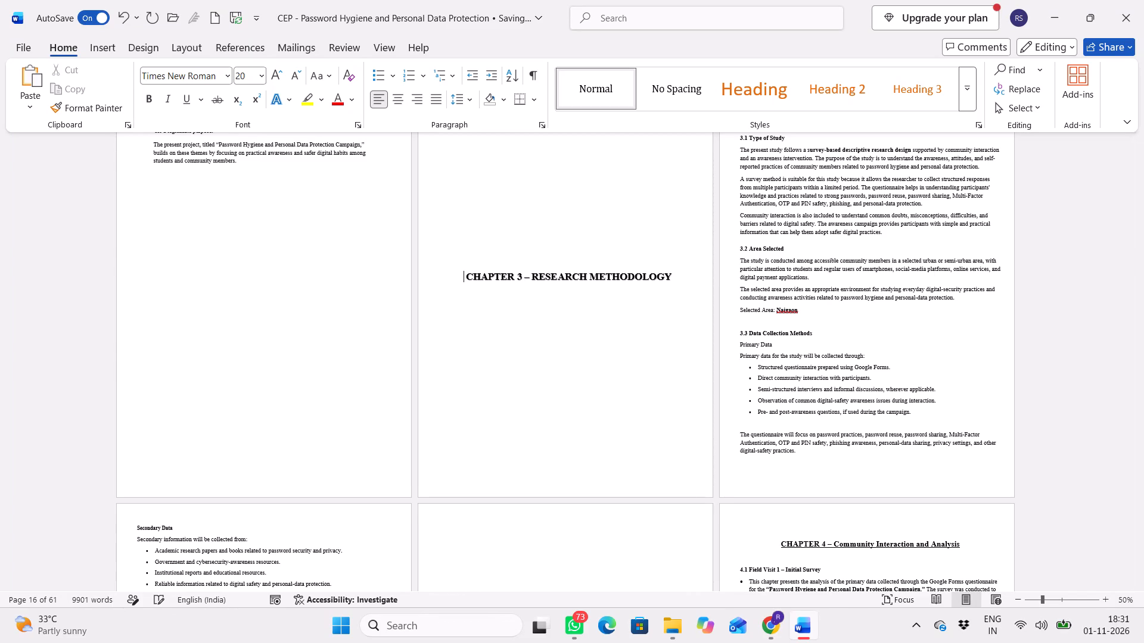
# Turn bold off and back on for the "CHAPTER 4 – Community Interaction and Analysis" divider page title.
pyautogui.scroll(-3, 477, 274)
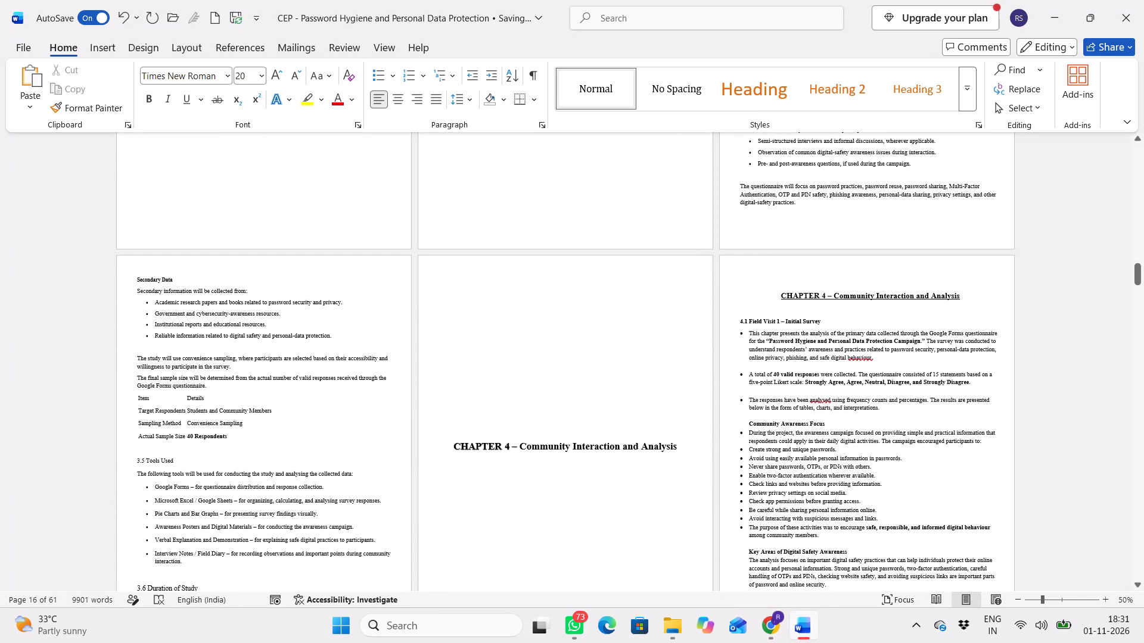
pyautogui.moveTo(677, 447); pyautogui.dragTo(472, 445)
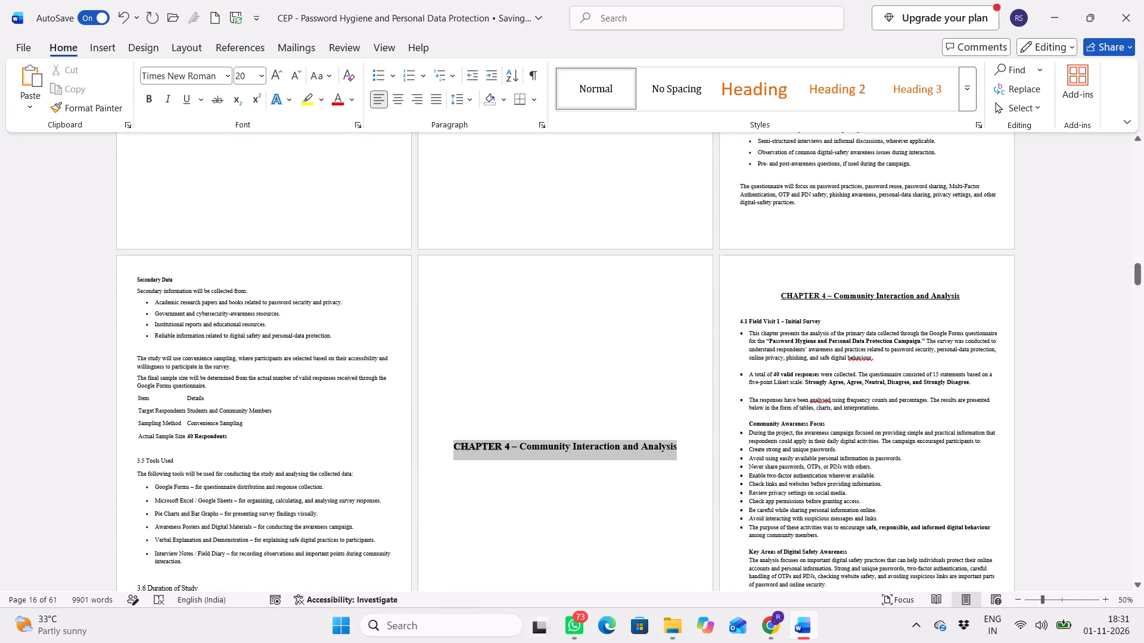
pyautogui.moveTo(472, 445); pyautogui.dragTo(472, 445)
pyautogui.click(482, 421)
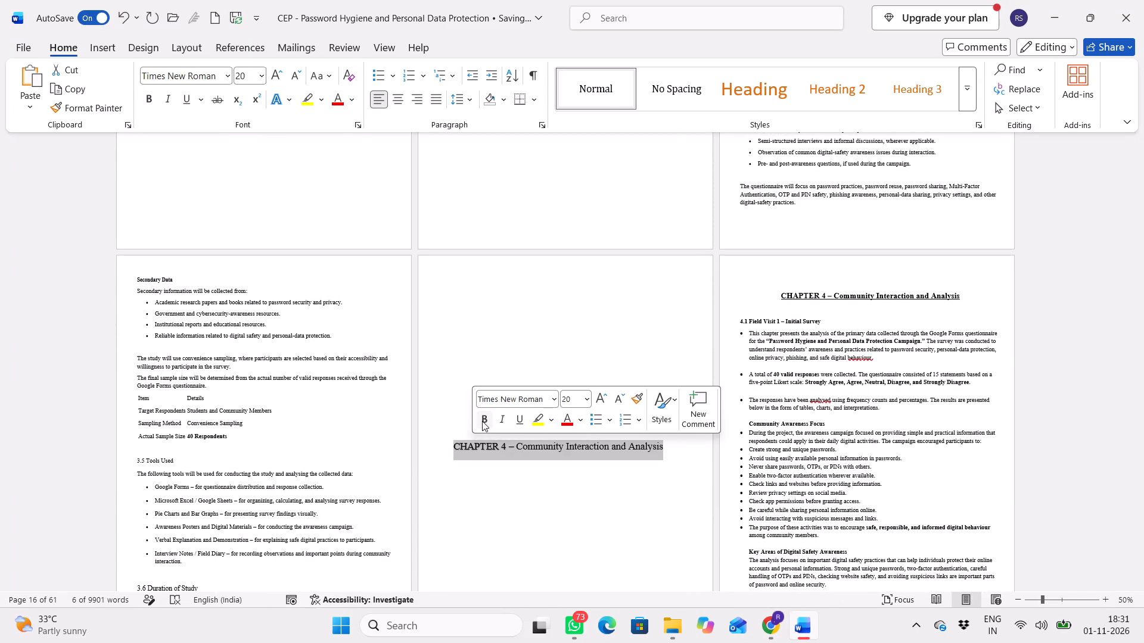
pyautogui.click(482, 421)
# Make the "CHAPTER 5- CONCLUSION AND RECOMMENDATIONS" title on its divider page bold and underlined.
pyautogui.scroll(-3, 509, 528)
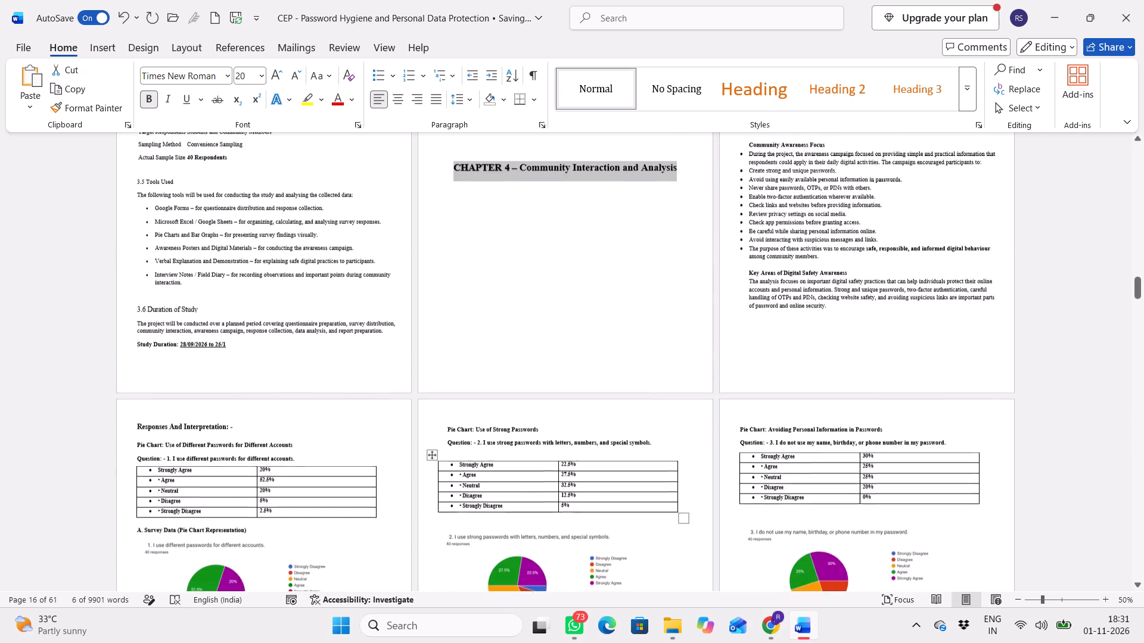
pyautogui.scroll(-10, 509, 528)
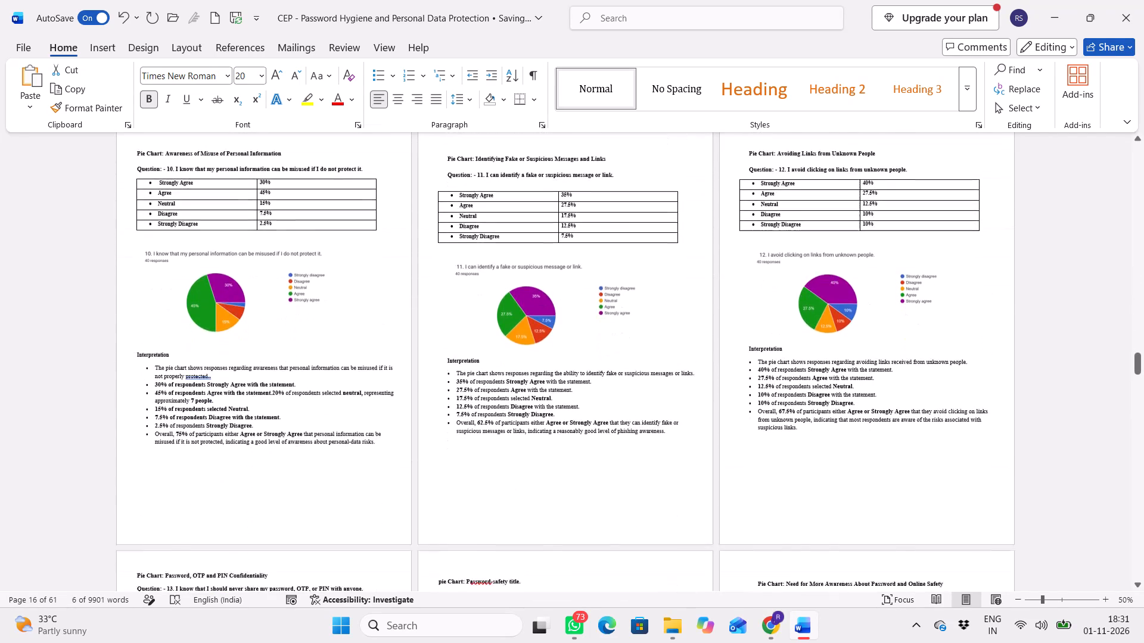
pyautogui.scroll(-6, 509, 528)
pyautogui.scroll(2, 509, 528)
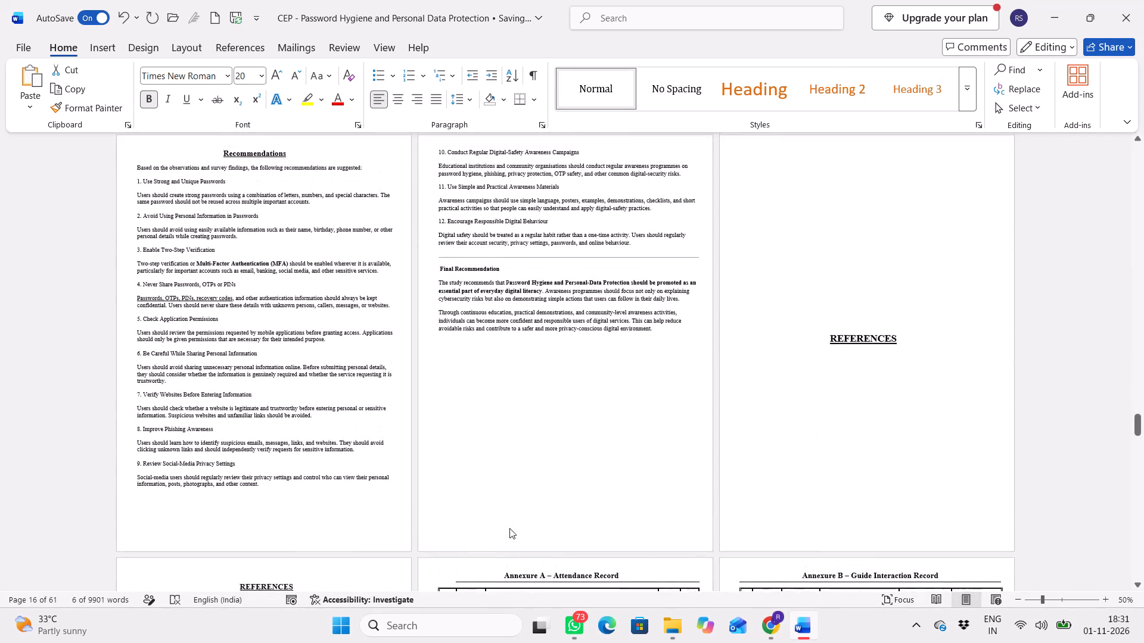
pyautogui.scroll(1, 509, 528)
pyautogui.scroll(2, 624, 479)
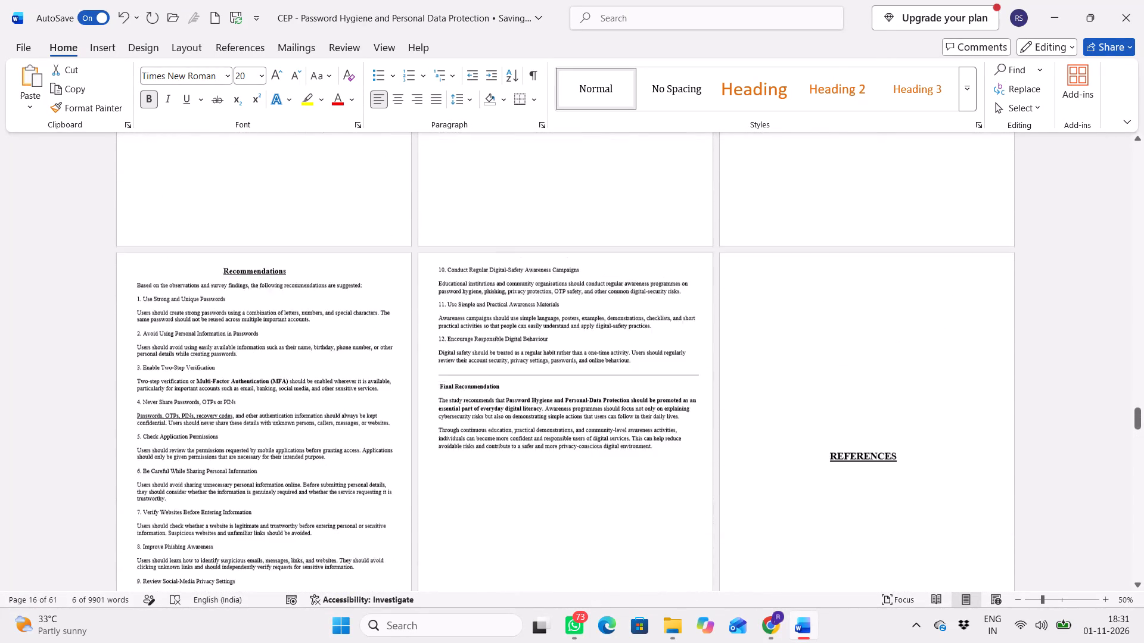
pyautogui.scroll(2, 624, 479)
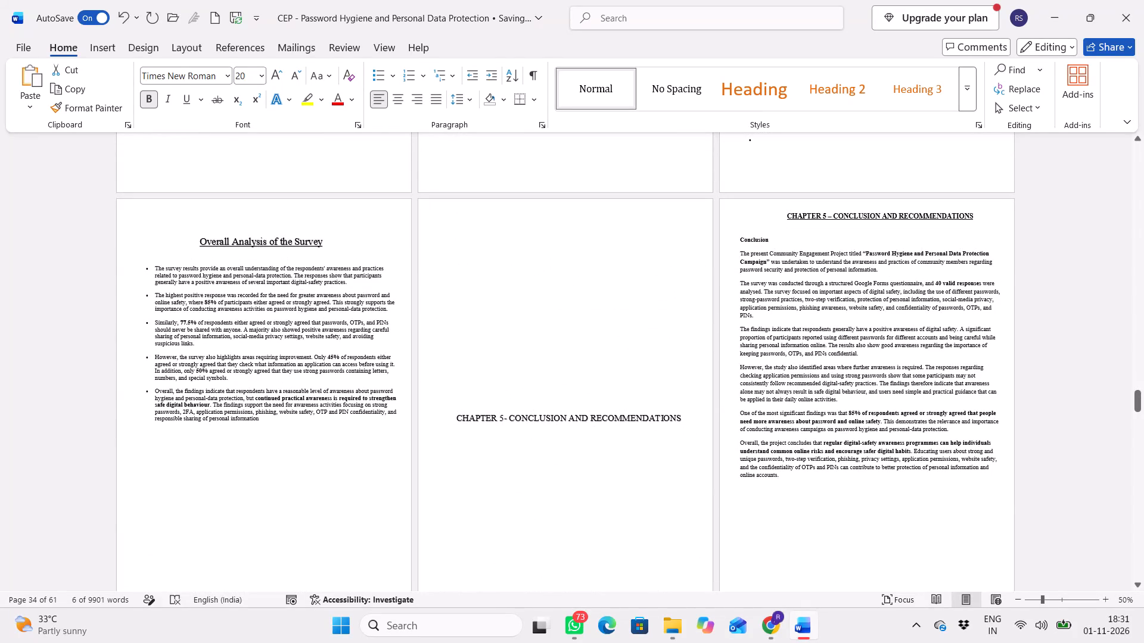
pyautogui.moveTo(460, 420); pyautogui.dragTo(679, 419)
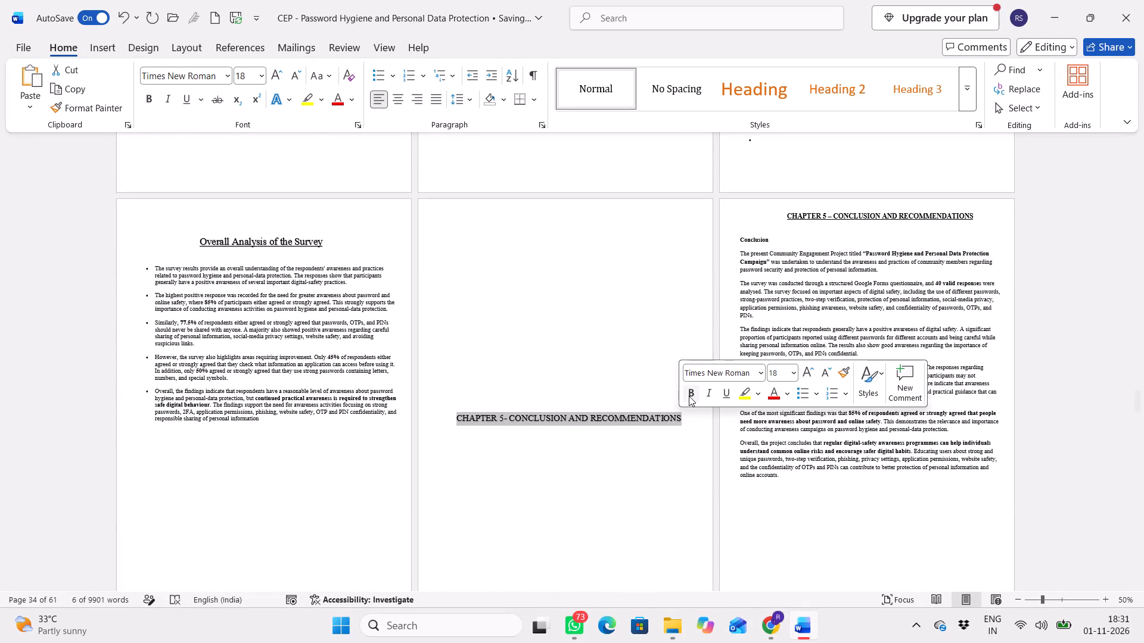
pyautogui.click(689, 396)
pyautogui.click(731, 395)
# Underline the "CHAPTER 4 – Community Interaction and Analysis" title on its divider page.
pyautogui.scroll(2, 590, 372)
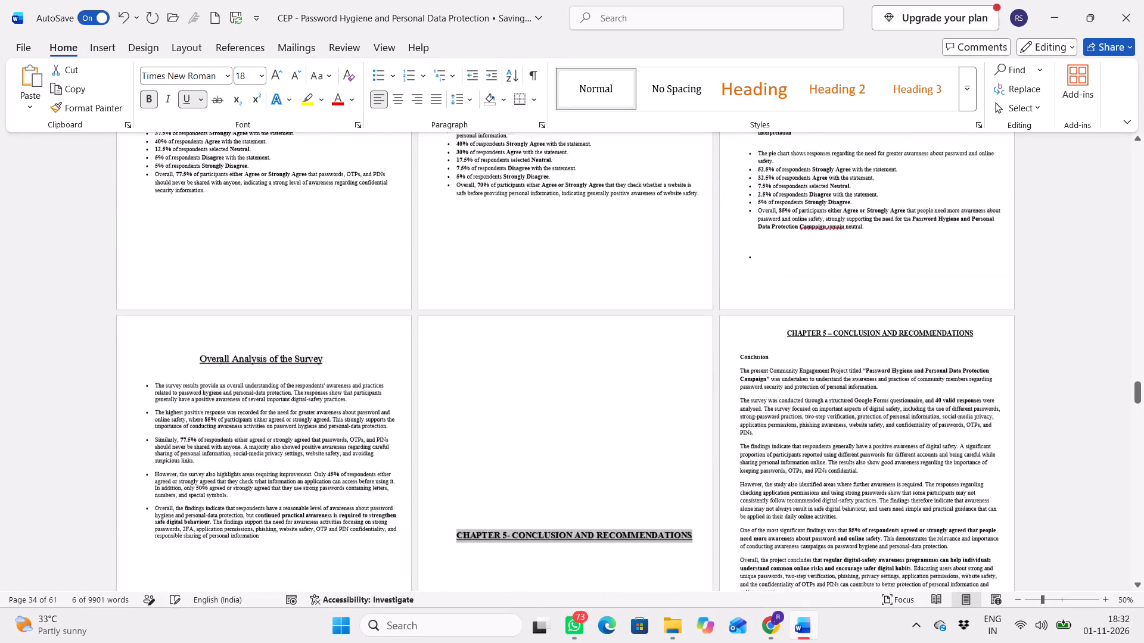
pyautogui.scroll(8, 590, 372)
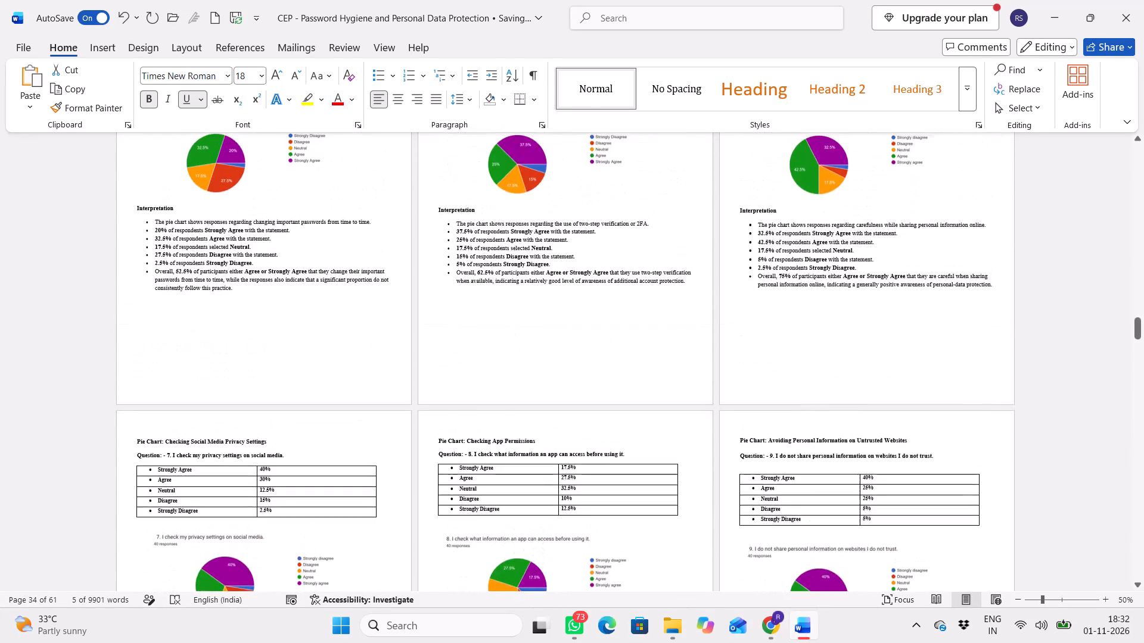
pyautogui.scroll(6, 590, 372)
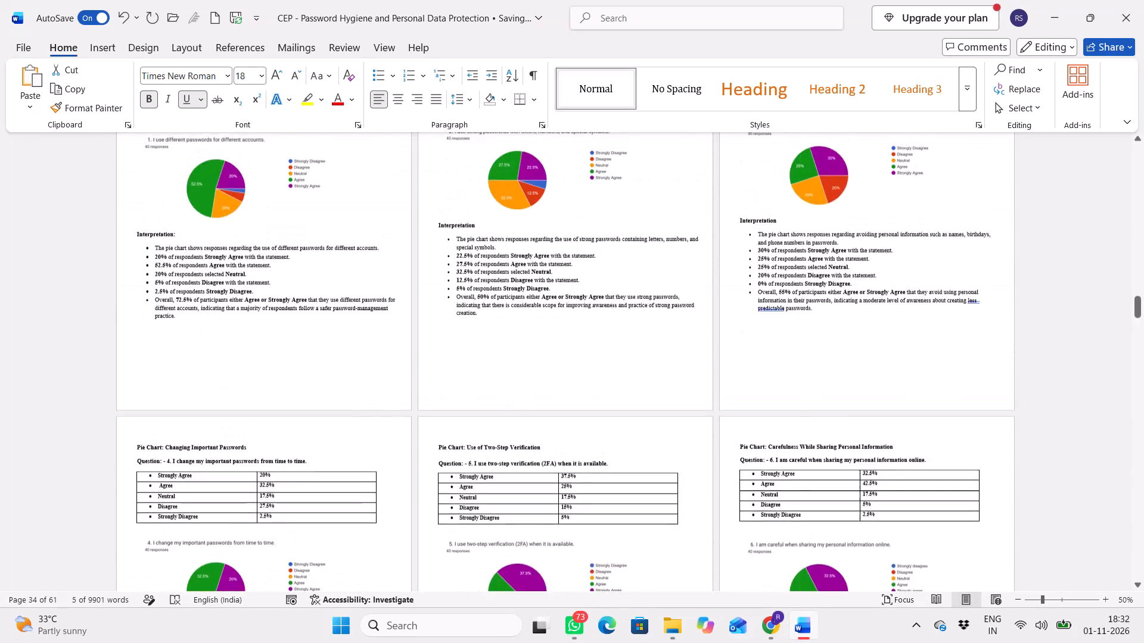
pyautogui.scroll(3, 590, 372)
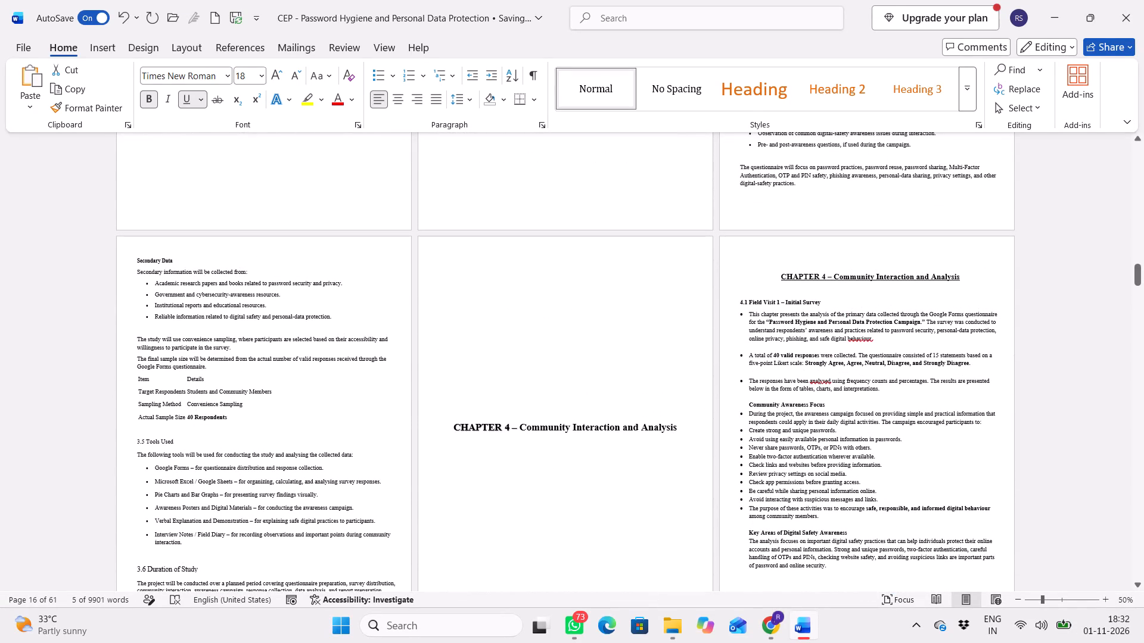
pyautogui.moveTo(677, 426); pyautogui.dragTo(458, 425)
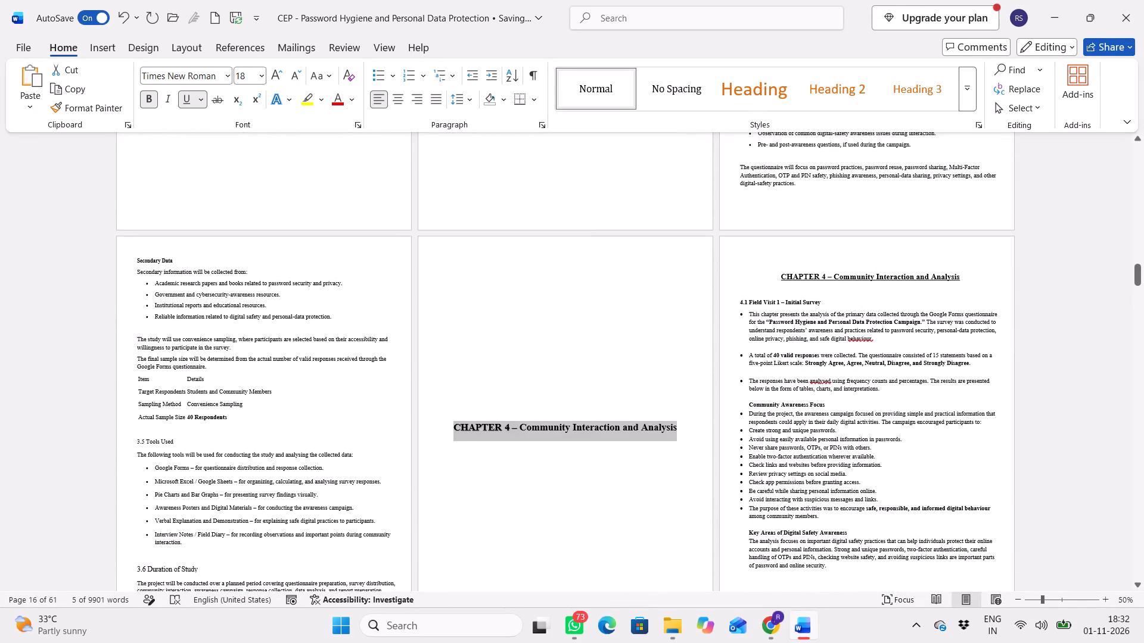
pyautogui.moveTo(458, 425); pyautogui.dragTo(459, 425)
pyautogui.click(509, 401)
# Underline the "CHAPTER 3 – RESEARCH METHODOLOGY" title on its divider page.
pyautogui.scroll(2, 509, 401)
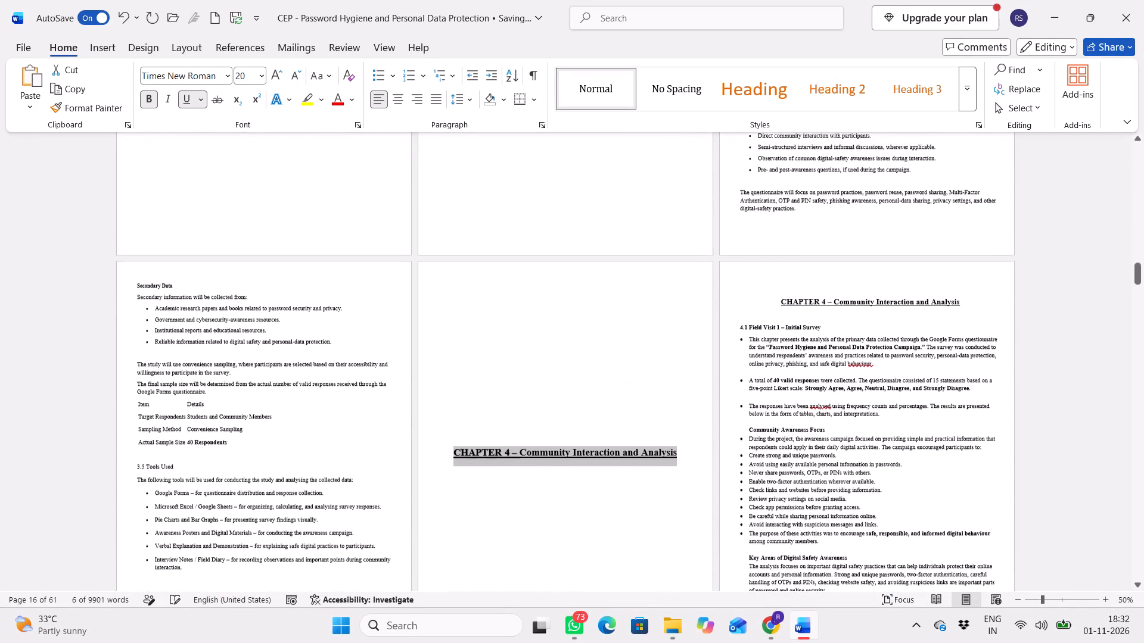
pyautogui.scroll(3, 509, 401)
pyautogui.moveTo(468, 309); pyautogui.dragTo(644, 313)
pyautogui.click(695, 287)
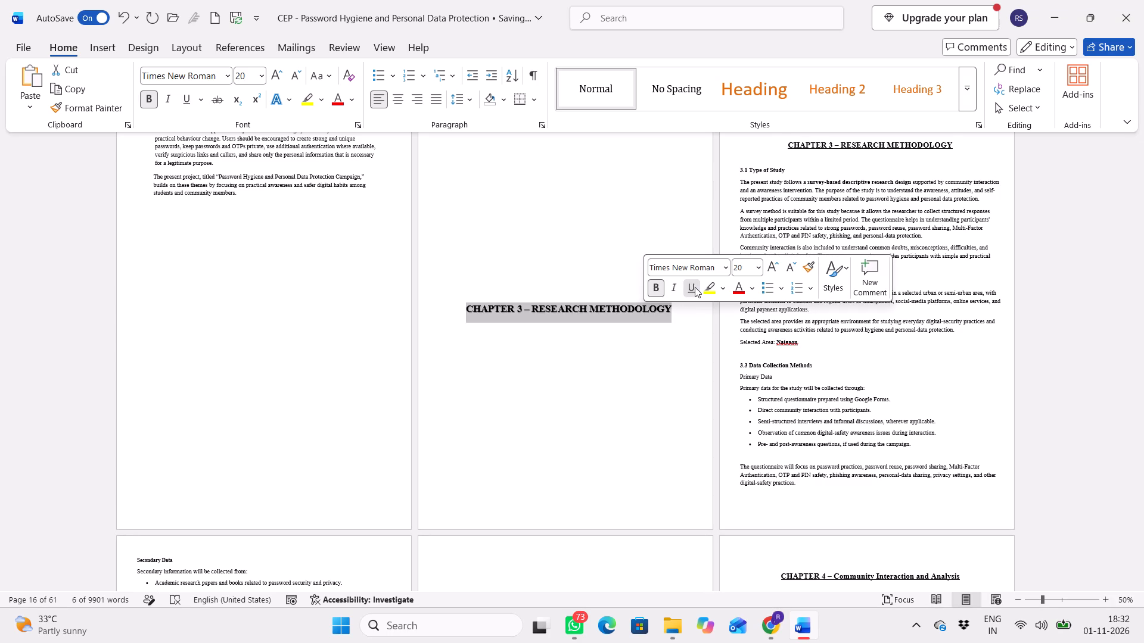
# Remove six leading spaces before the "CHAPTER 2 – LITERATURE REVIEW" title on its divider page.
pyautogui.scroll(6, 571, 252)
pyautogui.hscroll(-1, 571, 252)
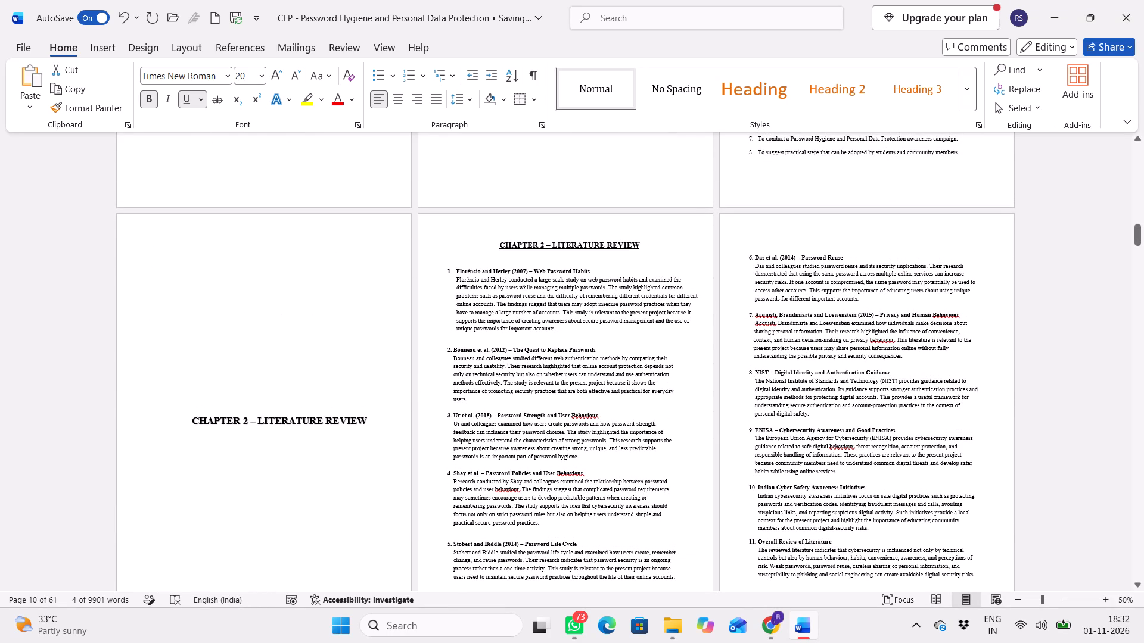
pyautogui.click(192, 422)
pyautogui.press('BackSpace')
pyautogui.press('BackSpace')
pyautogui.press('BackSpace')
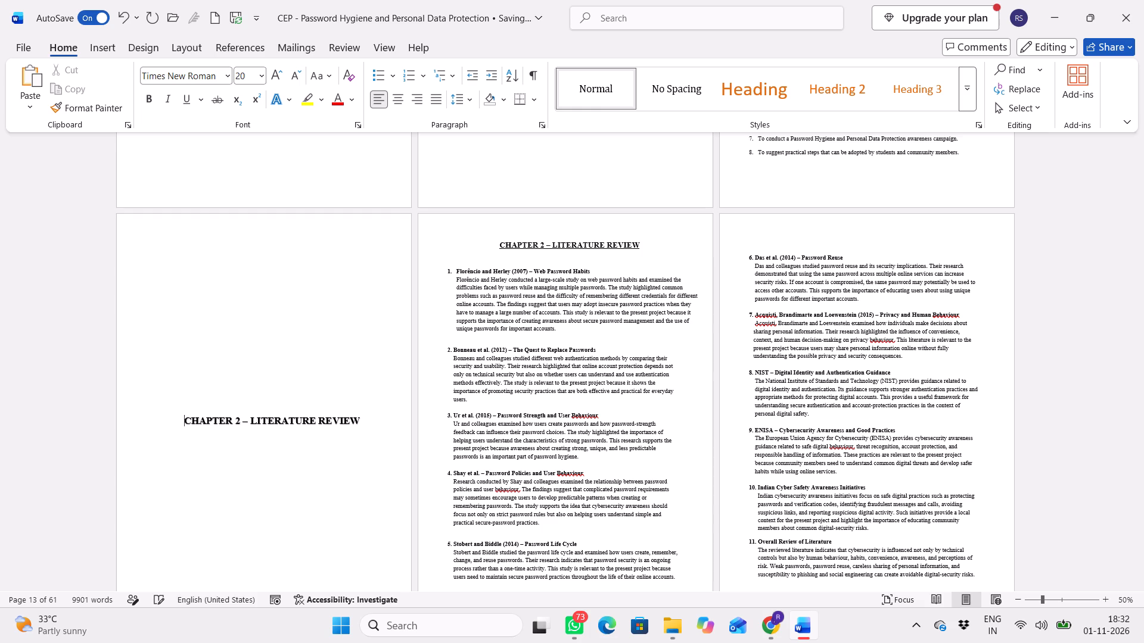
pyautogui.press('BackSpace')
pyautogui.press('BackSpace')
pyautogui.press('BackSpace')
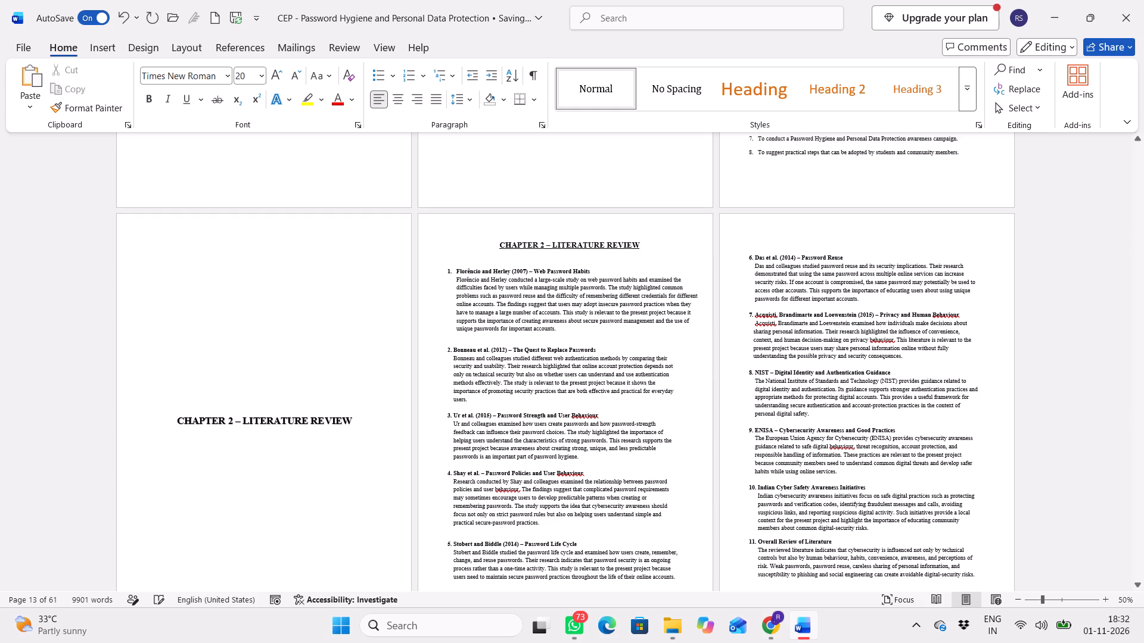
# Underline the "CHAPTER 2 – LITERATURE REVIEW" title on its divider page.
pyautogui.moveTo(178, 422); pyautogui.dragTo(328, 432)
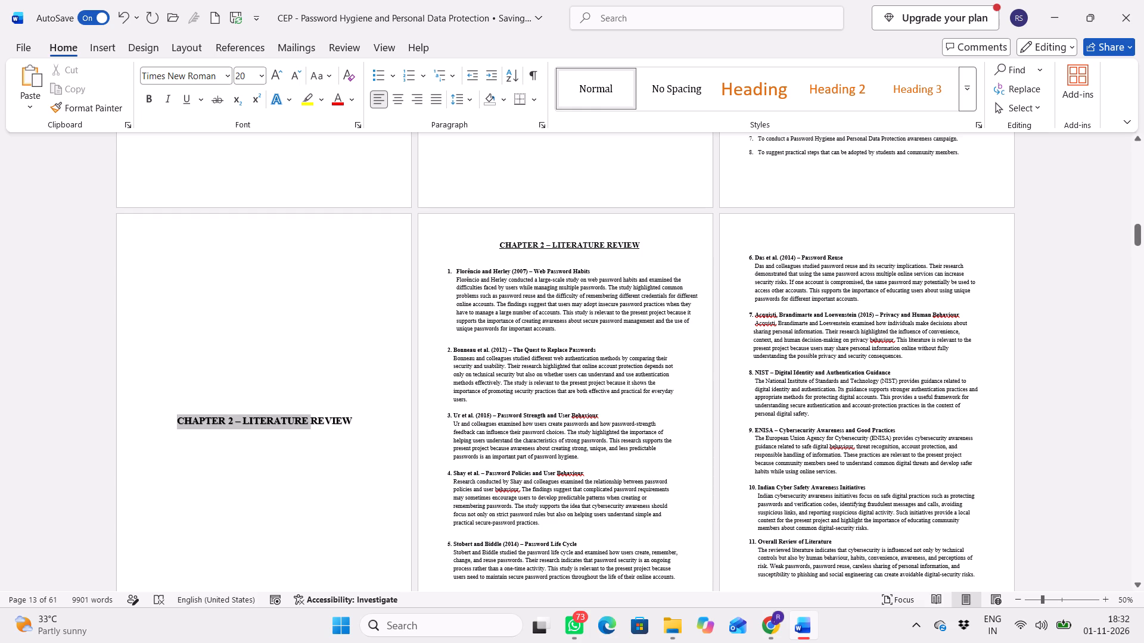
pyautogui.moveTo(328, 432); pyautogui.dragTo(343, 430)
pyautogui.click(388, 404)
# Underline the "CHAPTER 1 – INTRODUCTION" title on its divider page.
pyautogui.scroll(1, 388, 404)
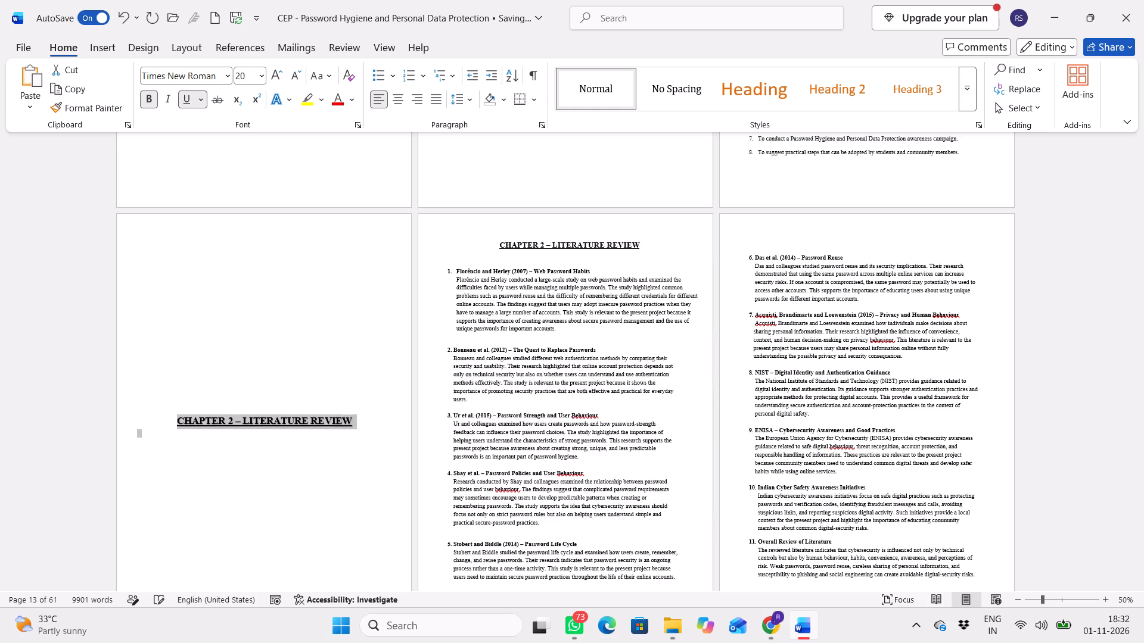
pyautogui.scroll(8, 388, 404)
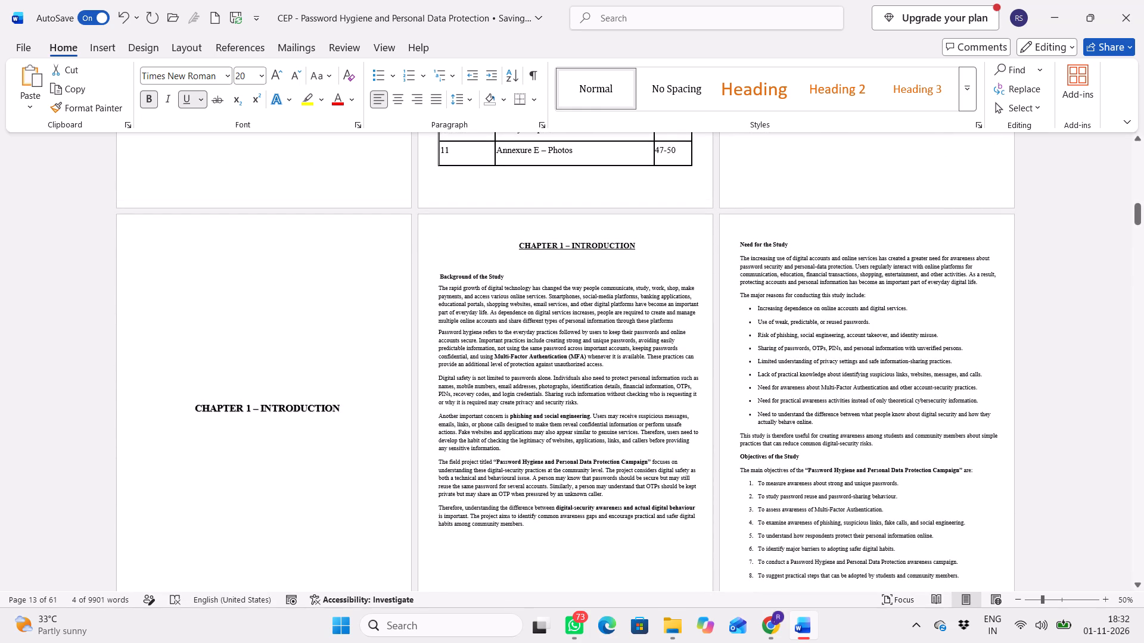
pyautogui.moveTo(197, 407); pyautogui.dragTo(298, 422)
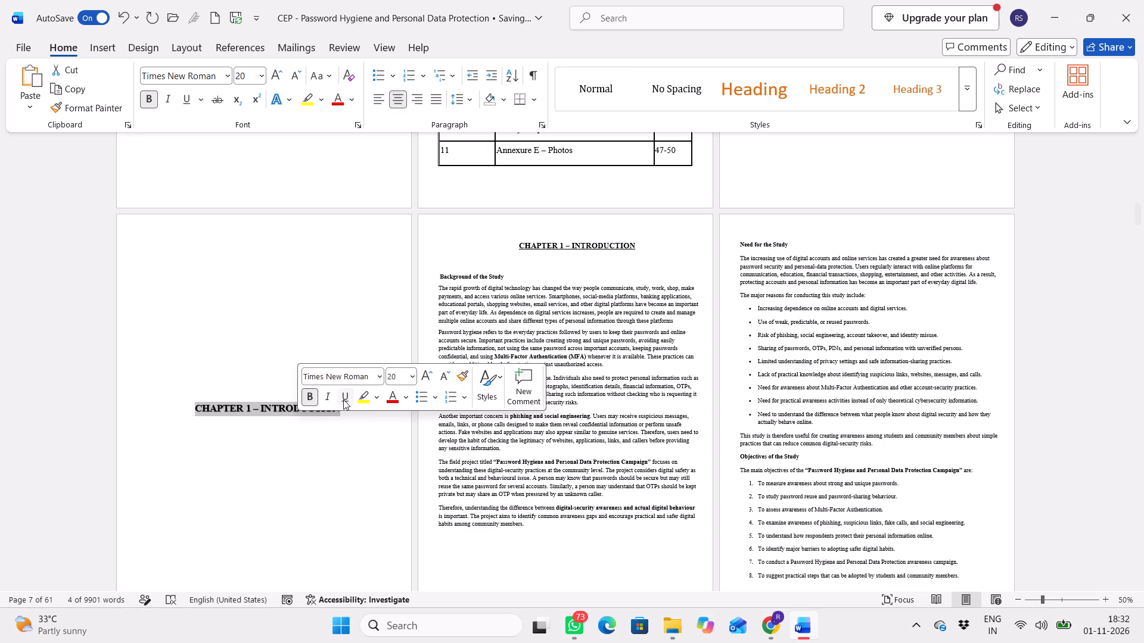
pyautogui.click(343, 399)
# Review the front matter from the cover and certificates to the Table of Contents and Table of diagrams.
pyautogui.scroll(9, 318, 331)
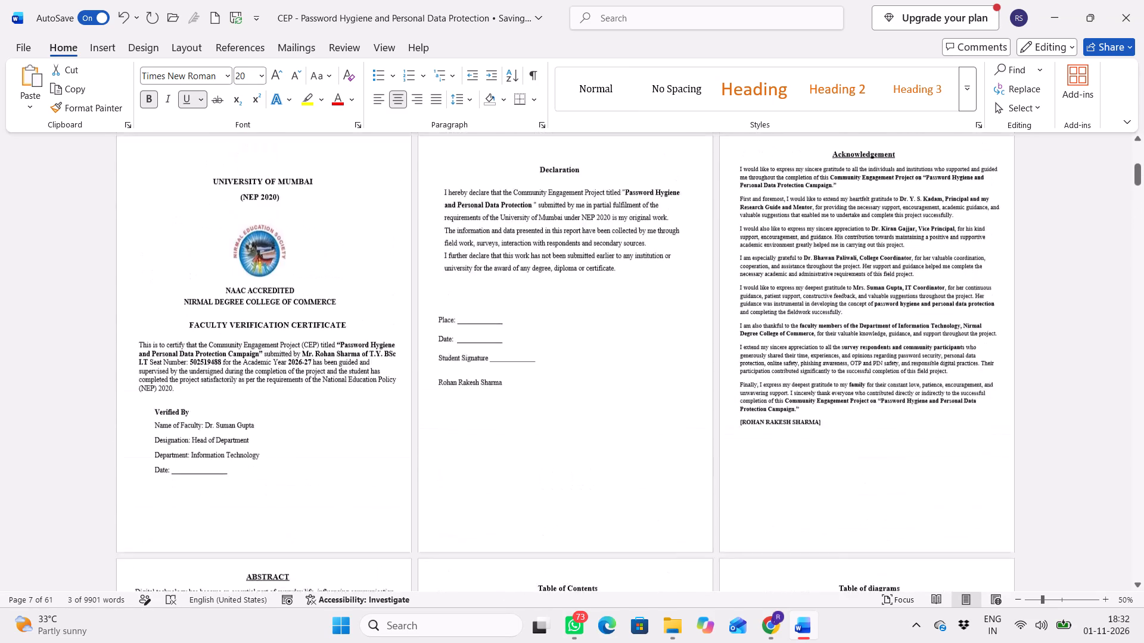
pyautogui.scroll(4, 318, 331)
pyautogui.scroll(-2, 318, 331)
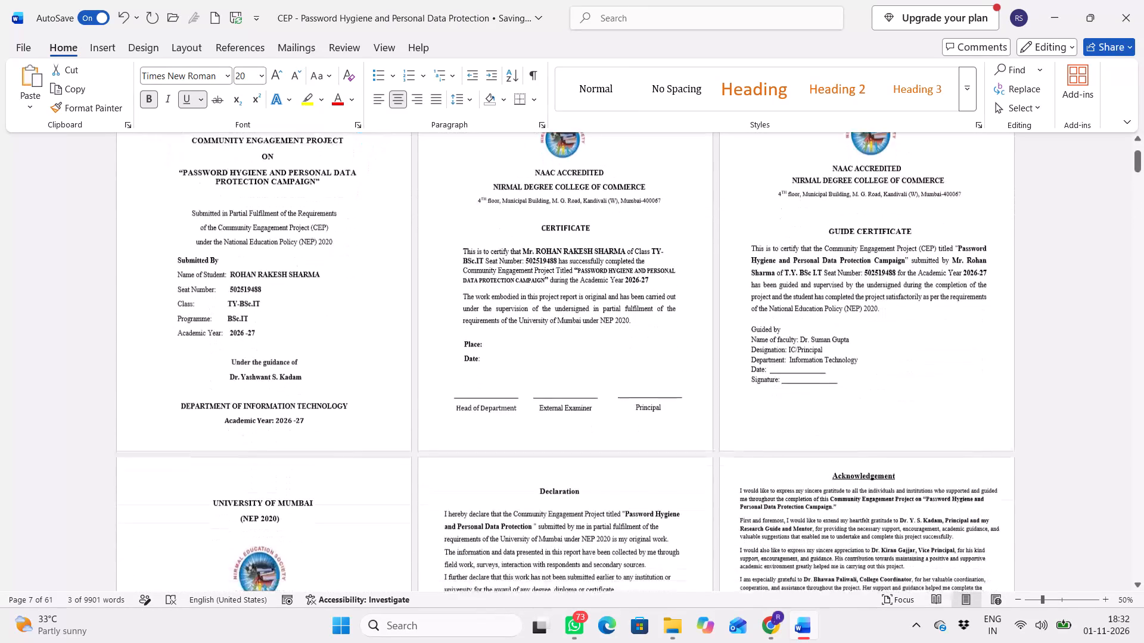
pyautogui.scroll(-8, 318, 331)
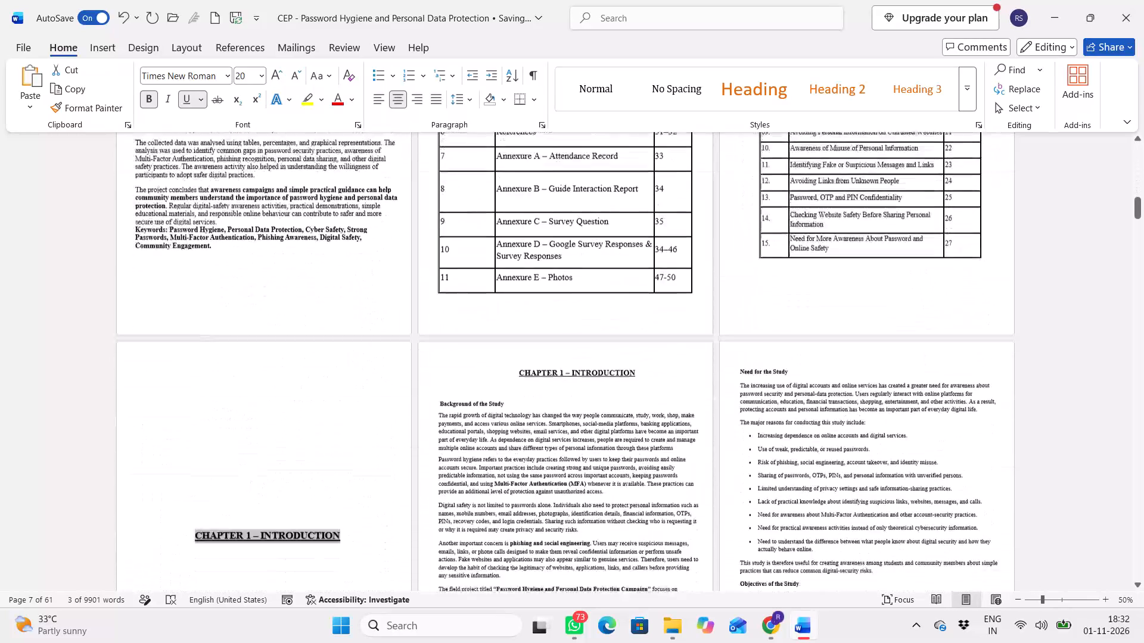
pyautogui.scroll(5, 318, 331)
pyautogui.scroll(-1, 318, 331)
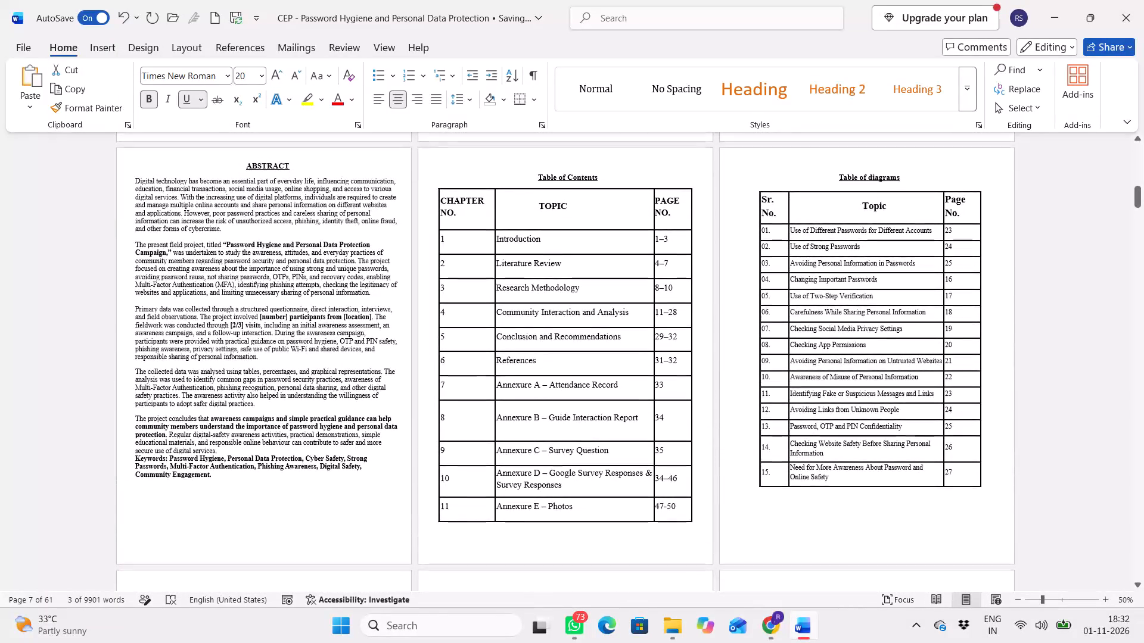
# Check the divider titles and page layout of Chapters 1 to 4 for consistent formatting.
pyautogui.scroll(-3, 318, 331)
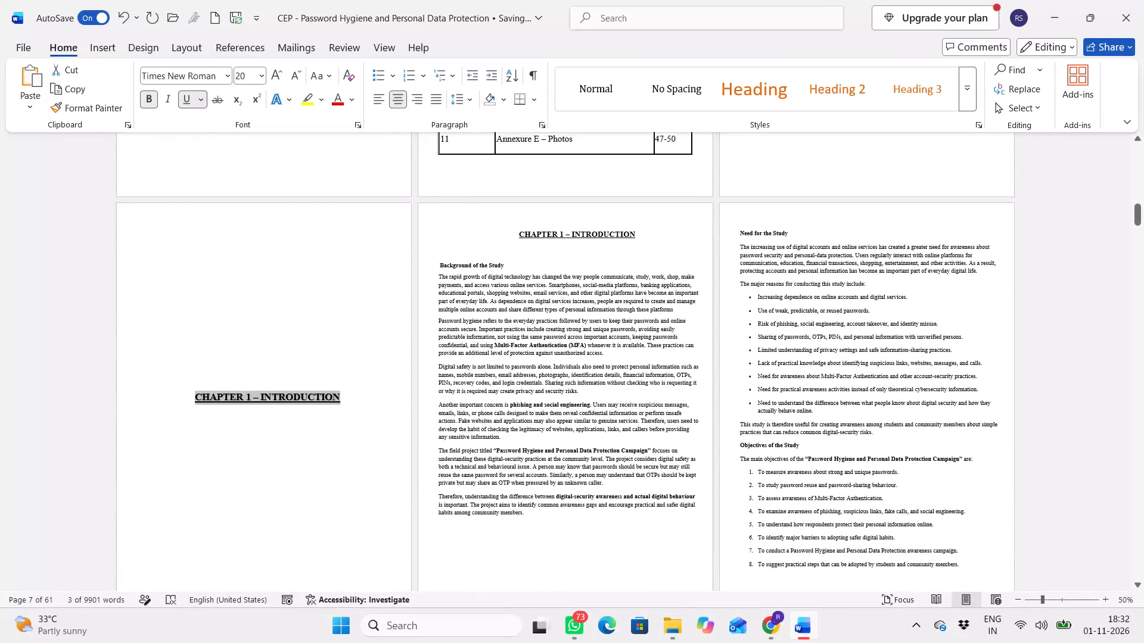
pyautogui.scroll(-5, 318, 331)
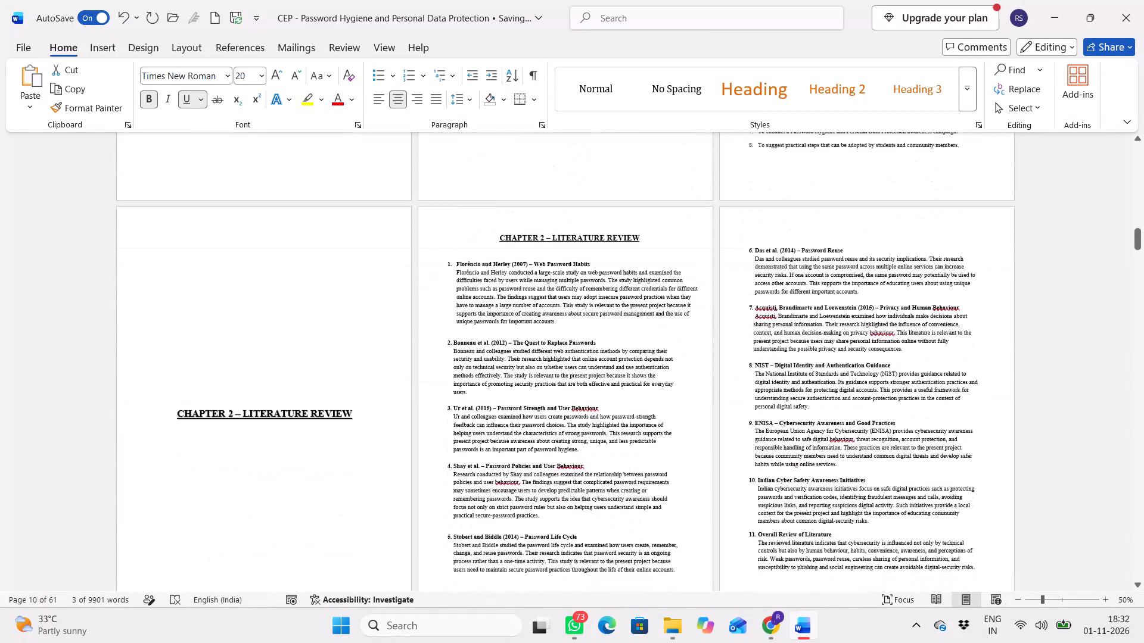
pyautogui.scroll(-7, 318, 331)
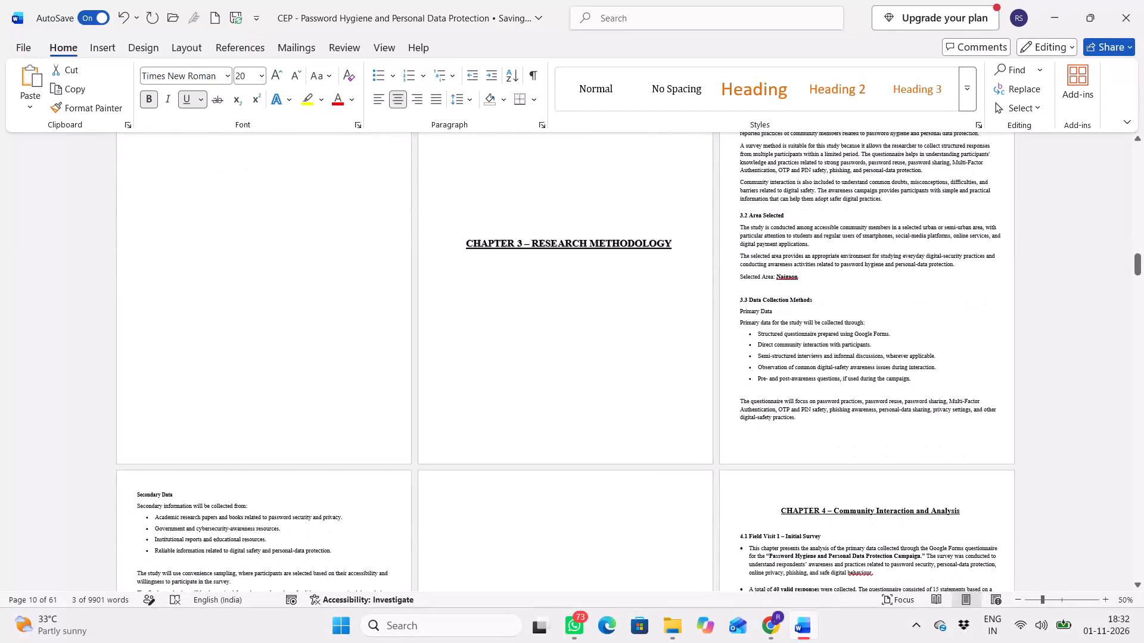
pyautogui.scroll(-5, 318, 331)
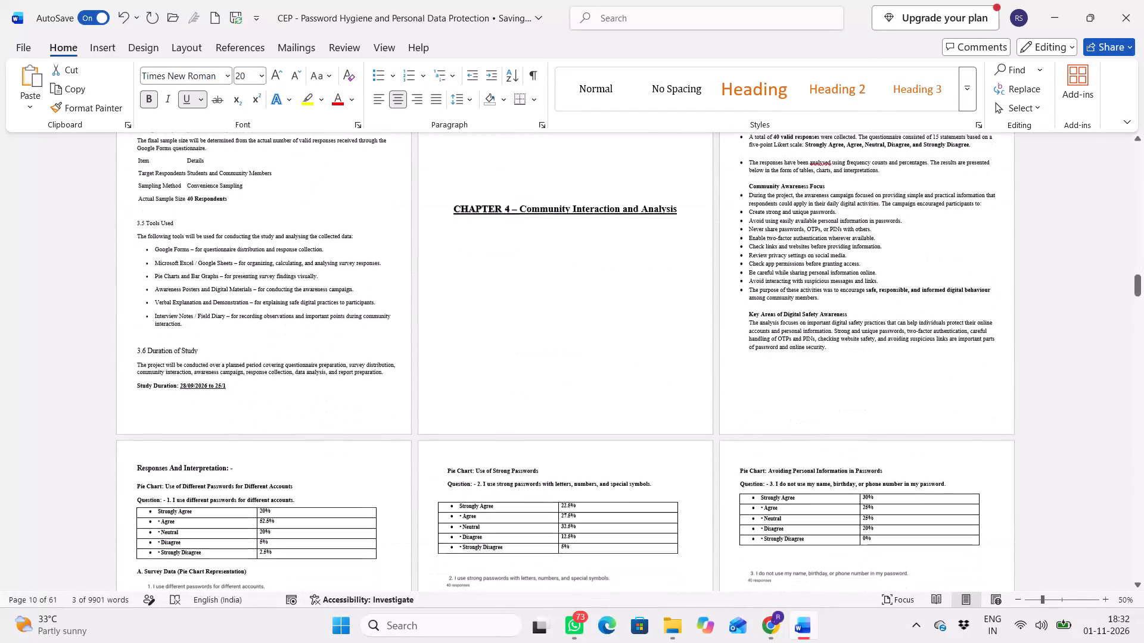
pyautogui.scroll(9, 318, 331)
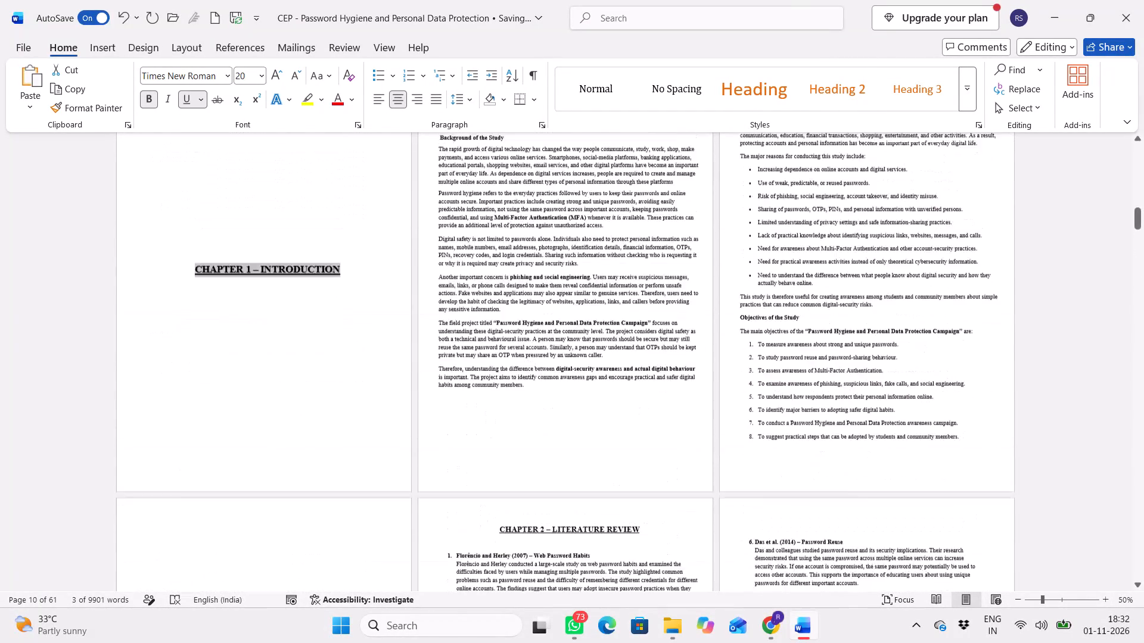
pyautogui.scroll(1, 318, 331)
pyautogui.scroll(-5, 318, 331)
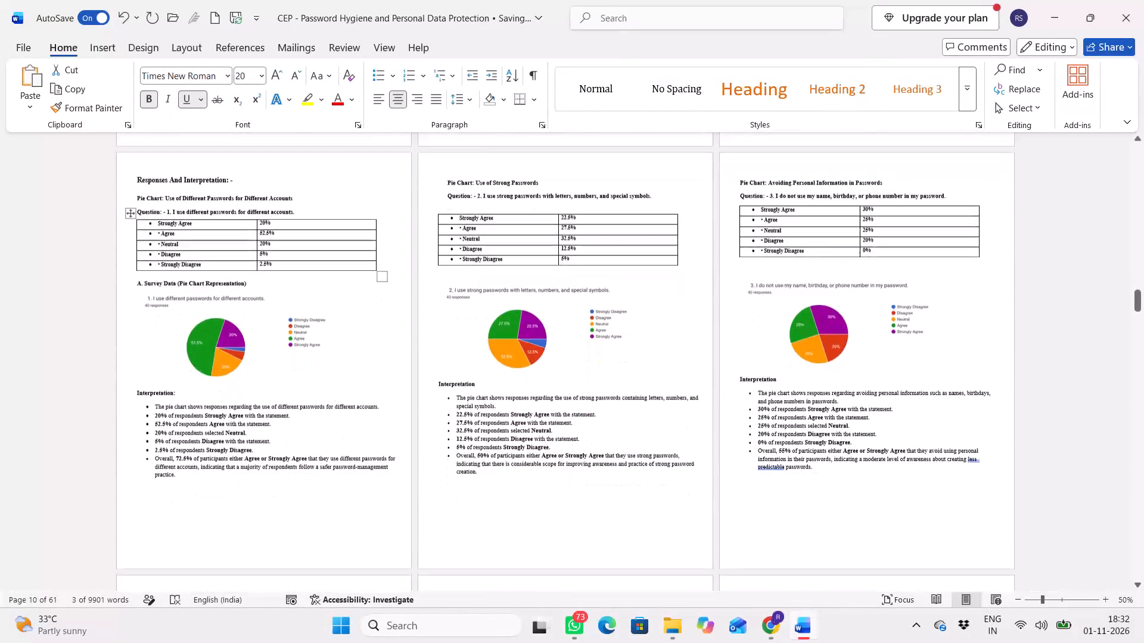
# Review the survey pie charts, Chapter 5 and REFERENCES dividers, annexures and photo pages through the end of the report.
pyautogui.scroll(-8, 318, 331)
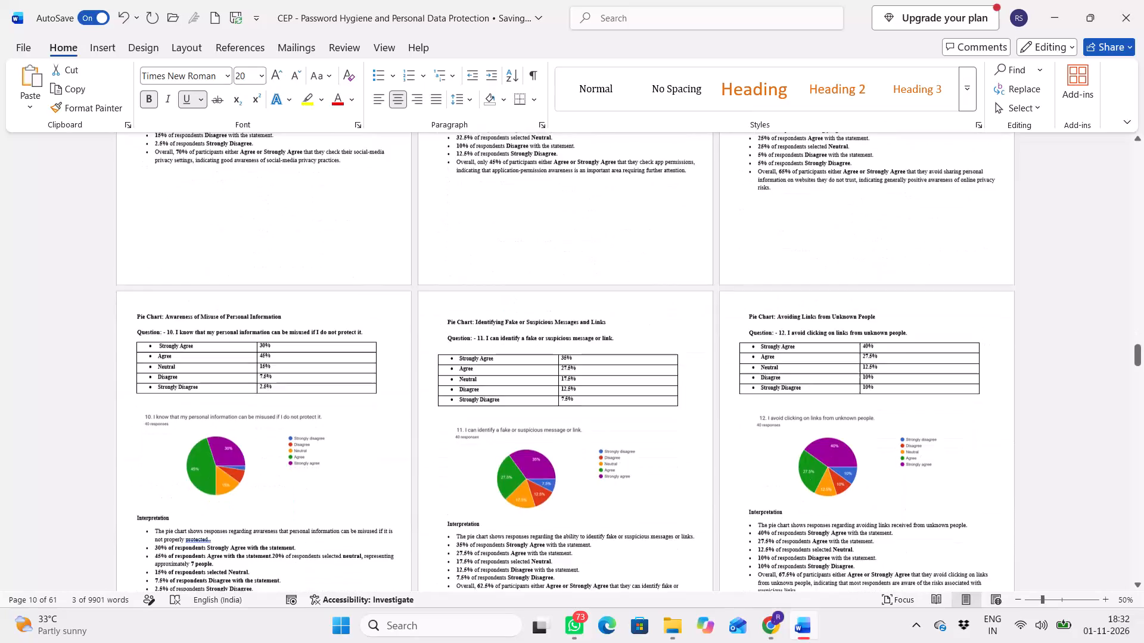
pyautogui.scroll(-7, 318, 331)
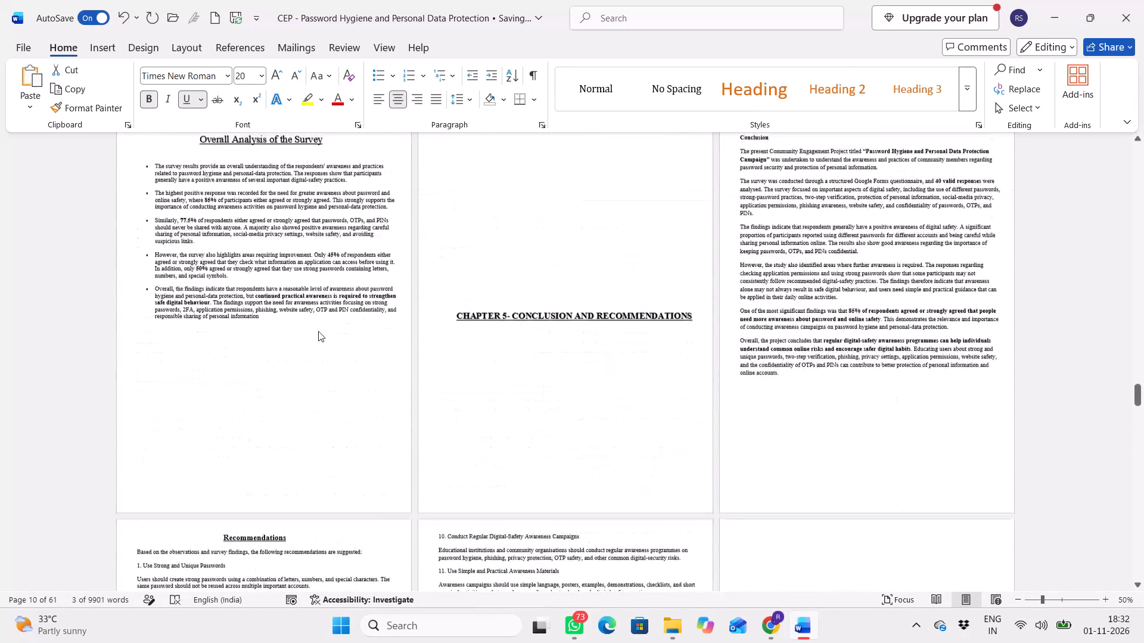
pyautogui.scroll(-1, 318, 331)
pyautogui.scroll(3, 318, 331)
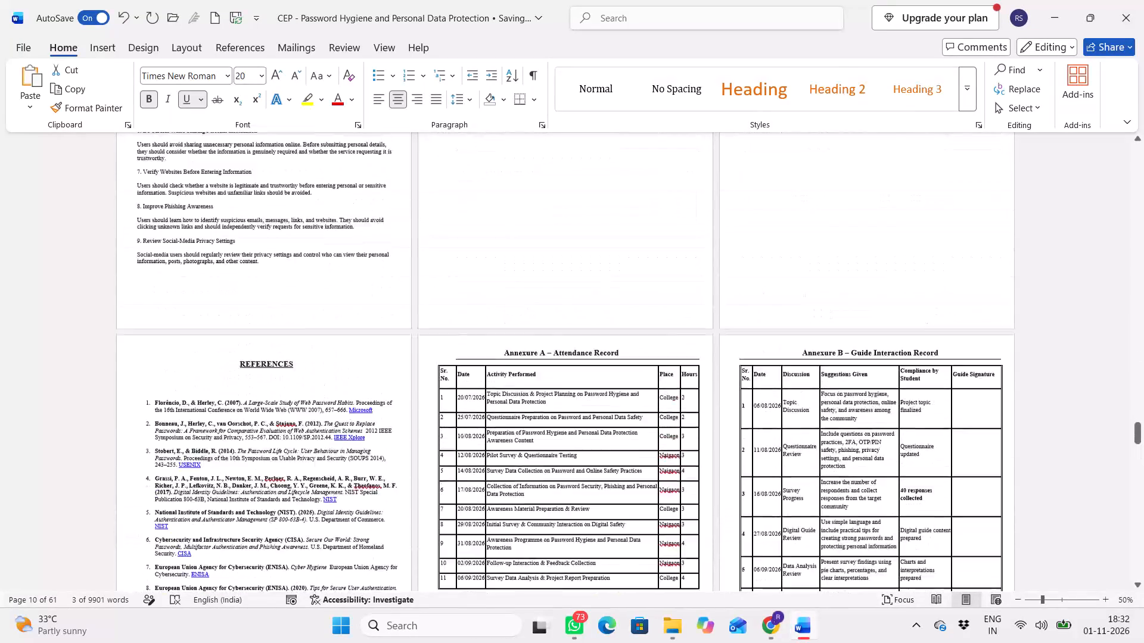
pyautogui.scroll(2, 318, 331)
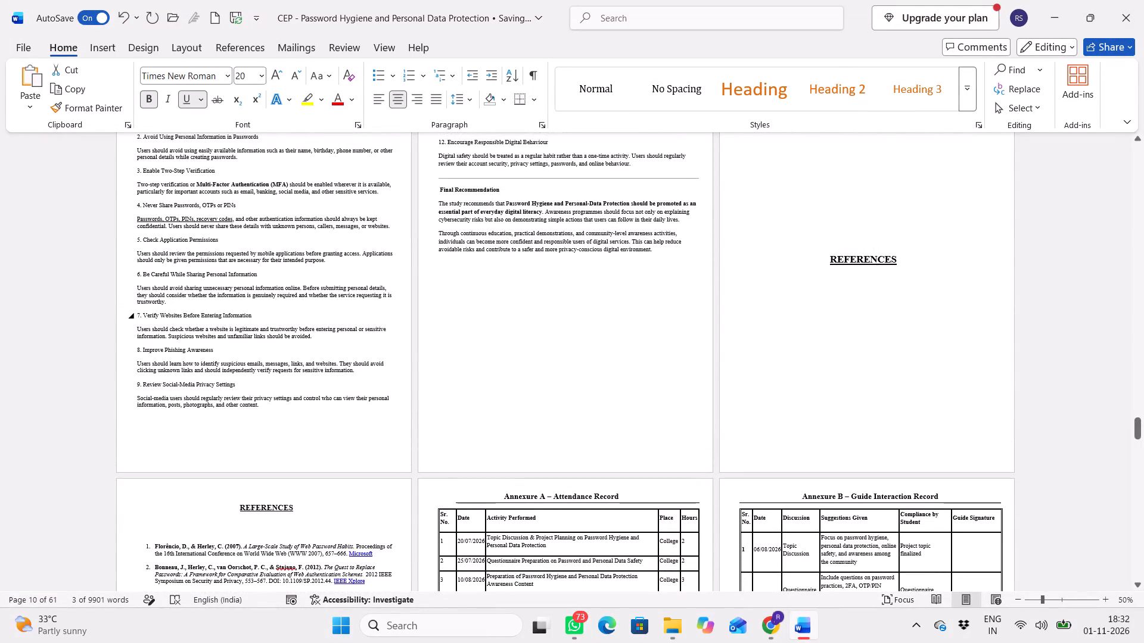
pyautogui.doubleClick(863, 258)
pyautogui.scroll(-5, 786, 332)
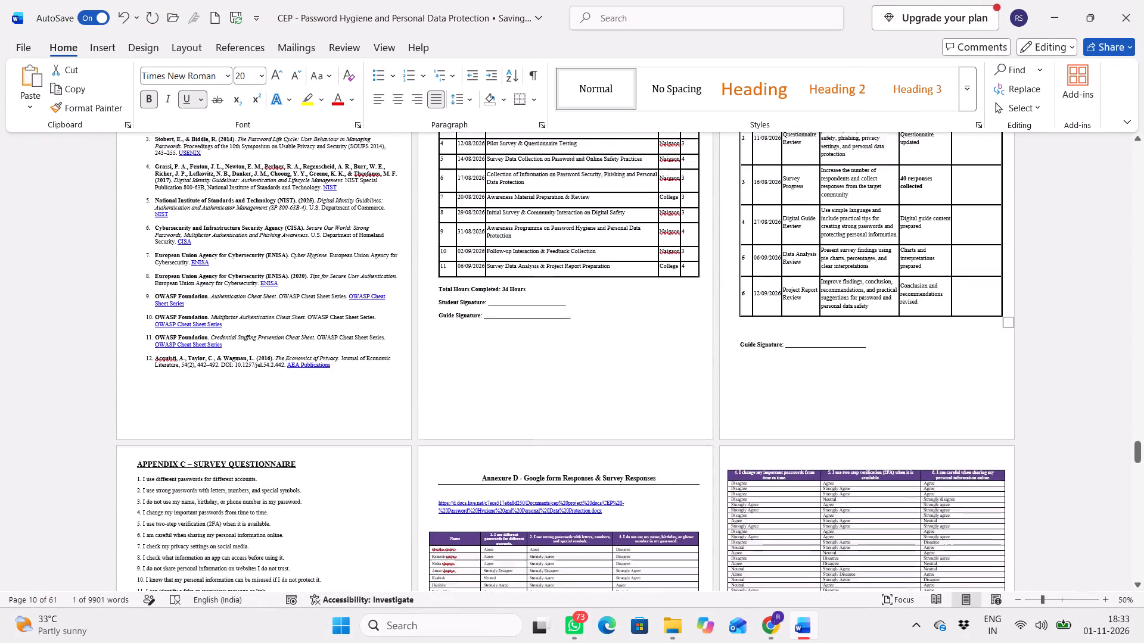
pyautogui.scroll(-7, 786, 332)
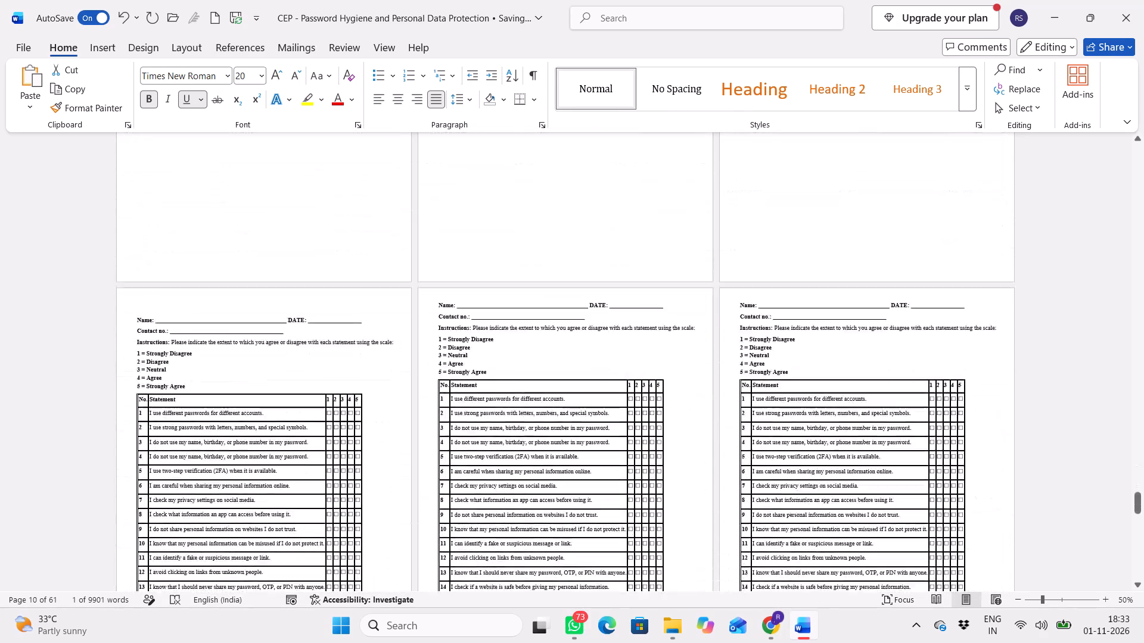
pyautogui.scroll(-16, 786, 332)
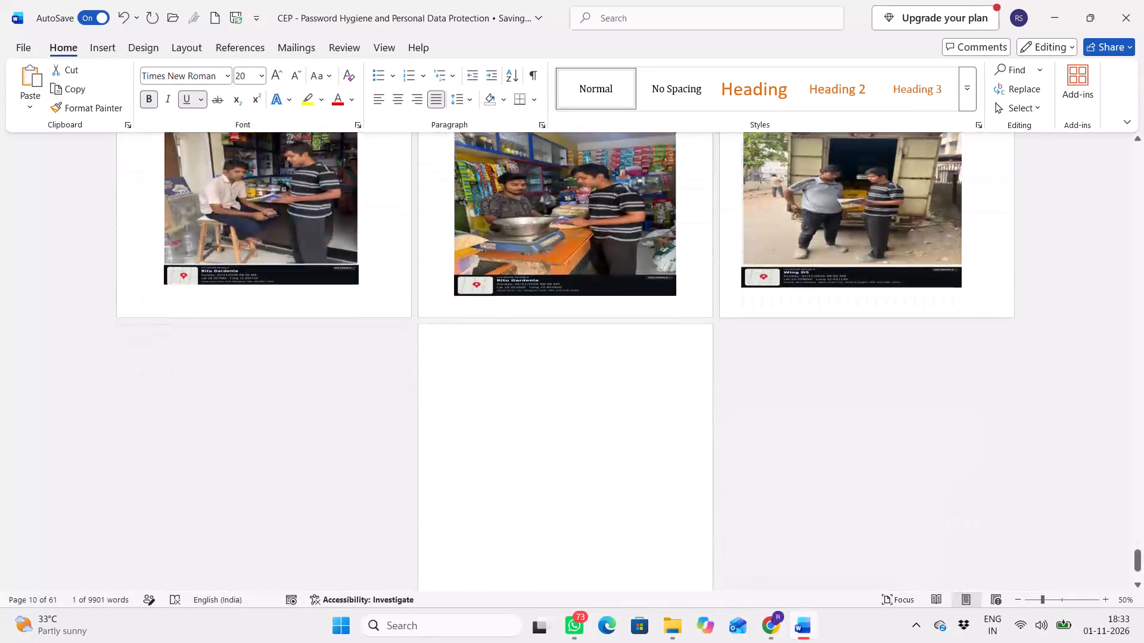
pyautogui.scroll(20, 786, 332)
pyautogui.scroll(20, 786, 332)
pyautogui.scroll(20, 786, 332)
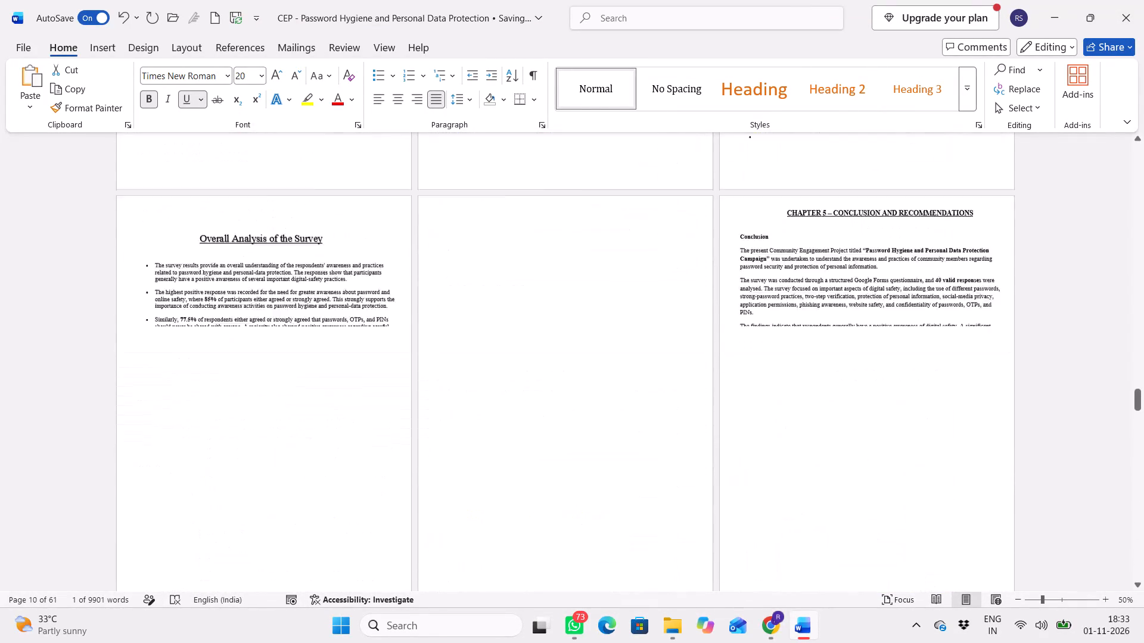
pyautogui.scroll(9, 786, 332)
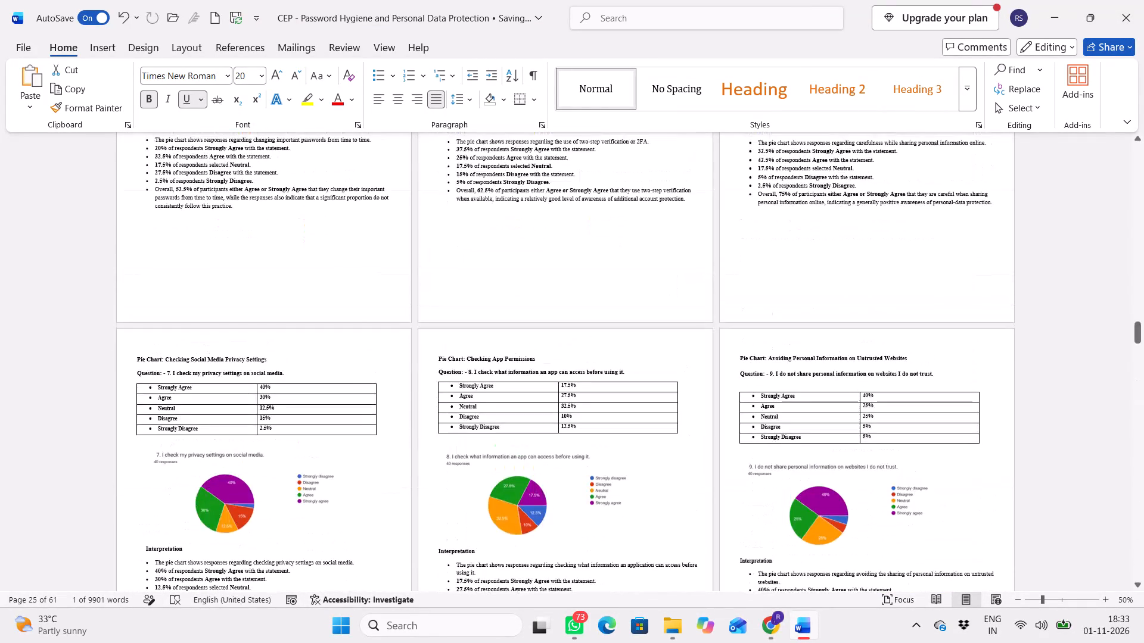
pyautogui.scroll(17, 786, 332)
pyautogui.scroll(14, 786, 332)
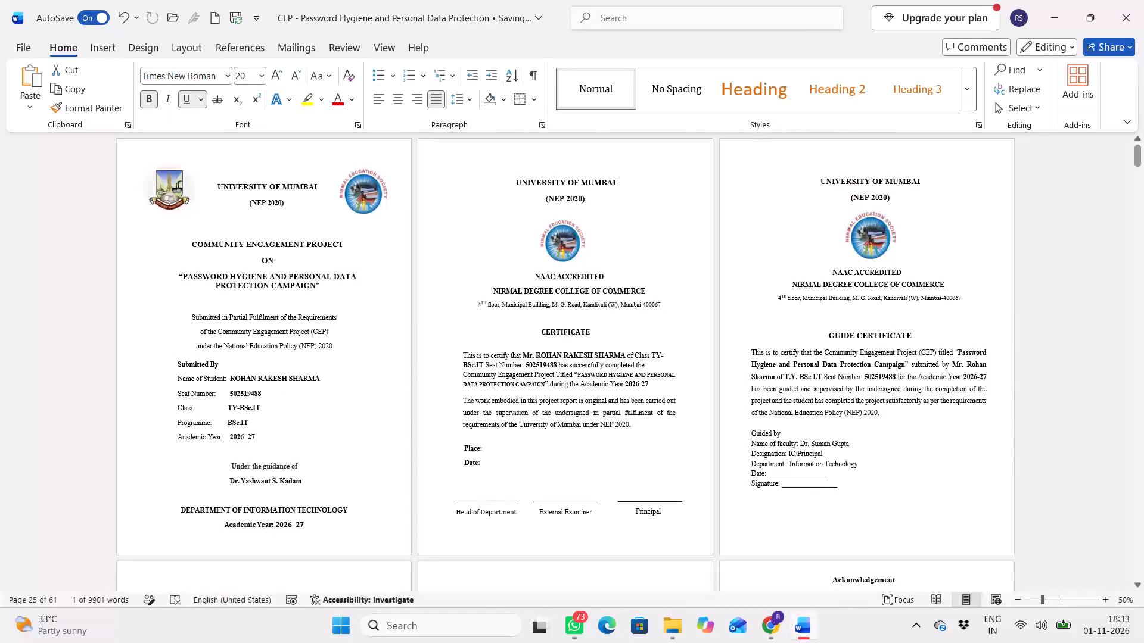
# Save the report.
pyautogui.hotkey('ctrl', 's')
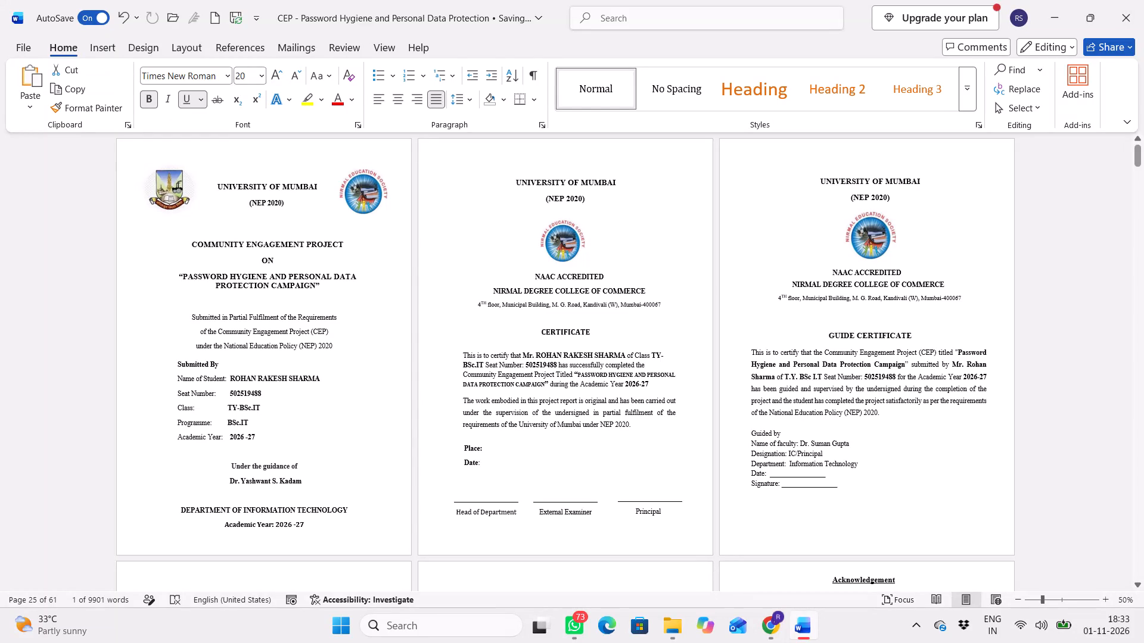
pyautogui.hotkey('ctrl', 's')
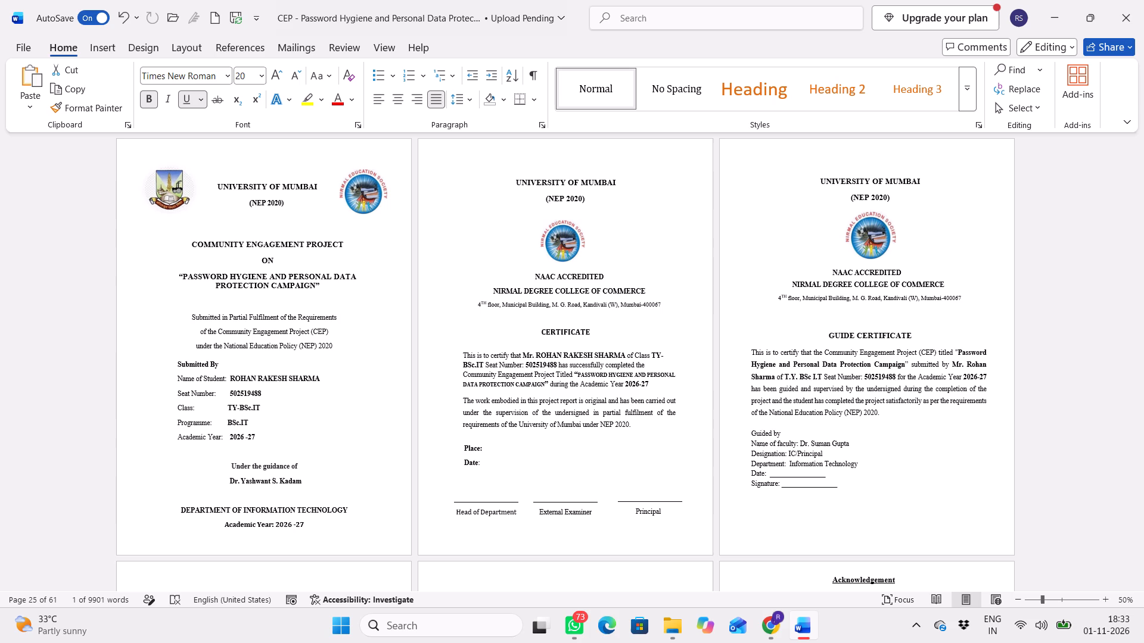
# Stretch the college logo on the CERTIFICATE page slightly upward toward the "(NEP 2020)" line.
pyautogui.click(572, 243)
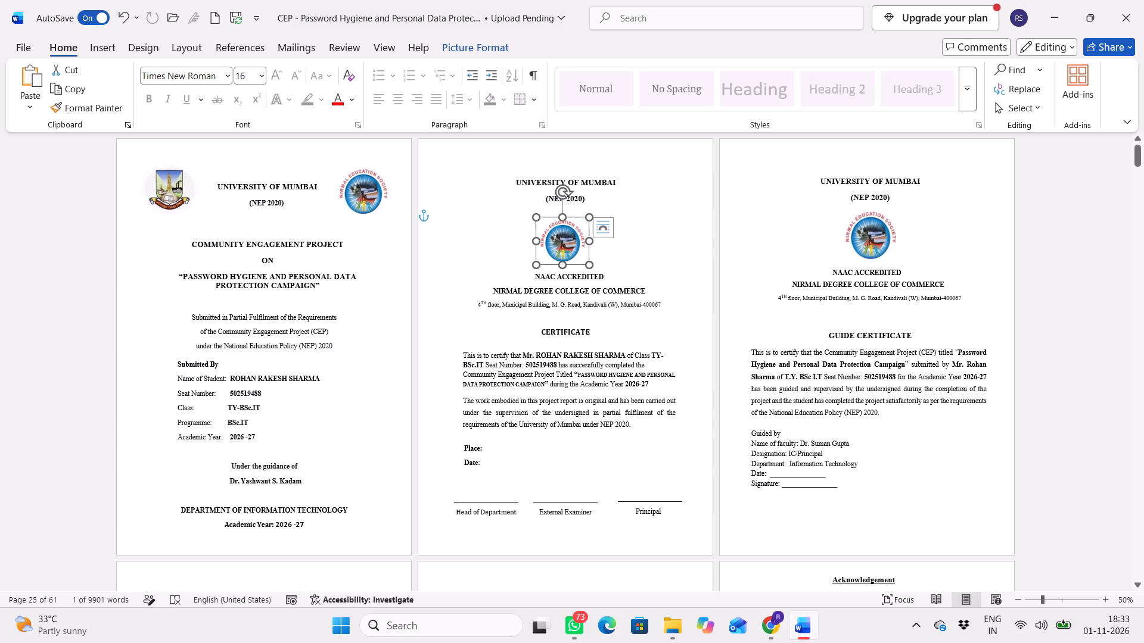
pyautogui.moveTo(559, 220); pyautogui.dragTo(561, 211)
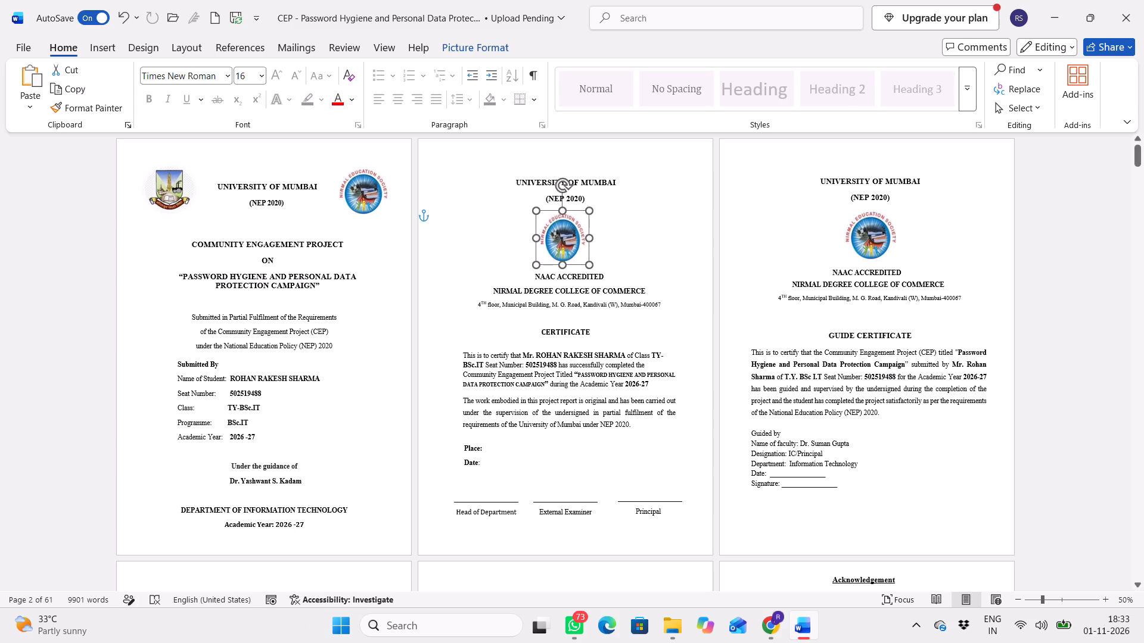
pyautogui.moveTo(561, 211); pyautogui.dragTo(560, 214)
pyautogui.click(677, 261)
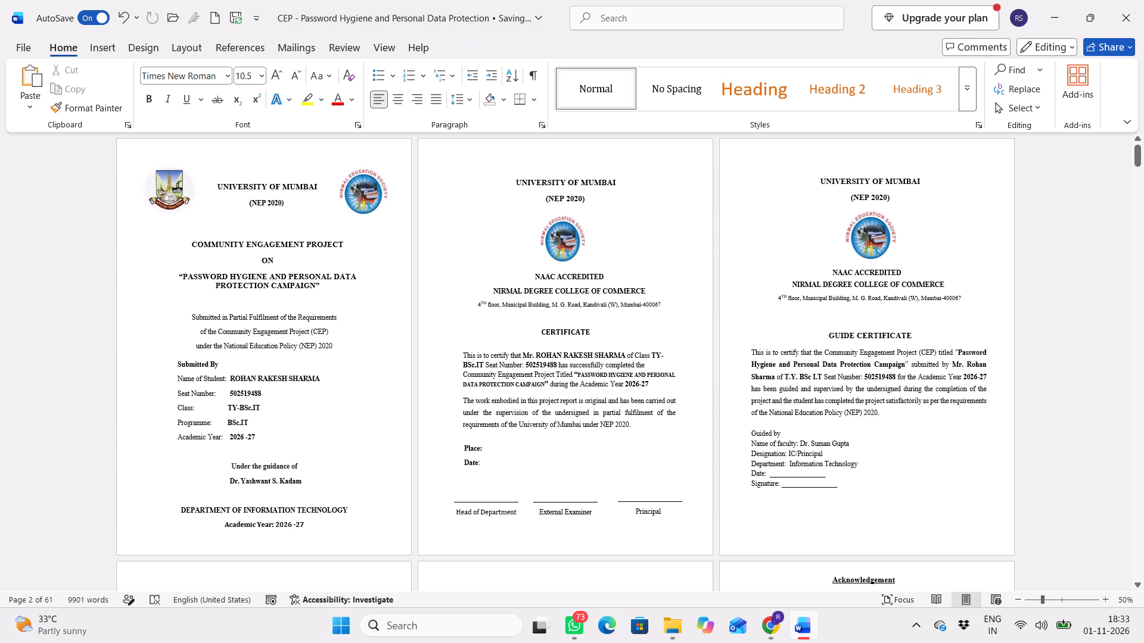
# Remove the extra blank space between the college address and the "GUIDE CERTIFICATE" heading.
pyautogui.scroll(-1, 677, 261)
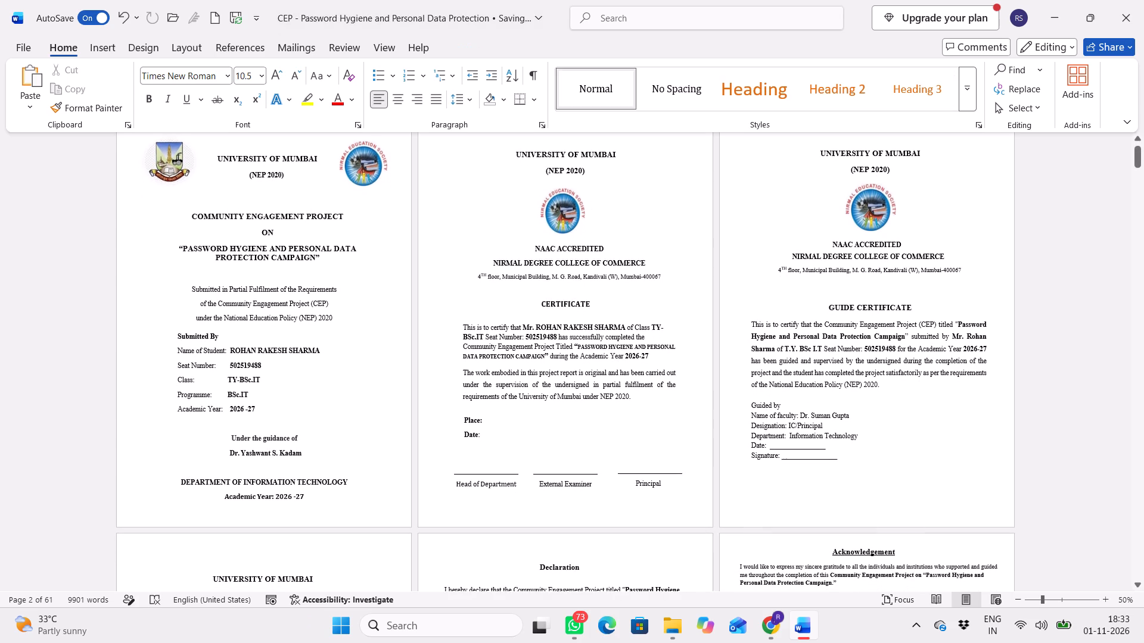
pyautogui.scroll(-1, 677, 261)
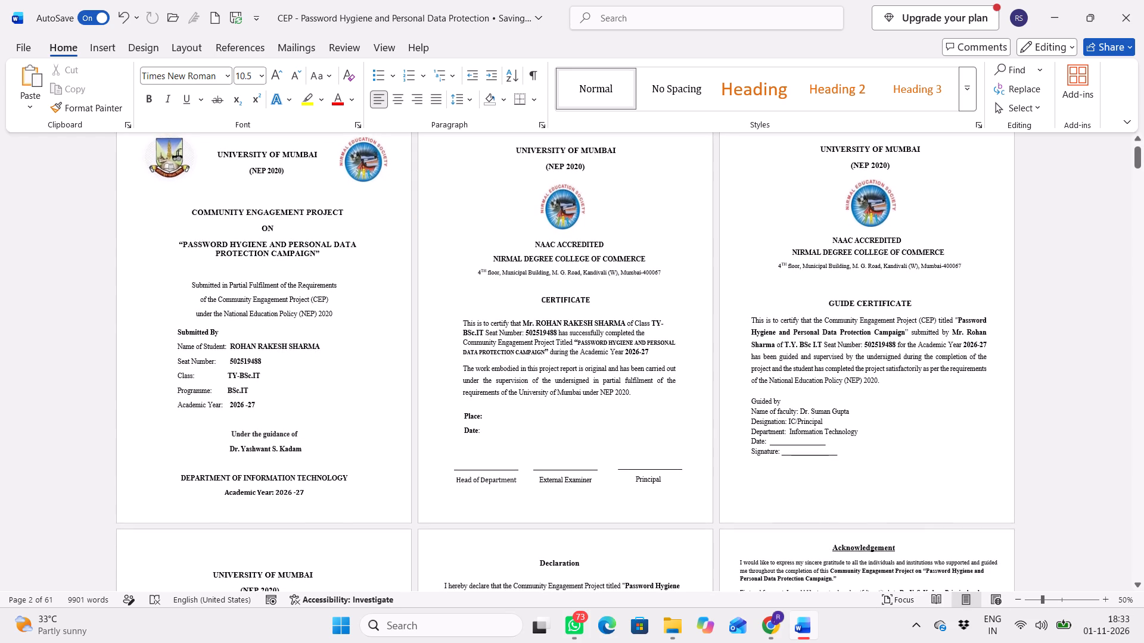
pyautogui.scroll(-2, 677, 261)
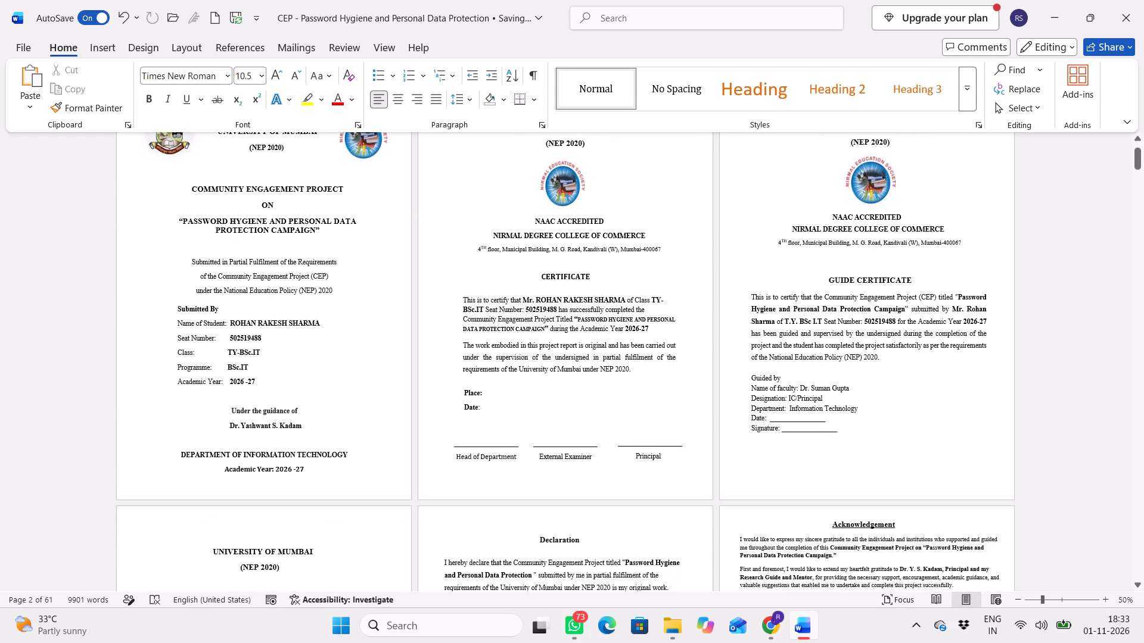
pyautogui.moveTo(829, 280); pyautogui.dragTo(924, 275)
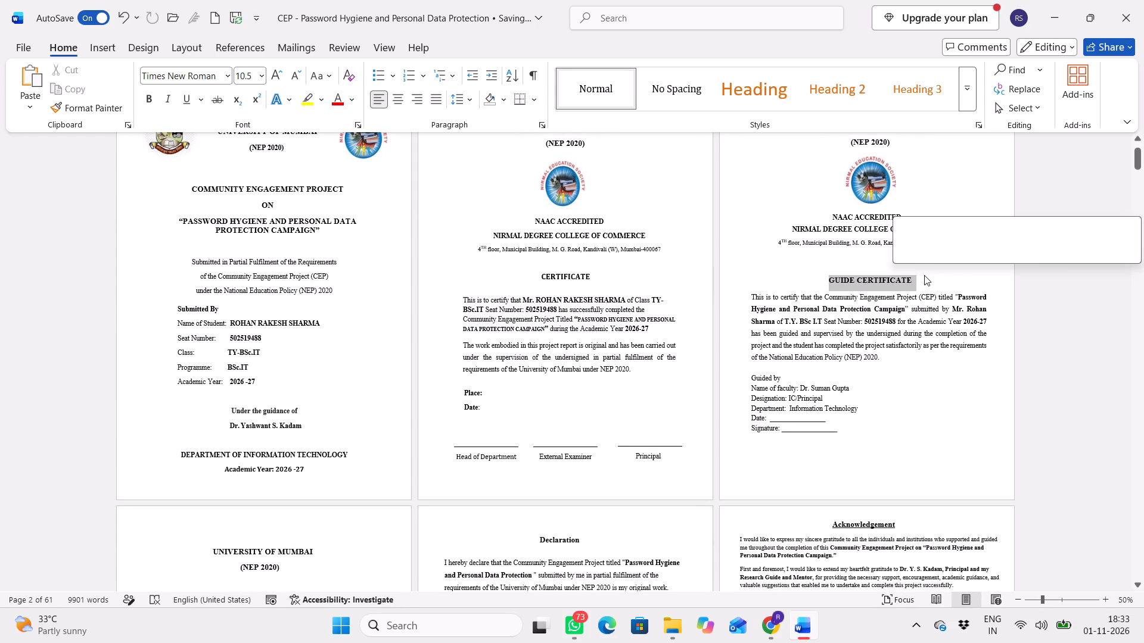
pyautogui.click(847, 257)
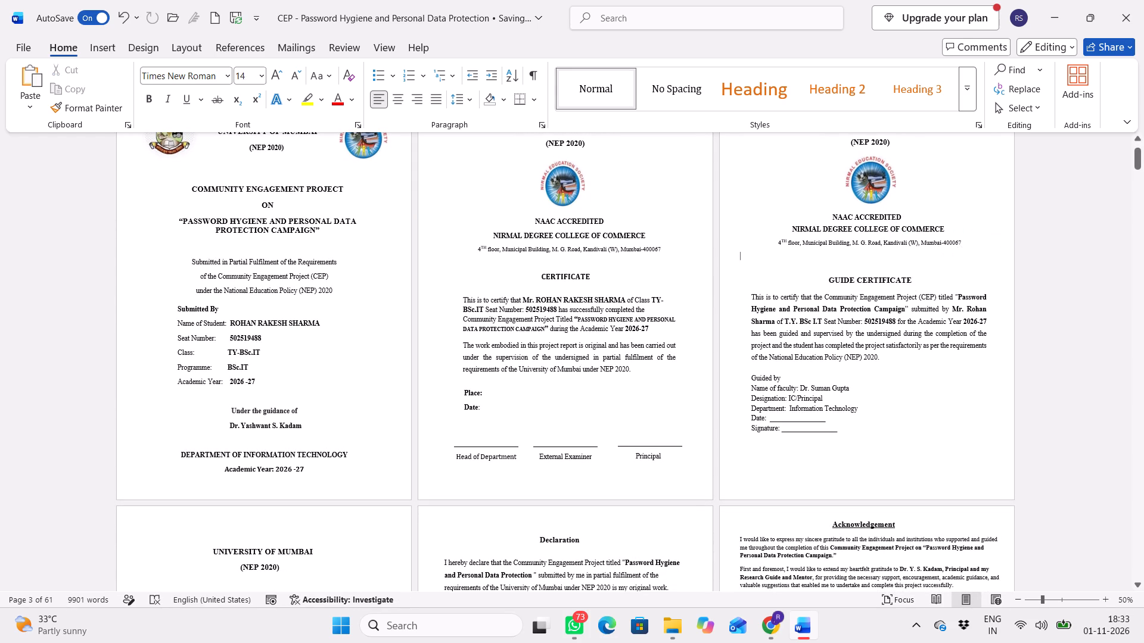
pyautogui.click(841, 264)
pyautogui.press('BackSpace')
pyautogui.press('BackSpace')
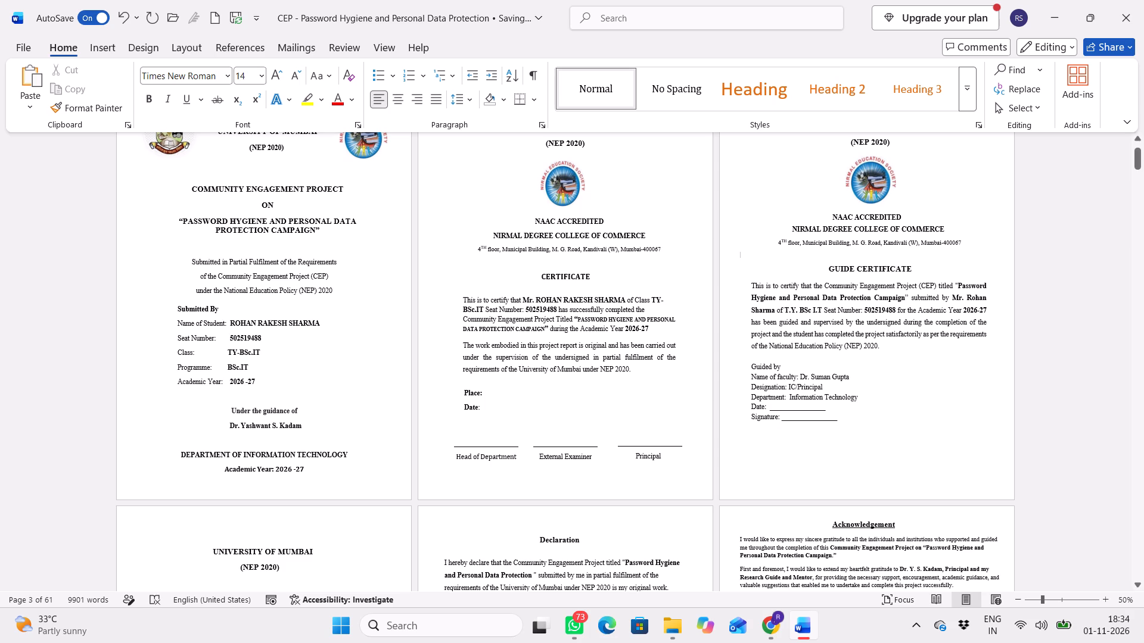
pyautogui.click(917, 277)
# Add a blank line between the "GUIDE CERTIFICATE" heading and the certificate paragraph below it.
pyautogui.press('Return')
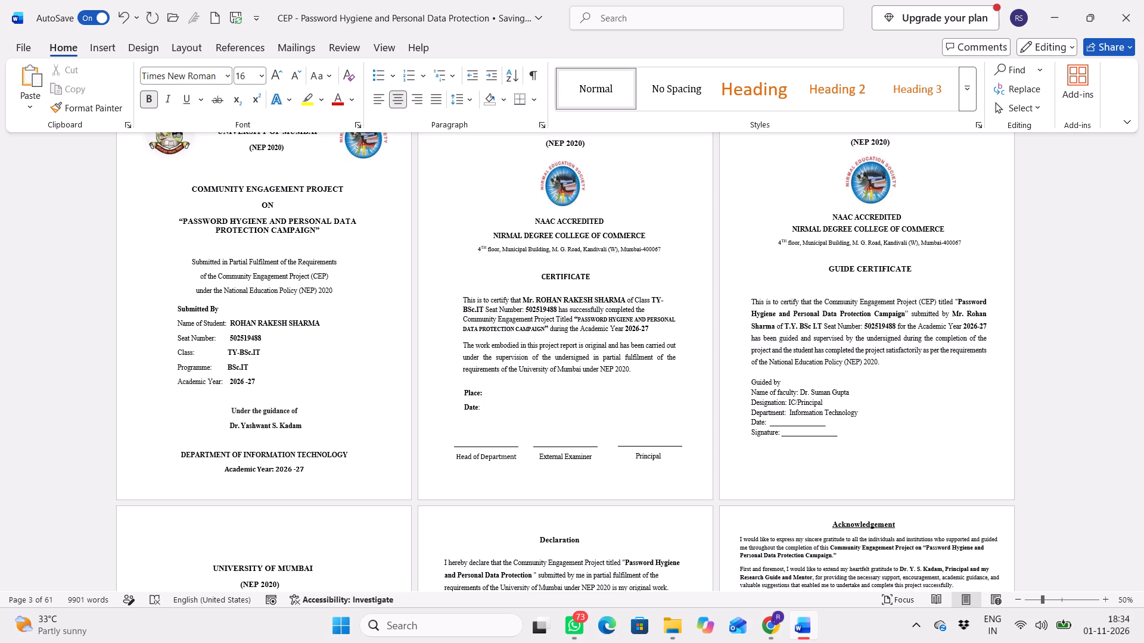
# Move the "Acknowledgement" heading down one line and indent it with spaces so it sits roughly centred above its text.
pyautogui.scroll(-3, 917, 277)
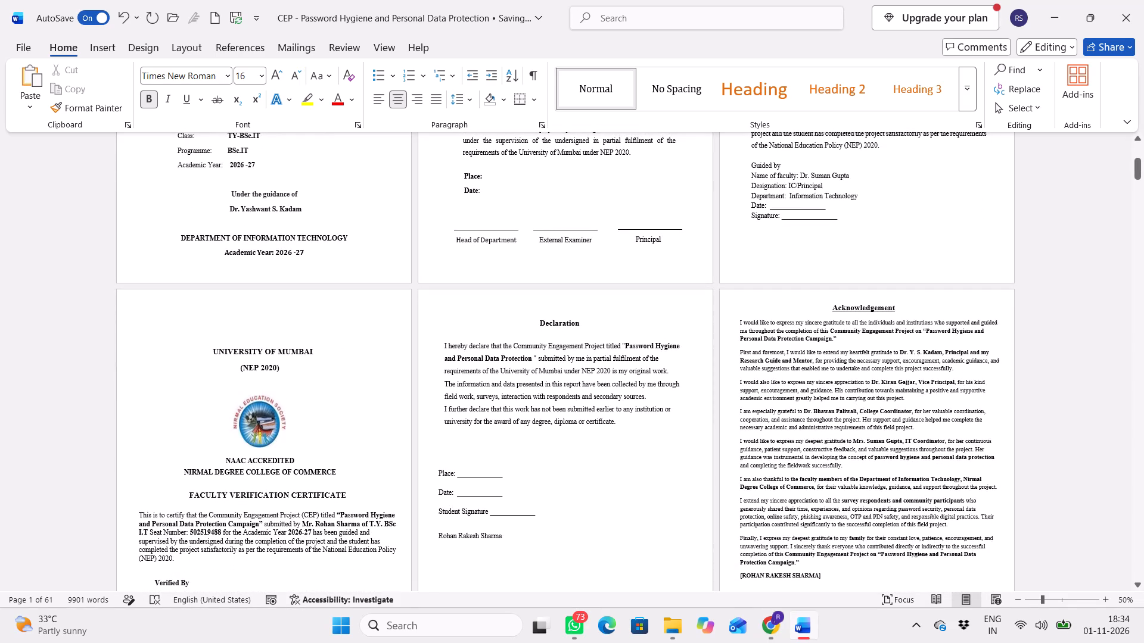
pyautogui.click(824, 298)
pyautogui.press('Return')
pyautogui.press('space')
pyautogui.press('space')
pyautogui.press('space')
pyautogui.press('space')
pyautogui.press('space')
pyautogui.press('space')
pyautogui.press('space')
pyautogui.press('space')
pyautogui.press('space')
pyautogui.press('space')
pyautogui.press('space')
pyautogui.press('space')
pyautogui.press('space')
pyautogui.press('space')
pyautogui.press('space')
pyautogui.press('space')
pyautogui.press('space')
pyautogui.press('space')
pyautogui.press('space')
pyautogui.press('space')
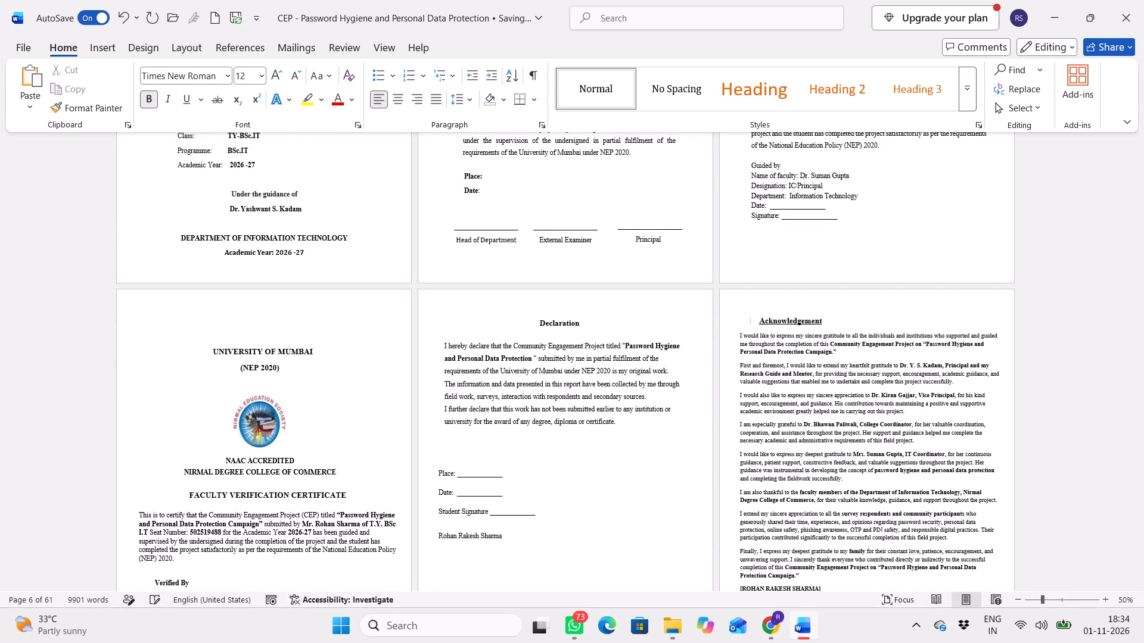
pyautogui.press('space')
pyautogui.press('space')
pyautogui.press('space')
pyautogui.press('space')
pyautogui.press('space')
pyautogui.press('space')
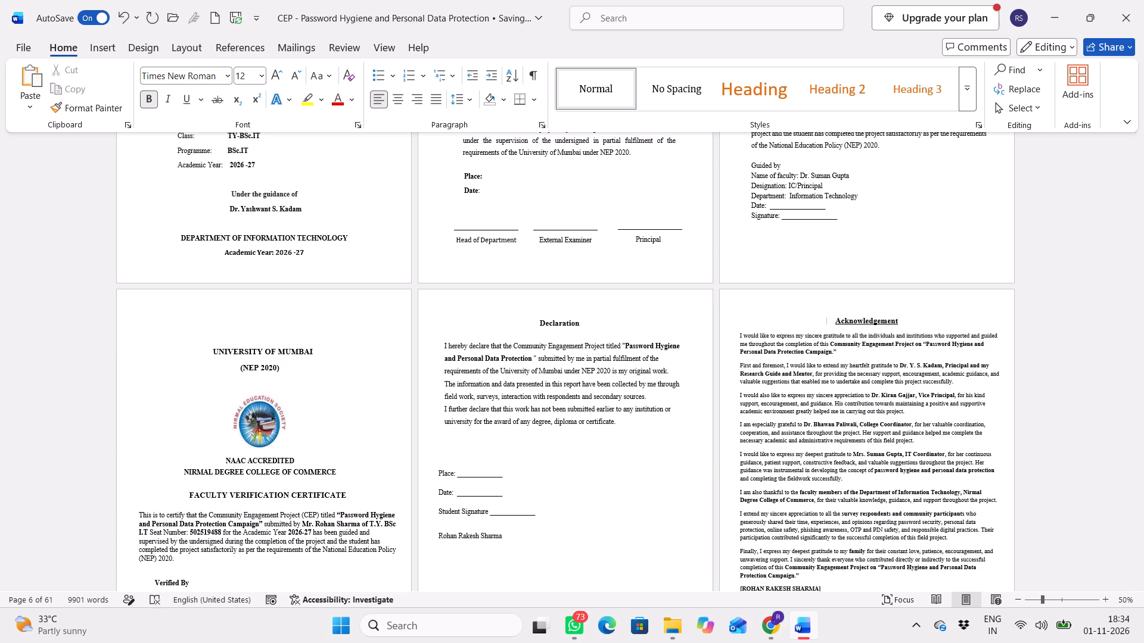
pyautogui.press('BackSpace')
pyautogui.press('BackSpace')
pyautogui.press('BackSpace')
pyautogui.press('space')
# Review the layout of the pages from the Abstract, contents and diagrams tables through the start of Chapter 4.
pyautogui.scroll(-4, 824, 298)
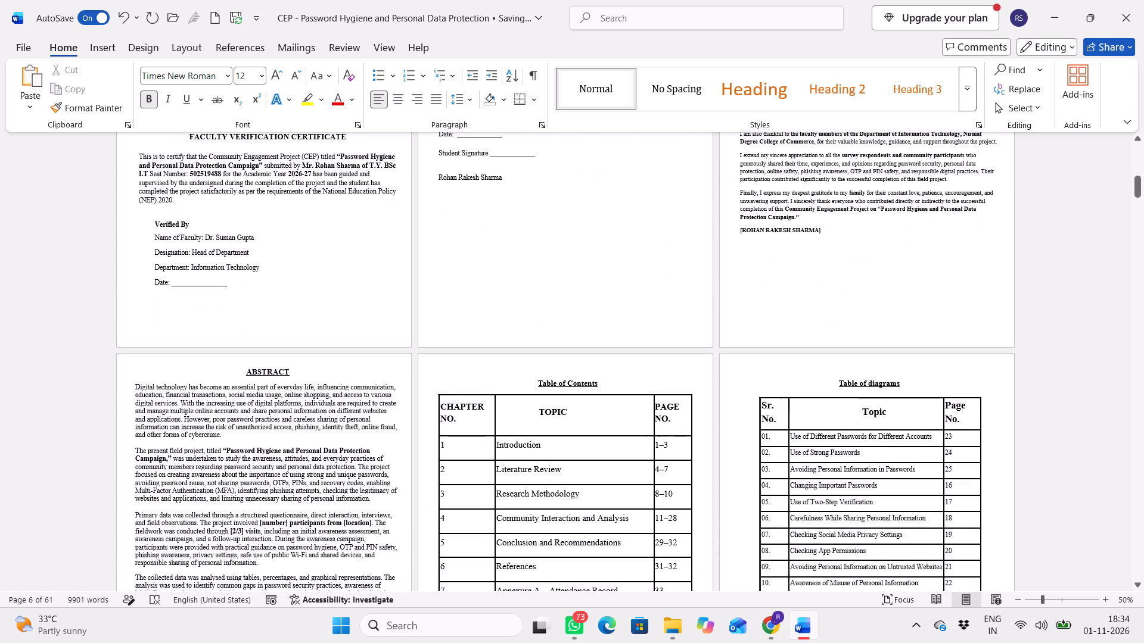
pyautogui.scroll(-3, 824, 298)
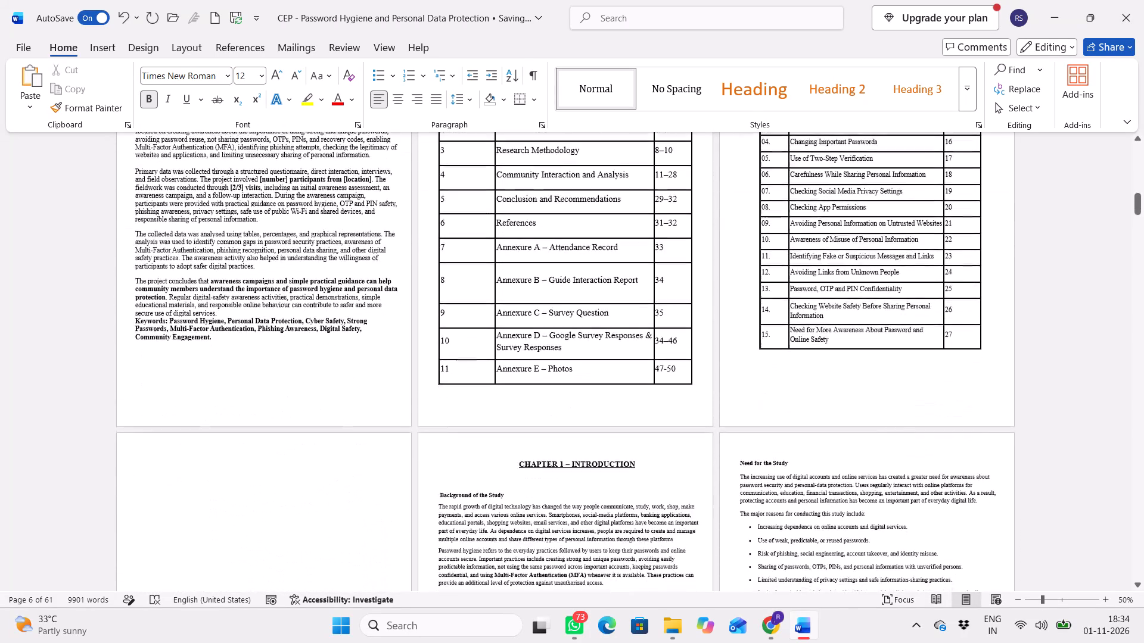
pyautogui.scroll(-5, 824, 298)
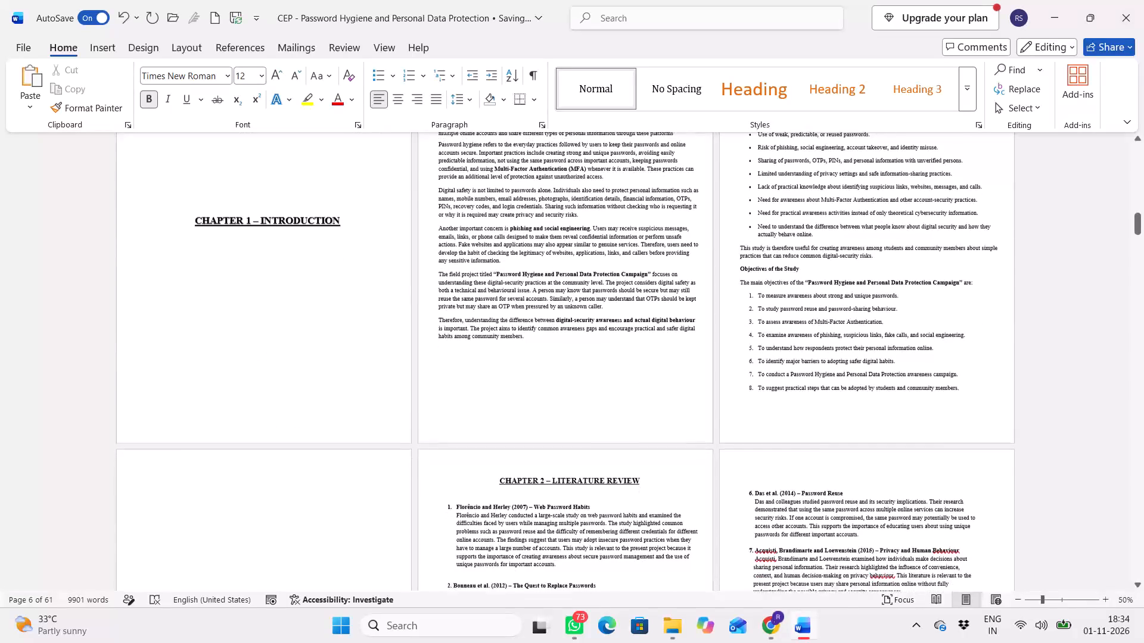
pyautogui.scroll(-4, 824, 298)
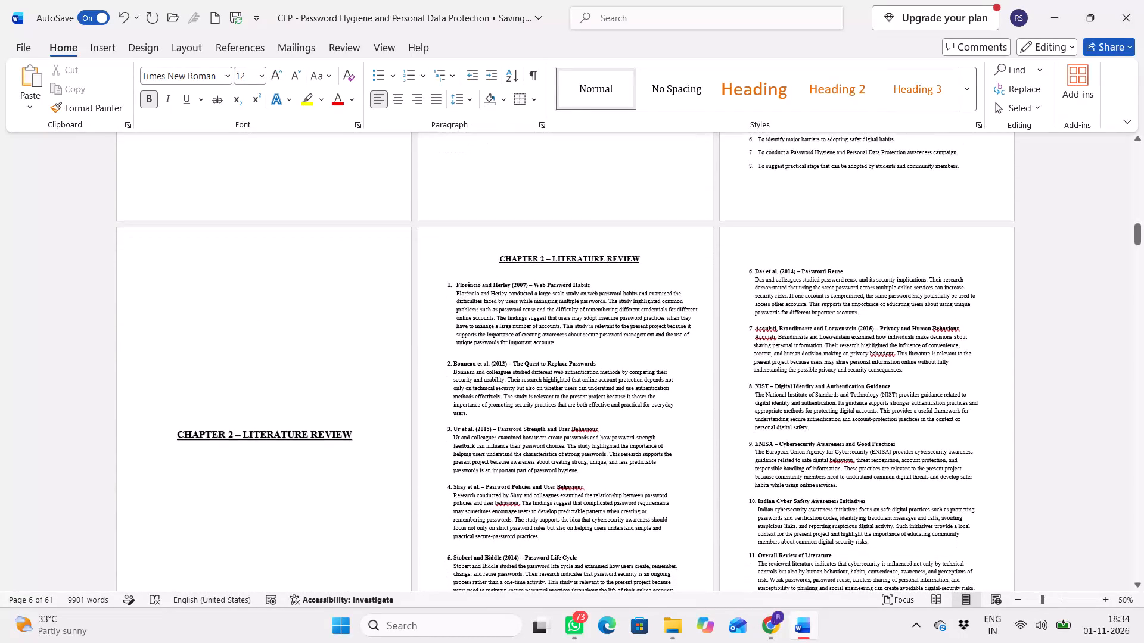
pyautogui.scroll(-5, 824, 298)
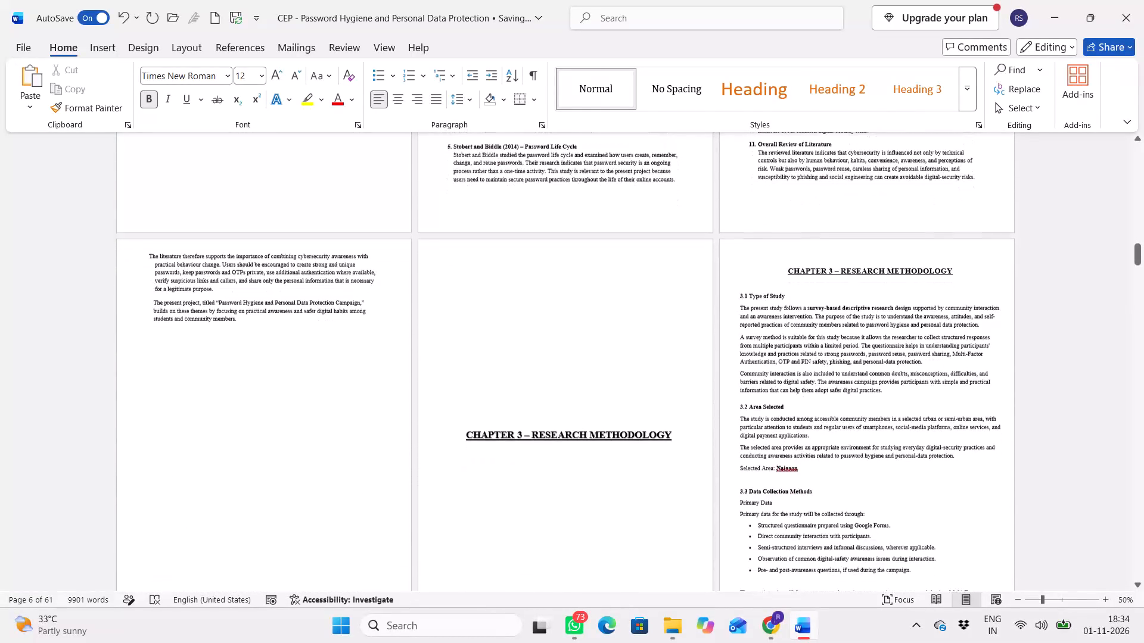
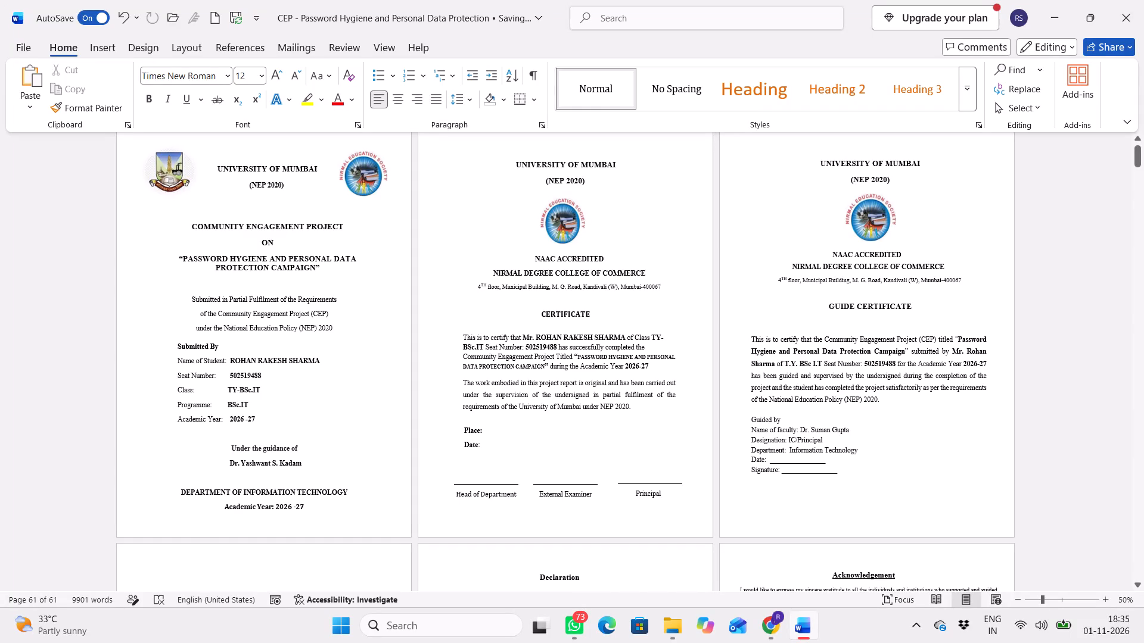
# Remove the space before the hyphen in the cover page's "Submitted By" academic year so it reads 2026-27.
pyautogui.click(245, 420)
pyautogui.press('BackSpace')
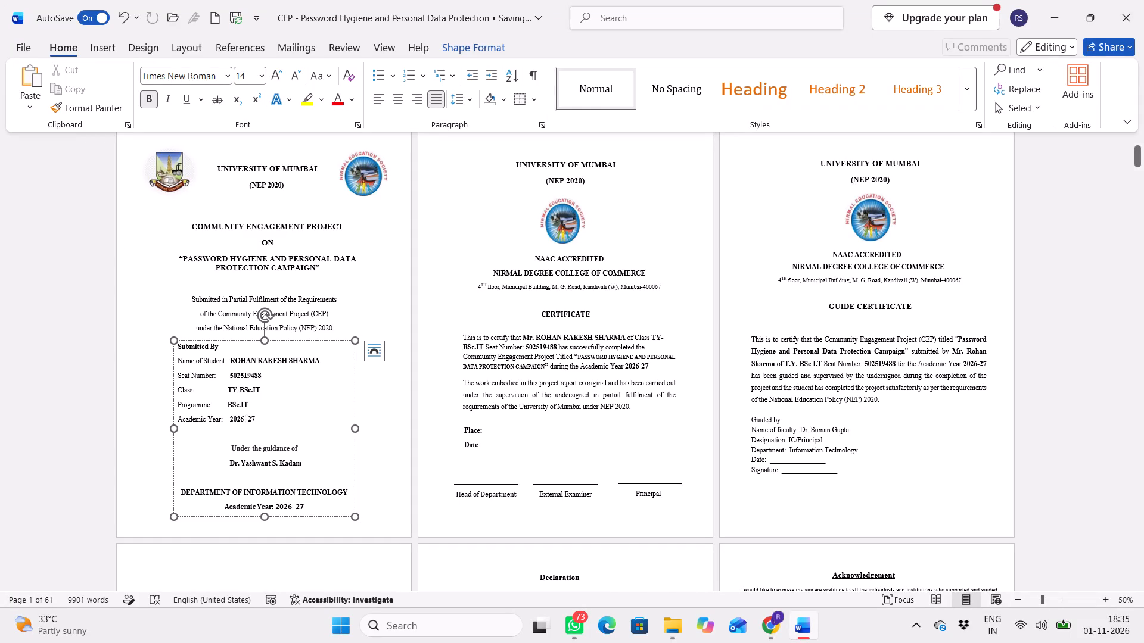
pyautogui.click(390, 486)
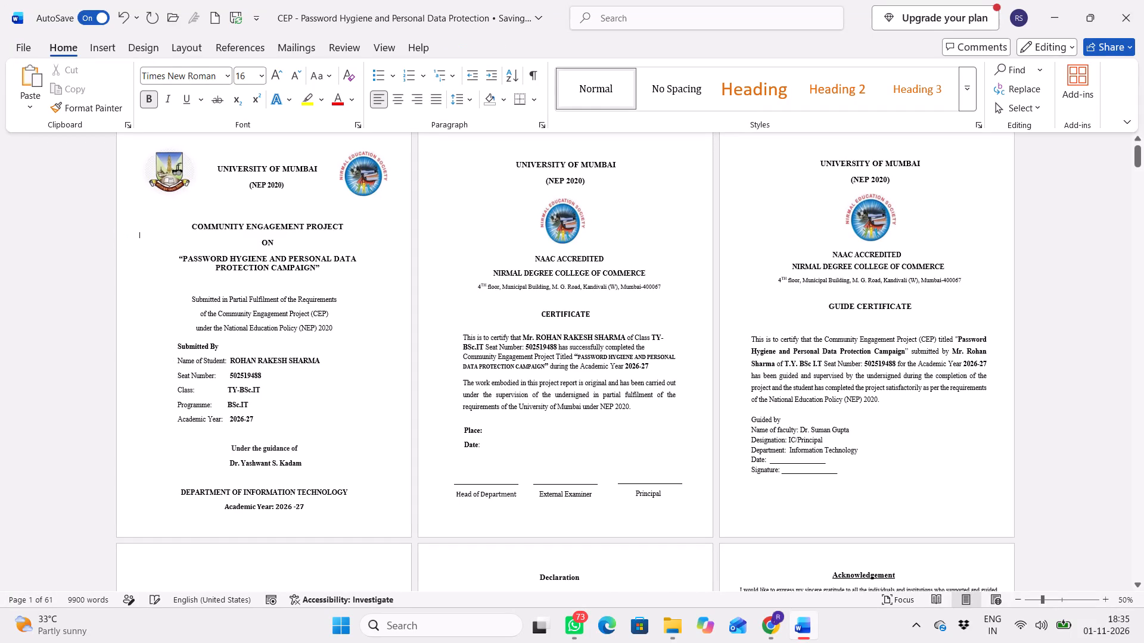
# Review the layout of the whole report from the cover page and certificates through the chapters, annexures and closing photo pages.
pyautogui.scroll(-2, 412, 495)
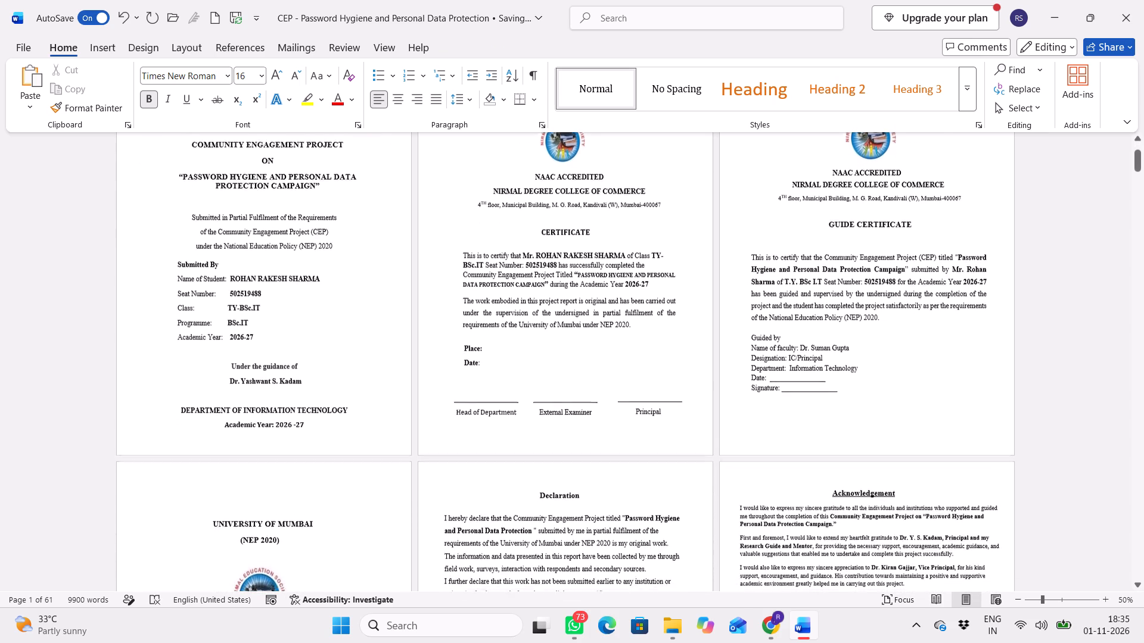
pyautogui.scroll(-2, 412, 495)
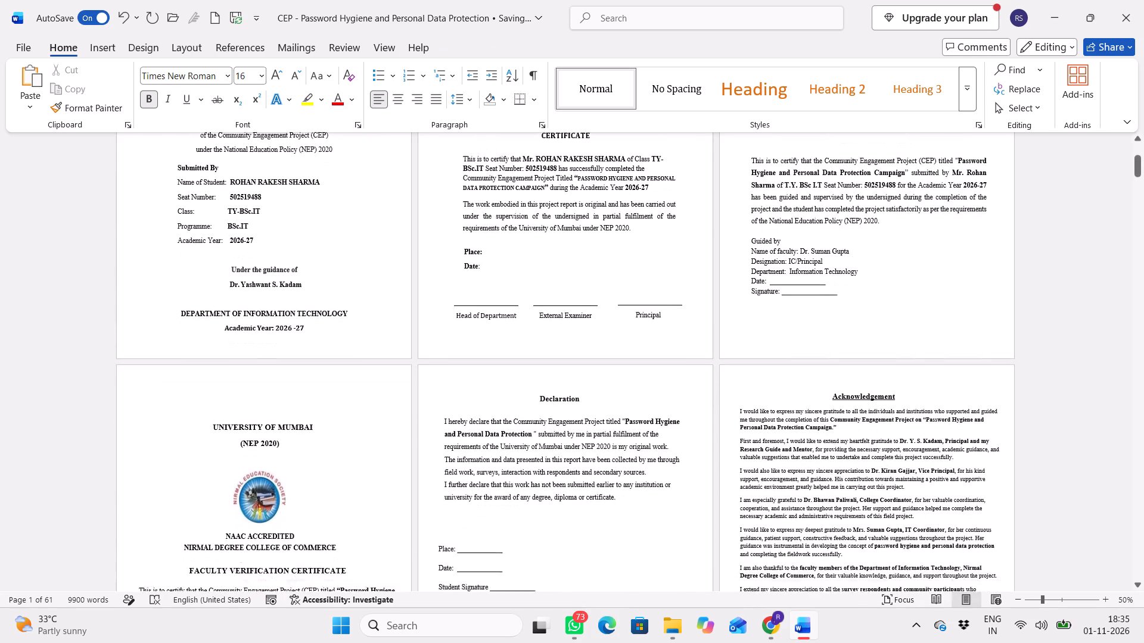
pyautogui.scroll(-6, 412, 495)
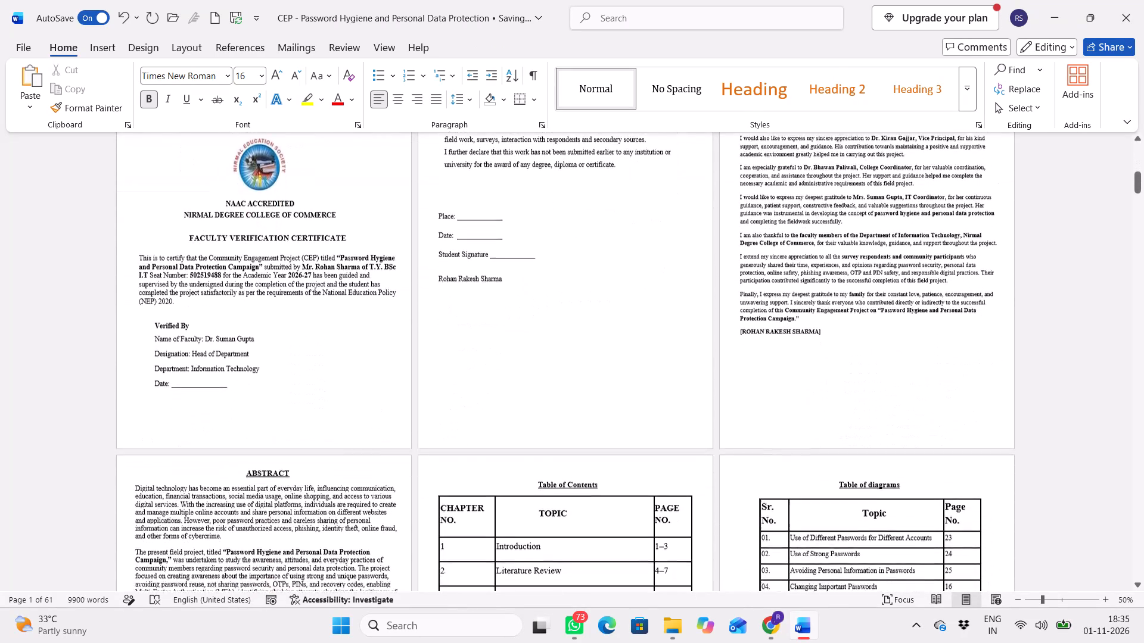
pyautogui.scroll(-8, 412, 495)
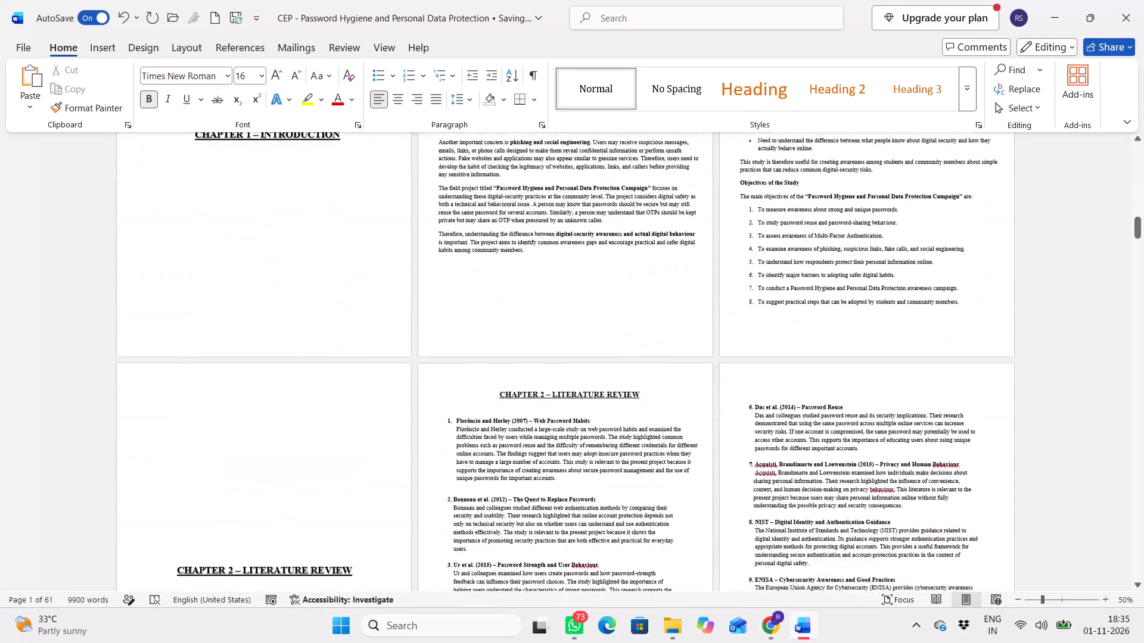
pyautogui.scroll(-11, 412, 495)
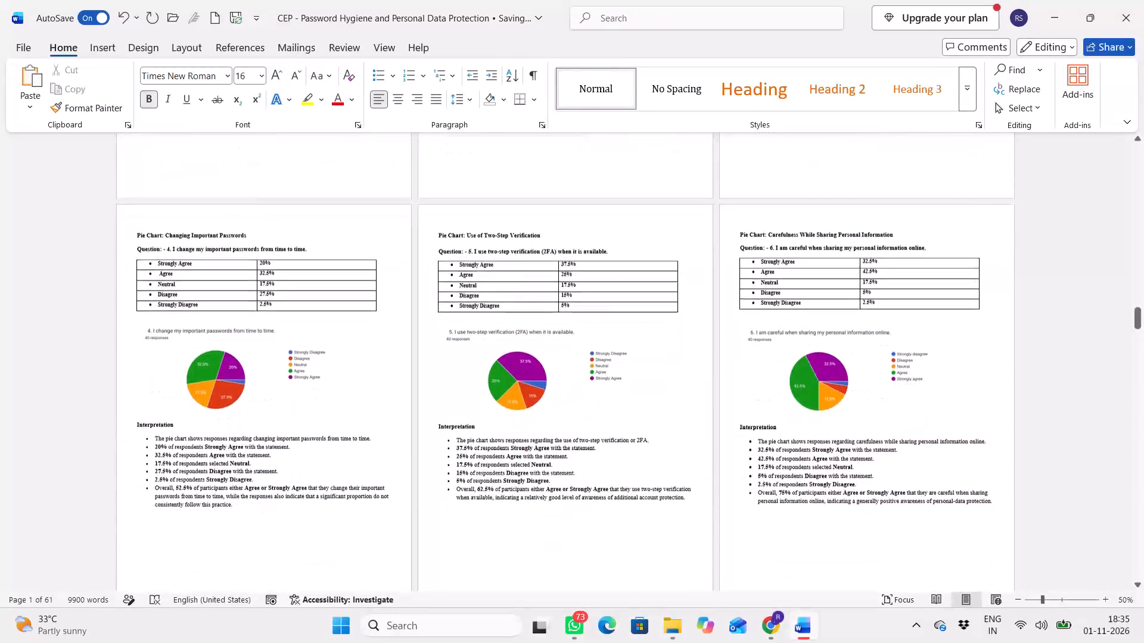
pyautogui.scroll(-11, 412, 495)
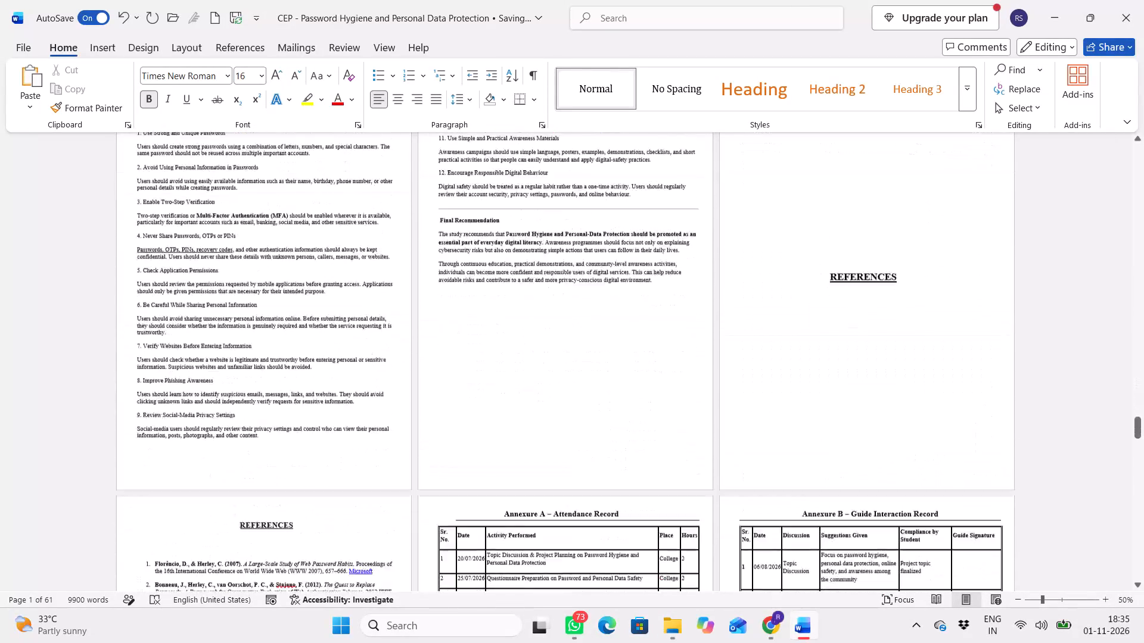
pyautogui.scroll(-11, 412, 495)
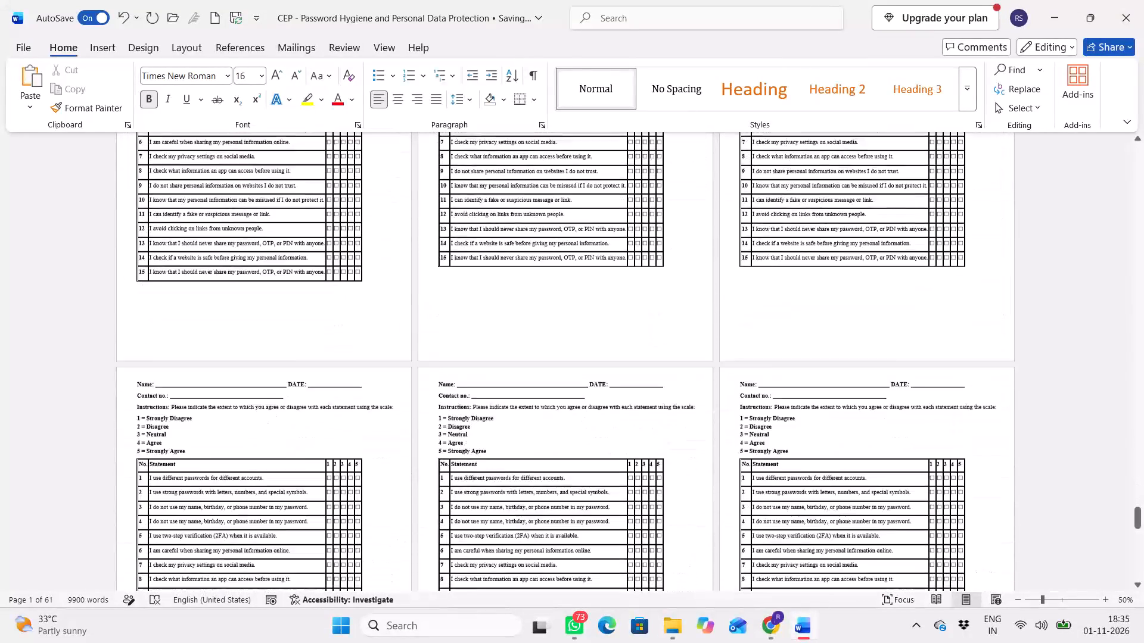
pyautogui.scroll(-7, 412, 495)
pyautogui.scroll(1, 412, 495)
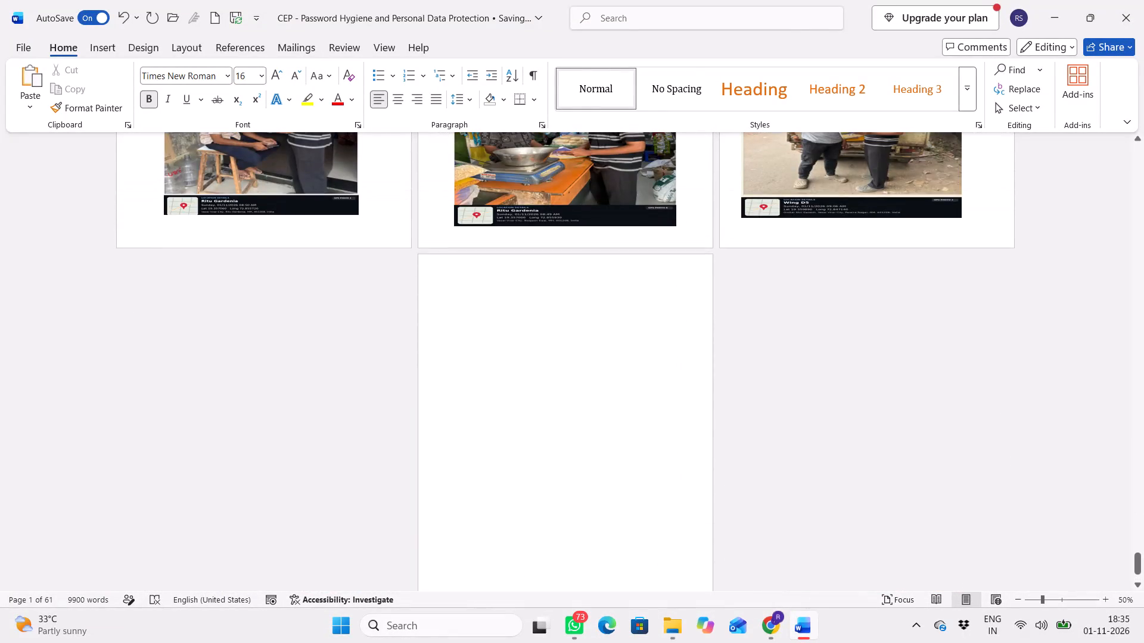
pyautogui.scroll(1, 412, 495)
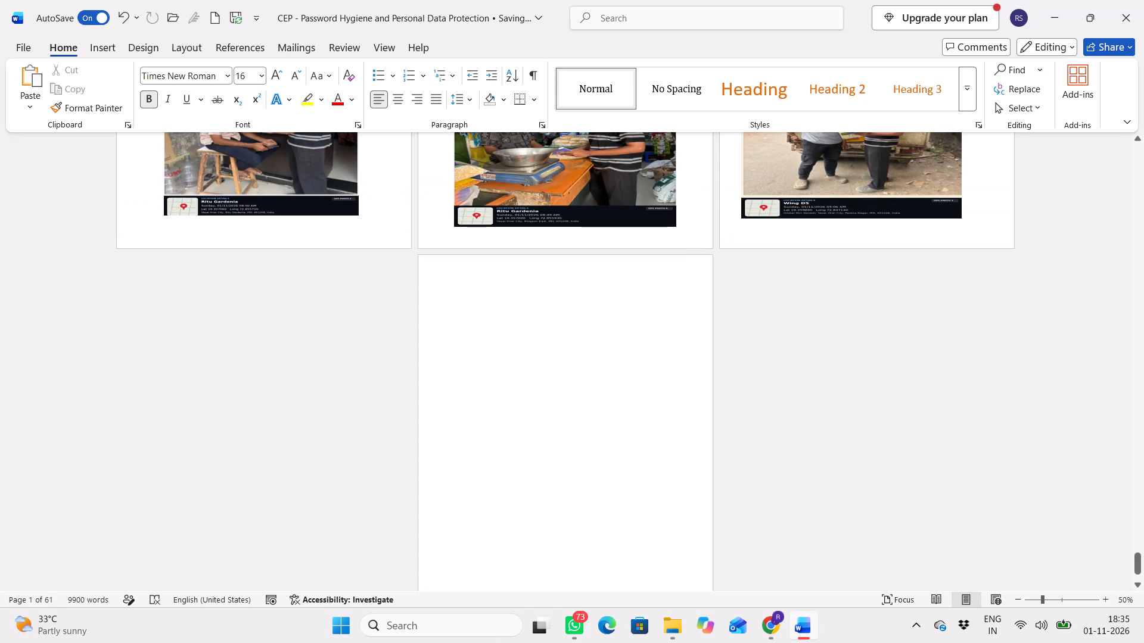
# Save the corrected report document.
pyautogui.hotkey('ctrl', 's')
# Switch to Chrome and go back from iLovePDF's finished download page to convert the updated Word report.
pyautogui.click(774, 628)
pyautogui.click(291, 13)
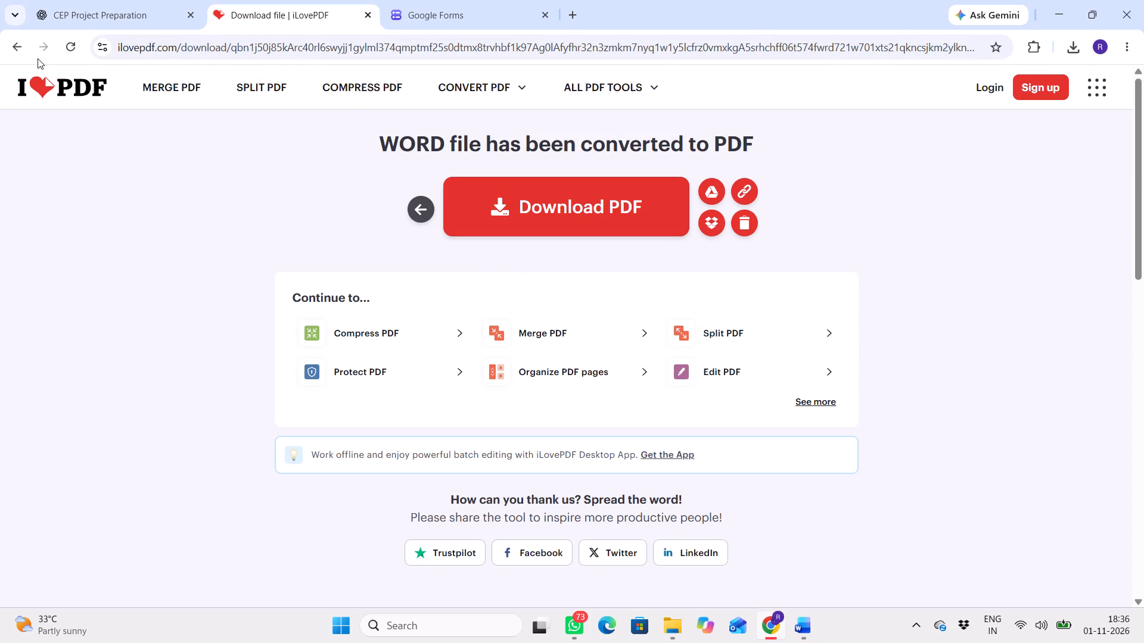
pyautogui.click(8, 46)
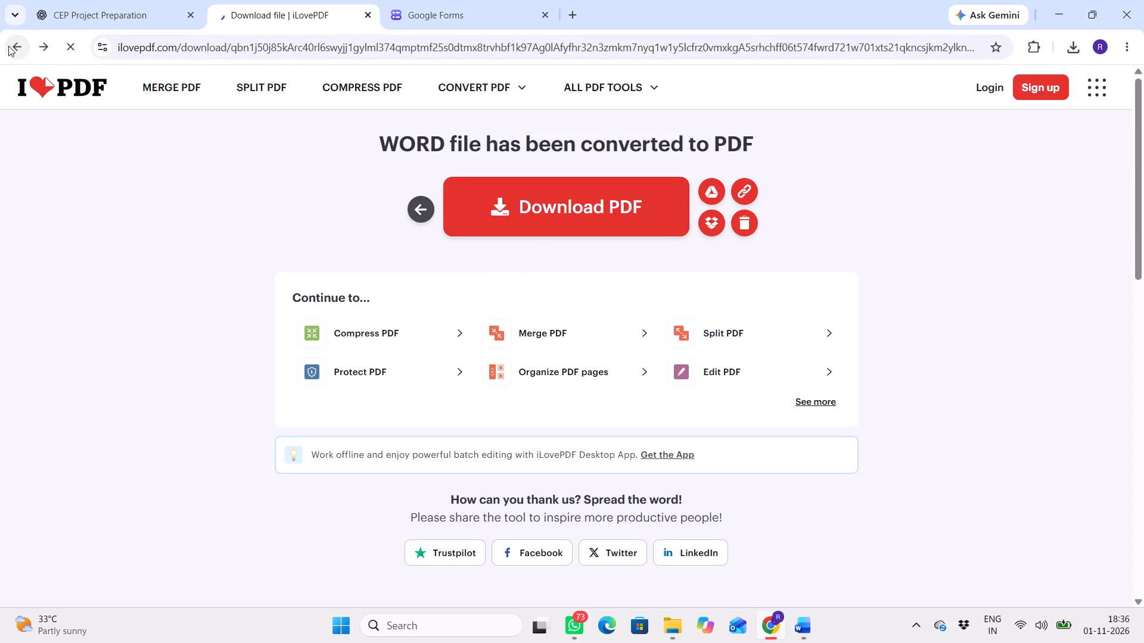
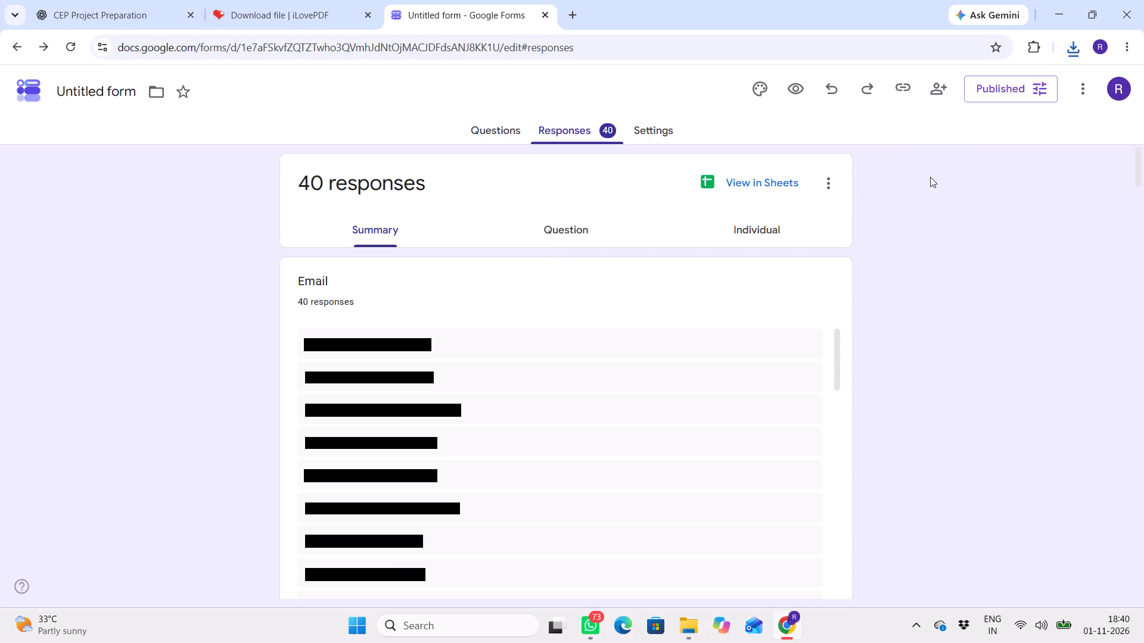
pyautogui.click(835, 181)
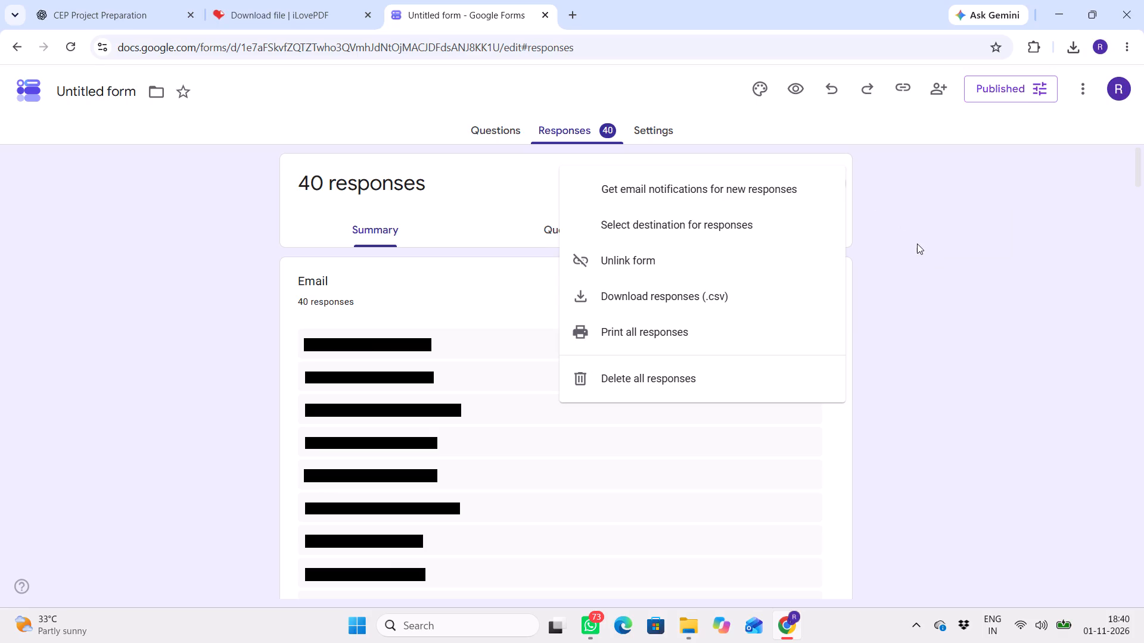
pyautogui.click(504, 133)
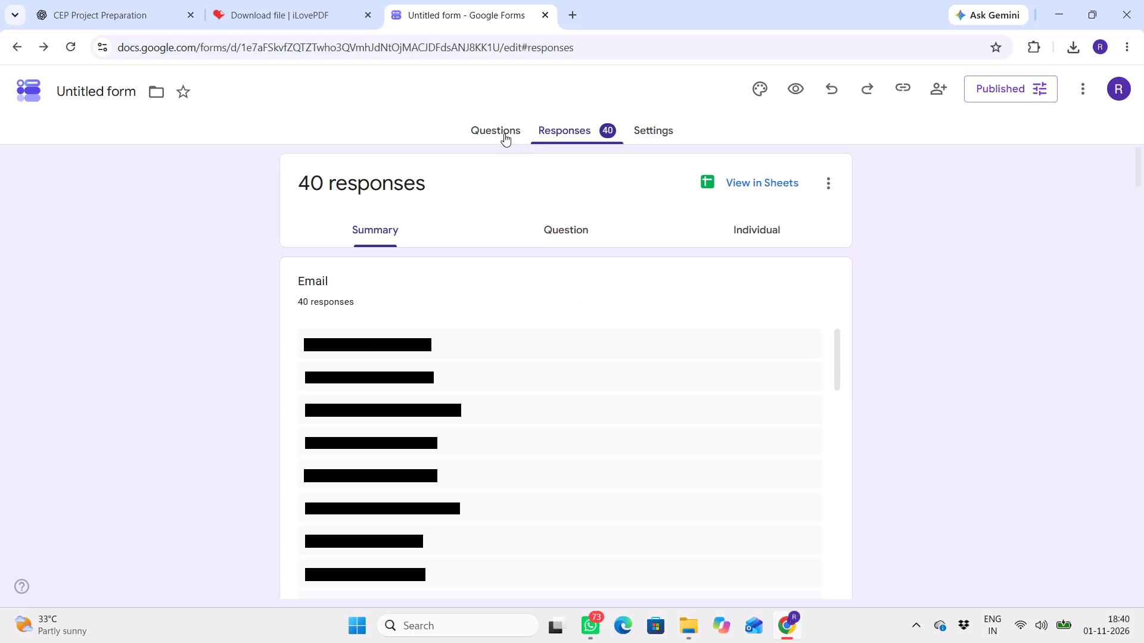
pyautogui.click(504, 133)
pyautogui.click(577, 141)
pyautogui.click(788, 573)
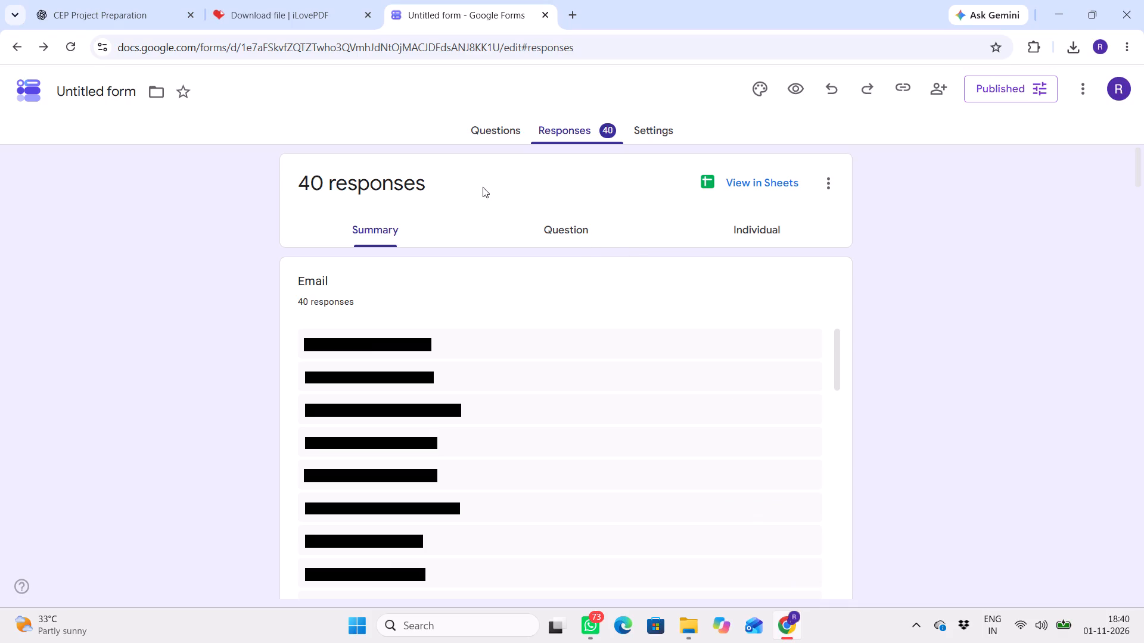
# Switch from the form responses back to iLovePDF's download page for the converted Word report.
pyautogui.click(284, 2)
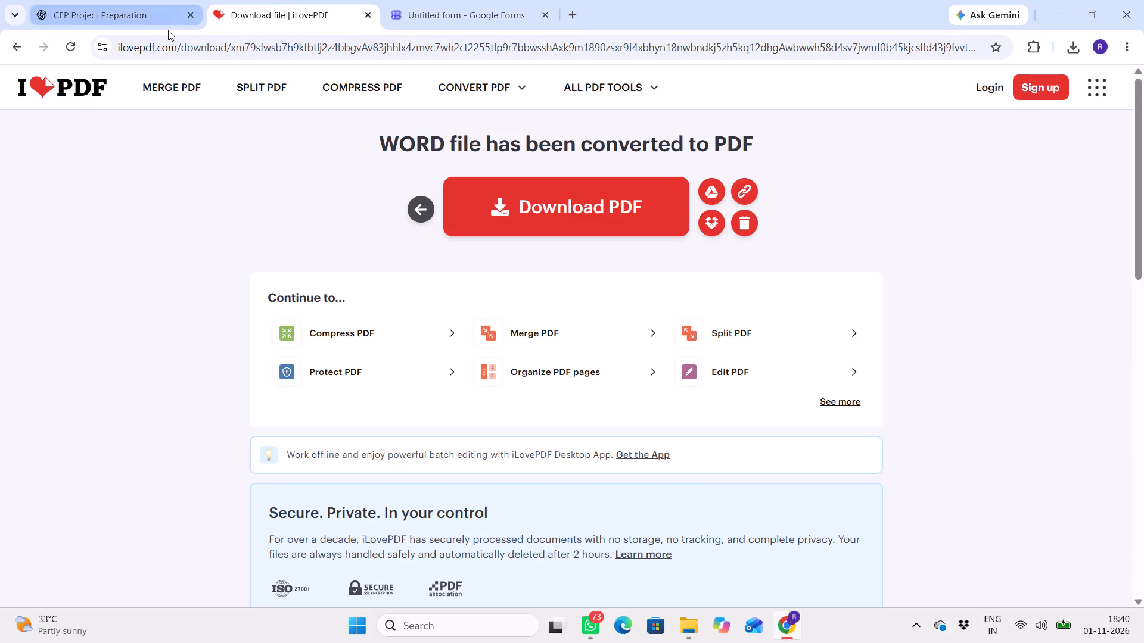
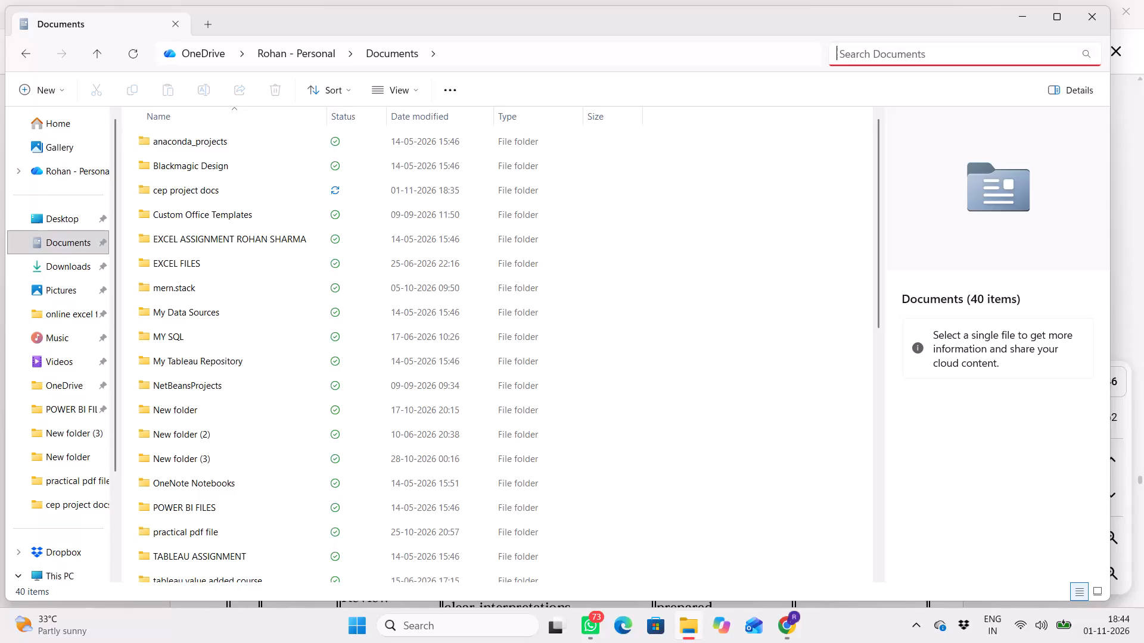
# Search the Documents folder for "res".
pyautogui.click(871, 55)
pyautogui.press('c')
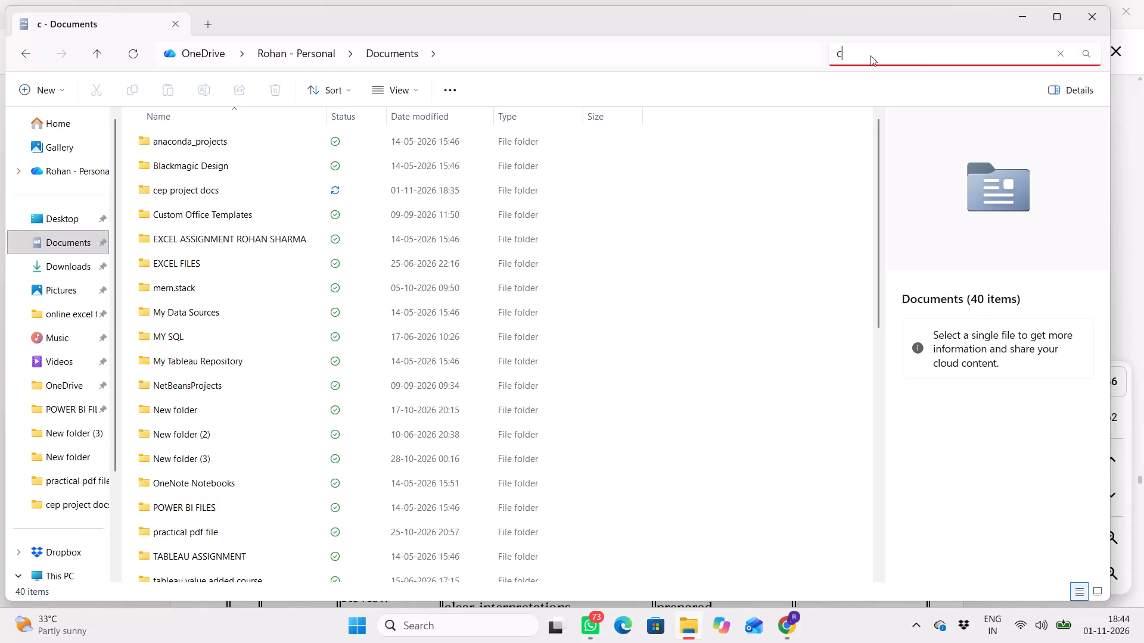
pyautogui.press('BackSpace')
pyautogui.write('res')
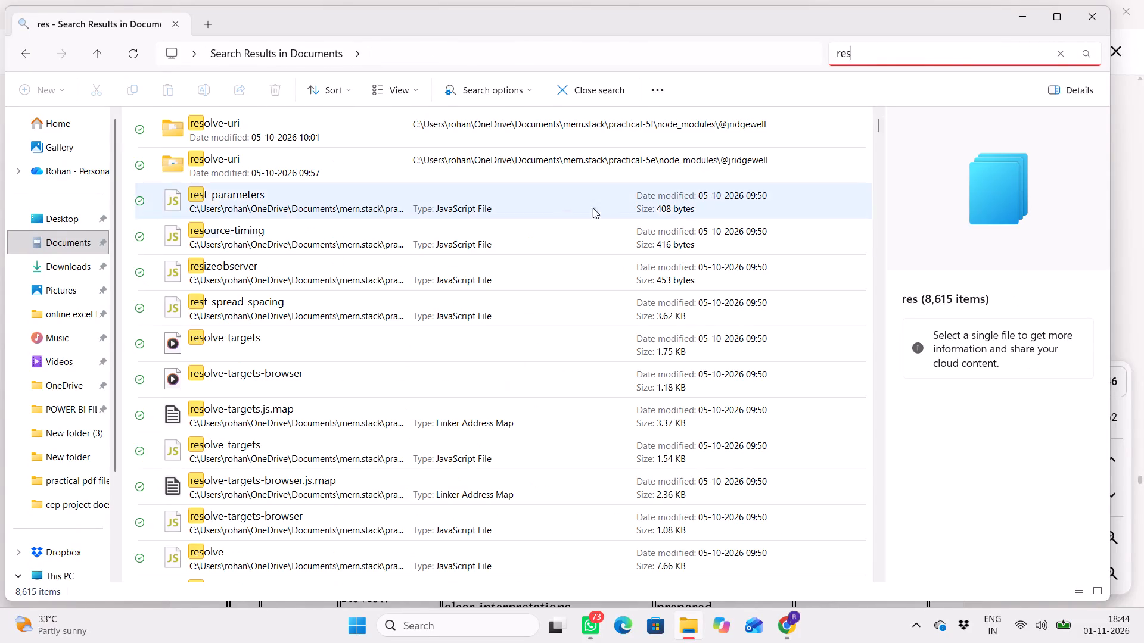
# Find Excel with the system search and open its recent workbook CEP RESPONSE LIST (1).
pyautogui.click(475, 621)
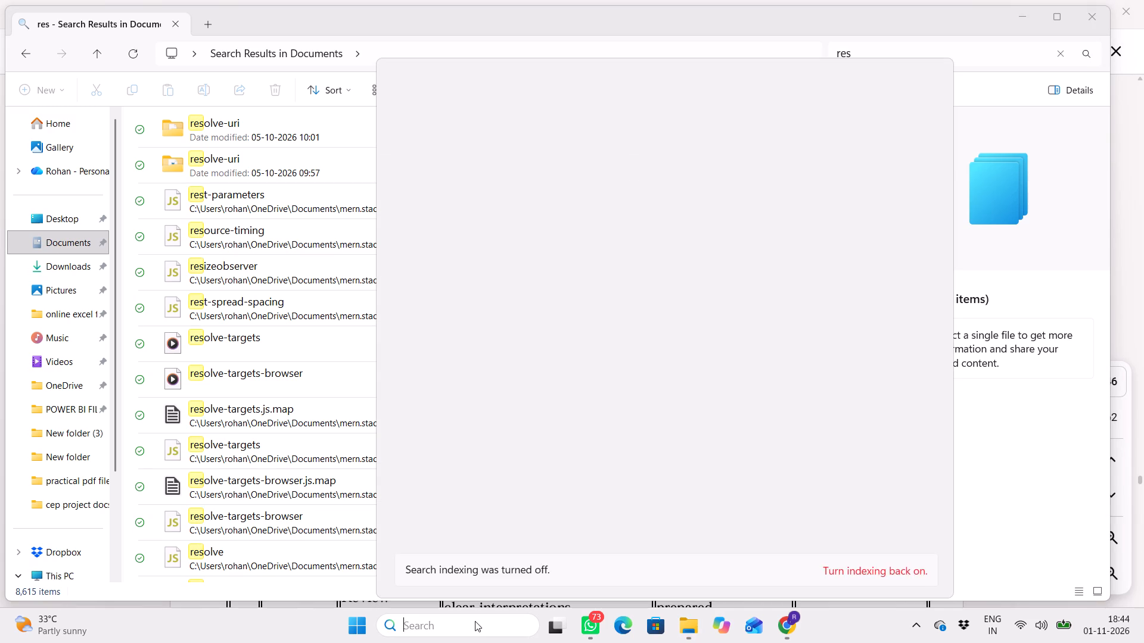
pyautogui.write('exc')
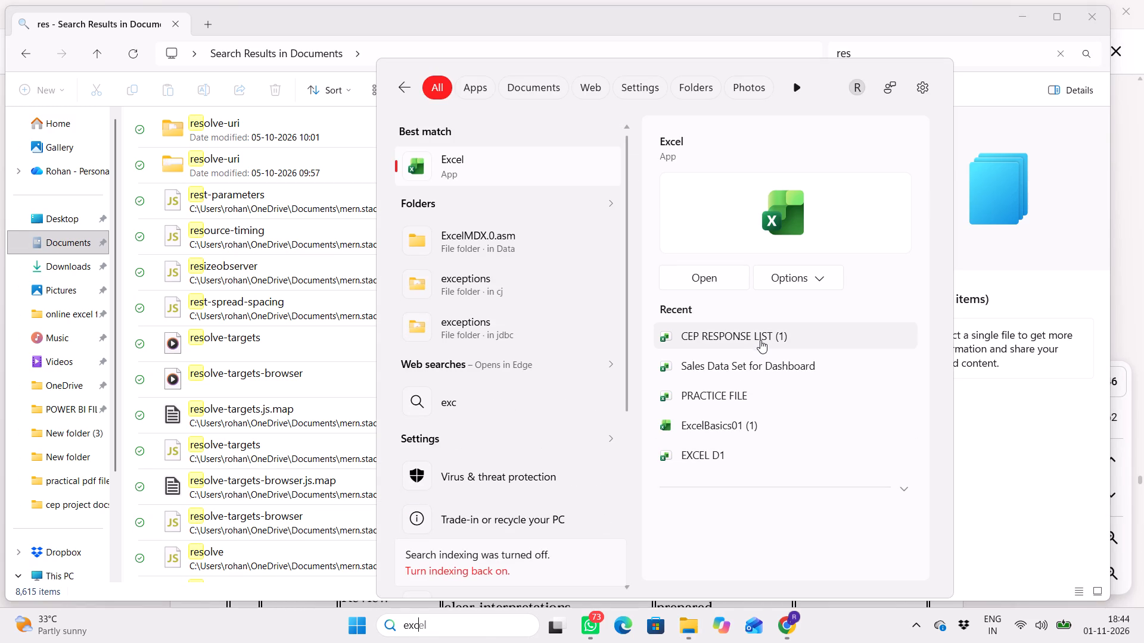
pyautogui.click(760, 339)
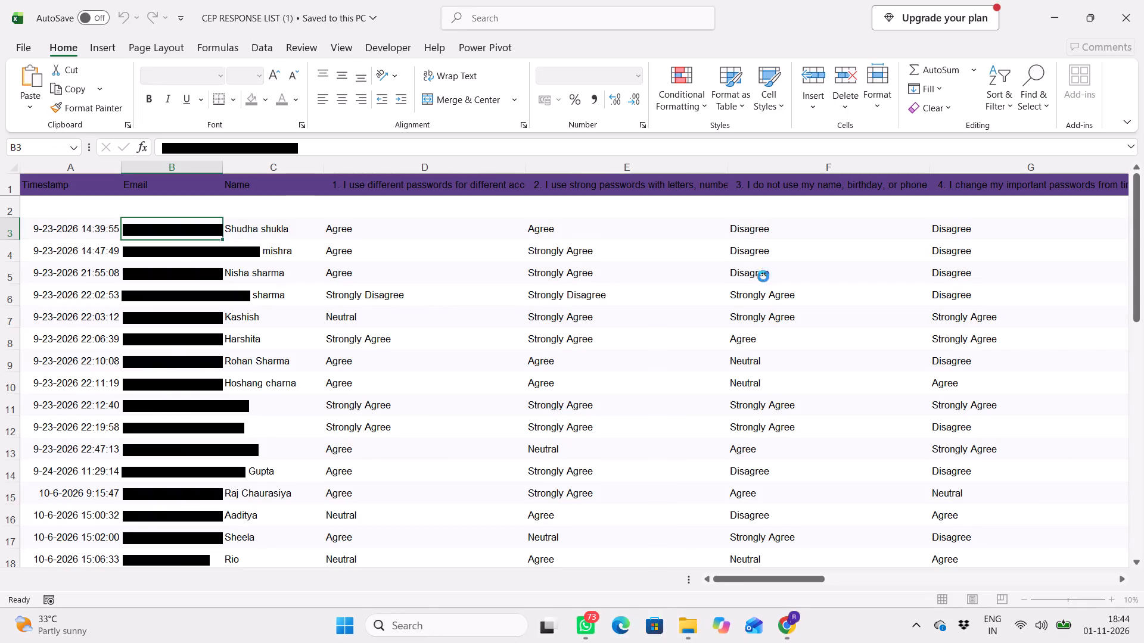
# Try to select the survey responses from the header row downward, across the Name column and first two question columns.
pyautogui.click(751, 232)
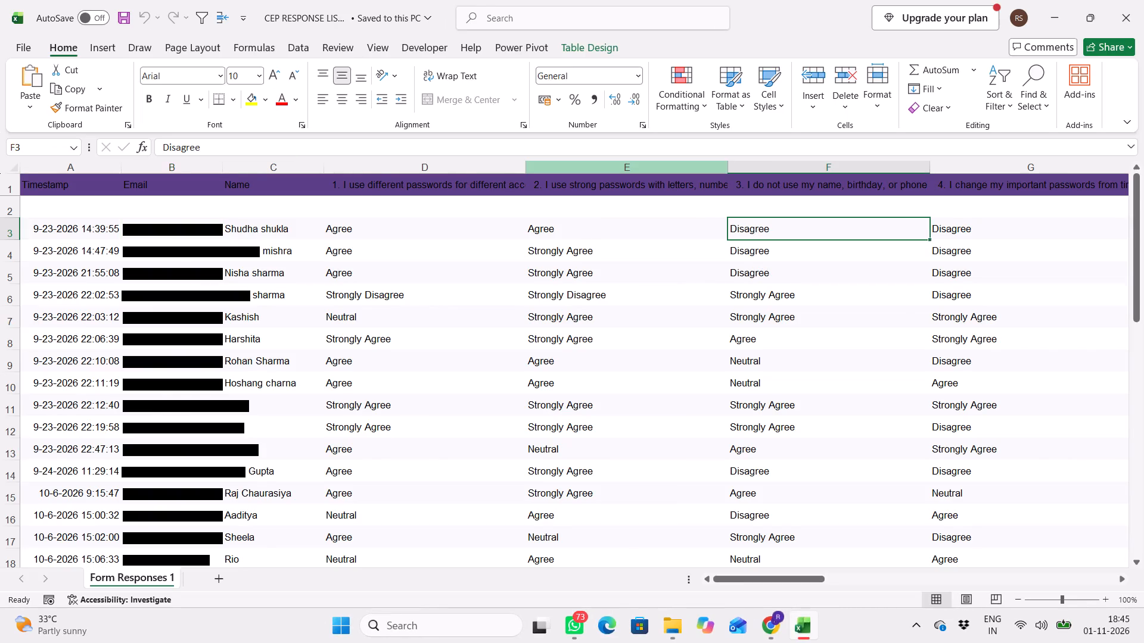
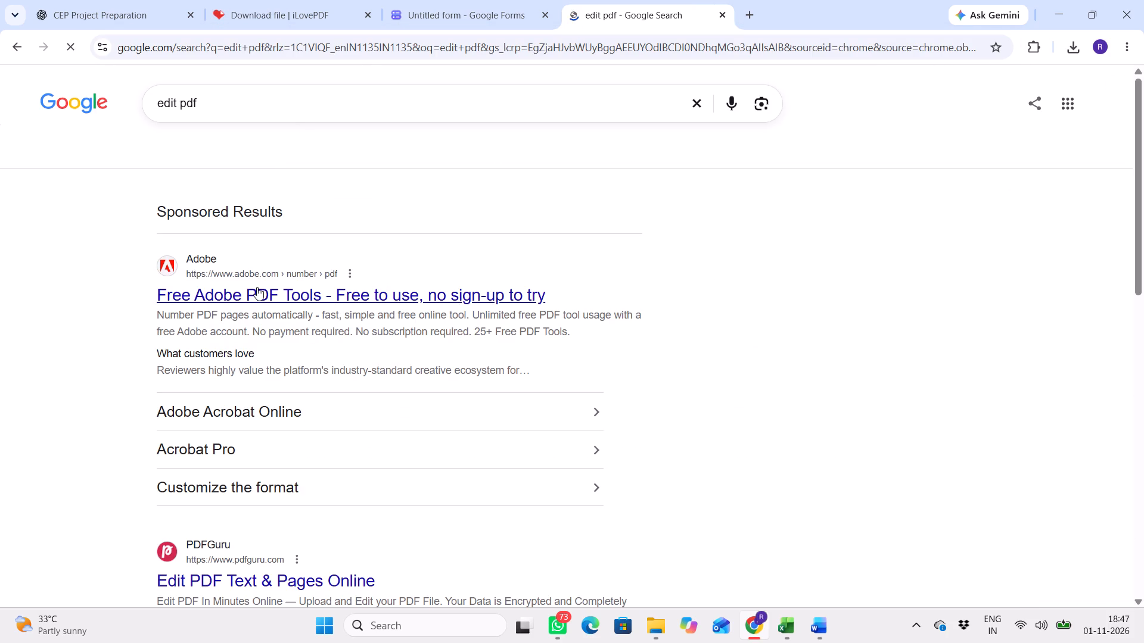
# Open the Free Adobe PDF Tools result from the "edit pdf" search results.
pyautogui.scroll(-1, 256, 316)
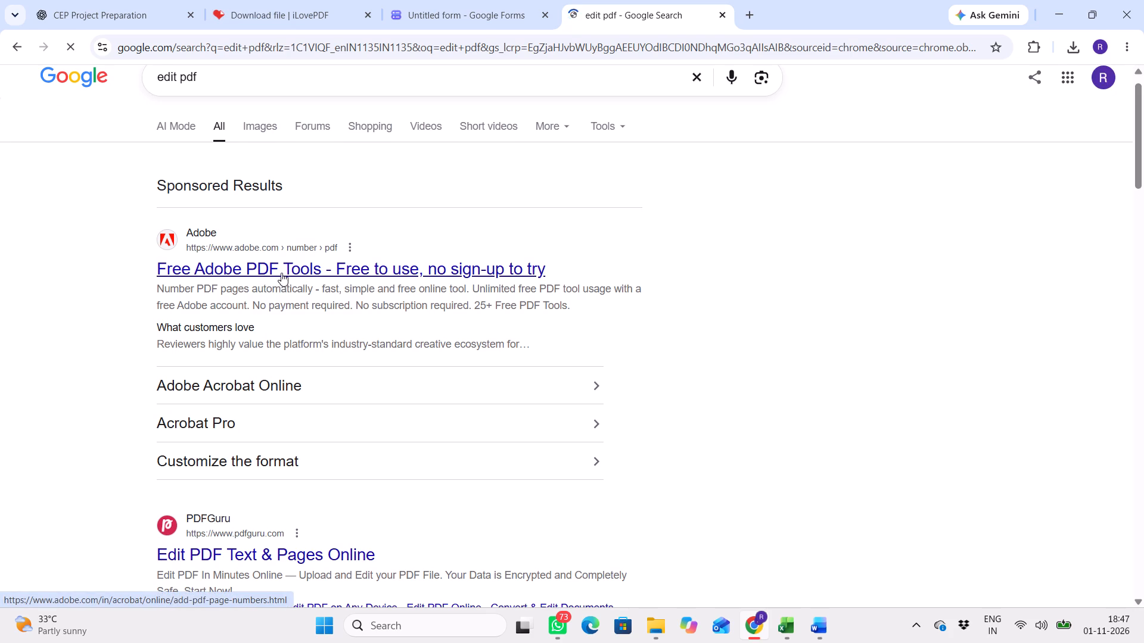
pyautogui.scroll(-1, 281, 273)
pyautogui.click(293, 211)
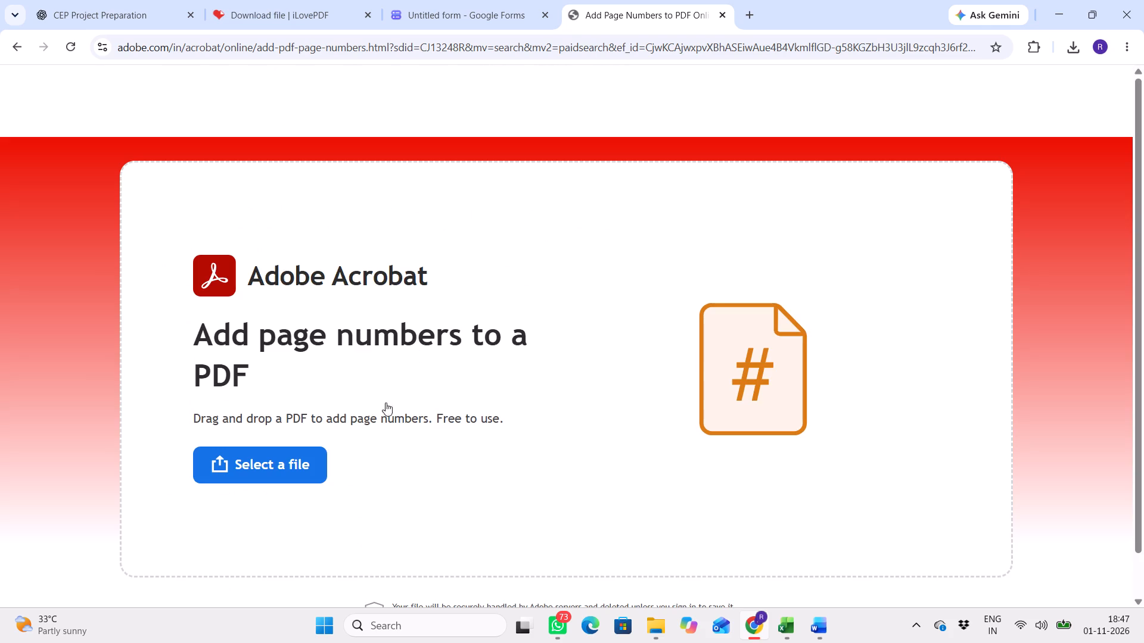
# Choose CEP - Password Hygiene and Personal Data Protection from the Downloads folder for upload to Adobe Acrobat's page-numbering tool.
pyautogui.click(279, 477)
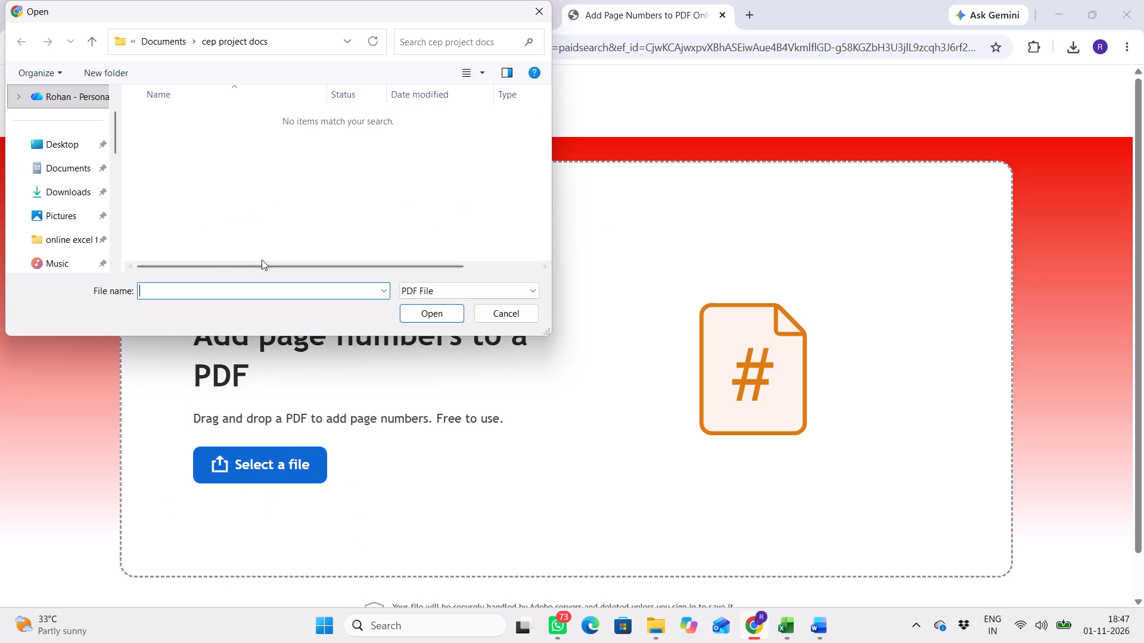
pyautogui.doubleClick(80, 187)
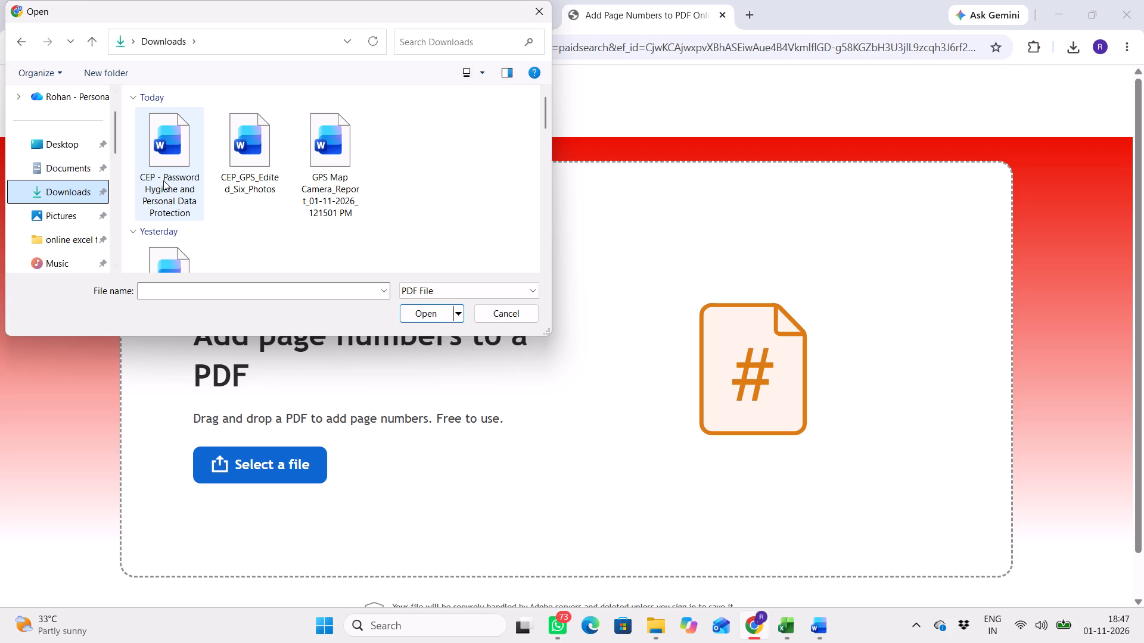
pyautogui.doubleClick(163, 180)
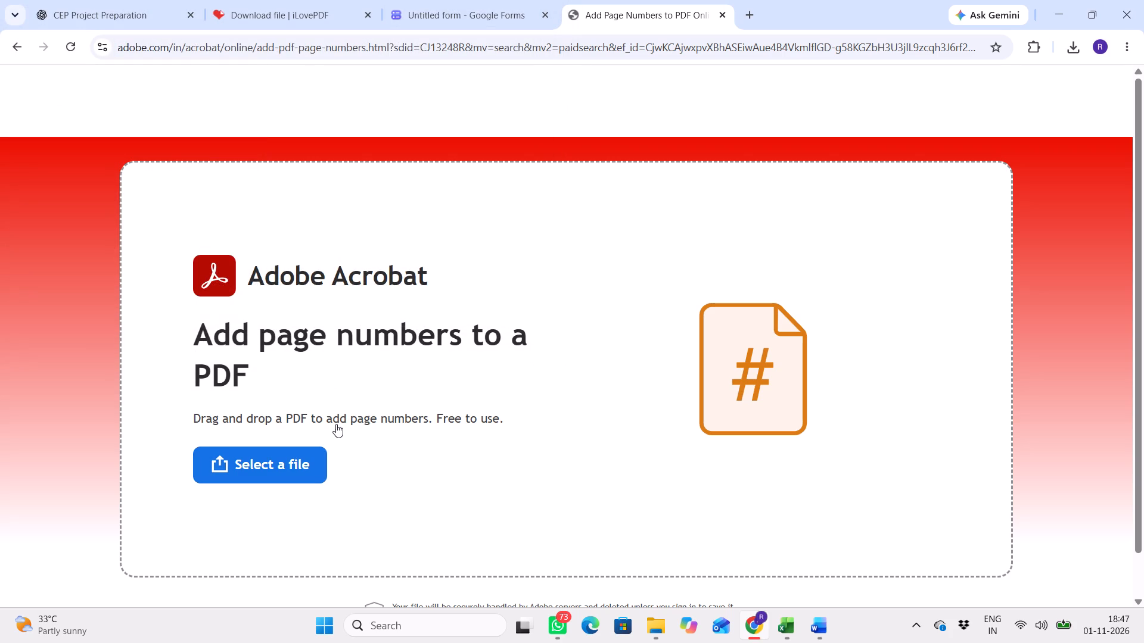
pyautogui.click(305, 473)
pyautogui.click(178, 159)
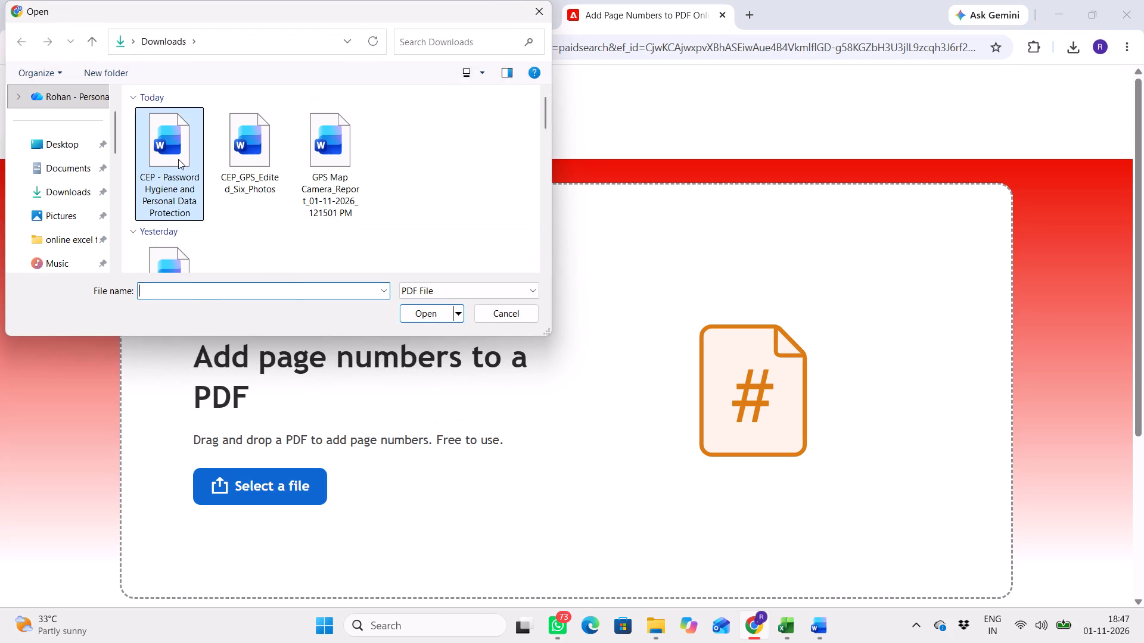
pyautogui.click(416, 317)
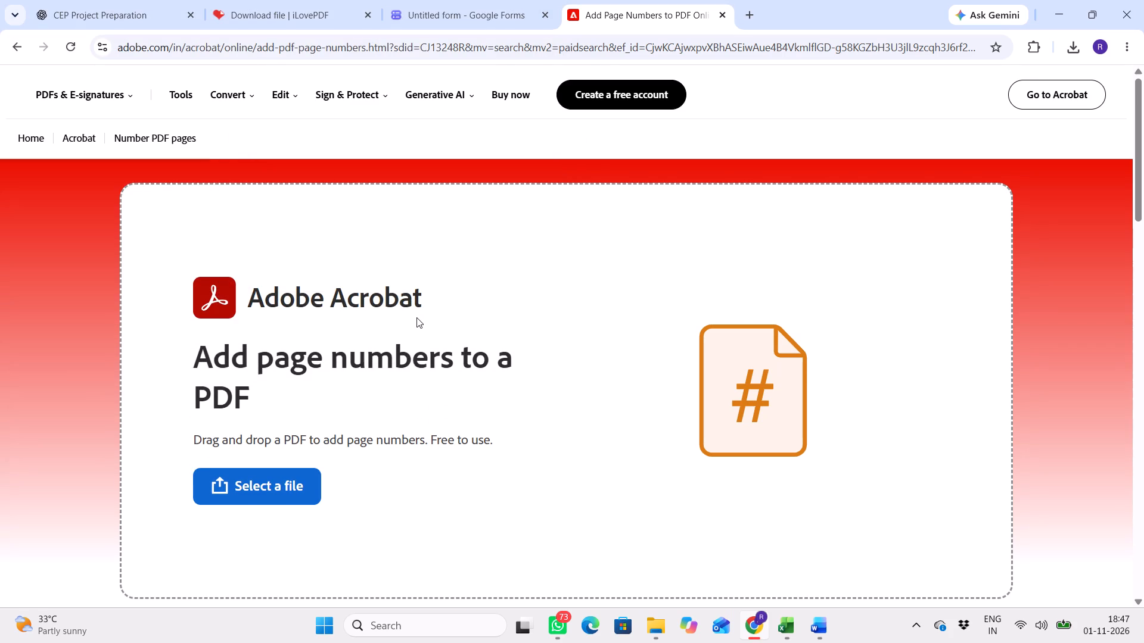
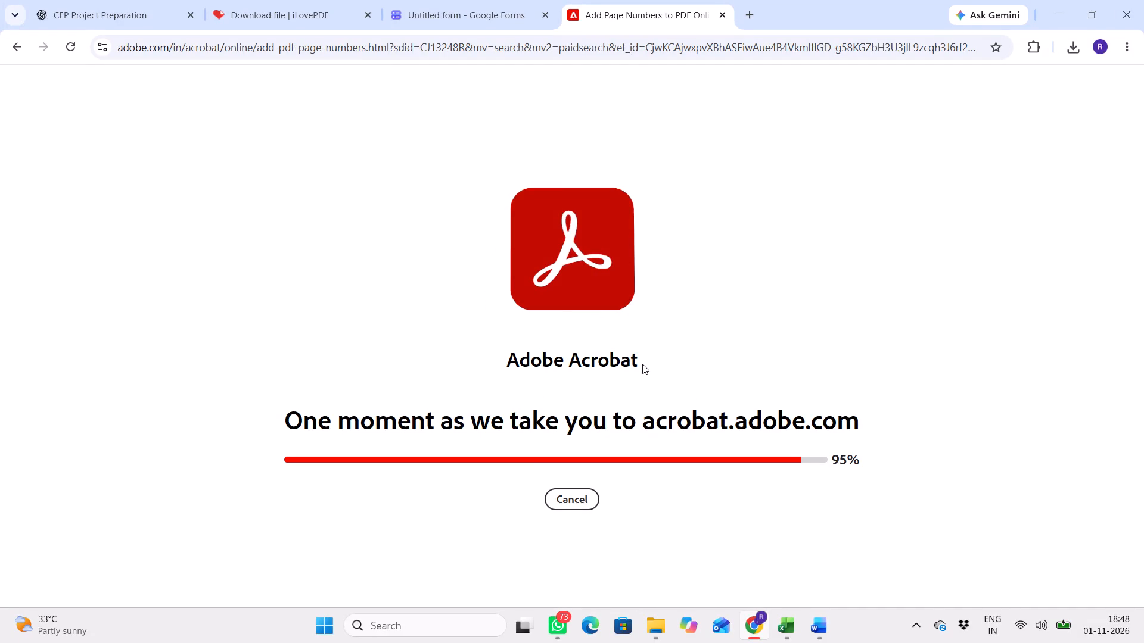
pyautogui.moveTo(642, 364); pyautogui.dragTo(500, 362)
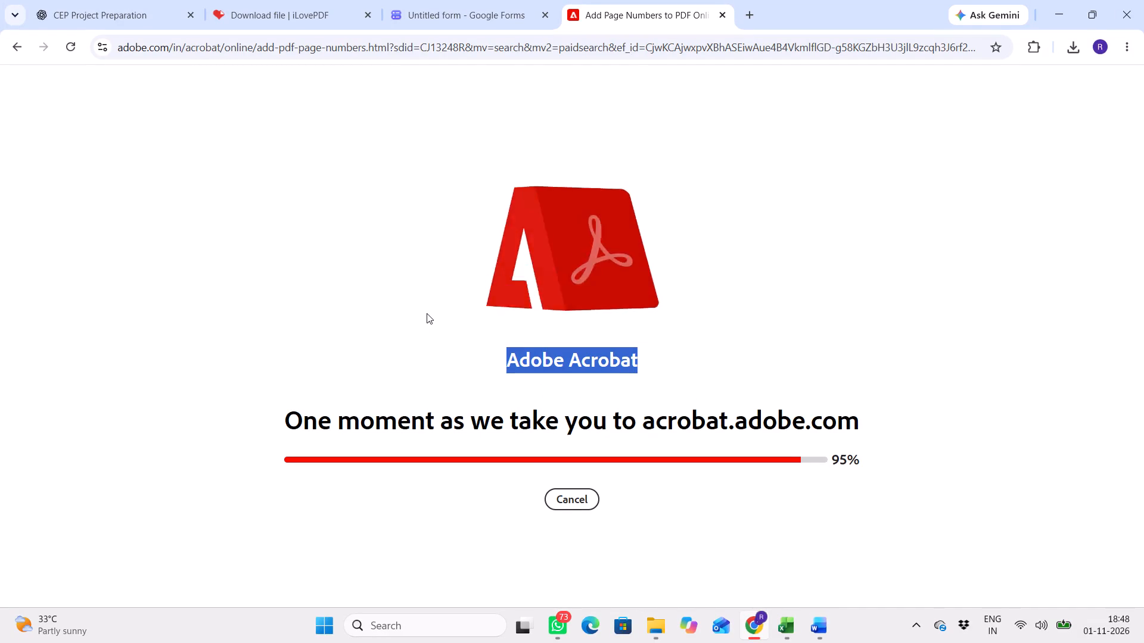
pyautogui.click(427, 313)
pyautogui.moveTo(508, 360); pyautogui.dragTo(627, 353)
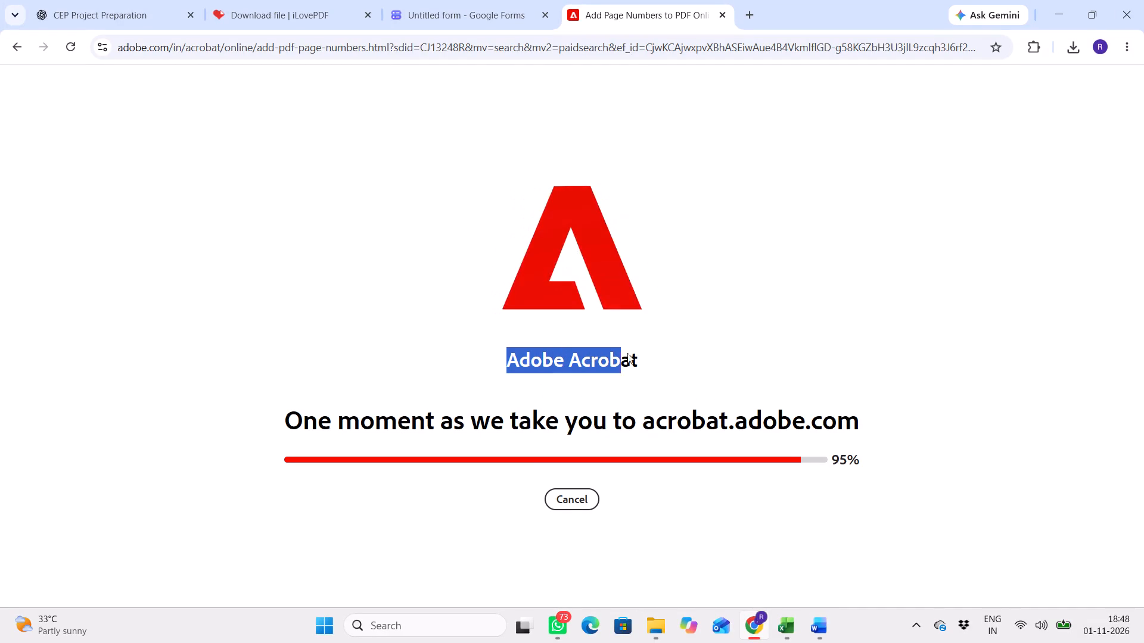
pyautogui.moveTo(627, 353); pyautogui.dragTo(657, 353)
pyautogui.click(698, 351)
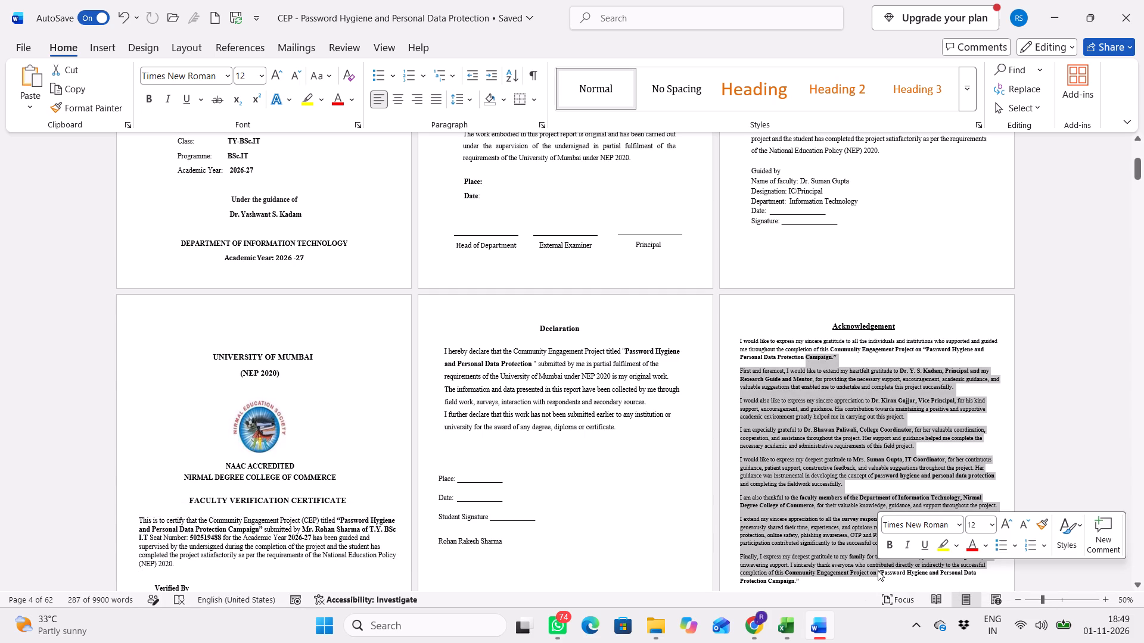
# In the Word report, set the Acknowledgement page's body text, including the closing name line, to 14 pt.
pyautogui.click(1056, 388)
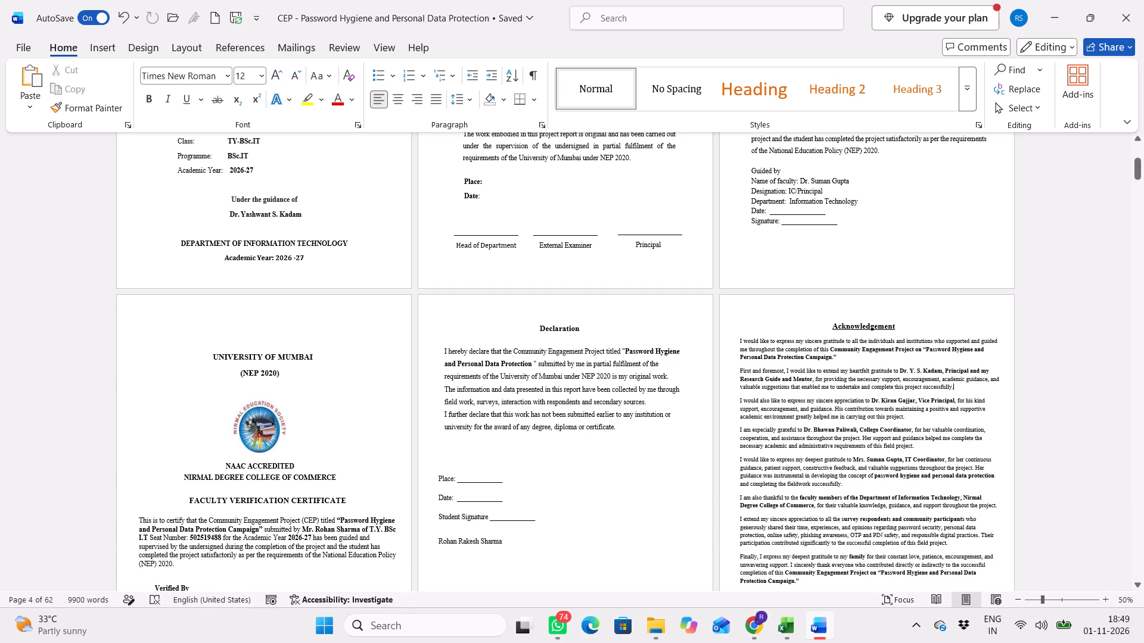
pyautogui.scroll(-4, 741, 367)
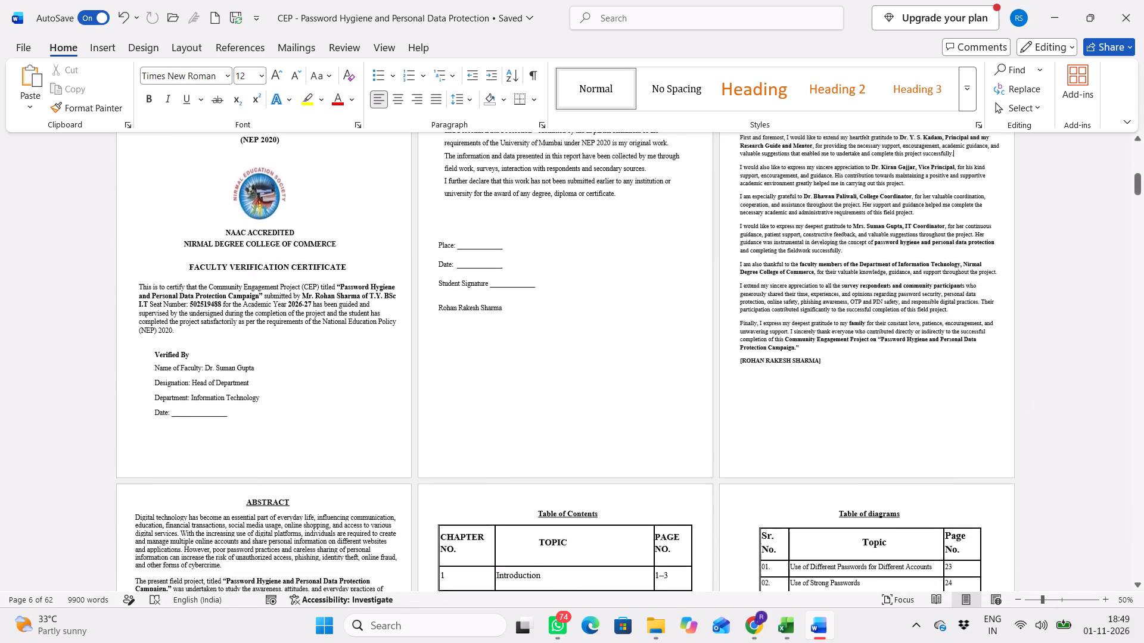
pyautogui.scroll(-2, 741, 367)
pyautogui.moveTo(141, 218); pyautogui.dragTo(276, 452)
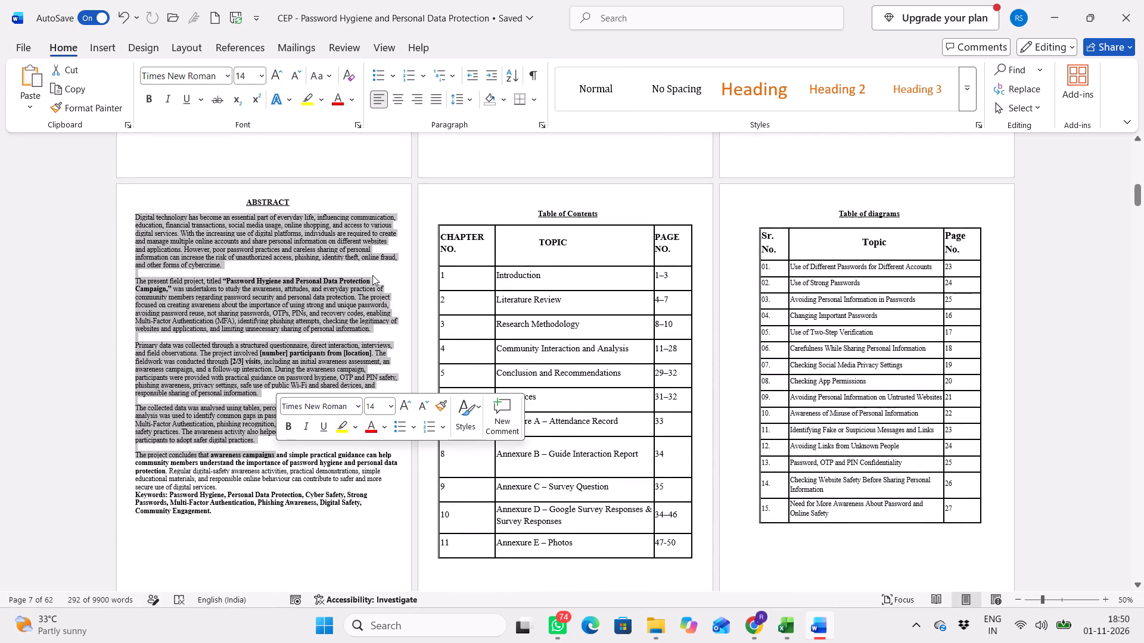
pyautogui.scroll(6, 372, 275)
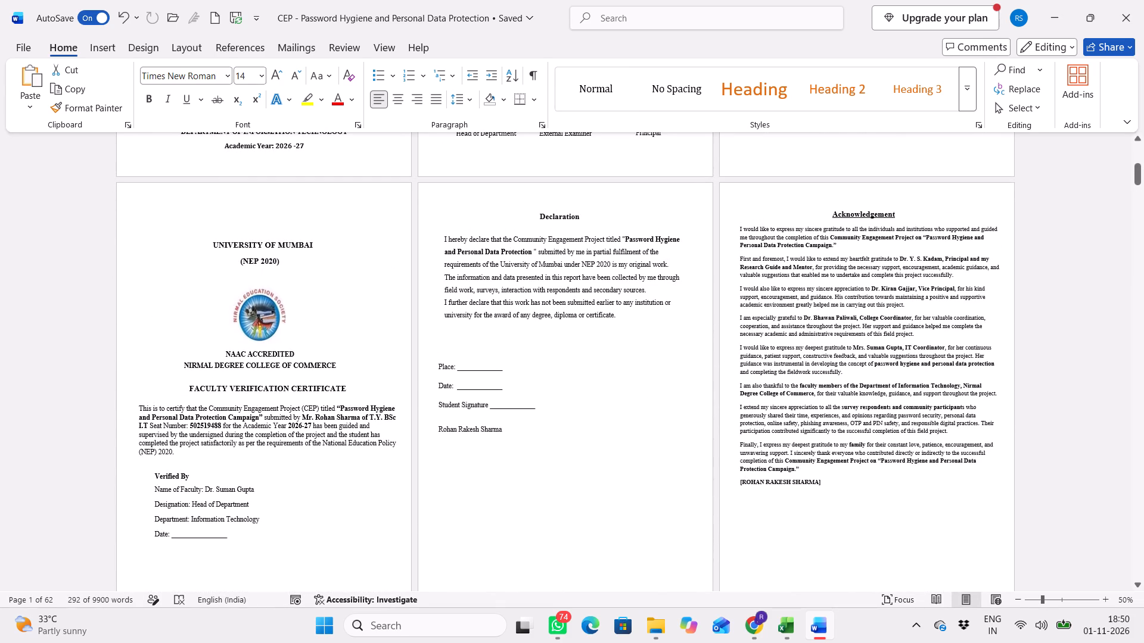
pyautogui.moveTo(736, 233); pyautogui.dragTo(818, 483)
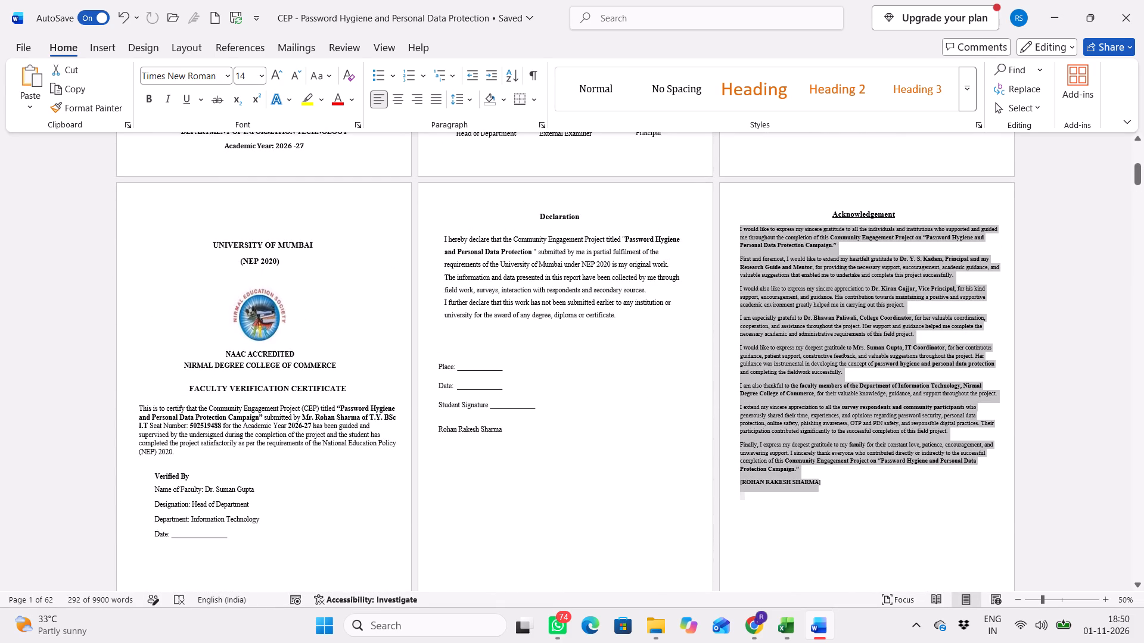
pyautogui.moveTo(818, 483); pyautogui.dragTo(821, 483)
pyautogui.click(937, 441)
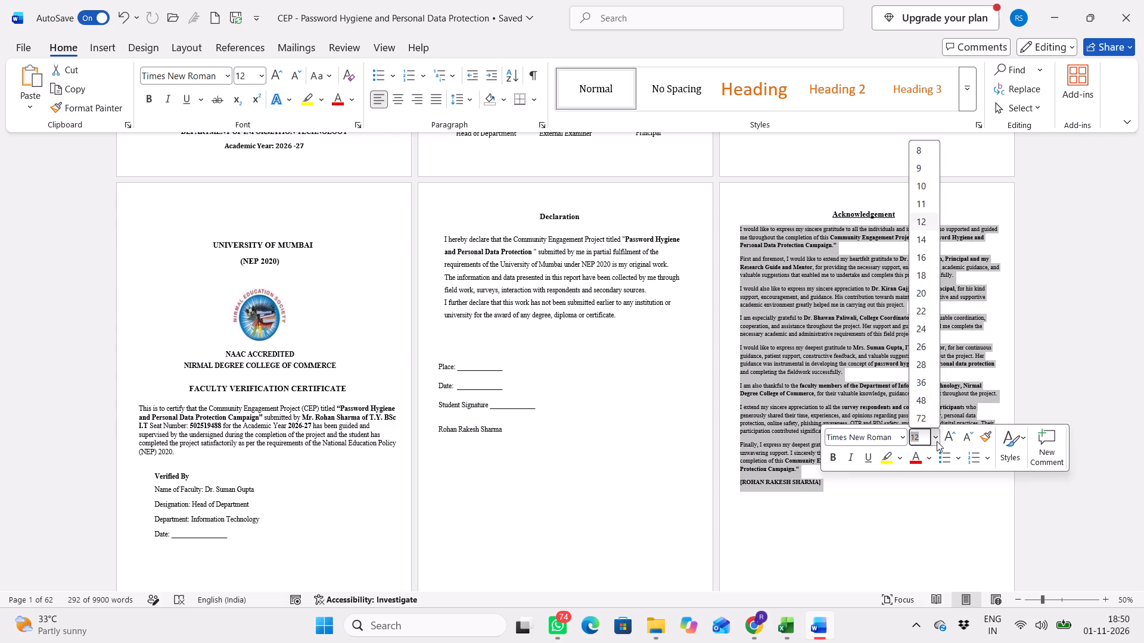
pyautogui.click(929, 242)
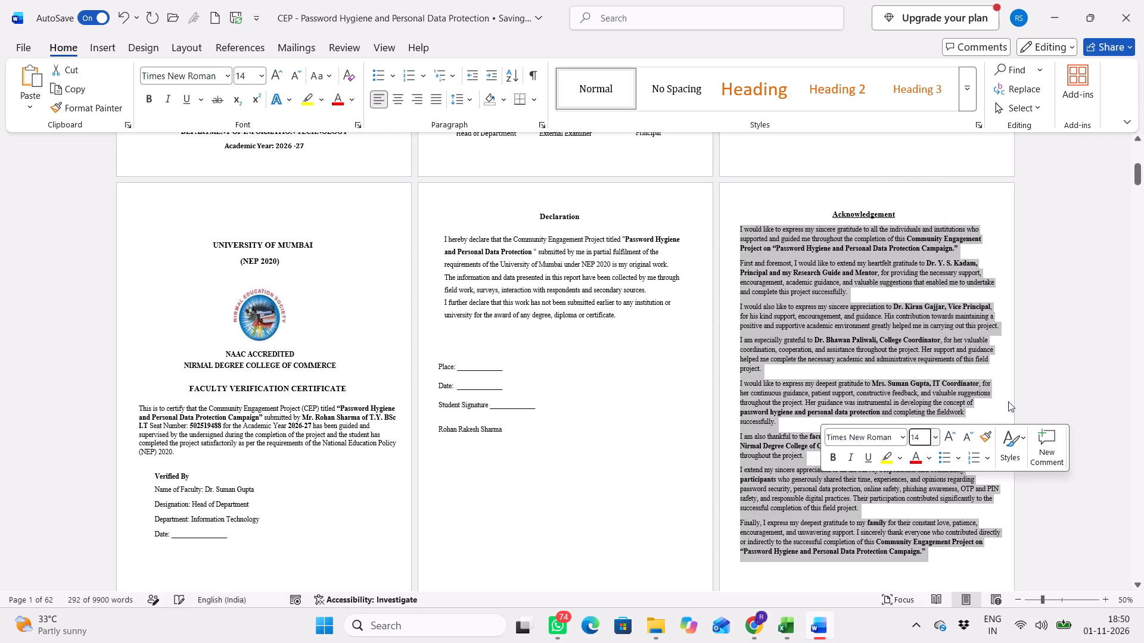
# Delete the blank space above the Acknowledgement heading so the whole section, including the closing name line, fits on one page.
pyautogui.scroll(-3, 1047, 411)
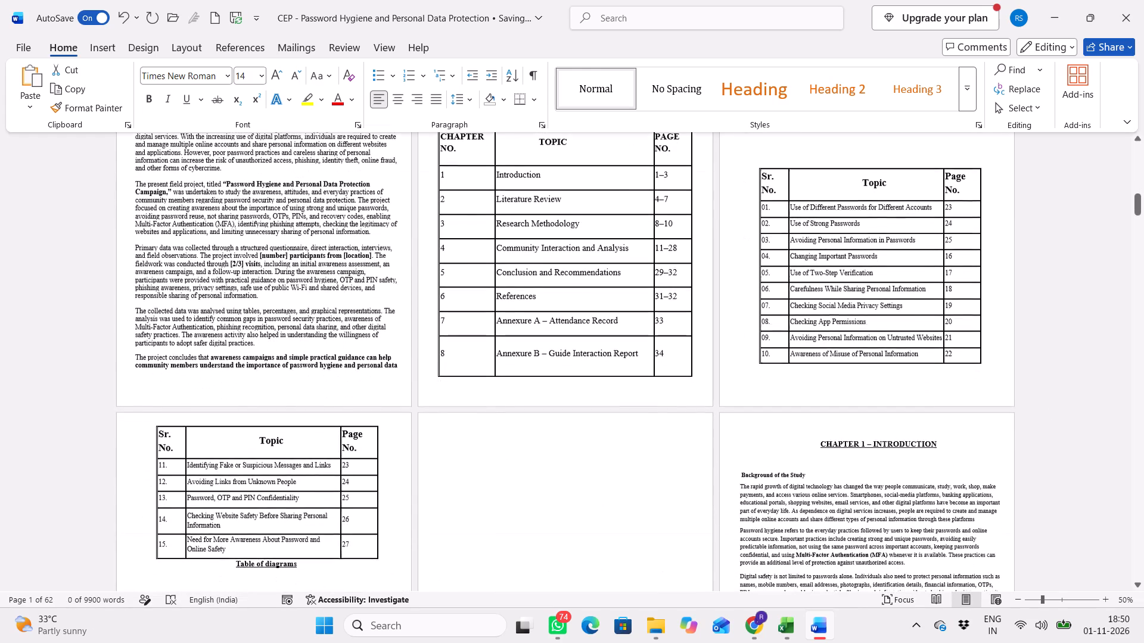
pyautogui.scroll(10, 951, 501)
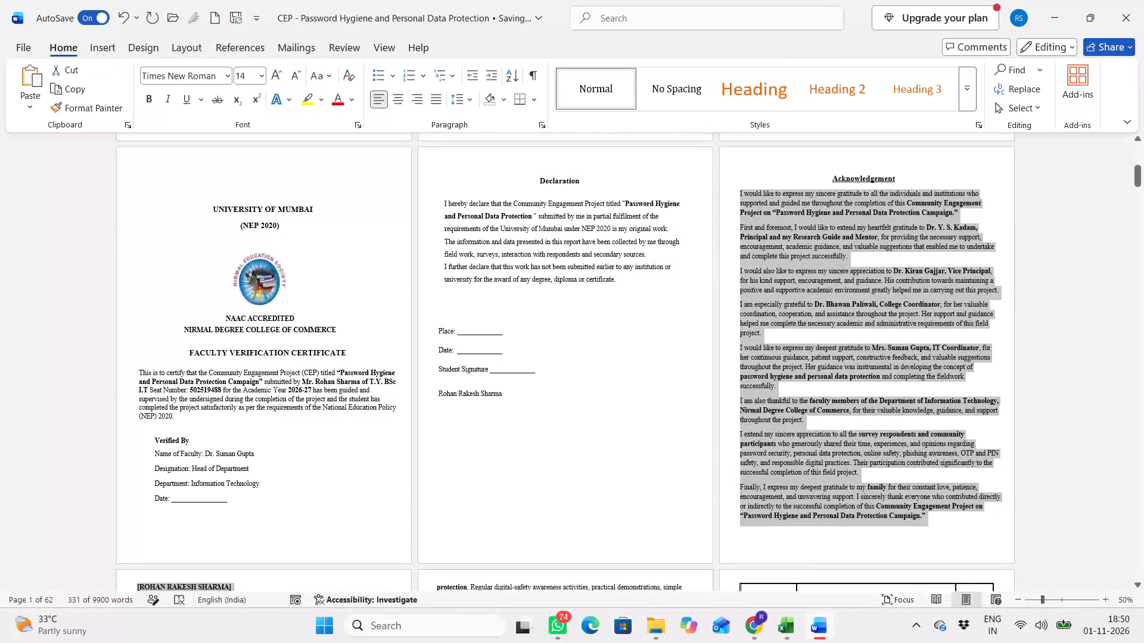
pyautogui.scroll(-1, 610, 448)
pyautogui.scroll(2, 610, 448)
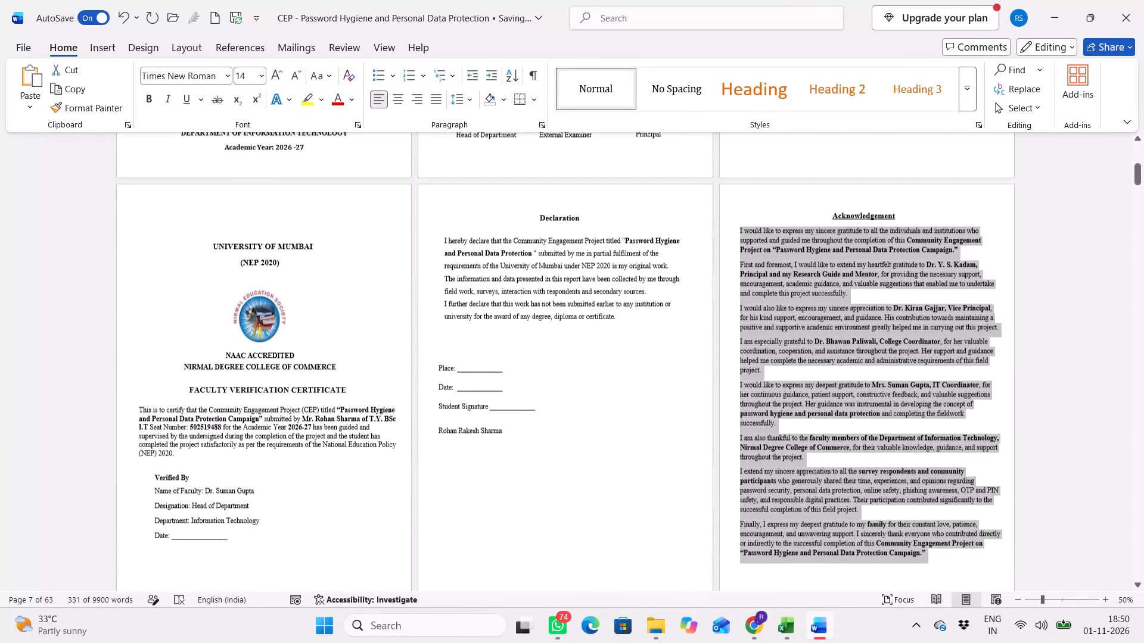
pyautogui.click(786, 202)
pyautogui.press('BackSpace')
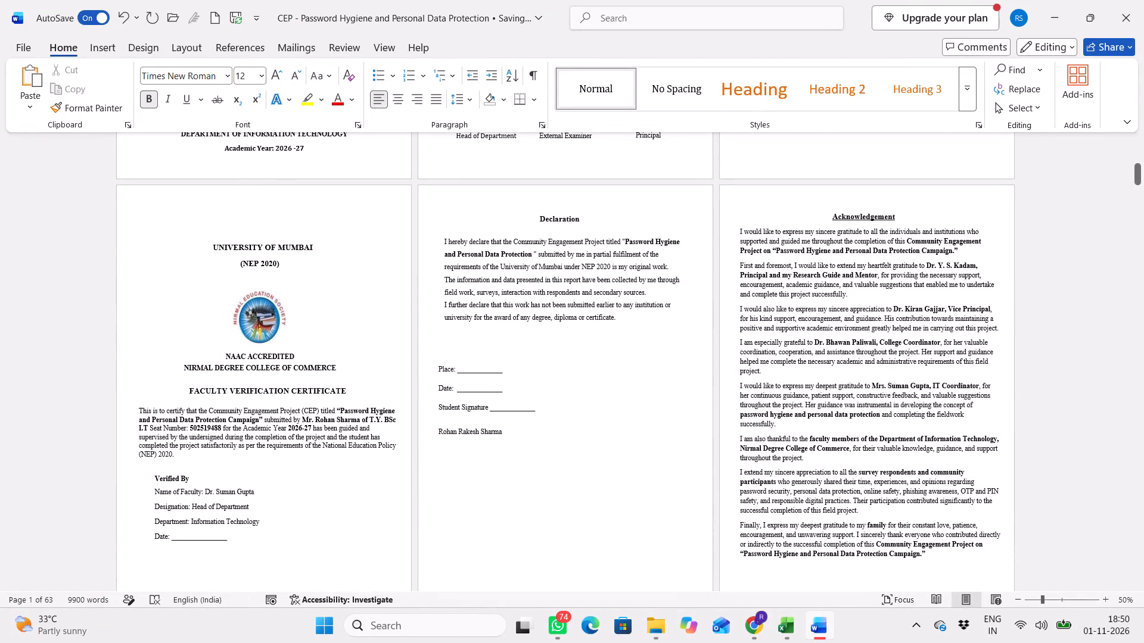
pyautogui.scroll(-1, 786, 202)
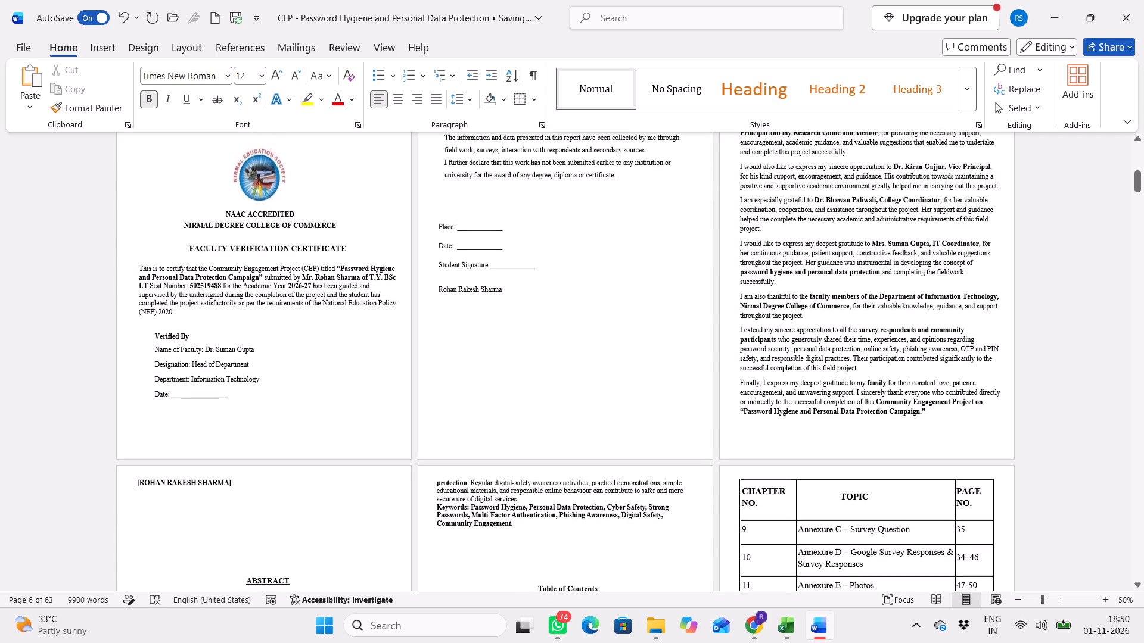
pyautogui.press('BackSpace')
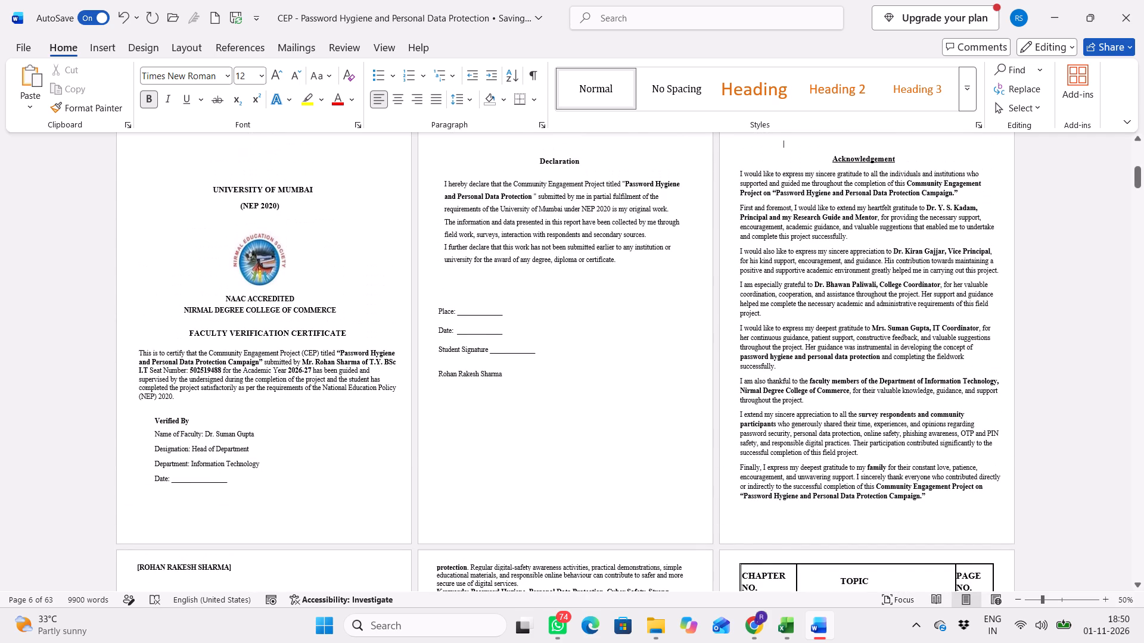
pyautogui.press('BackSpace')
pyautogui.press('BackSpace')
pyautogui.press('BackSpace')
pyautogui.press('BackSpace')
pyautogui.press('BackSpace')
pyautogui.press('BackSpace')
pyautogui.press('BackSpace')
pyautogui.press('BackSpace')
pyautogui.press('BackSpace')
pyautogui.press('BackSpace')
pyautogui.press('BackSpace')
pyautogui.press('BackSpace')
pyautogui.press('BackSpace')
pyautogui.press('BackSpace')
pyautogui.press('BackSpace')
pyautogui.press('BackSpace')
pyautogui.press('BackSpace')
pyautogui.press('BackSpace')
pyautogui.press('BackSpace')
pyautogui.press('BackSpace')
pyautogui.press('BackSpace')
pyautogui.press('BackSpace')
pyautogui.press('BackSpace')
pyautogui.press('BackSpace')
pyautogui.press('BackSpace')
pyautogui.press('BackSpace')
pyautogui.press('BackSpace')
pyautogui.press('BackSpace')
pyautogui.press('BackSpace')
pyautogui.press('BackSpace')
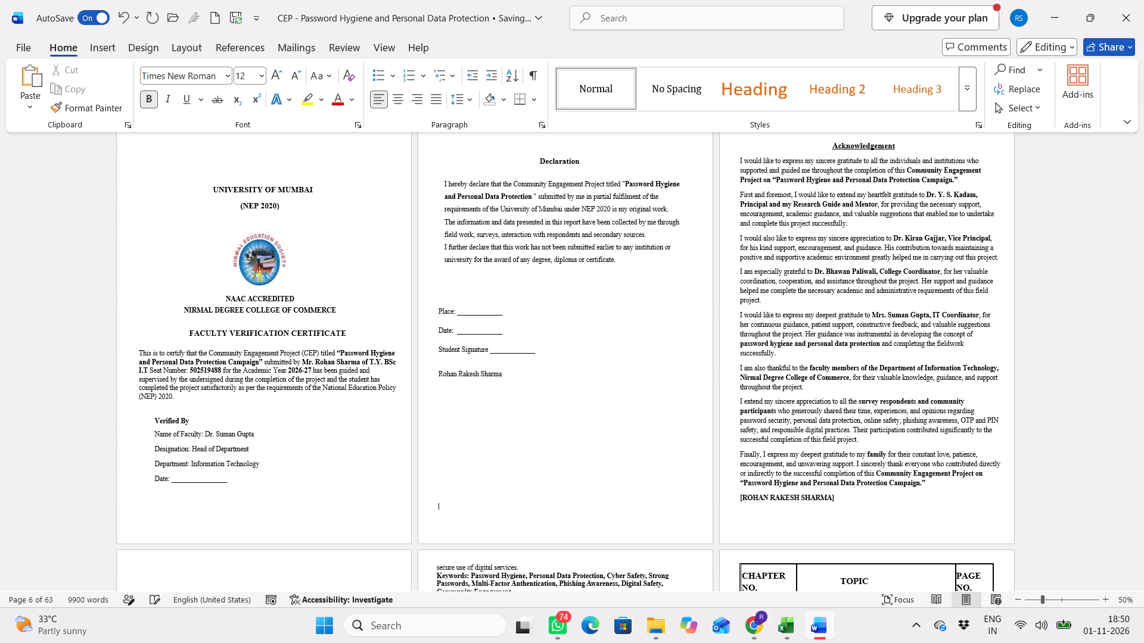
# Delete the blank lines above the ABSTRACT heading so the abstract fits on a single page before the Table of Contents.
pyautogui.scroll(-3, 786, 202)
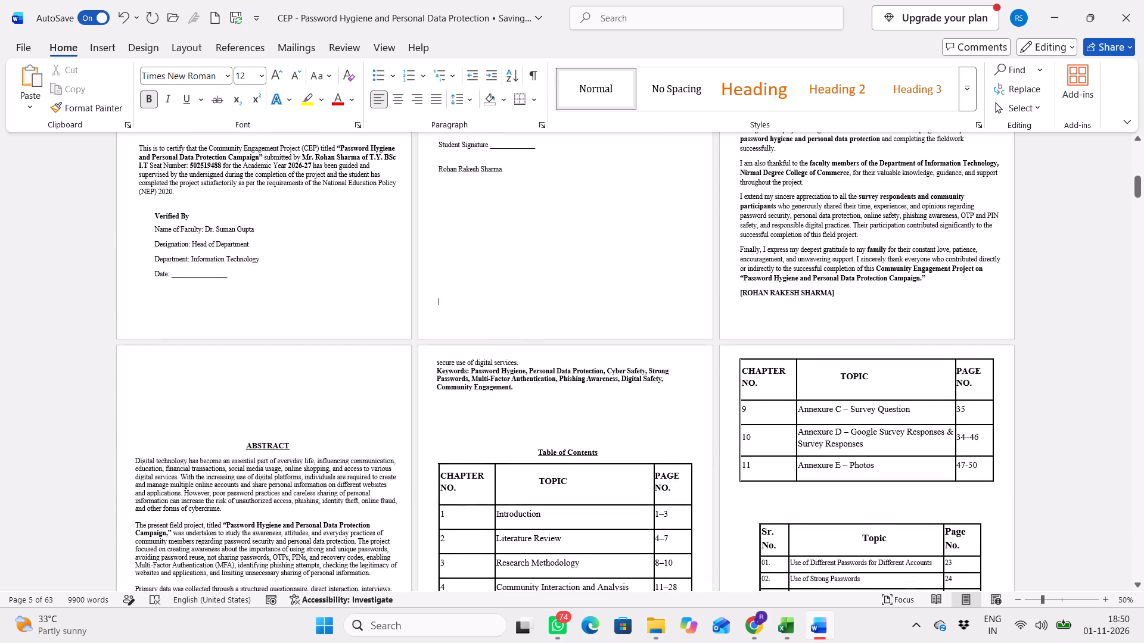
pyautogui.click(260, 397)
pyautogui.press('BackSpace')
pyautogui.press('BackSpace')
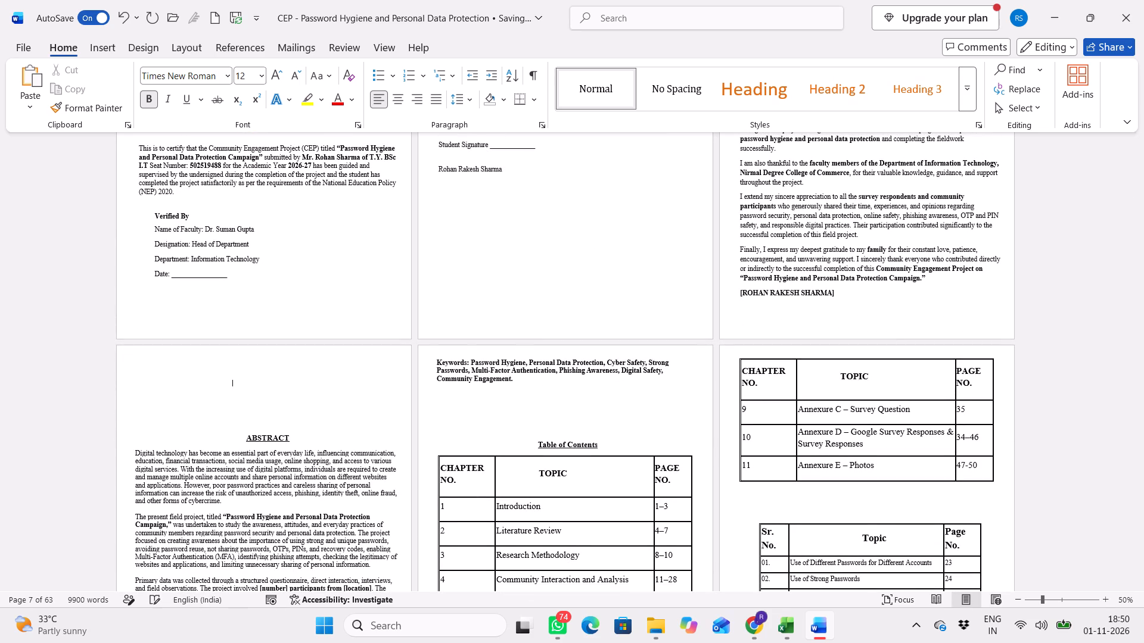
pyautogui.press('BackSpace')
pyautogui.press('BackSpace')
pyautogui.press('BackSpace')
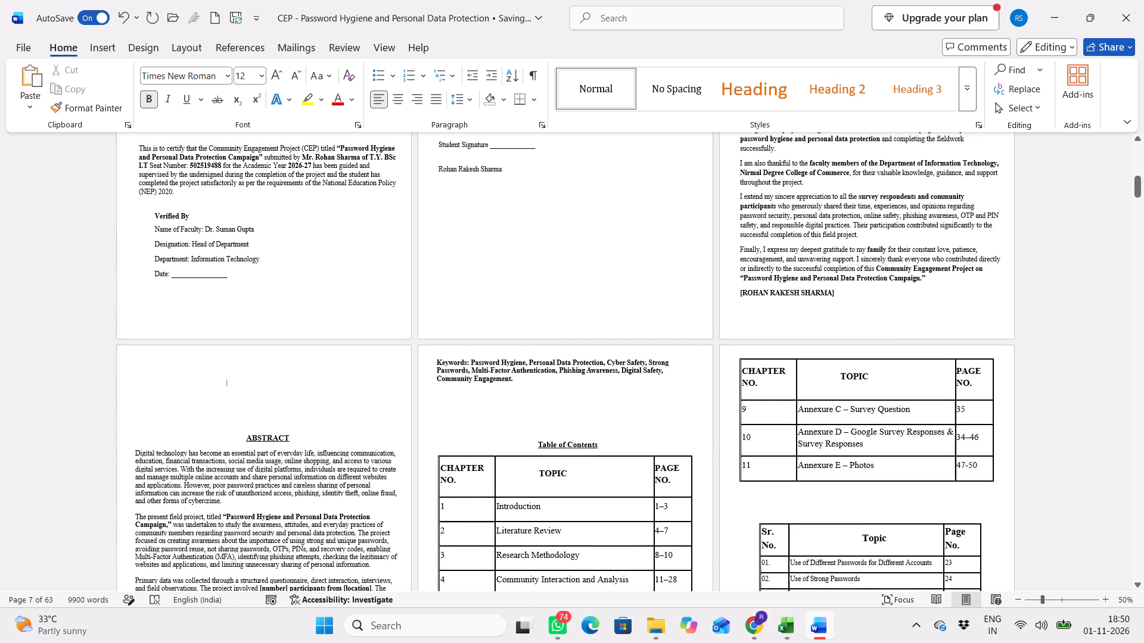
pyautogui.click(254, 413)
pyautogui.press('BackSpace')
pyautogui.press('BackSpace')
pyautogui.press('BackSpace')
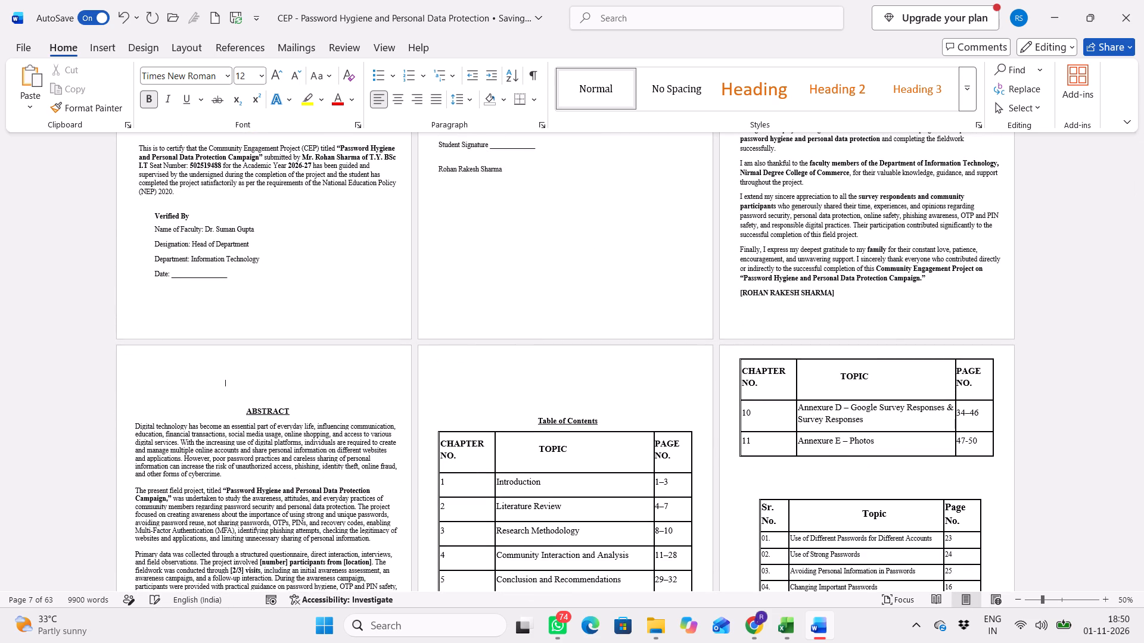
pyautogui.press('BackSpace')
pyautogui.press('BackSpace')
pyautogui.press('BackSpace')
pyautogui.press('BackSpace')
pyautogui.press('BackSpace')
pyautogui.press('BackSpace')
pyautogui.click(254, 385)
pyautogui.press('BackSpace')
pyautogui.press('BackSpace')
pyautogui.press('BackSpace')
pyautogui.press('BackSpace')
pyautogui.press('BackSpace')
pyautogui.press('BackSpace')
pyautogui.press('BackSpace')
pyautogui.press('BackSpace')
pyautogui.press('BackSpace')
pyautogui.press('BackSpace')
pyautogui.press('BackSpace')
pyautogui.press('BackSpace')
pyautogui.press('BackSpace')
pyautogui.press('BackSpace')
pyautogui.press('BackSpace')
pyautogui.press('BackSpace')
pyautogui.press('BackSpace')
pyautogui.press('BackSpace')
pyautogui.press('BackSpace')
pyautogui.press('BackSpace')
pyautogui.press('BackSpace')
pyautogui.press('BackSpace')
pyautogui.press('BackSpace')
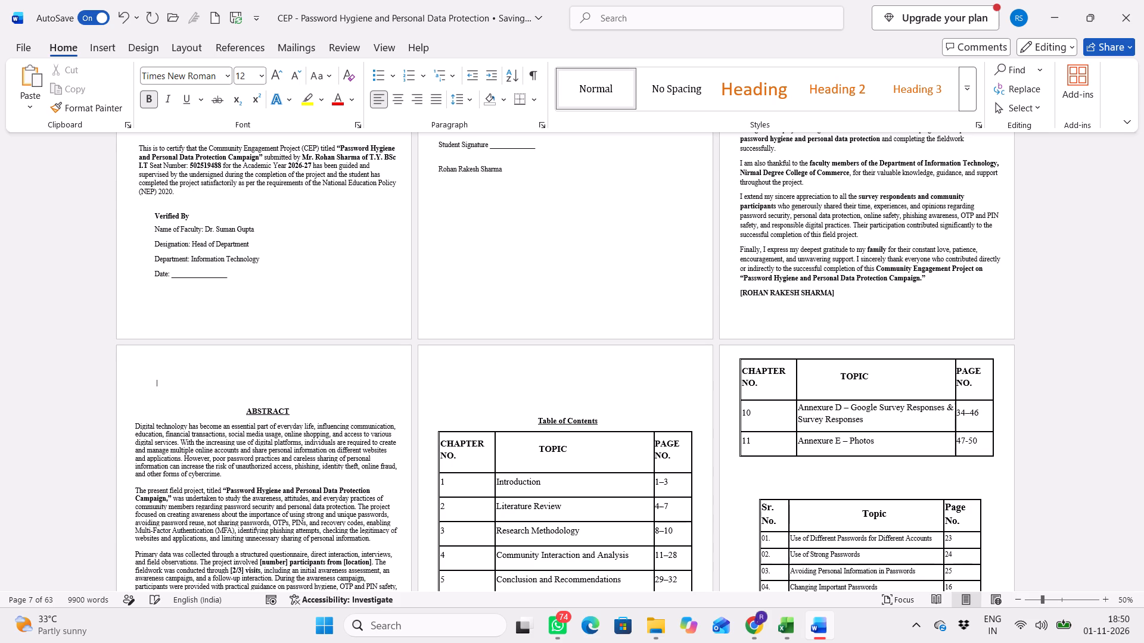
pyautogui.press('BackSpace')
pyautogui.press('BackSpace')
pyautogui.press('BackSpace')
pyautogui.press('BackSpace')
pyautogui.press('BackSpace')
pyautogui.press('BackSpace')
pyautogui.press('BackSpace')
pyautogui.press('BackSpace')
pyautogui.press('BackSpace')
pyautogui.press('BackSpace')
pyautogui.press('BackSpace')
pyautogui.press('BackSpace')
pyautogui.press('BackSpace')
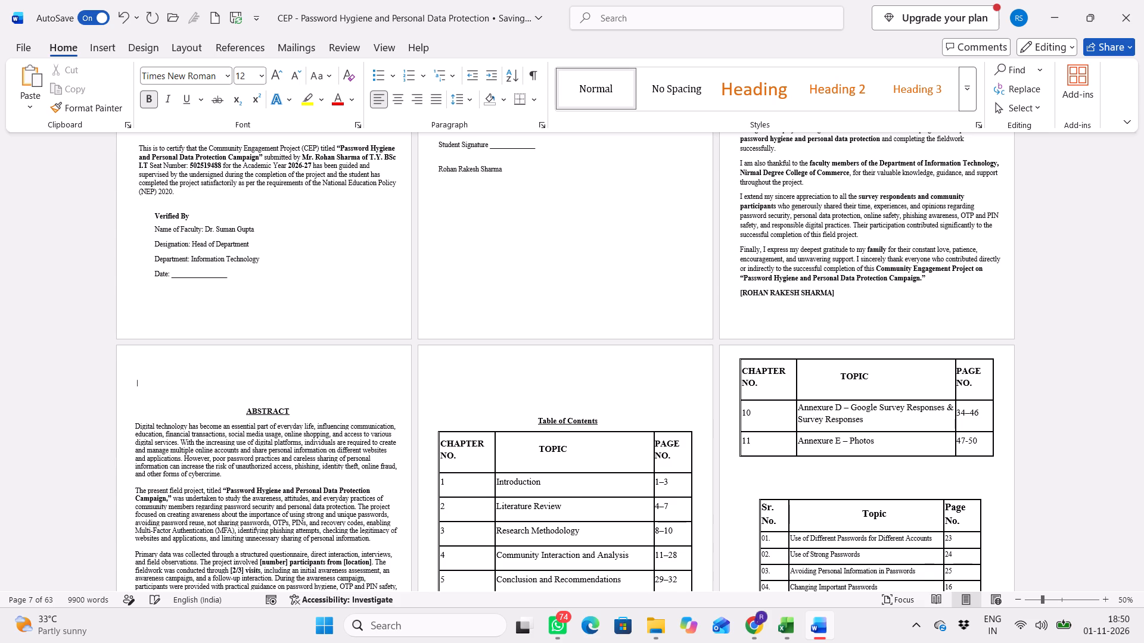
pyautogui.press('BackSpace')
pyautogui.press('BackSpace')
pyautogui.press('BackSpace')
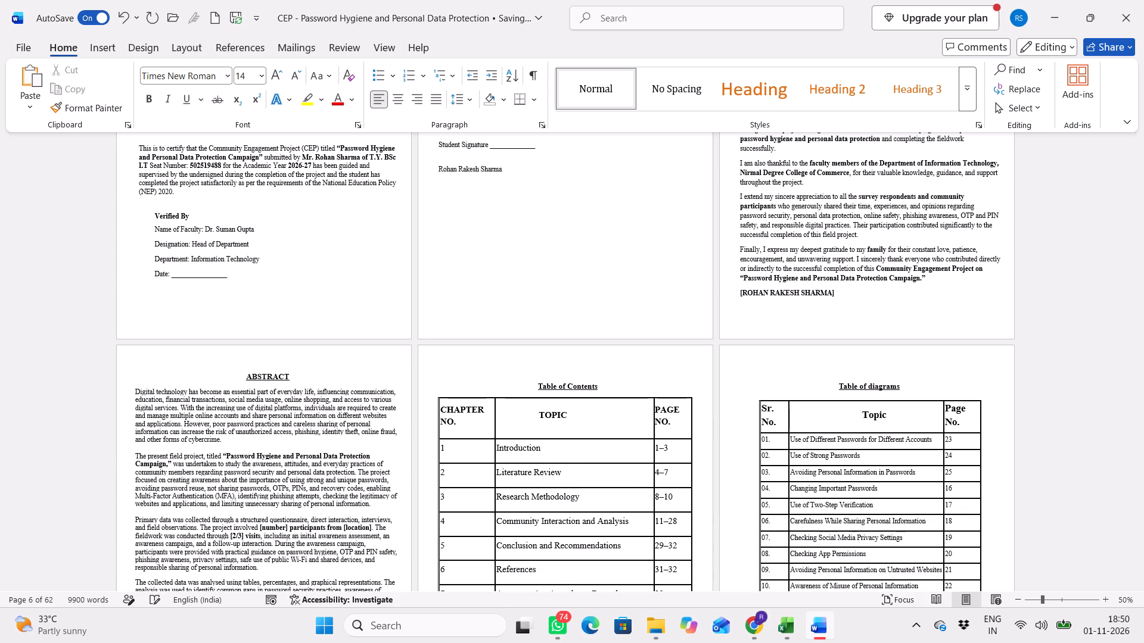
# Set the Background of the Study text on the Chapter 1 – Introduction page to 12 pt.
pyautogui.scroll(-4, 185, 397)
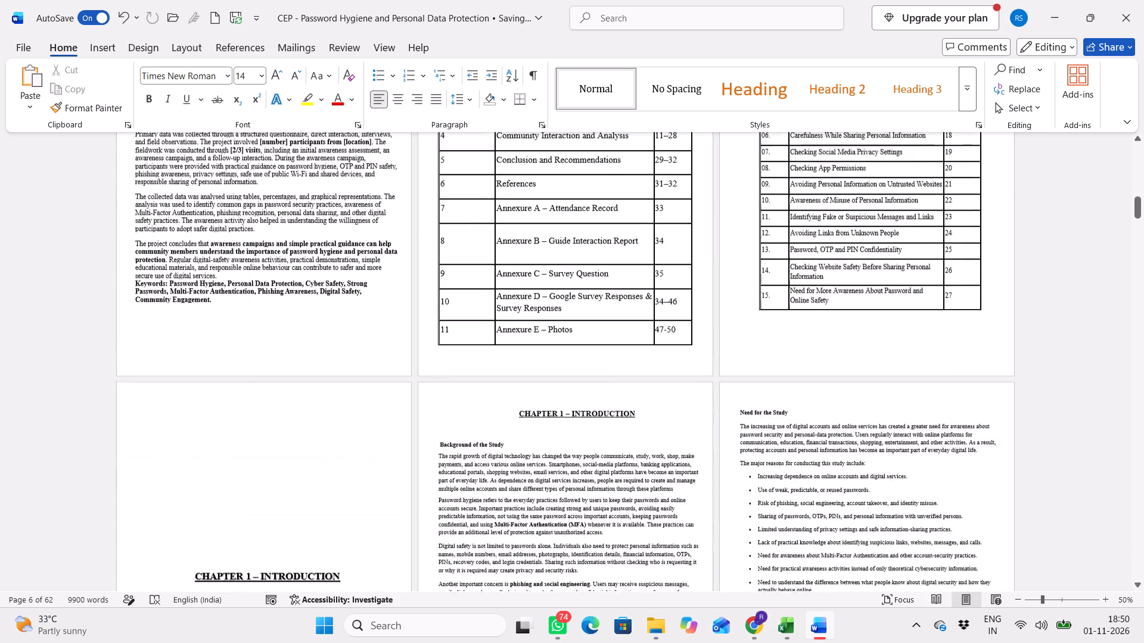
pyautogui.scroll(-3, 185, 397)
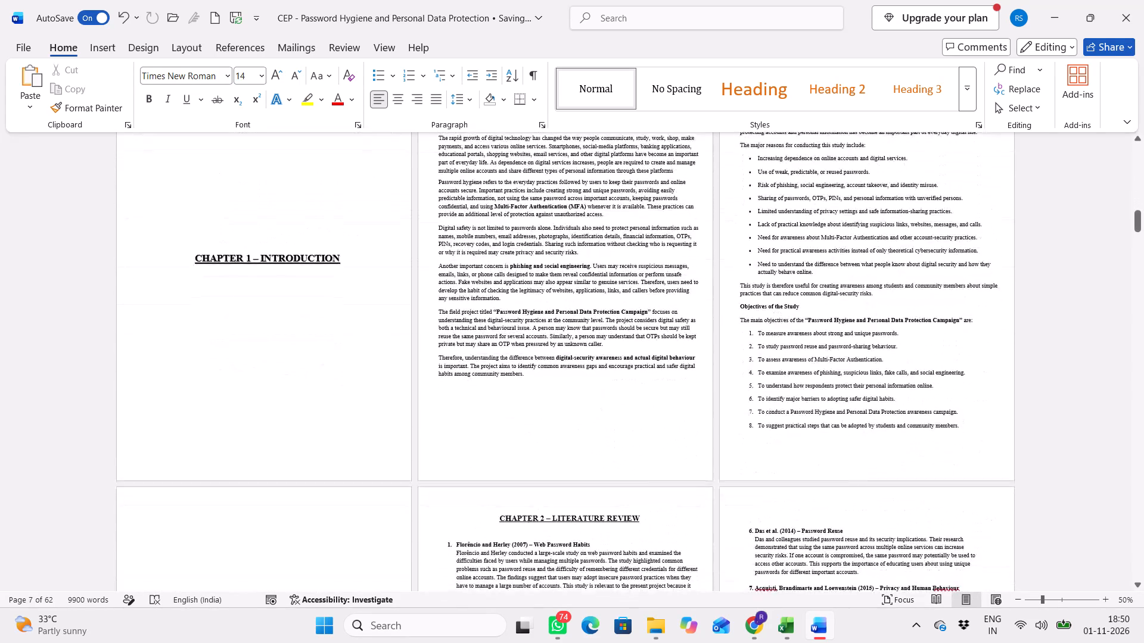
pyautogui.scroll(-2, 185, 397)
pyautogui.scroll(4, 185, 397)
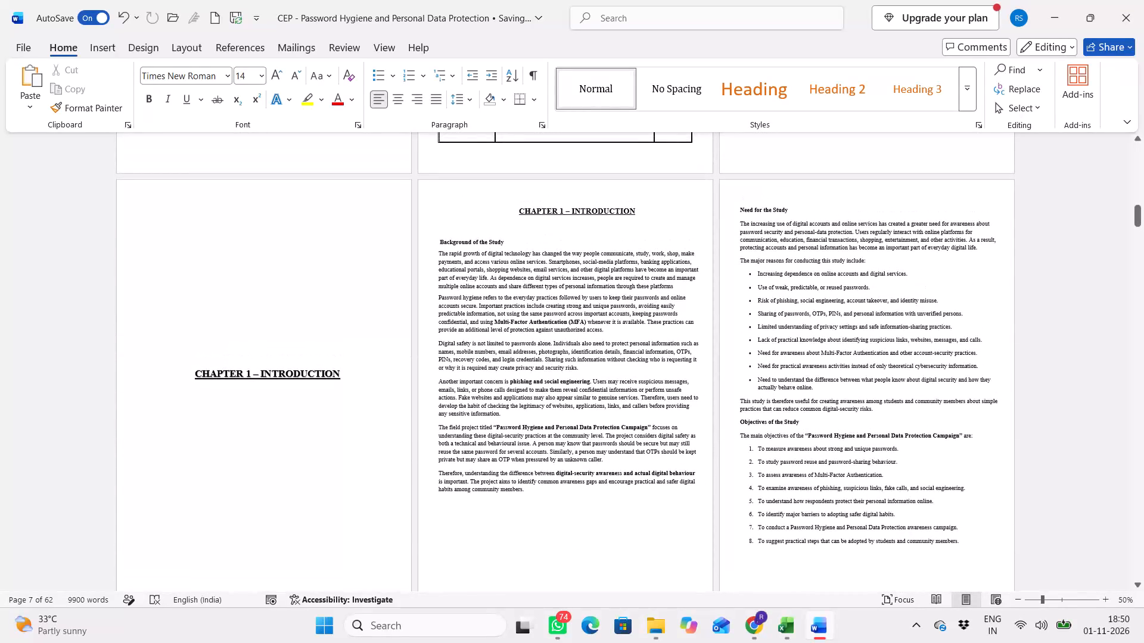
pyautogui.moveTo(439, 238); pyautogui.dragTo(588, 514)
pyautogui.moveTo(703, 475); pyautogui.dragTo(808, 329)
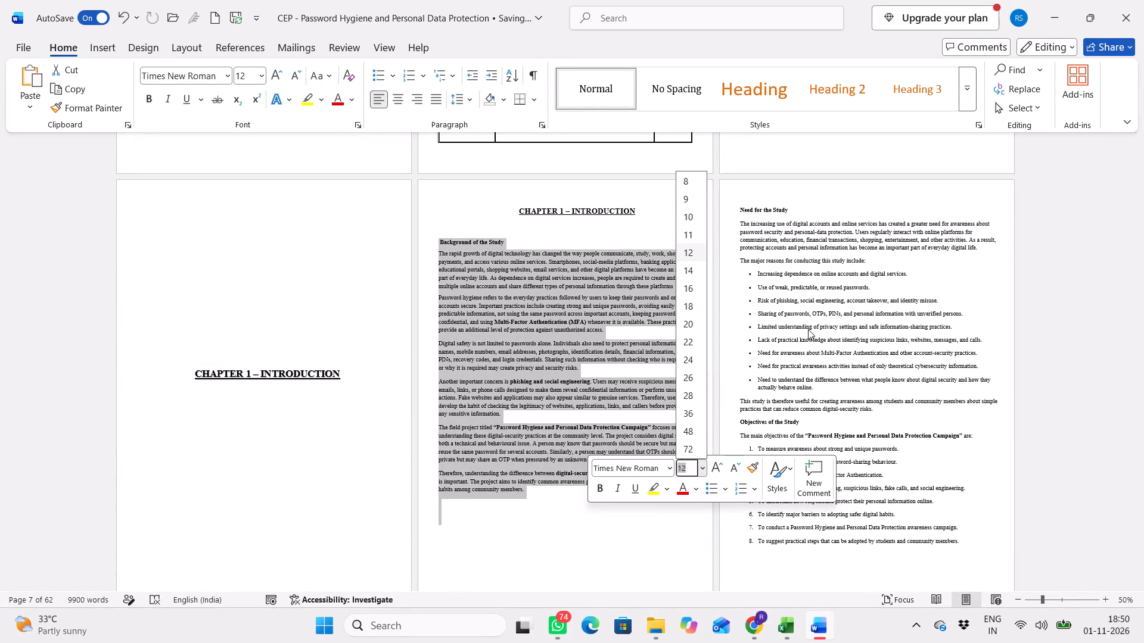
pyautogui.moveTo(808, 329); pyautogui.dragTo(695, 271)
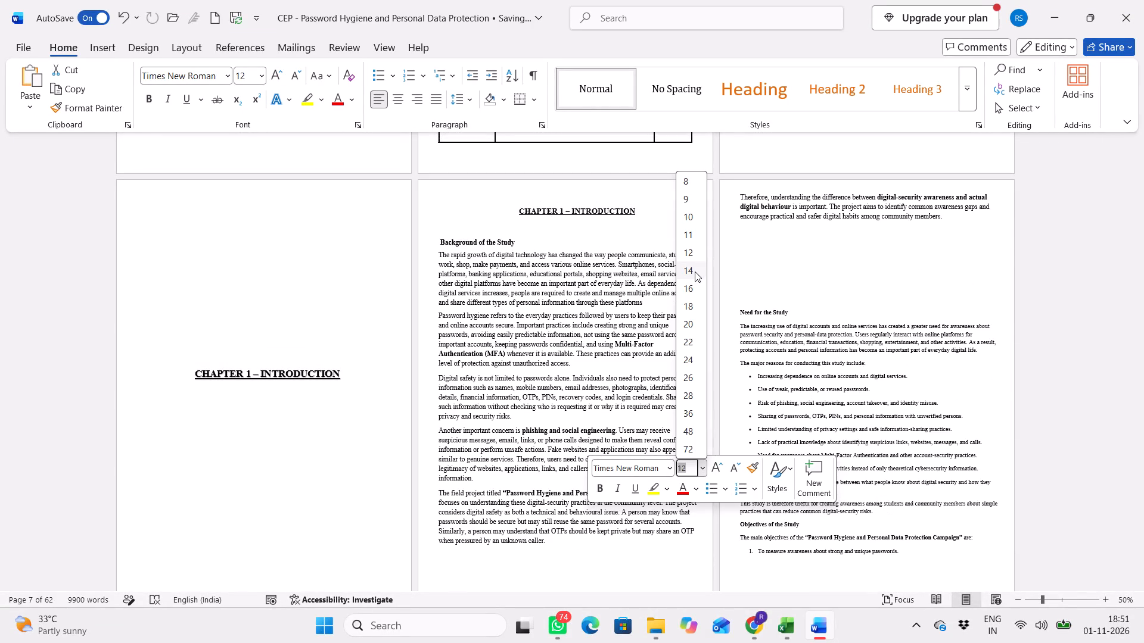
pyautogui.moveTo(695, 271); pyautogui.dragTo(694, 258)
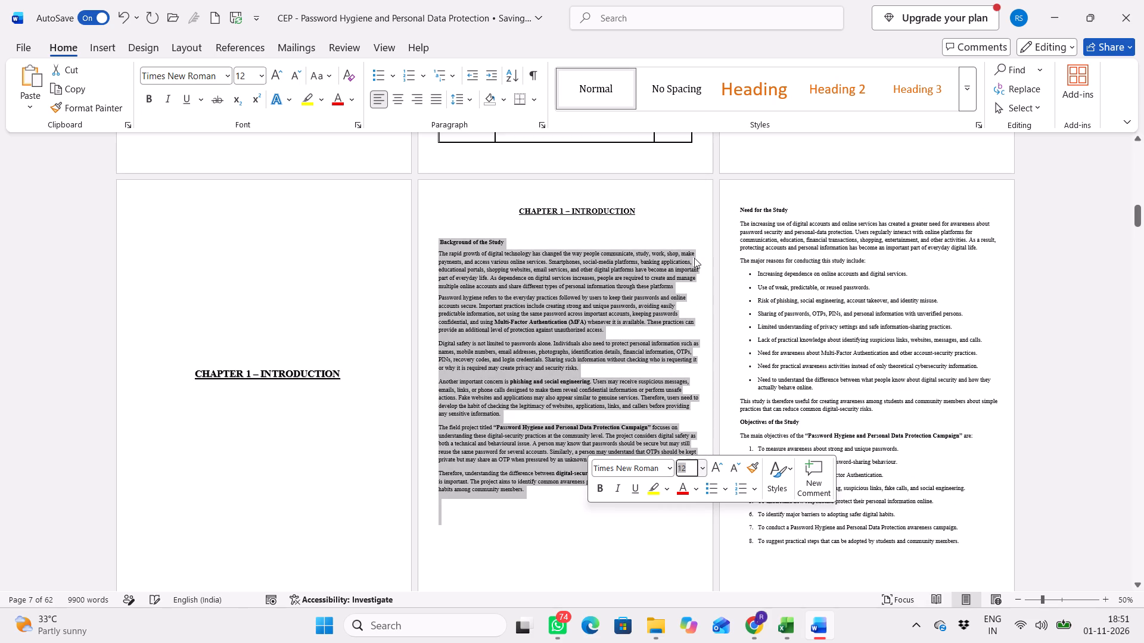
# Review the report's page layout from the Faculty Verification Certificate through the Chapter 4 survey response charts.
pyautogui.click(1095, 341)
pyautogui.scroll(2, 926, 343)
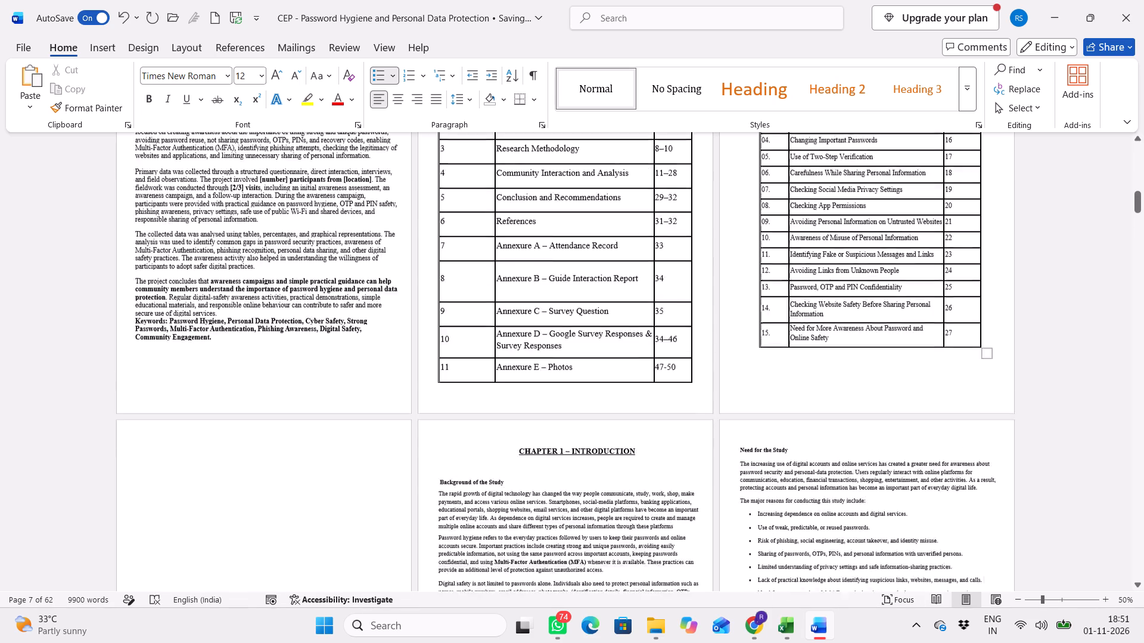
pyautogui.scroll(6, 926, 343)
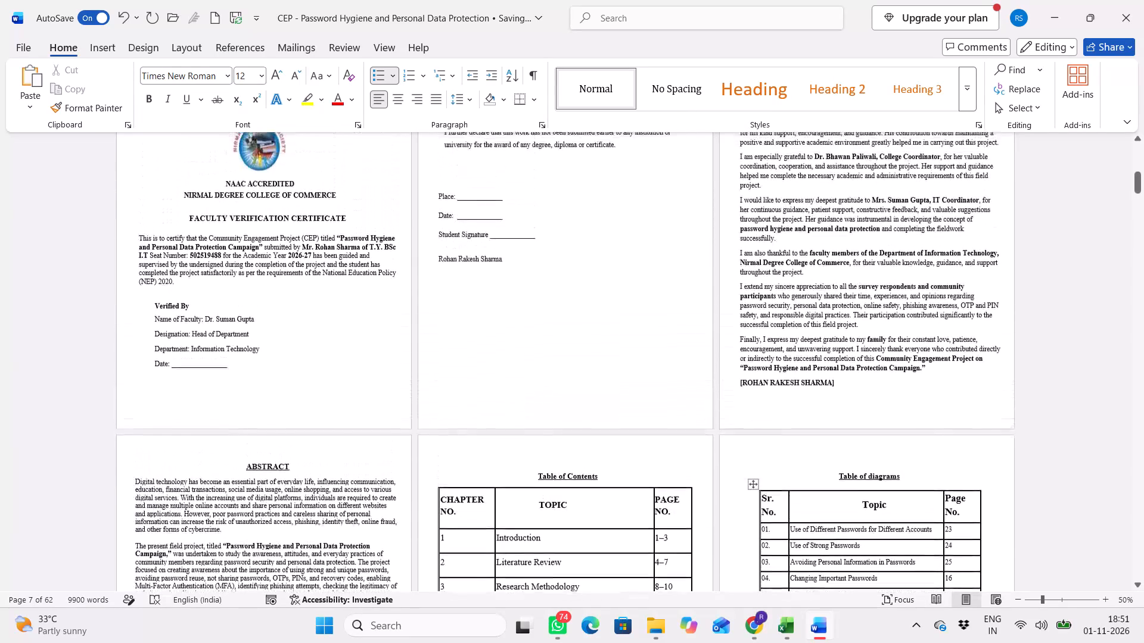
pyautogui.scroll(6, 926, 343)
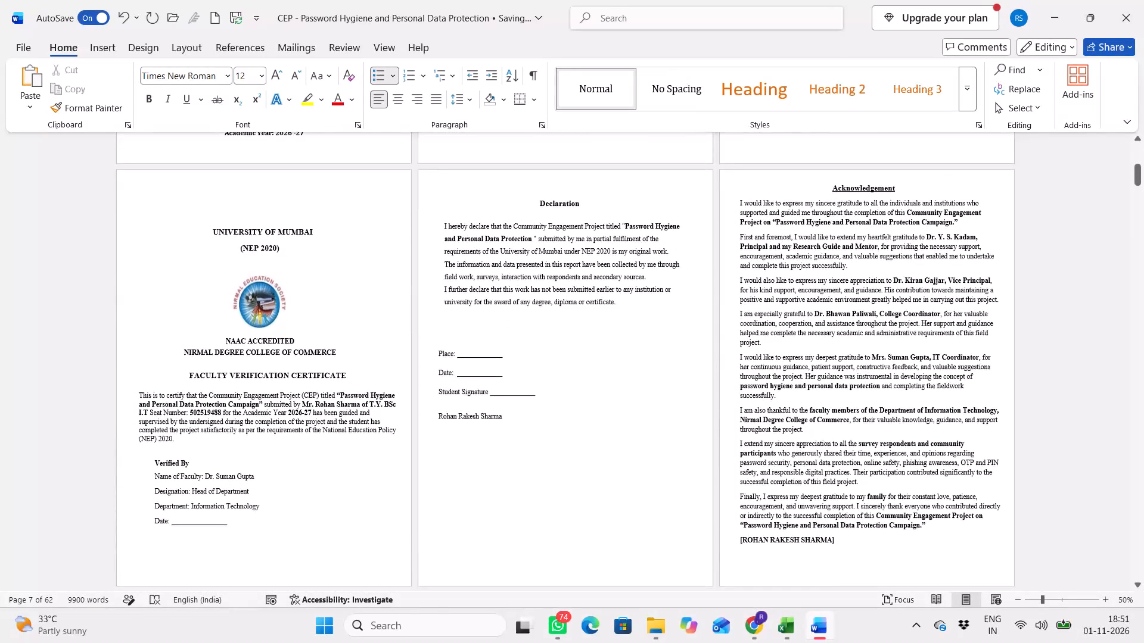
pyautogui.scroll(-7, 842, 338)
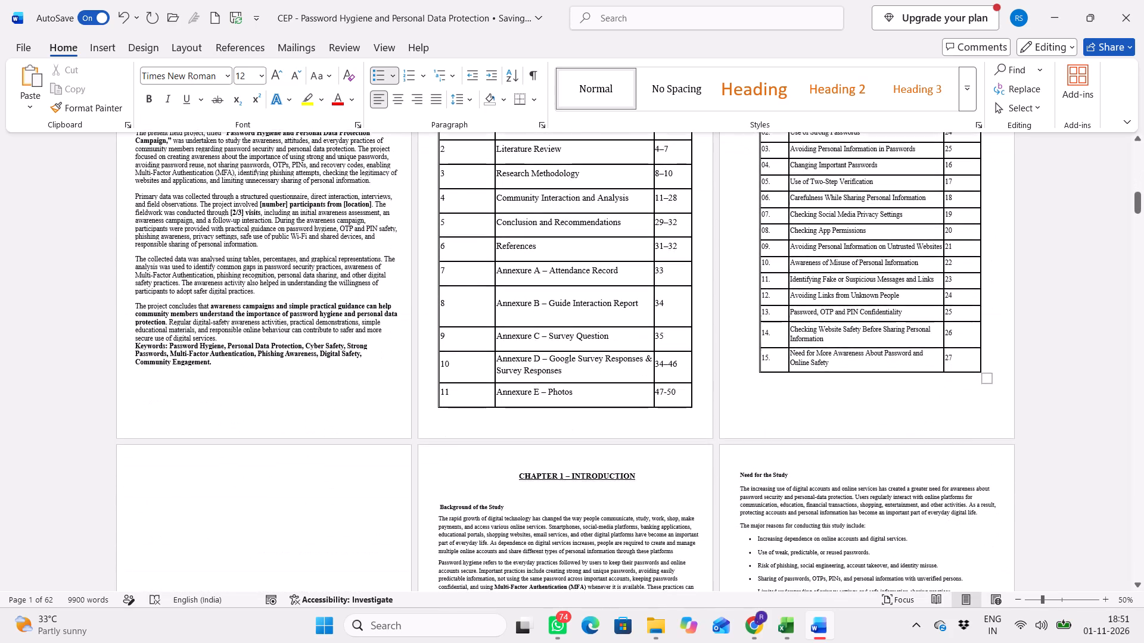
pyautogui.scroll(-12, 842, 338)
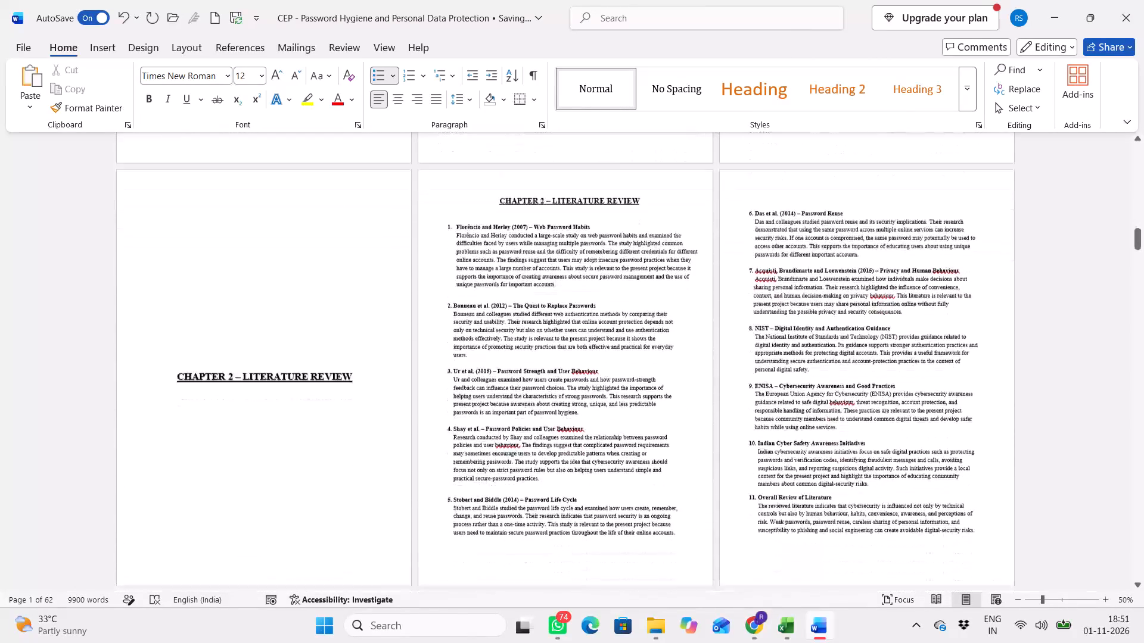
pyautogui.scroll(-7, 842, 338)
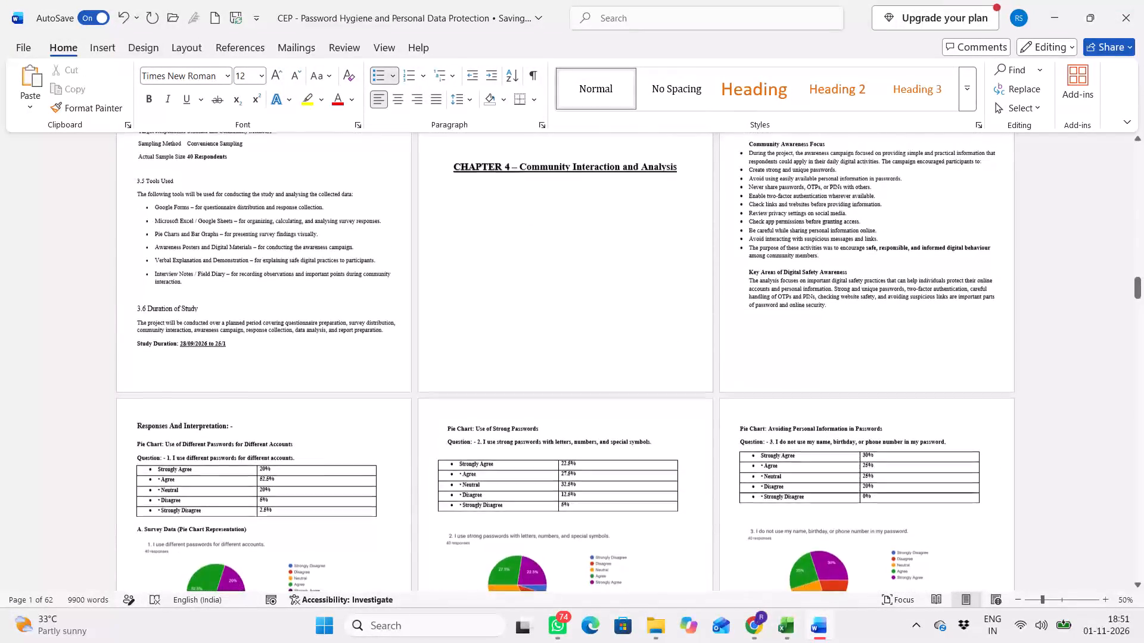
pyautogui.scroll(-4, 842, 338)
pyautogui.moveTo(821, 297); pyautogui.dragTo(773, 230)
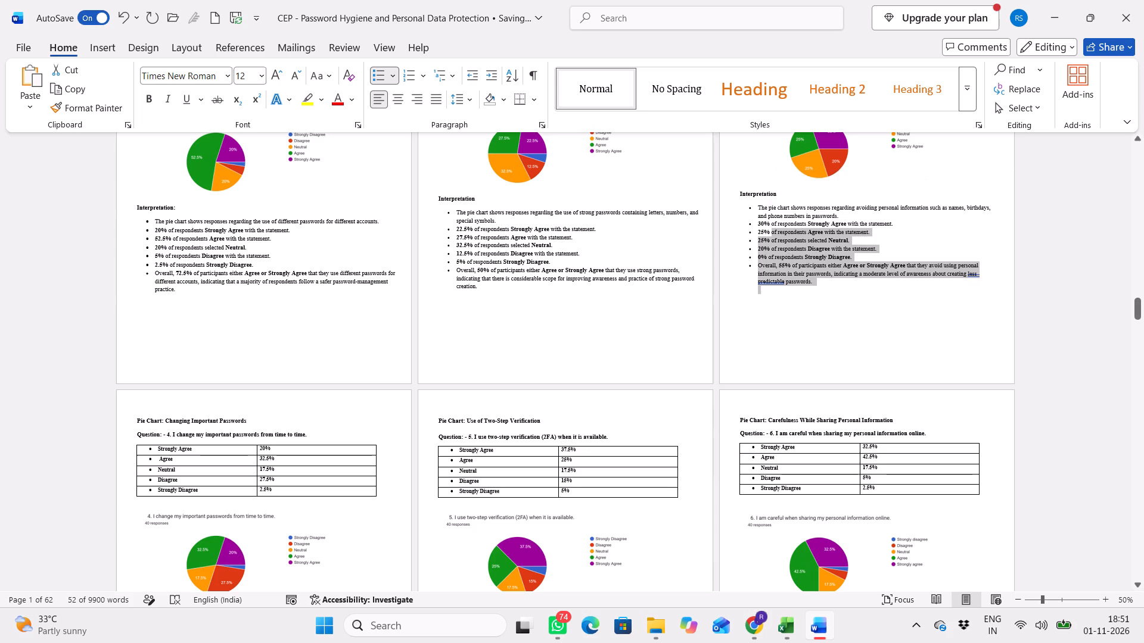
pyautogui.scroll(16, 830, 320)
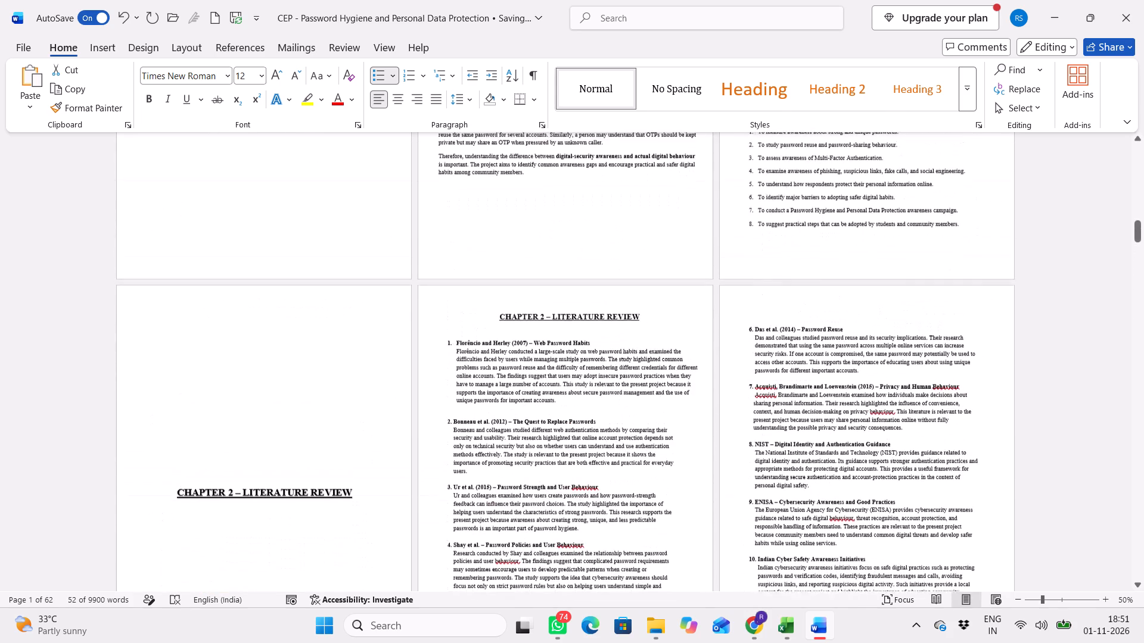
pyautogui.scroll(4, 830, 320)
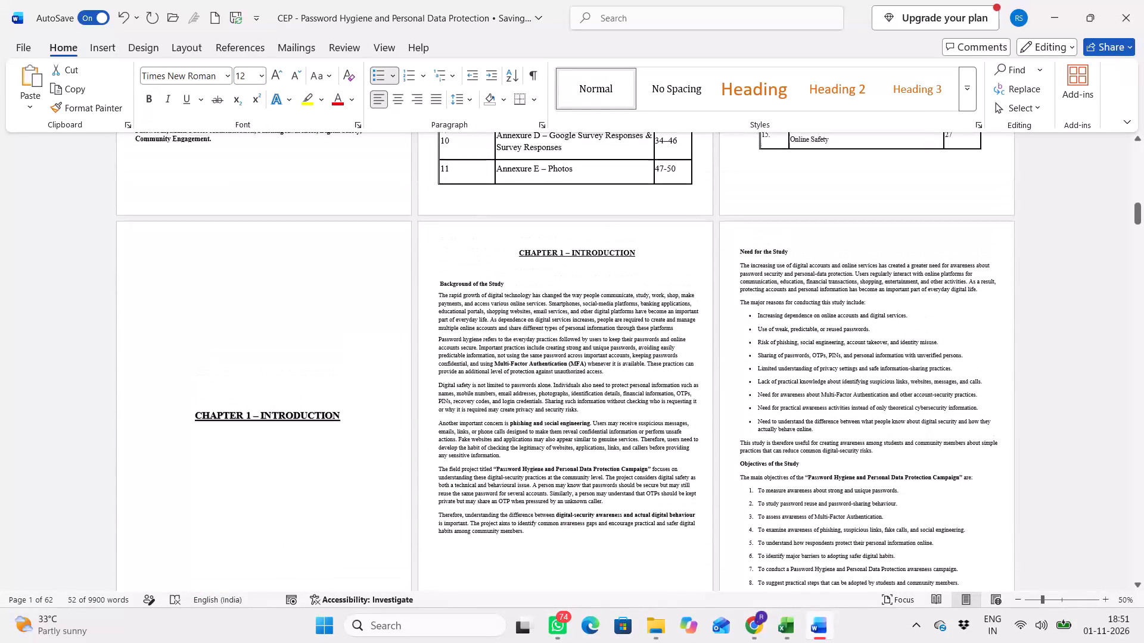
pyautogui.scroll(1, 830, 320)
pyautogui.scroll(-4, 830, 320)
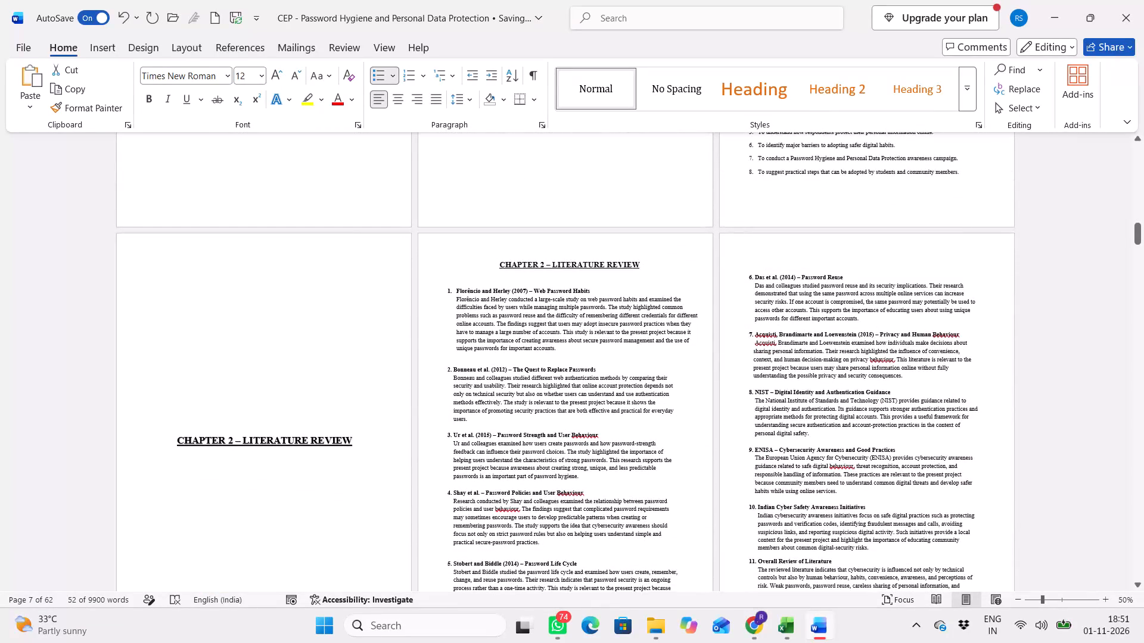
# Delete the blank line between the first and second reviewed studies on the Chapter 2 – Literature Review page.
pyautogui.click(452, 358)
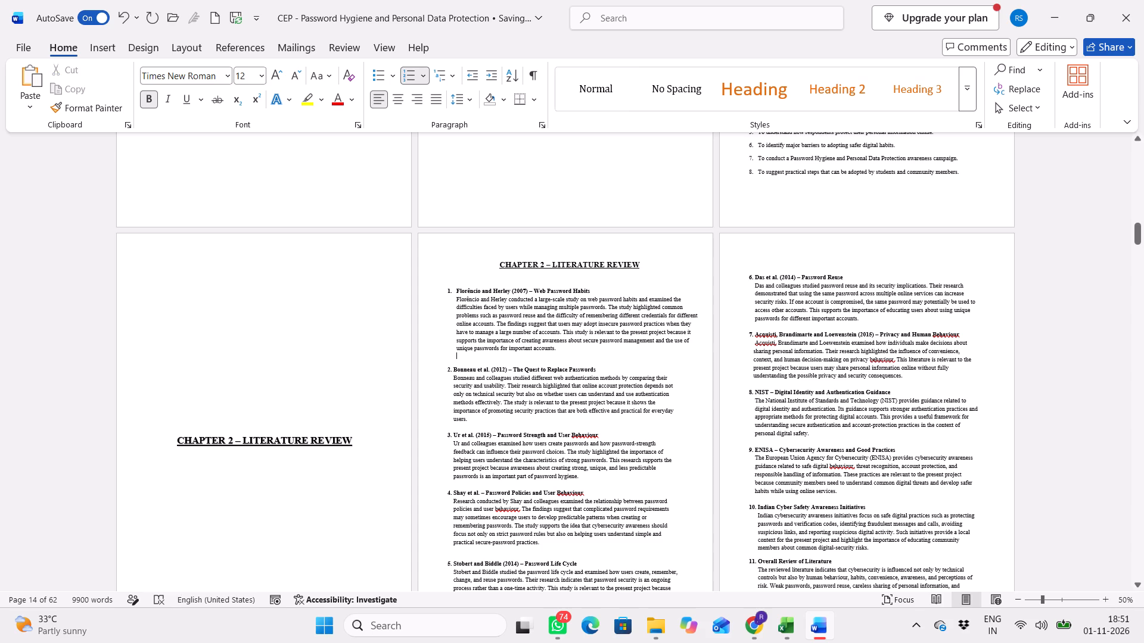
pyautogui.press('BackSpace')
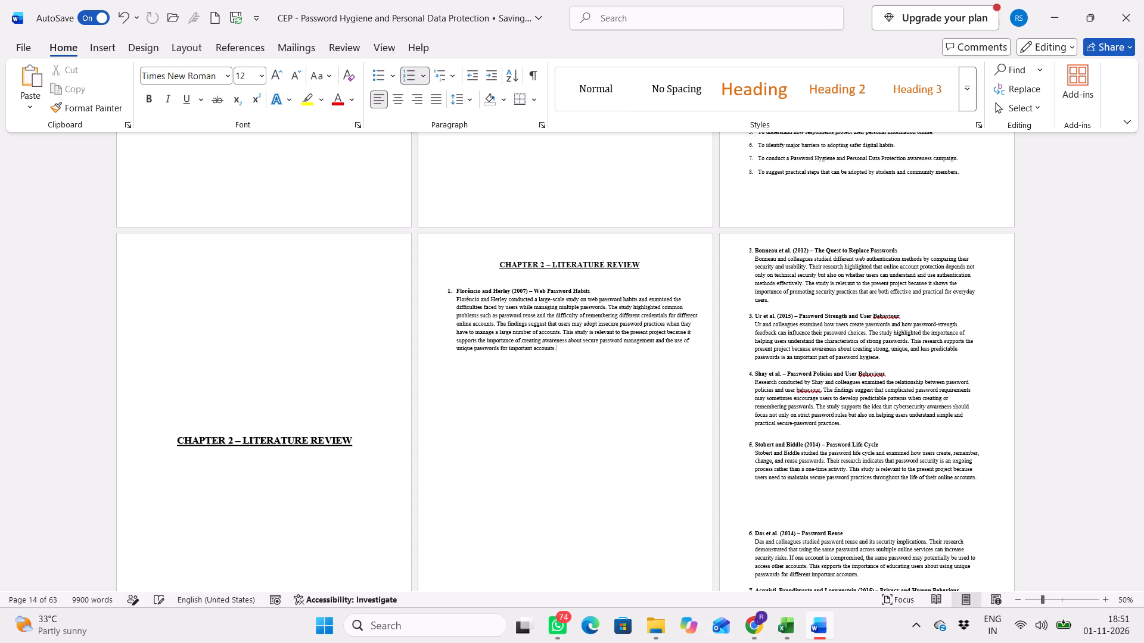
pyautogui.hotkey('shift', 'Return')
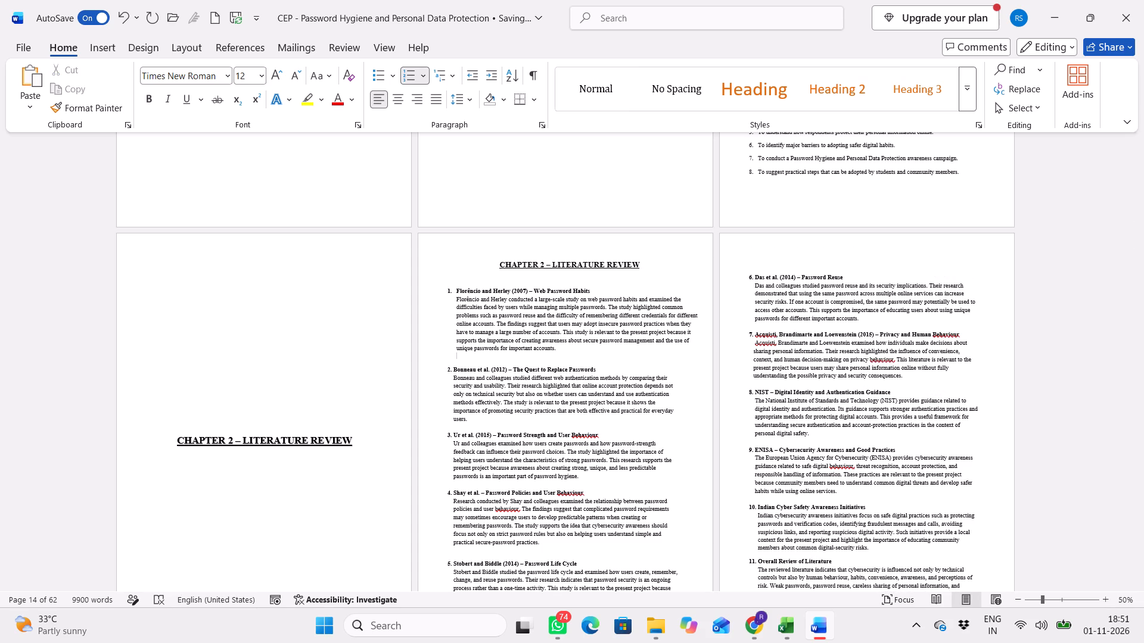
pyautogui.press('BackSpace')
pyautogui.hotkey('shift', 'Return')
pyautogui.press('BackSpace')
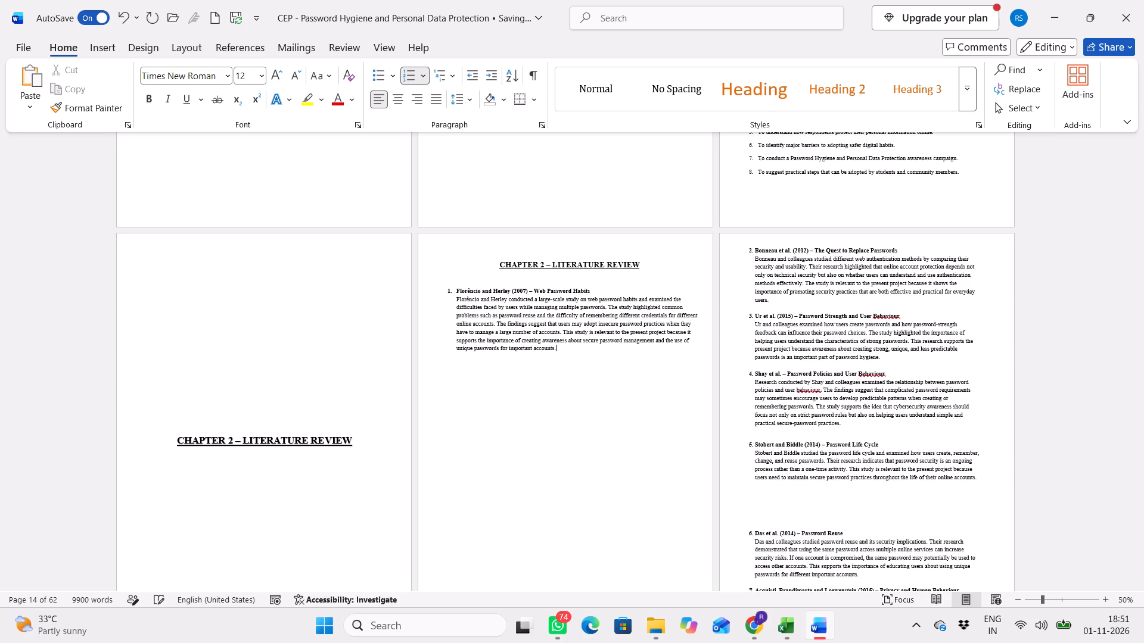
pyautogui.press('BackSpace')
pyautogui.scroll(-1, 452, 358)
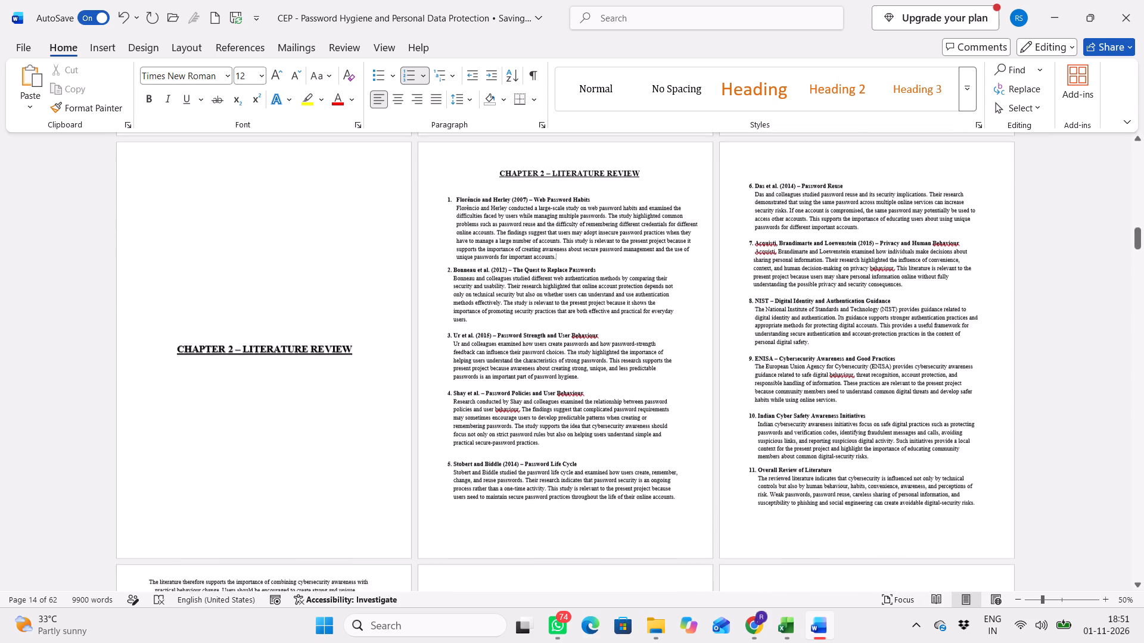
pyautogui.scroll(-1, 452, 358)
pyautogui.scroll(4, 452, 358)
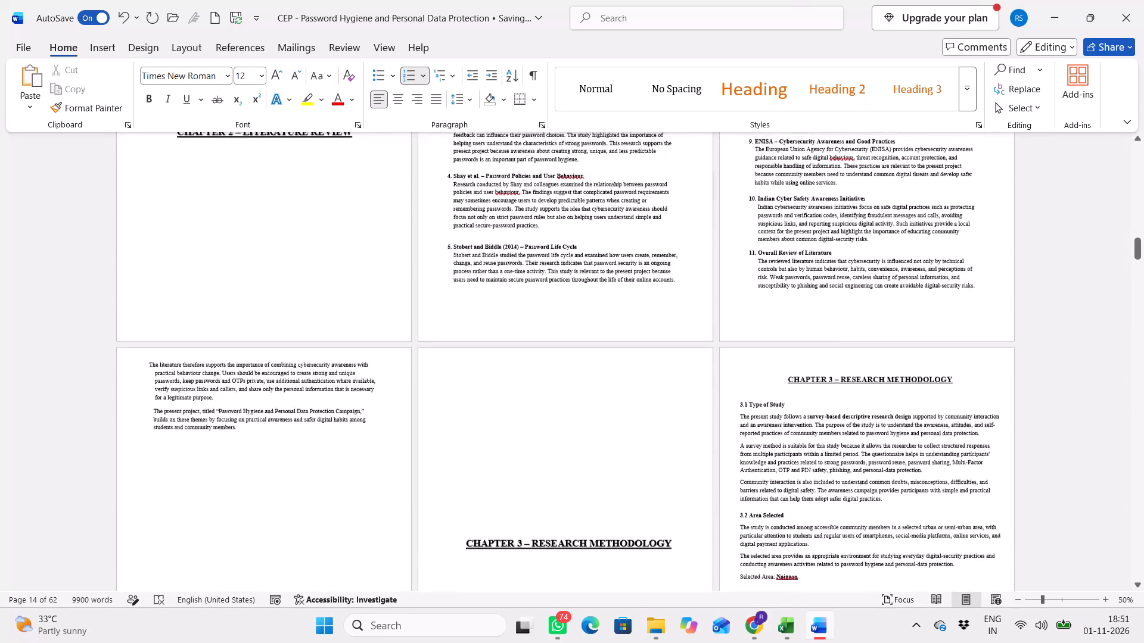
pyautogui.scroll(3, 452, 358)
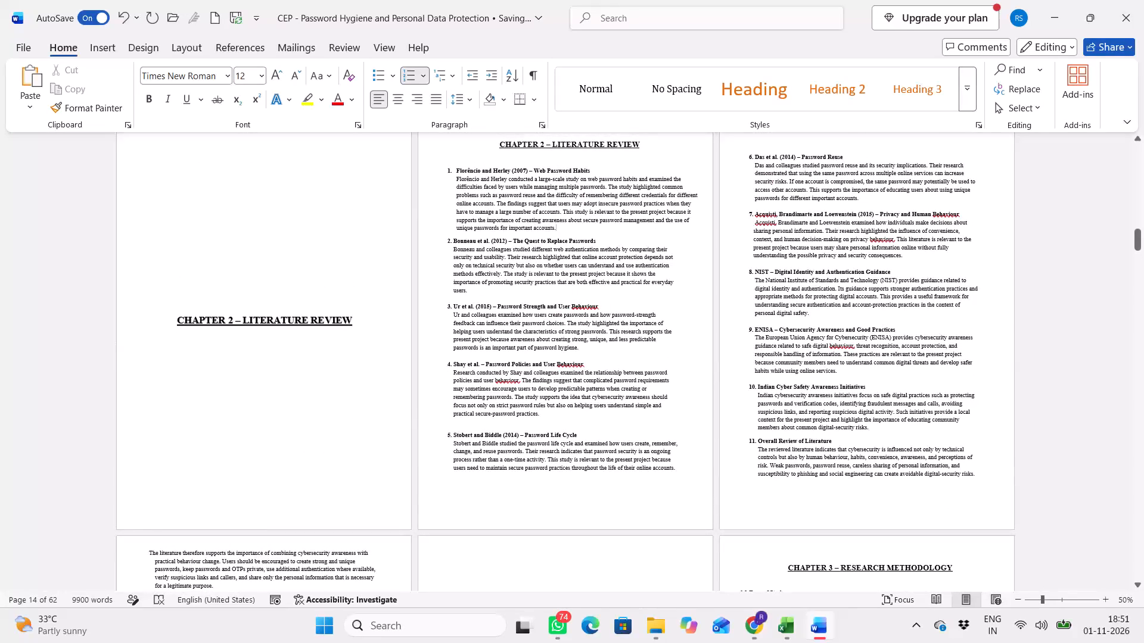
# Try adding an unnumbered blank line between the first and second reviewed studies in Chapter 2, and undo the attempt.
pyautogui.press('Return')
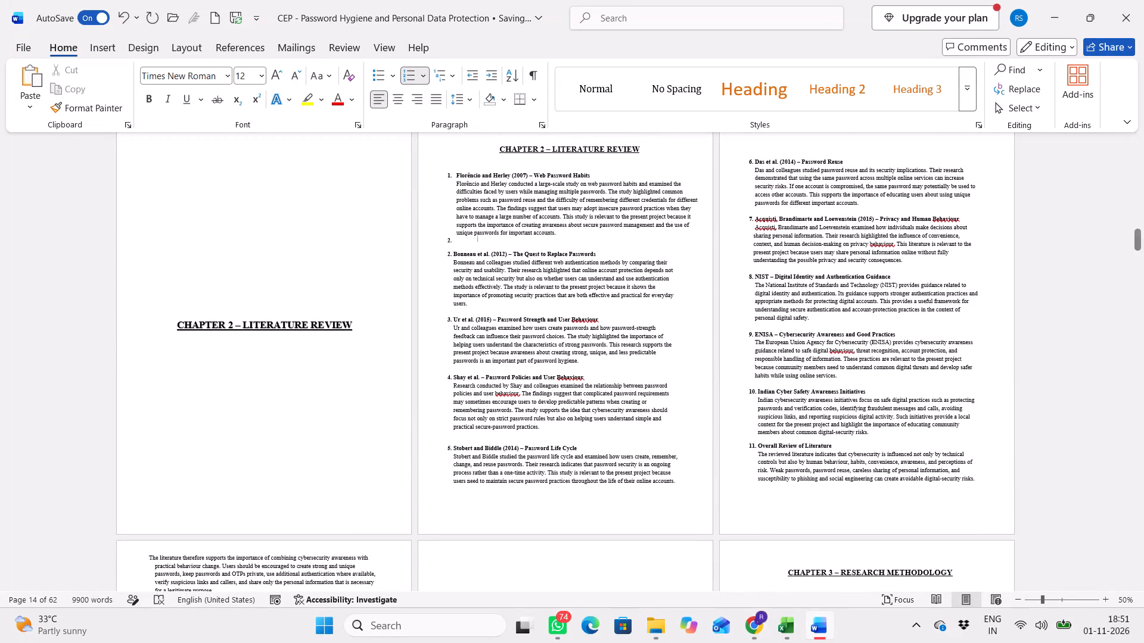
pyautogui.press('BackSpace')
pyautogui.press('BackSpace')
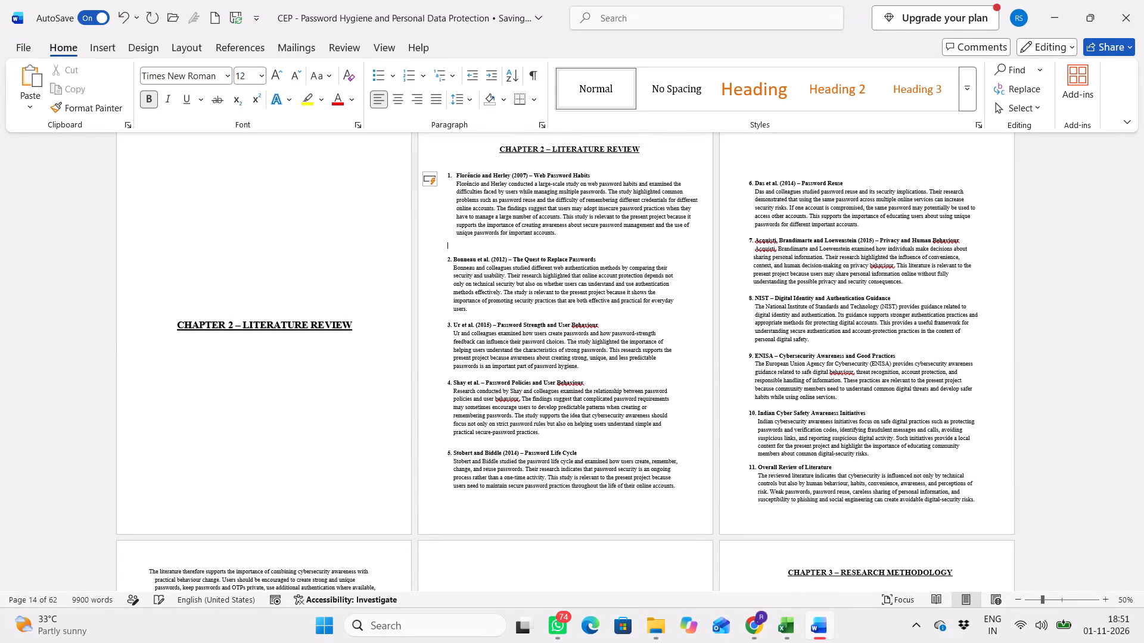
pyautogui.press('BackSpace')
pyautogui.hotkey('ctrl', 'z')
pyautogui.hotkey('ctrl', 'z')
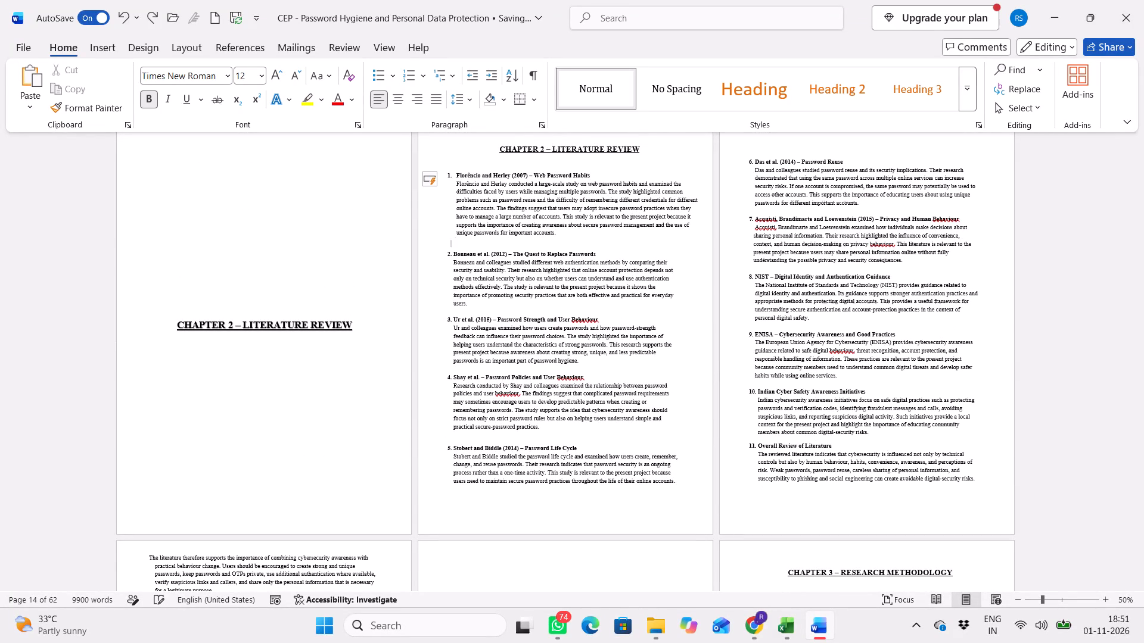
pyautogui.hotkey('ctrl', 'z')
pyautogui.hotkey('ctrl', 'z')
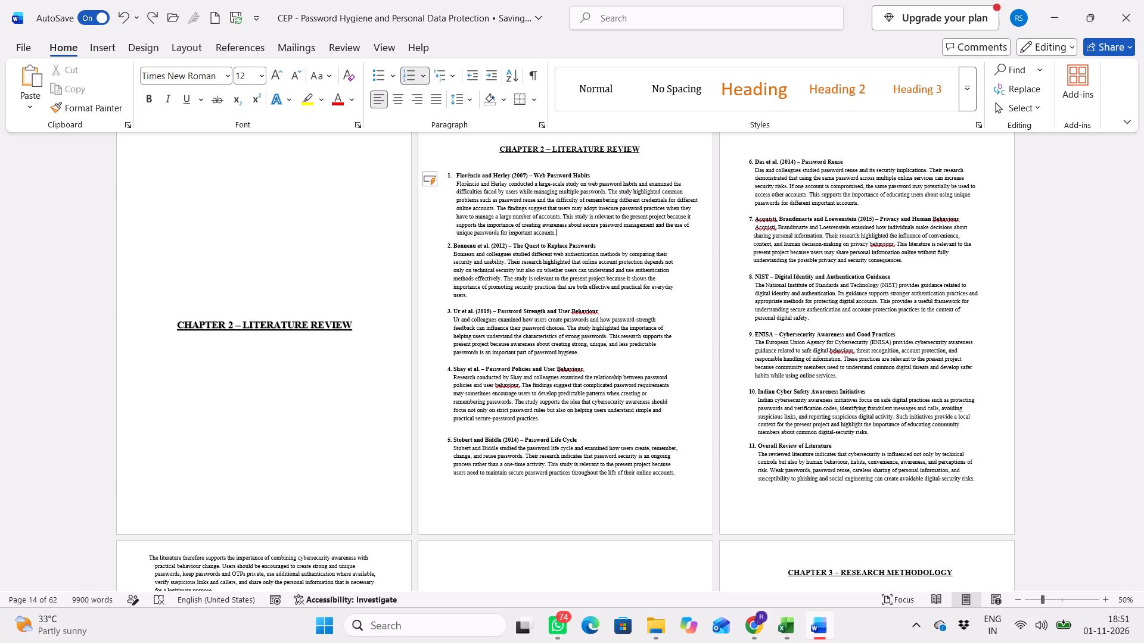
# Review the cover, certificate, Declaration and Acknowledgement pages, and check the font size of the Faculty Verification Certificate's body text.
pyautogui.scroll(7, 452, 358)
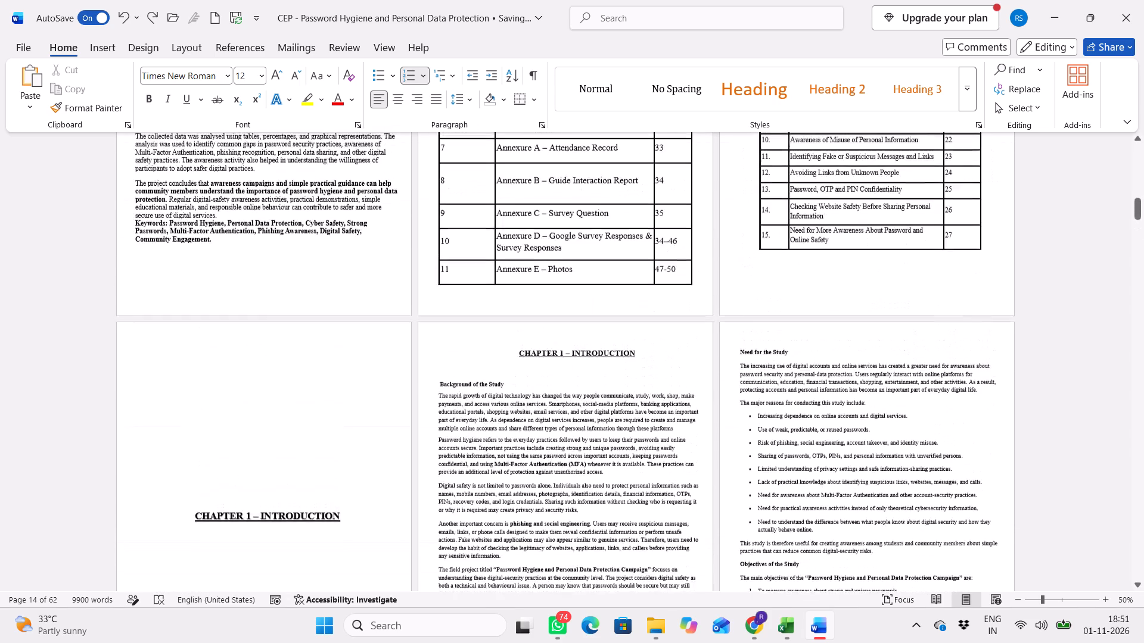
pyautogui.scroll(6, 673, 332)
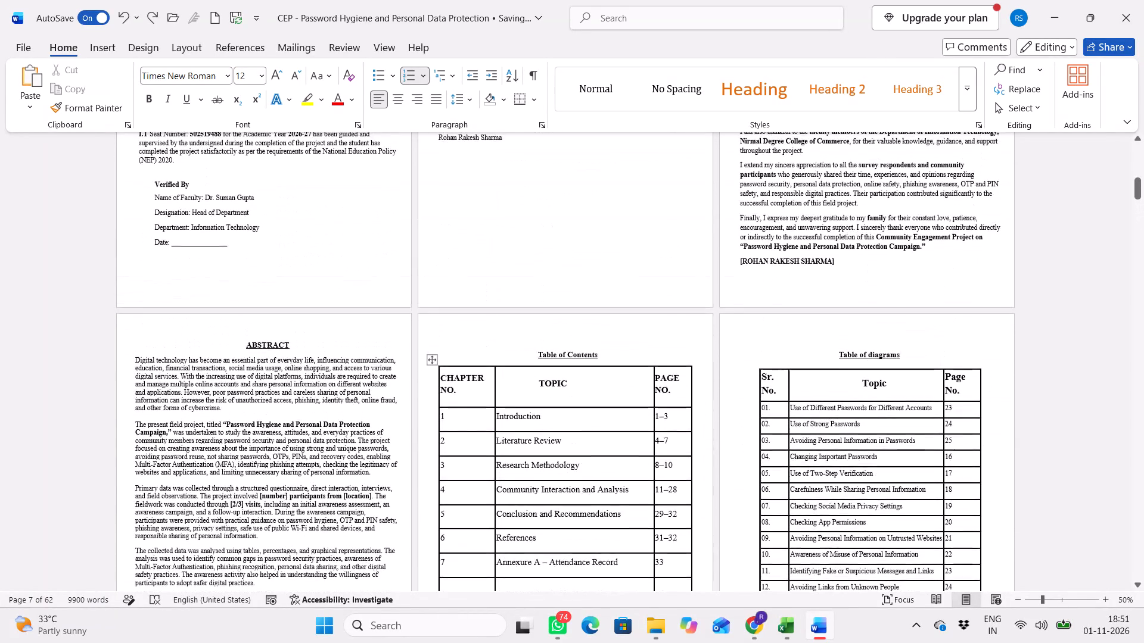
pyautogui.scroll(6, 673, 332)
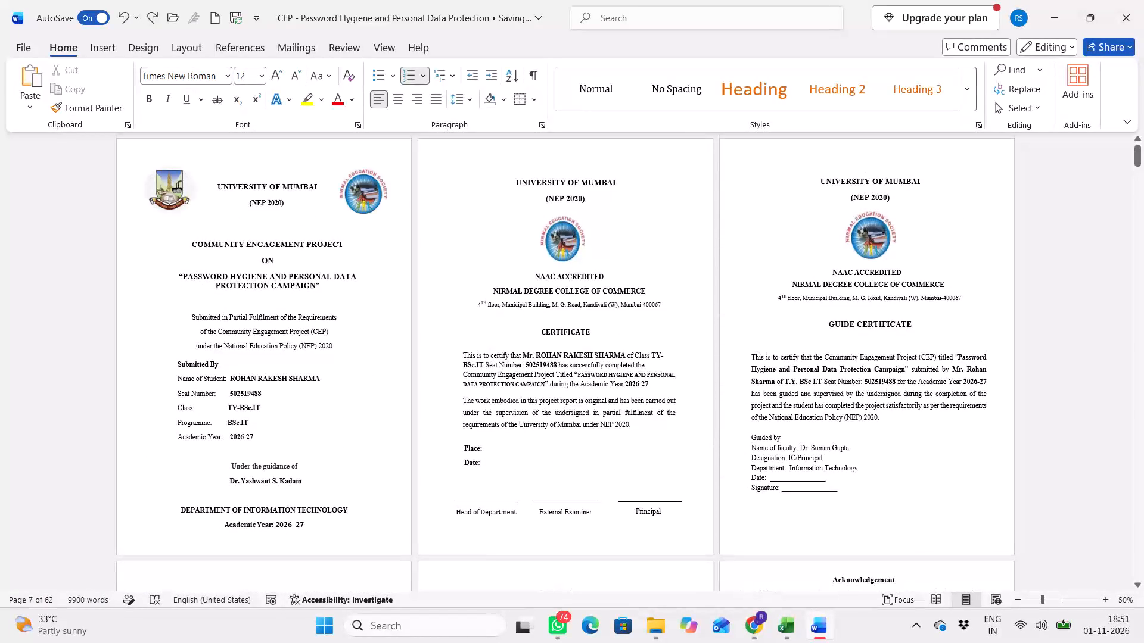
pyautogui.scroll(-2, 673, 332)
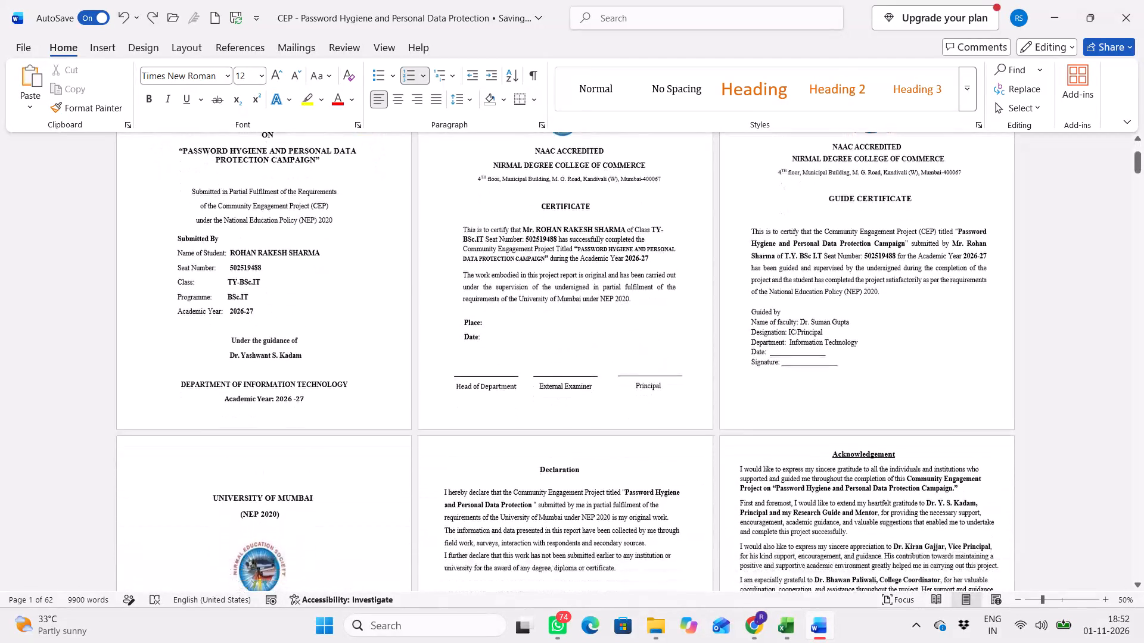
pyautogui.scroll(-2, 673, 332)
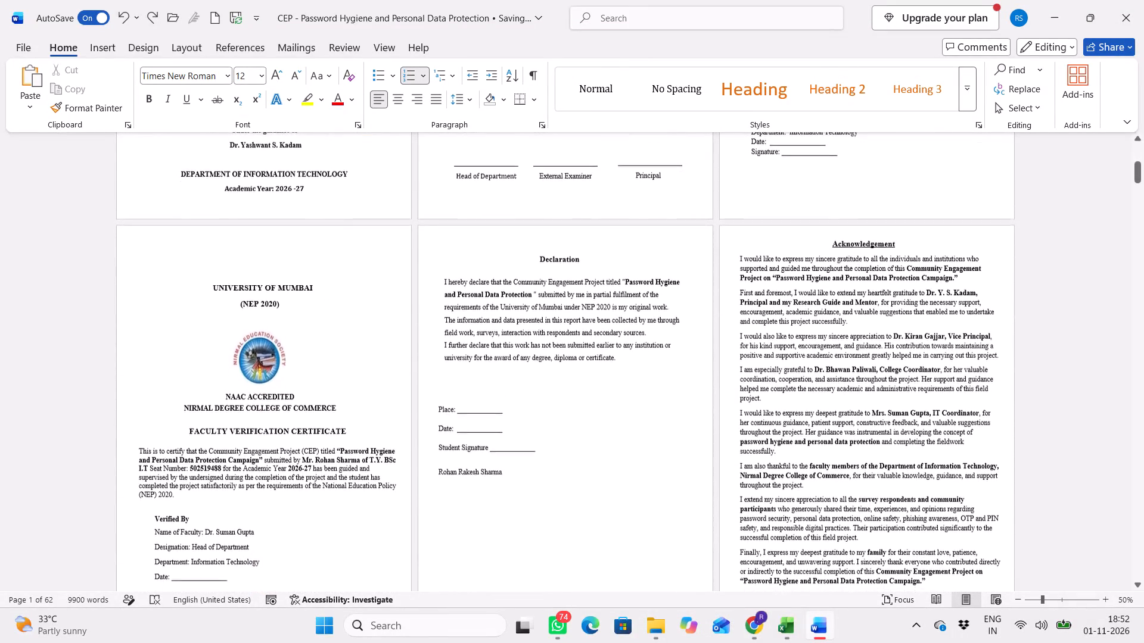
pyautogui.scroll(-1, 673, 332)
pyautogui.scroll(3, 673, 332)
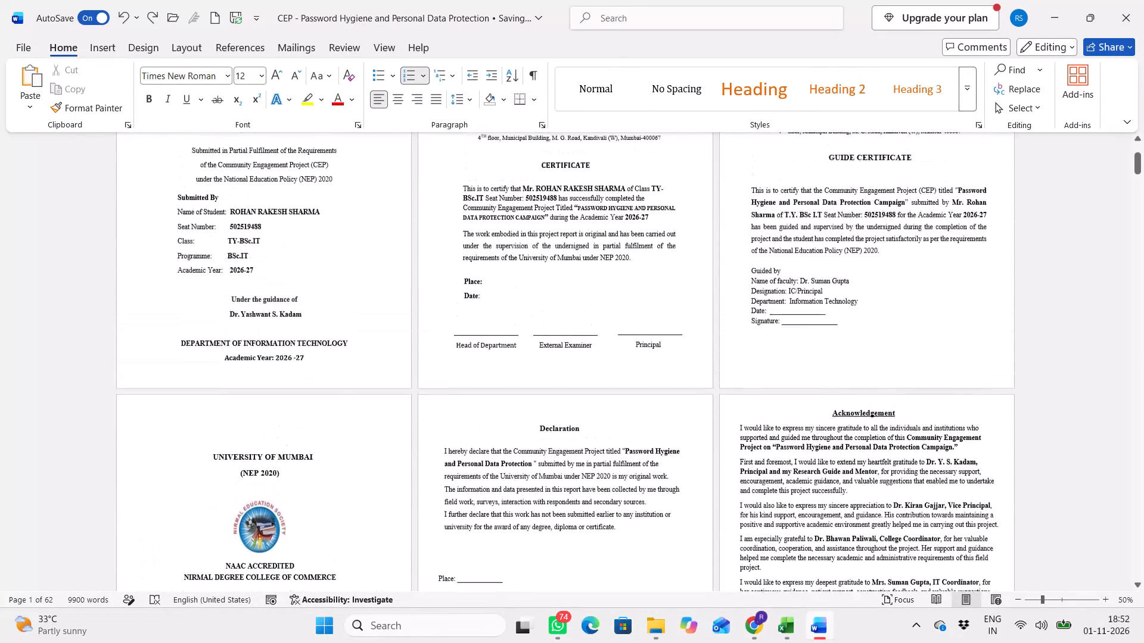
pyautogui.scroll(2, 673, 332)
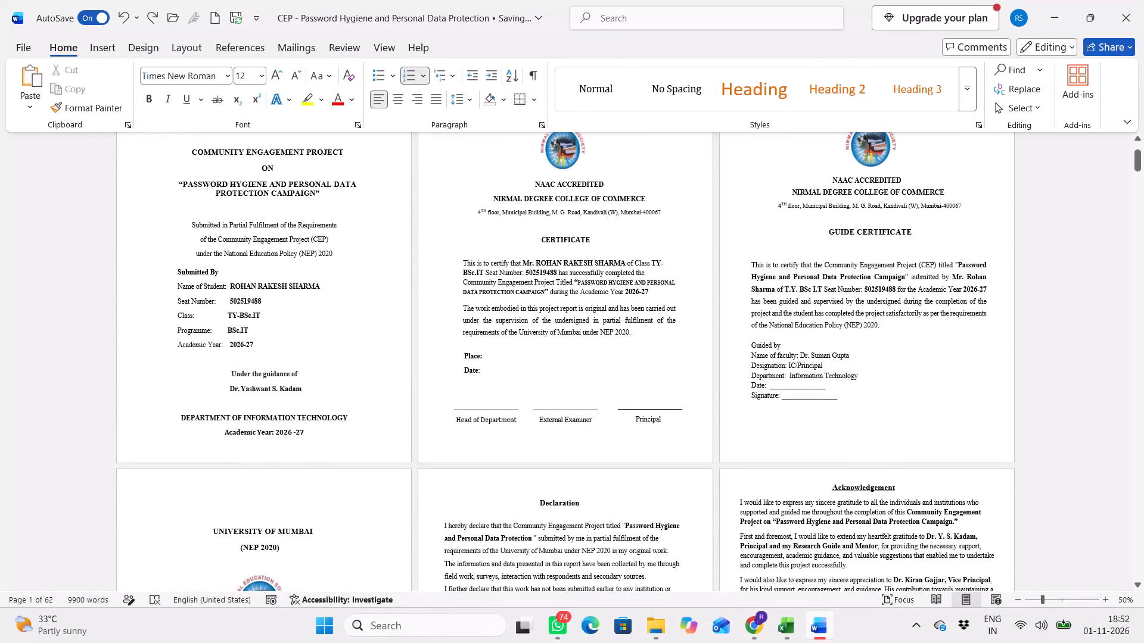
pyautogui.scroll(-2, 673, 332)
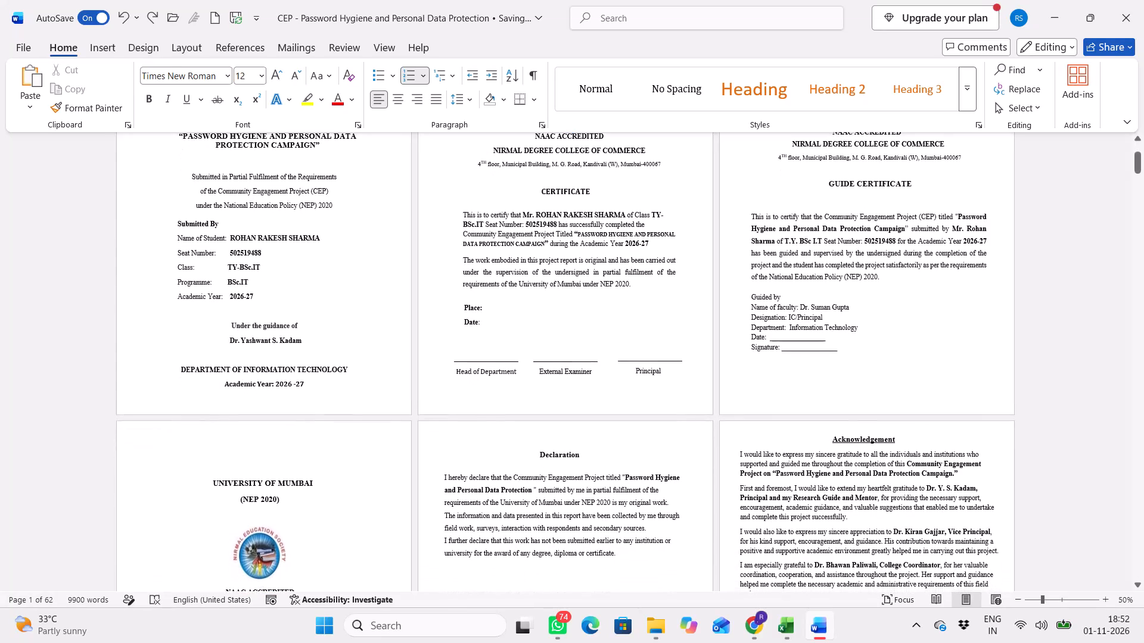
pyautogui.scroll(-3, 673, 332)
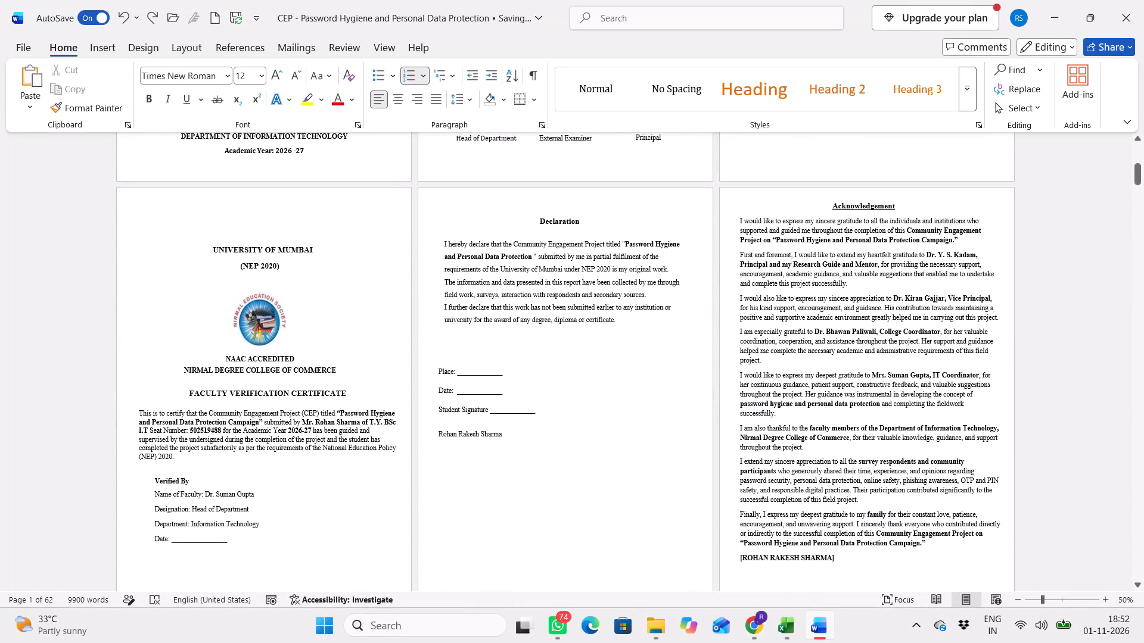
pyautogui.click(235, 430)
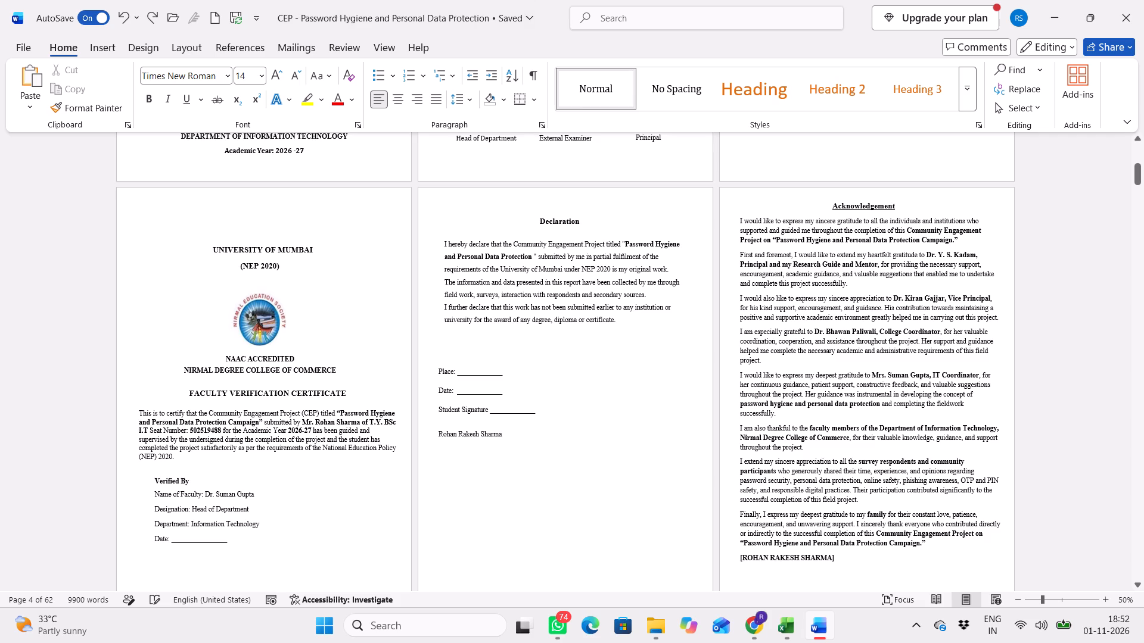
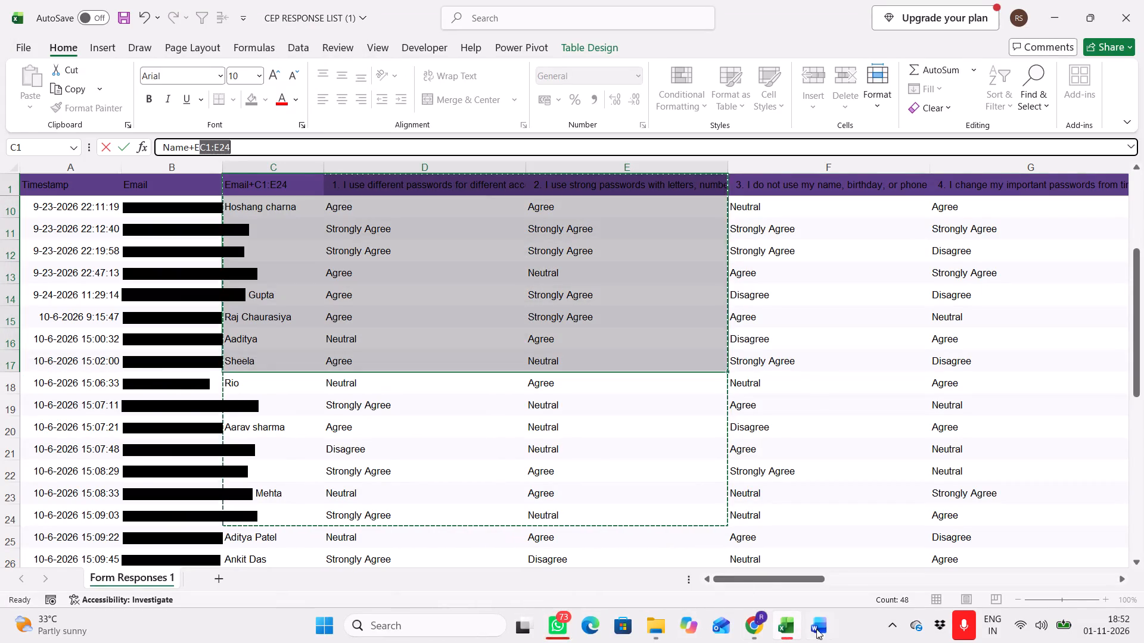
pyautogui.click(823, 584)
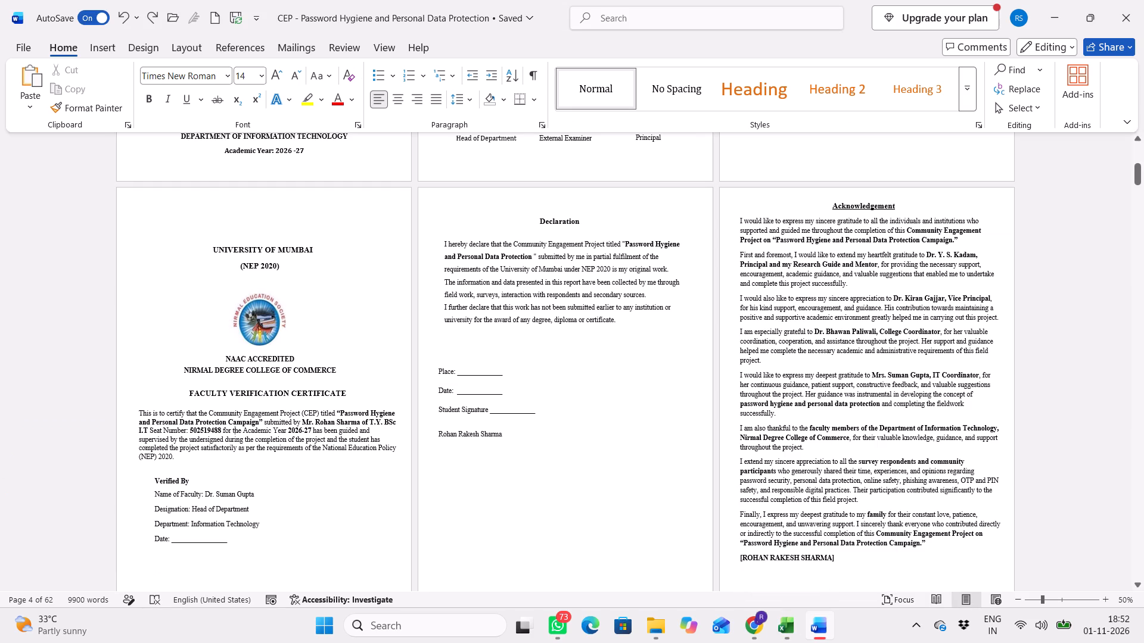
pyautogui.scroll(5, 679, 381)
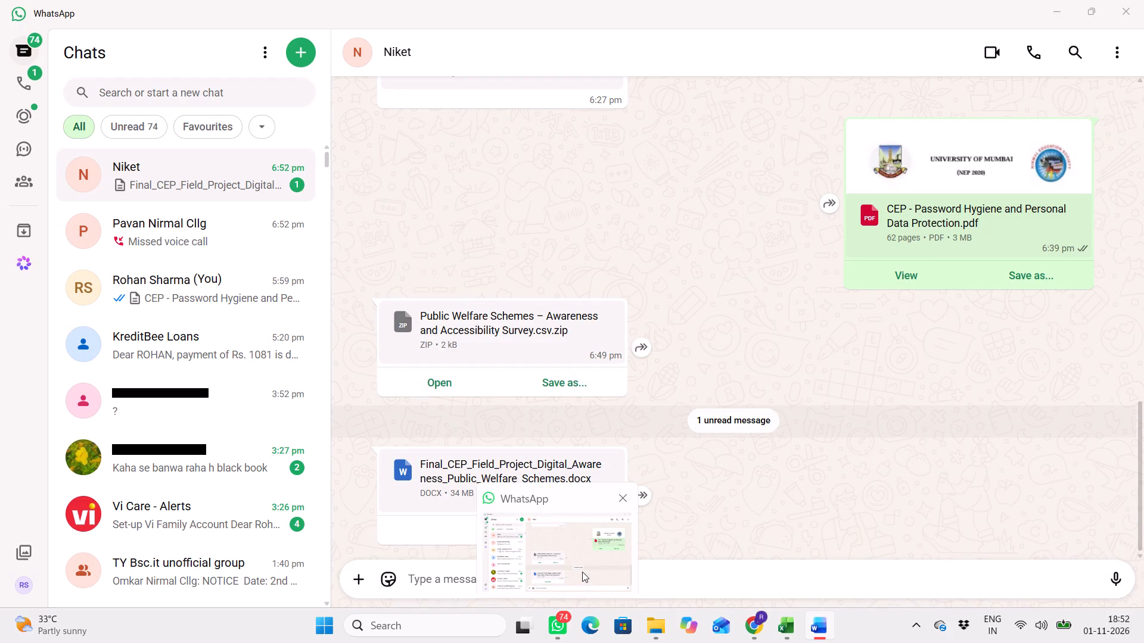
pyautogui.click(727, 444)
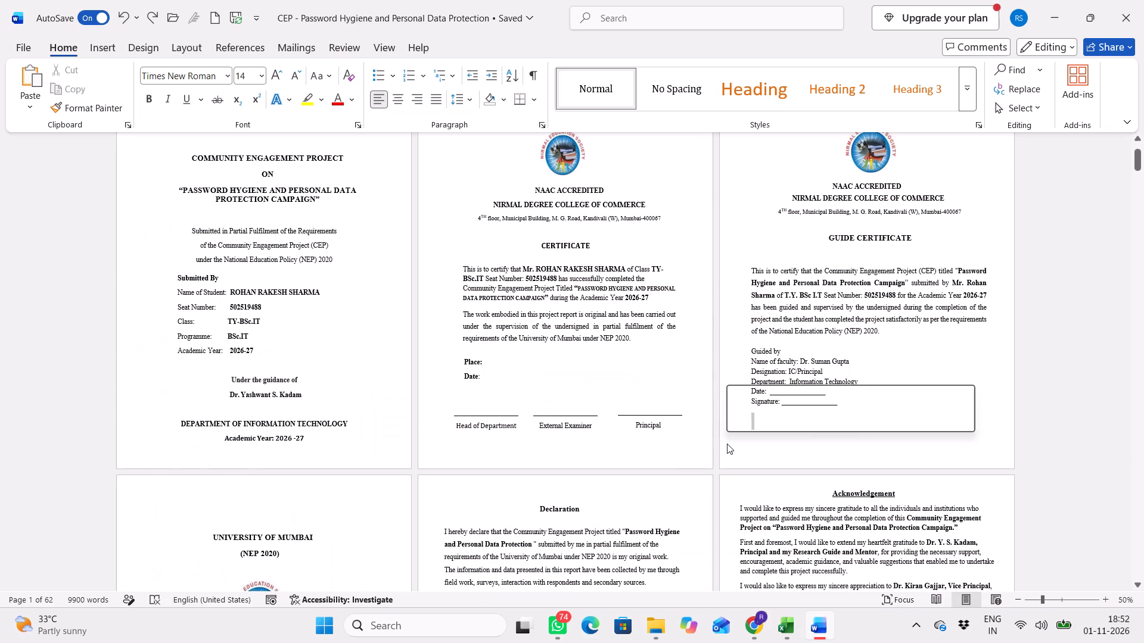
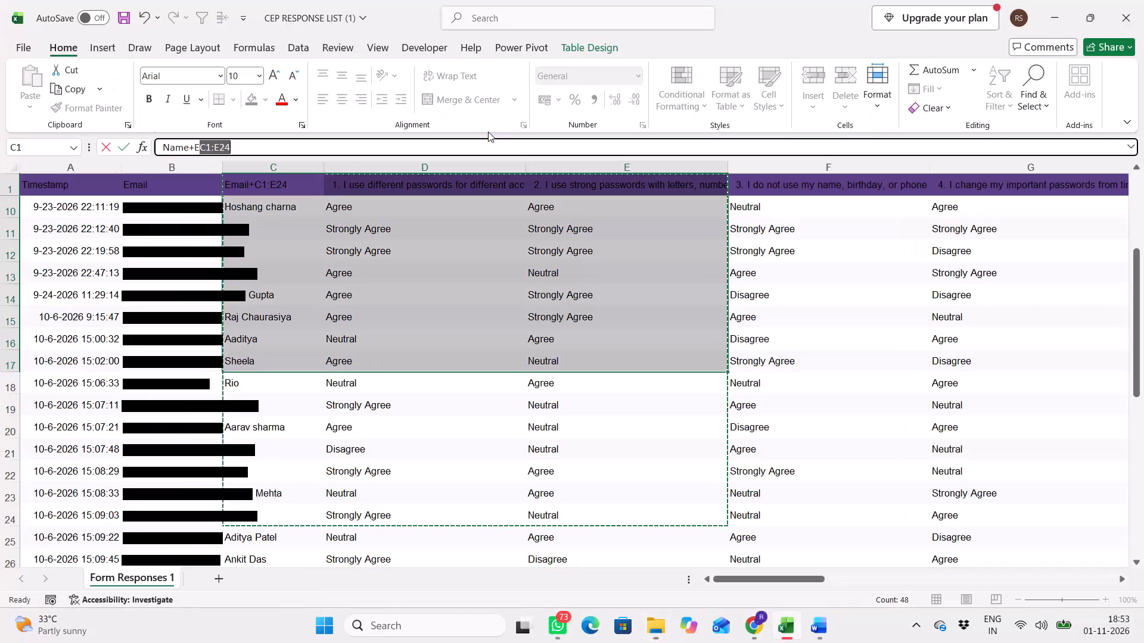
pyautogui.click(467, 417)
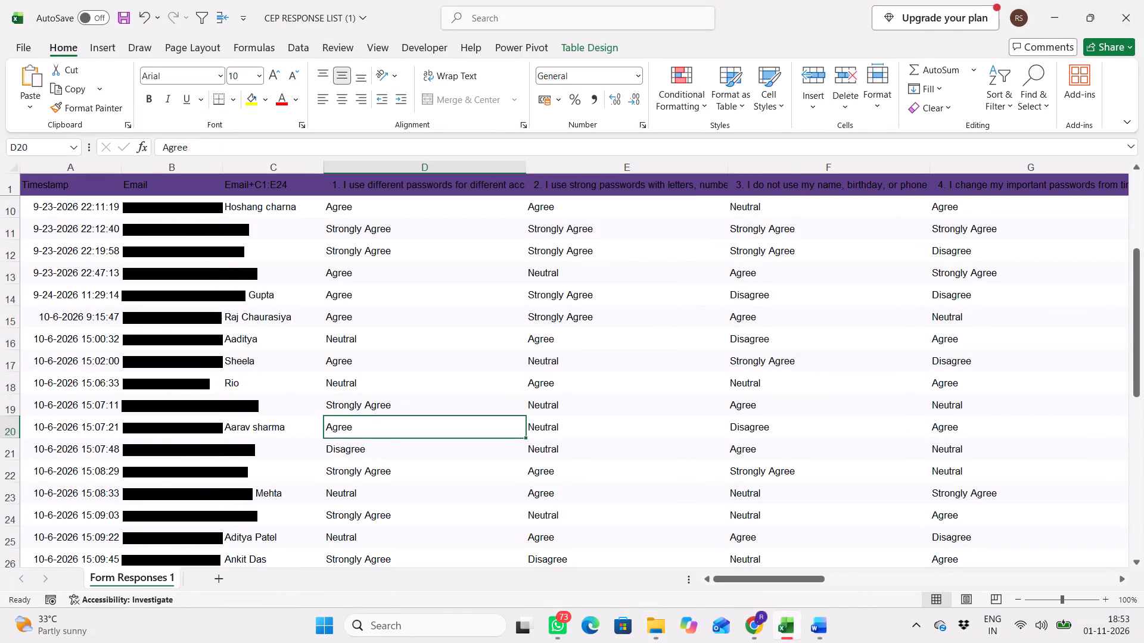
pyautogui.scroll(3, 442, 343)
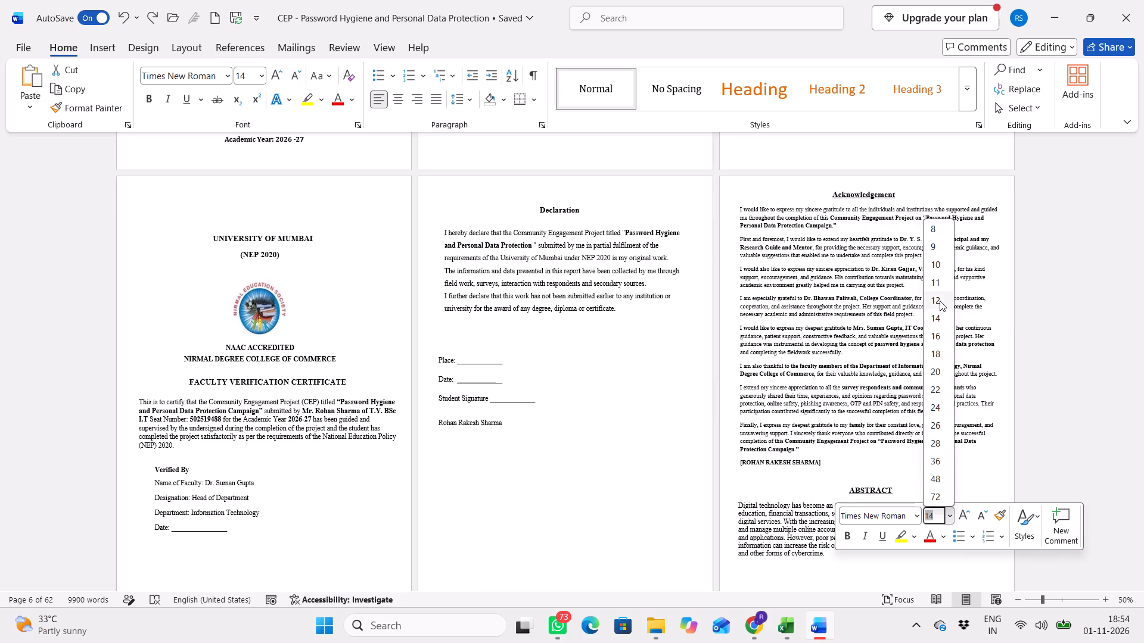
# Review the report pages from the Abstract and Table of Contents through the start of Chapter 1 – Introduction.
pyautogui.click(1077, 391)
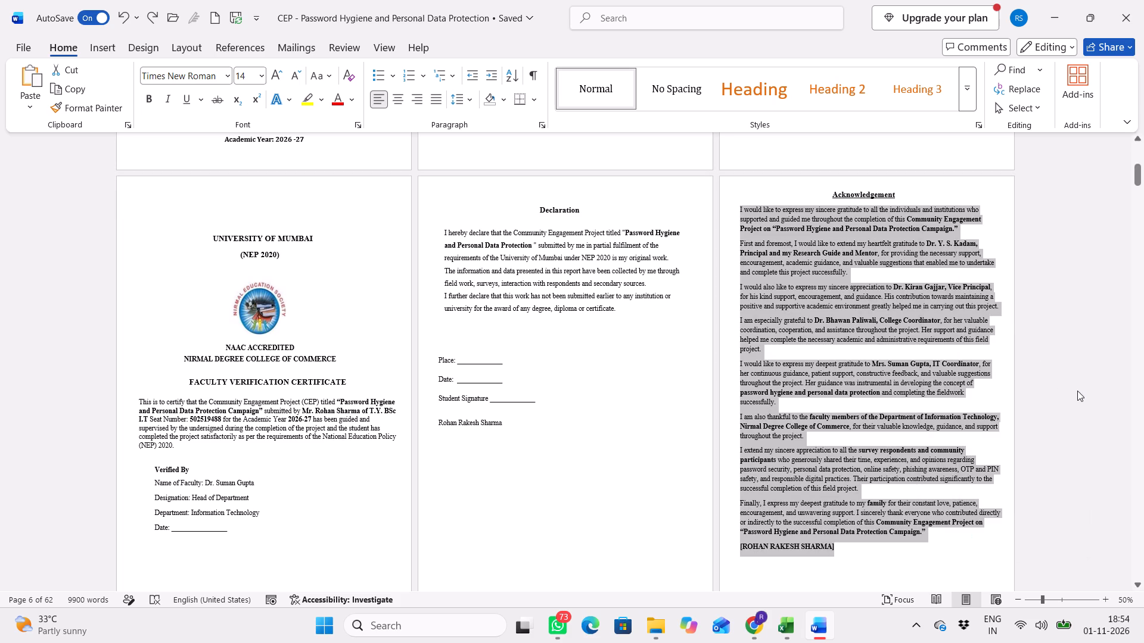
pyautogui.scroll(-5, 854, 356)
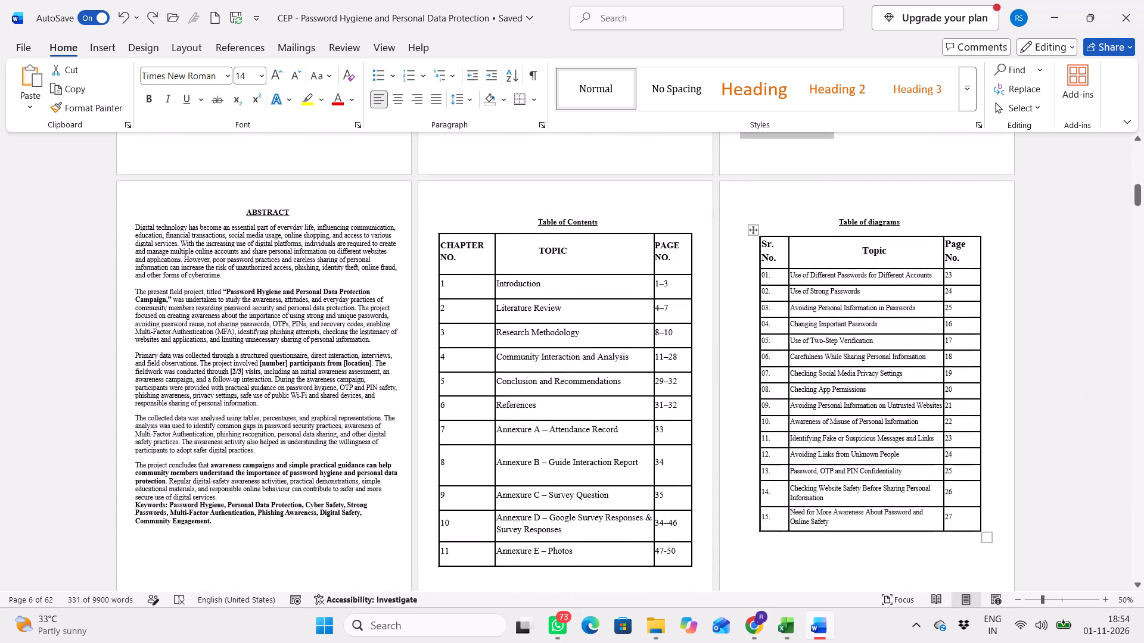
pyautogui.scroll(-4, 854, 356)
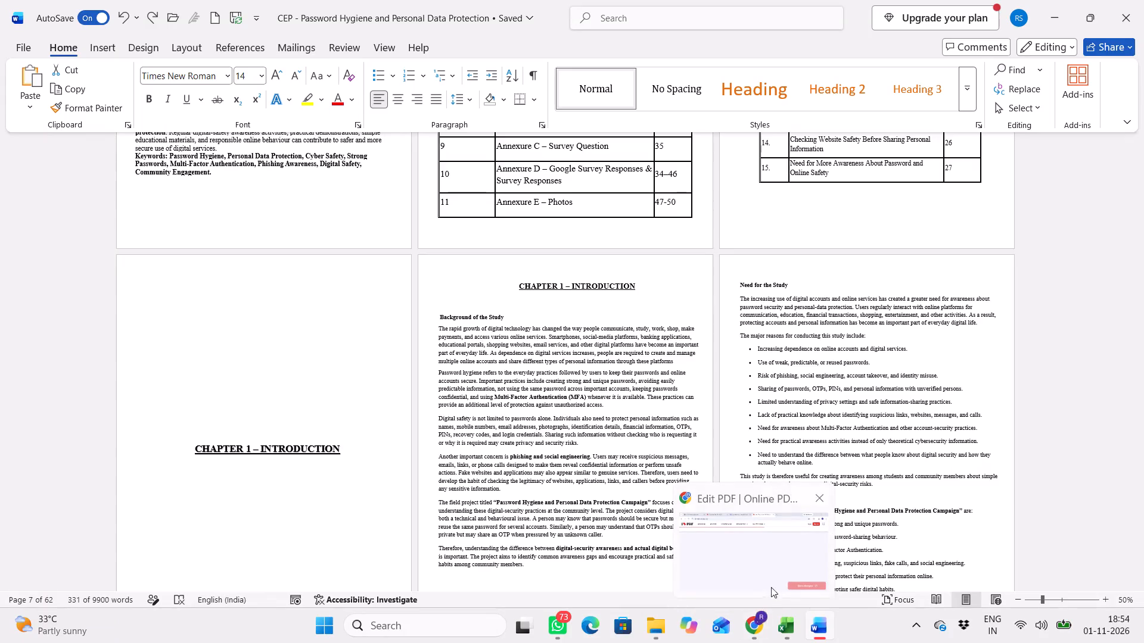
# Switch to the CEP RESPONSE LIST (1) workbook in Excel and look over its survey response rows.
pyautogui.click(747, 559)
pyautogui.scroll(2, 654, 379)
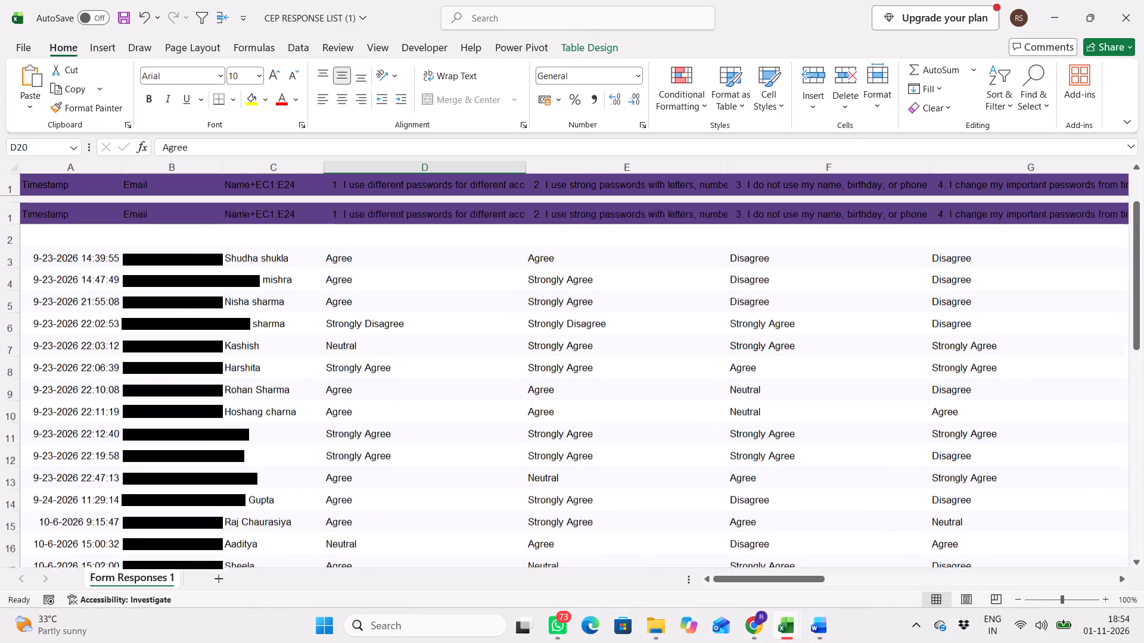
pyautogui.scroll(1, 654, 379)
pyautogui.scroll(-3, 654, 379)
pyautogui.scroll(5, 654, 379)
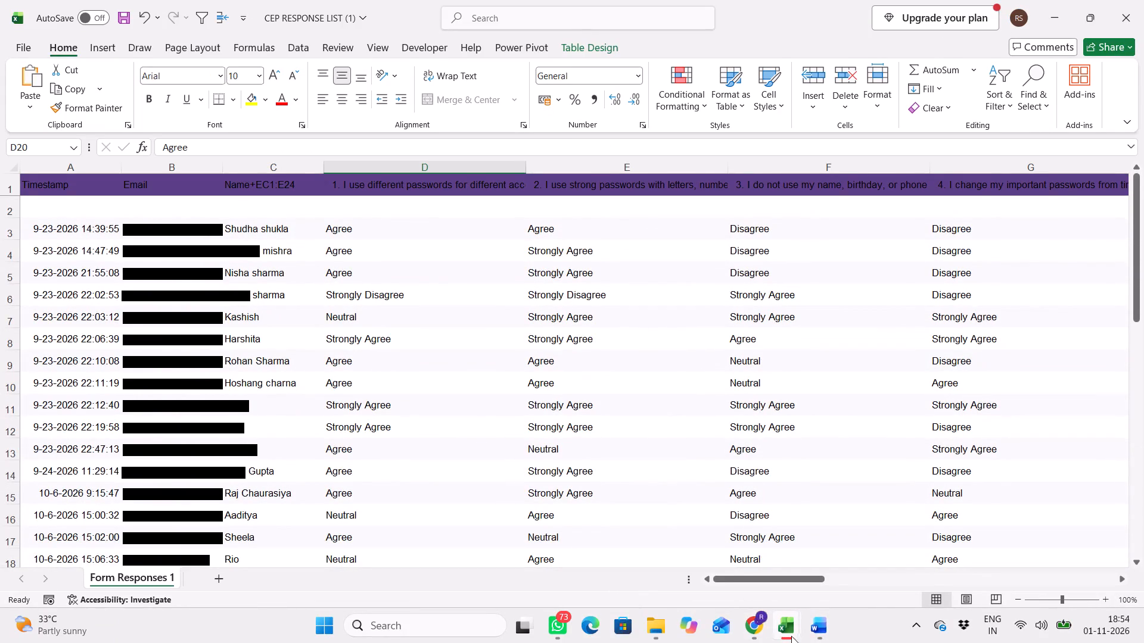
# Switch to the Public Welfare Schemes survey workbook and examine its response rows, selecting the Name column and the first three question columns.
pyautogui.click(801, 573)
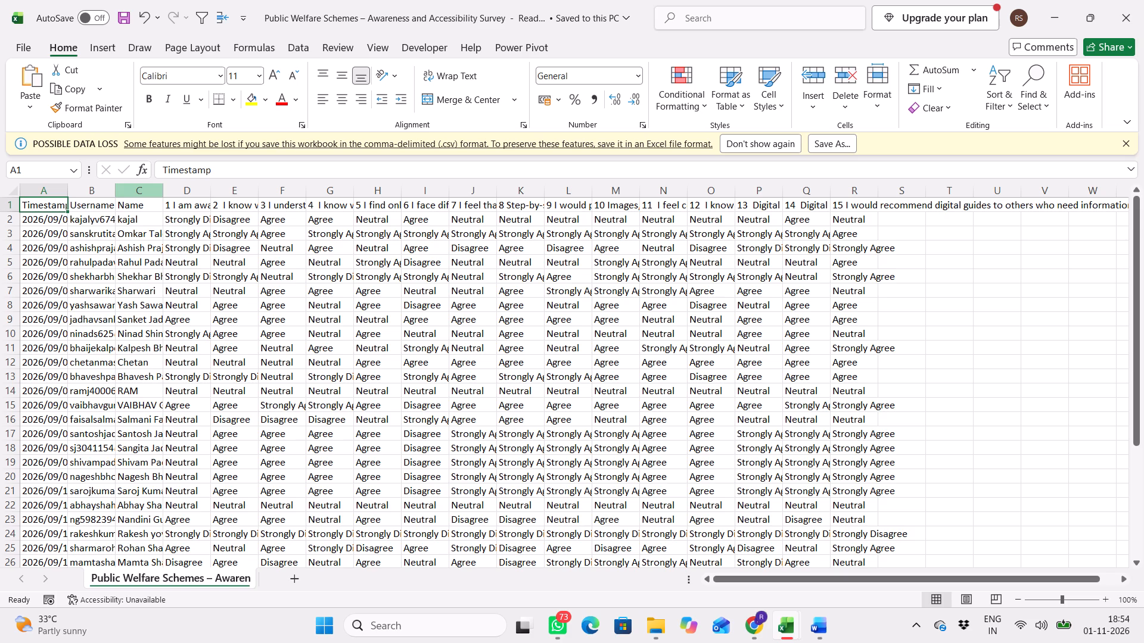
pyautogui.moveTo(133, 188); pyautogui.dragTo(233, 200)
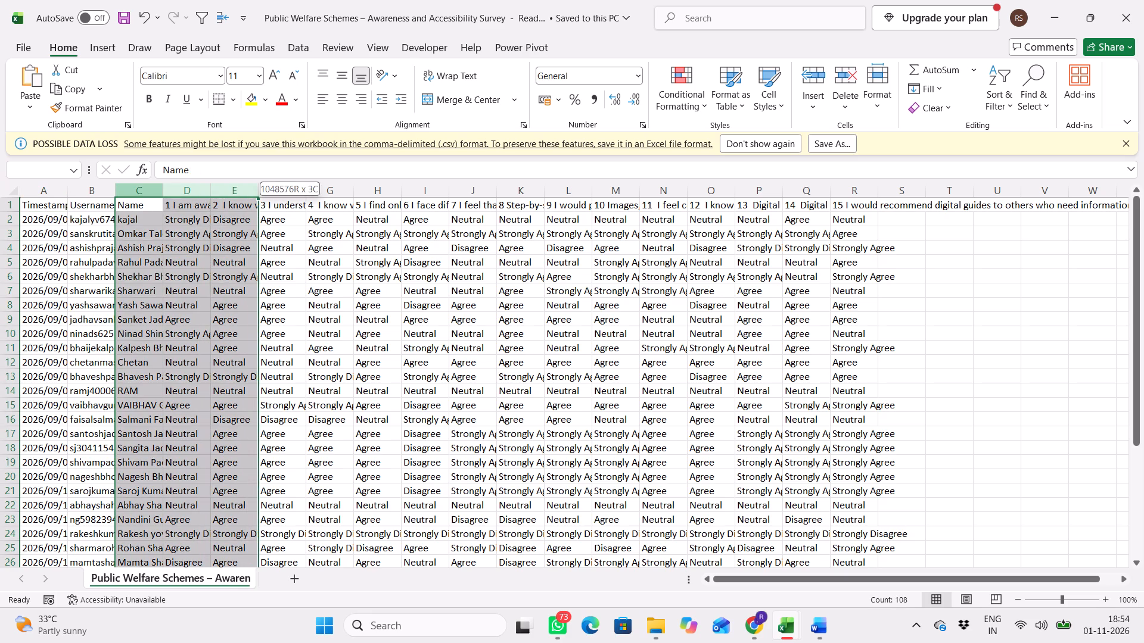
pyautogui.moveTo(233, 200); pyautogui.dragTo(272, 204)
pyautogui.scroll(-2, 272, 204)
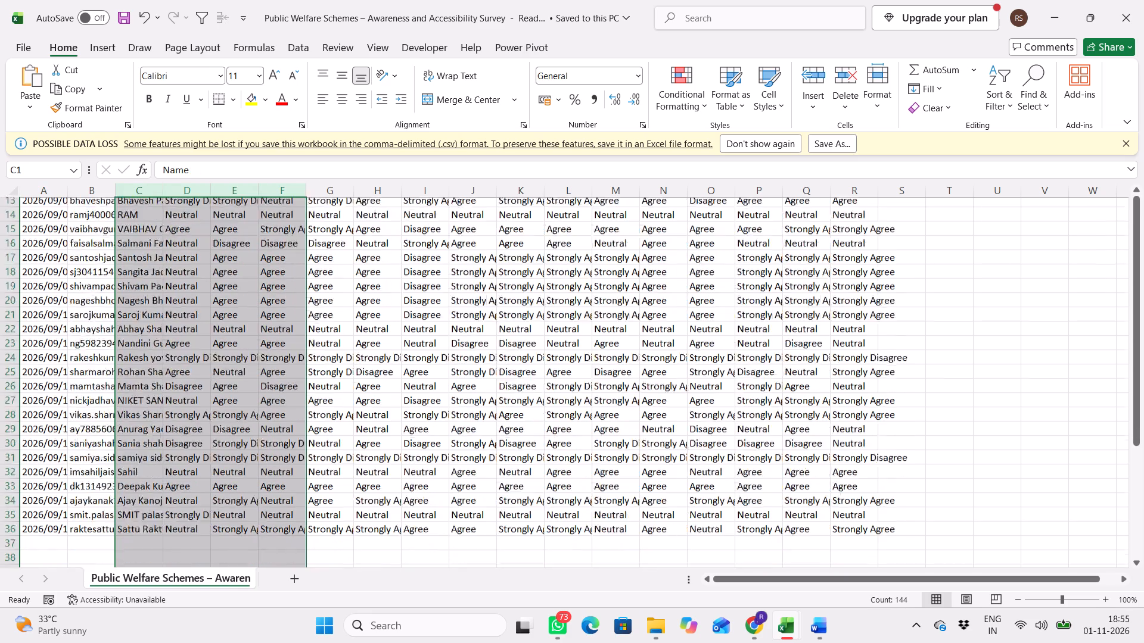
pyautogui.scroll(-2, 272, 204)
pyautogui.scroll(2, 272, 204)
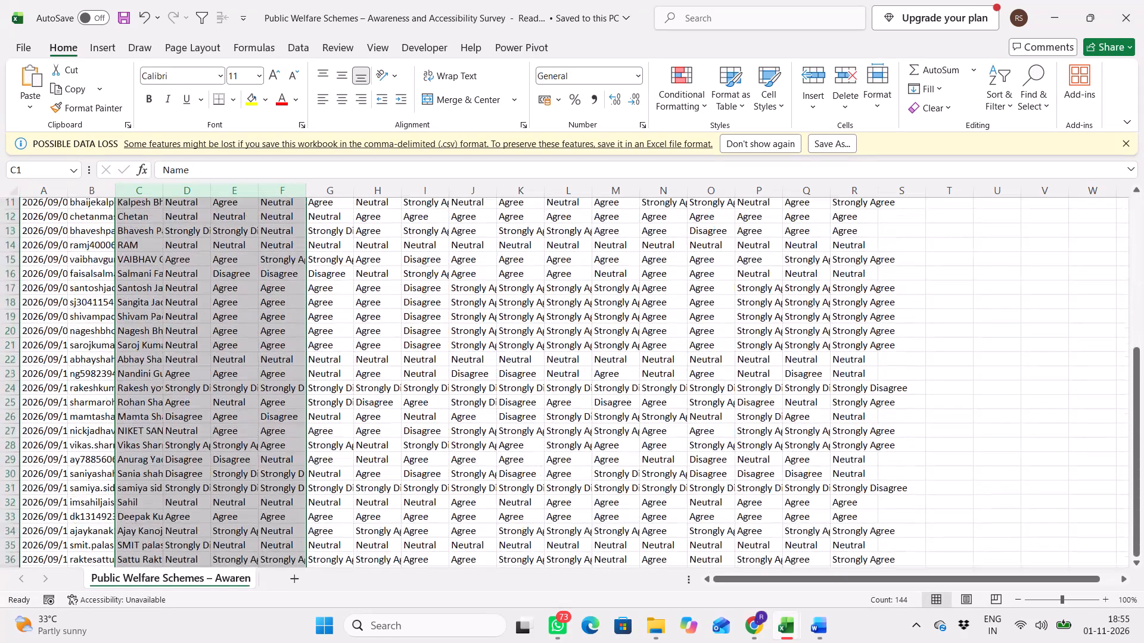
pyautogui.scroll(4, 272, 204)
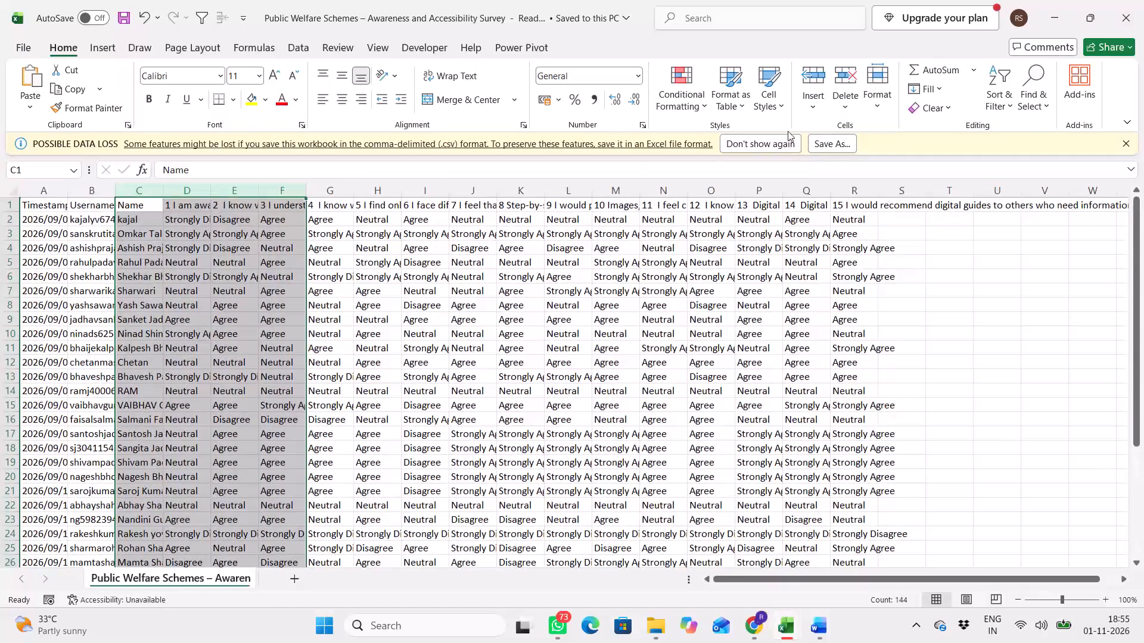
# Close the Public Welfare Schemes – Awareness and Accessibility Survey workbook.
pyautogui.click(1113, 12)
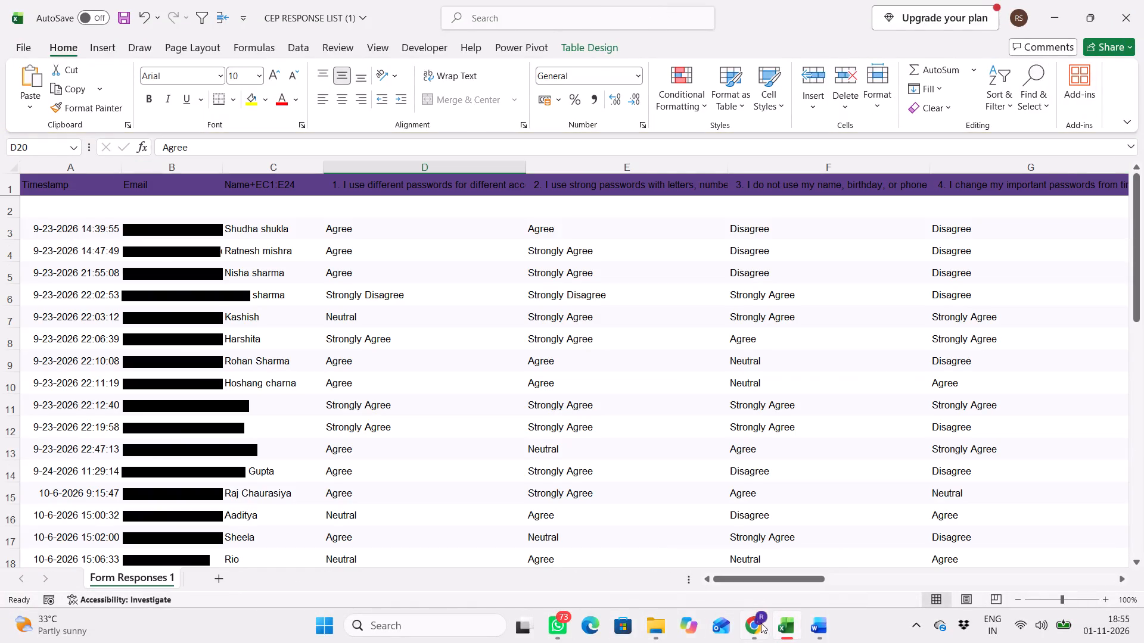
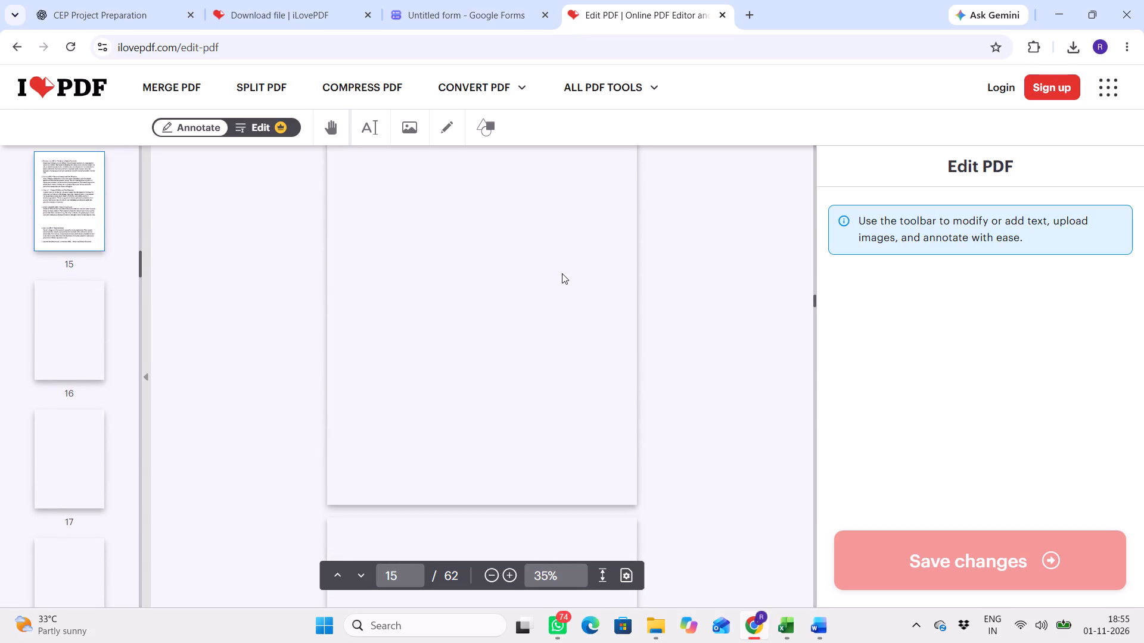
# In Chrome, close the Edit PDF page and go back from iLovePDF's Word-to-PDF download page to the previous page.
pyautogui.click(723, 20)
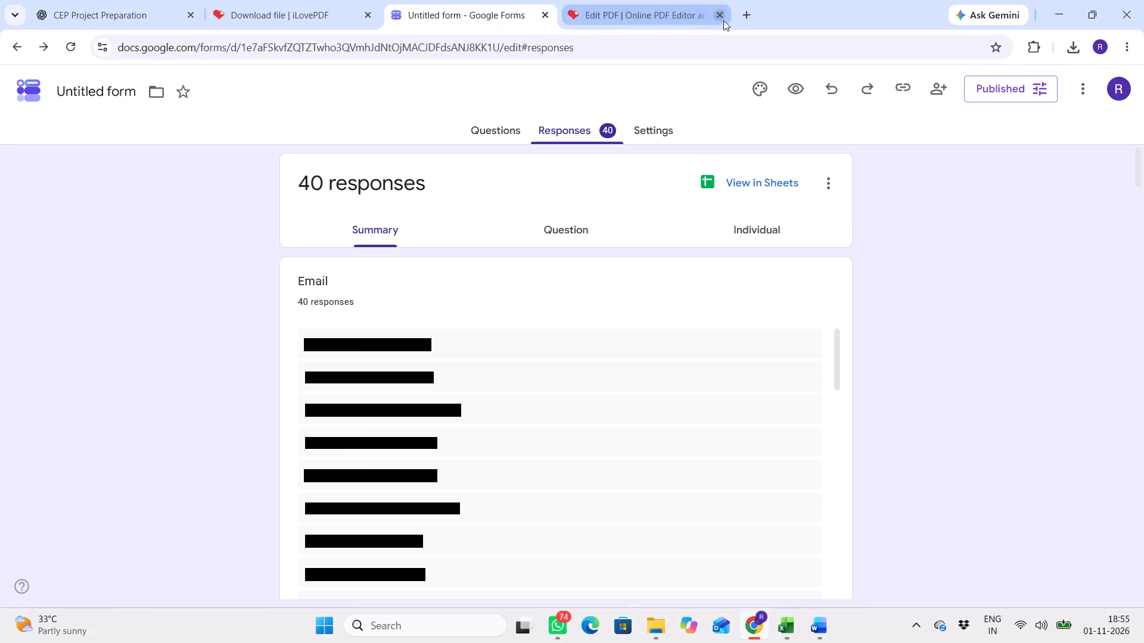
pyautogui.click(322, 23)
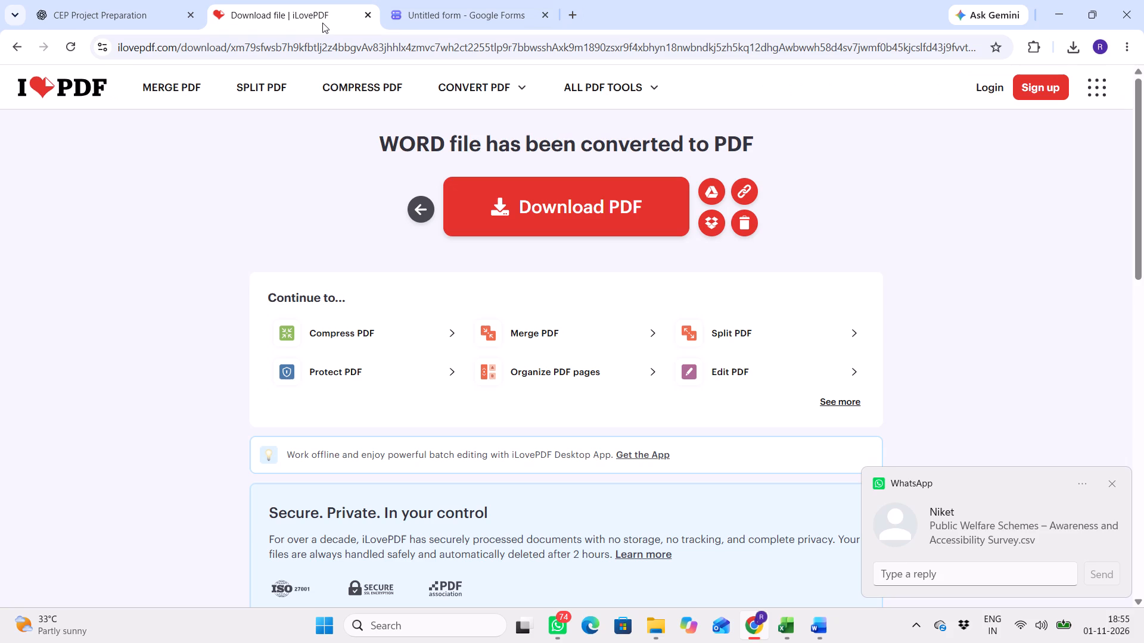
pyautogui.click(19, 51)
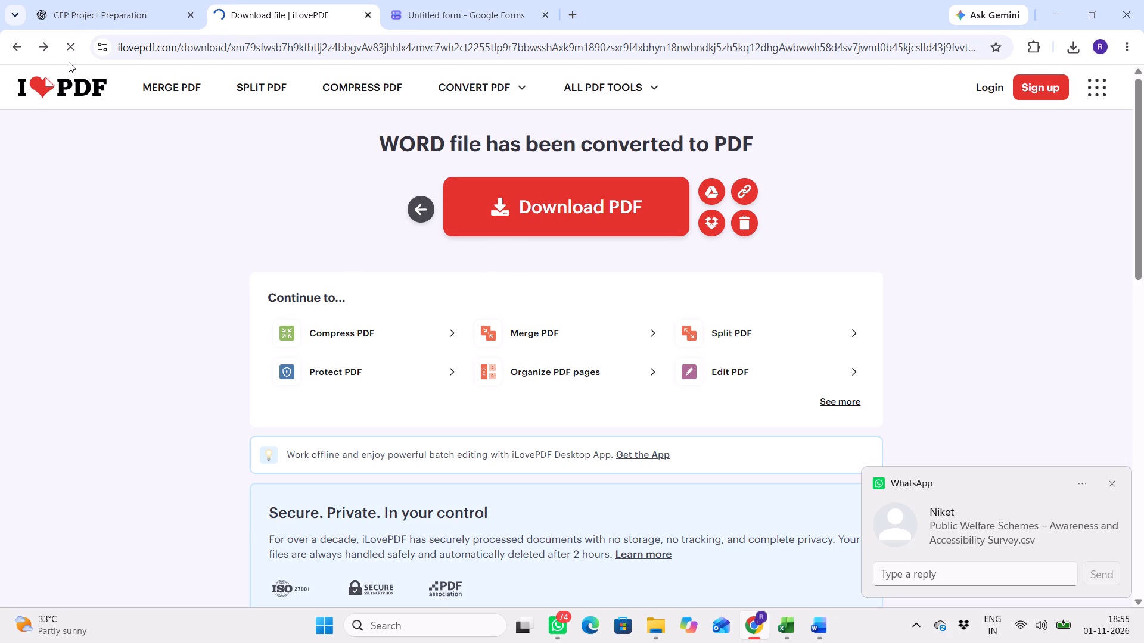